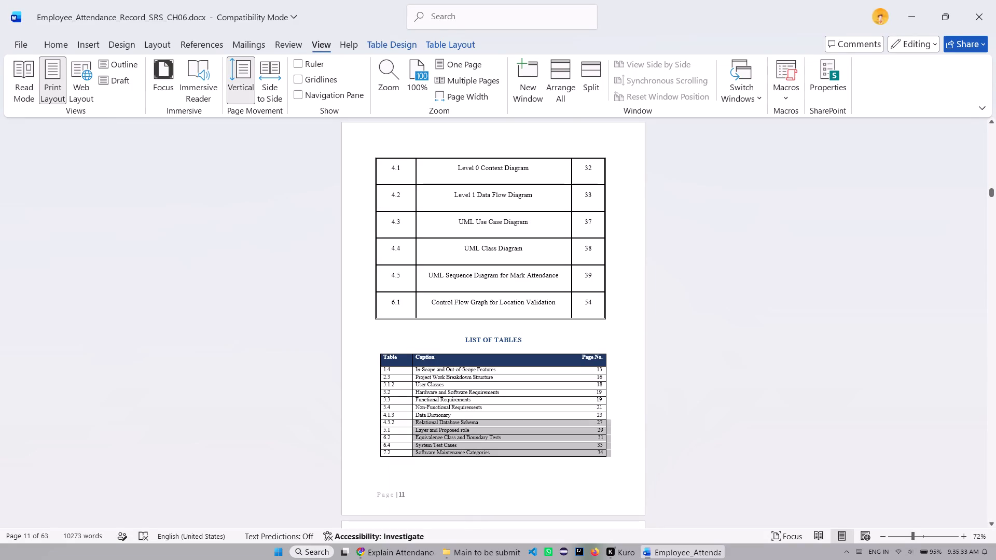
{"action": "left_click_drag", "start_coordinate": [412, 418], "coordinate": [375, 354]}
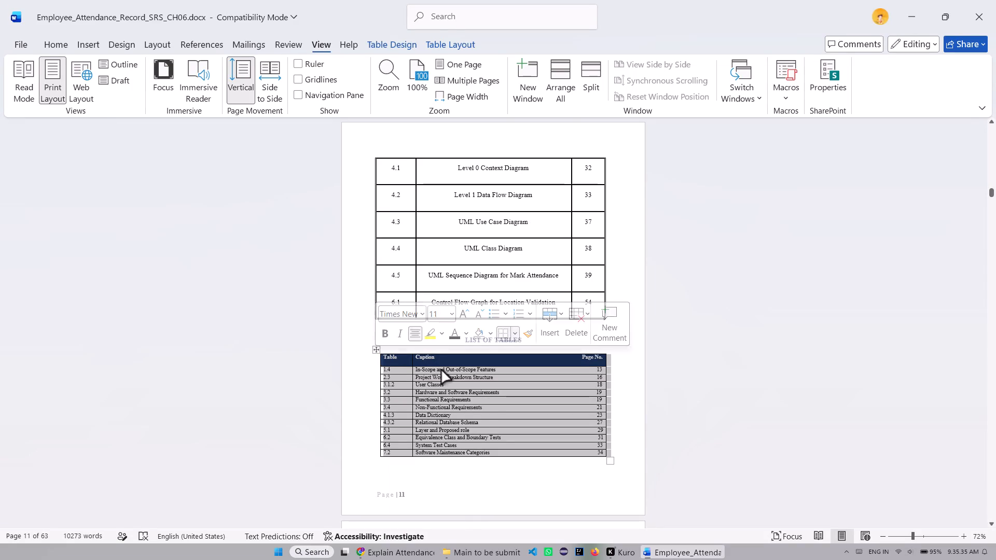
{"action": "key", "text": "BackSpace"}
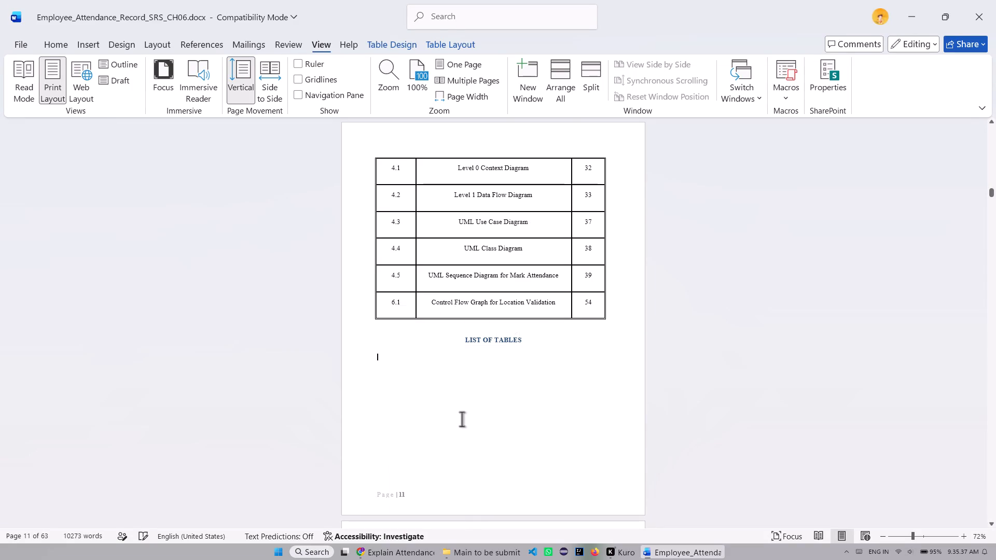
{"action": "key", "text": "BackSpace"}
{"action": "key", "text": "Return"}
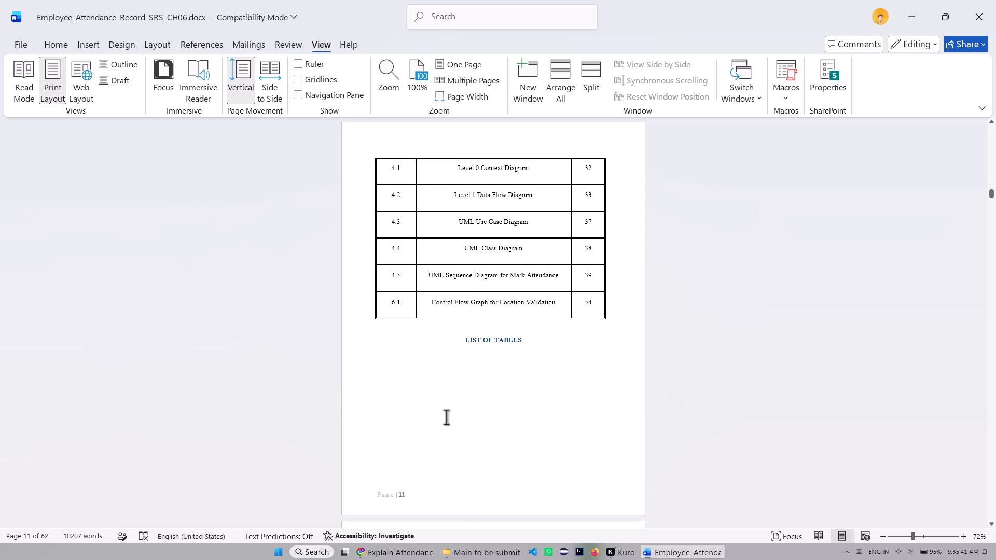
{"action": "key", "text": "ctrl+v"}
Set the font colour of rows 1.1 through 7.1 in the pasted List of Tables to black.
{"action": "scroll", "coordinate": [459, 384], "scroll_direction": "up", "scroll_amount": 2}
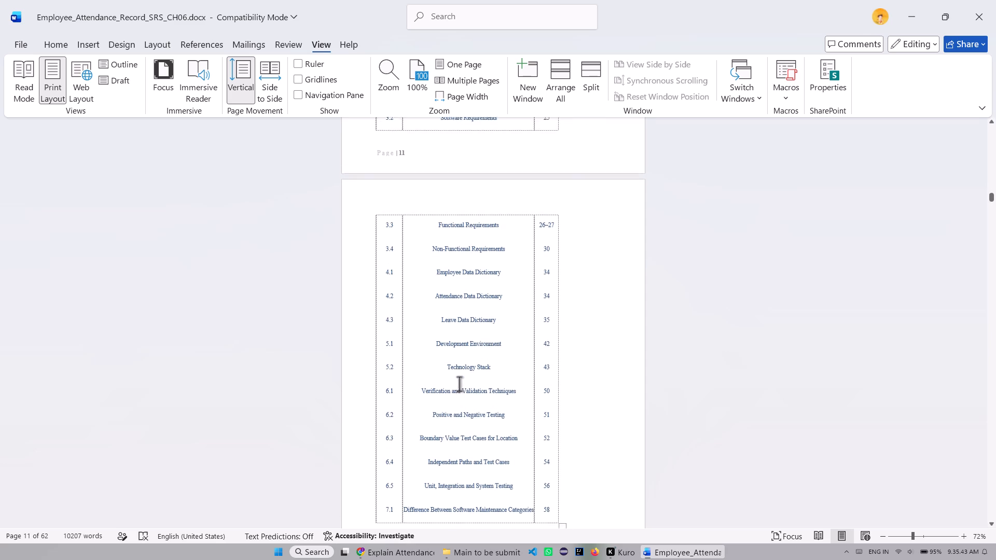
{"action": "scroll", "coordinate": [459, 384], "scroll_direction": "up", "scroll_amount": 3}
{"action": "scroll", "coordinate": [459, 384], "scroll_direction": "up", "scroll_amount": 20}
{"action": "scroll", "coordinate": [459, 384], "scroll_direction": "up", "scroll_amount": 3}
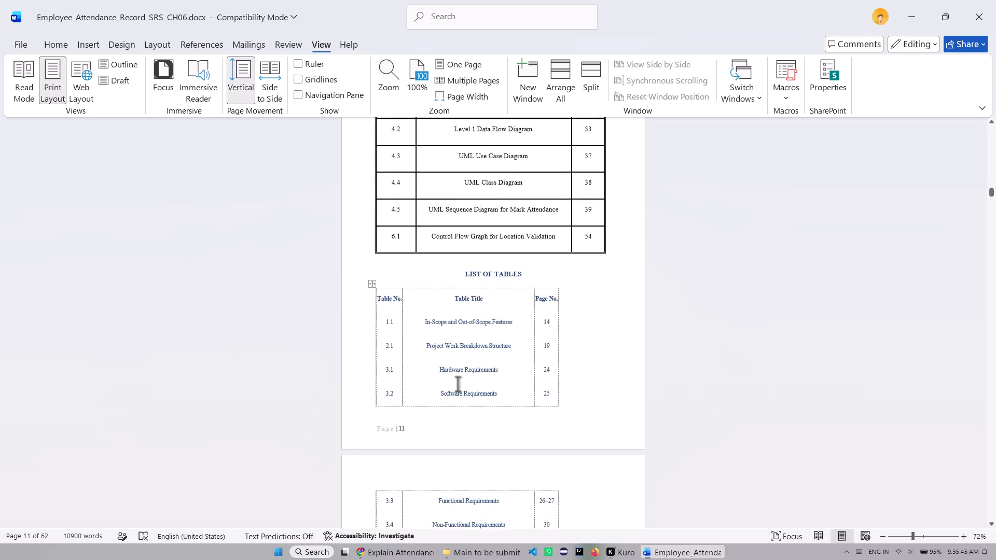
{"action": "scroll", "coordinate": [458, 384], "scroll_direction": "up", "scroll_amount": 3}
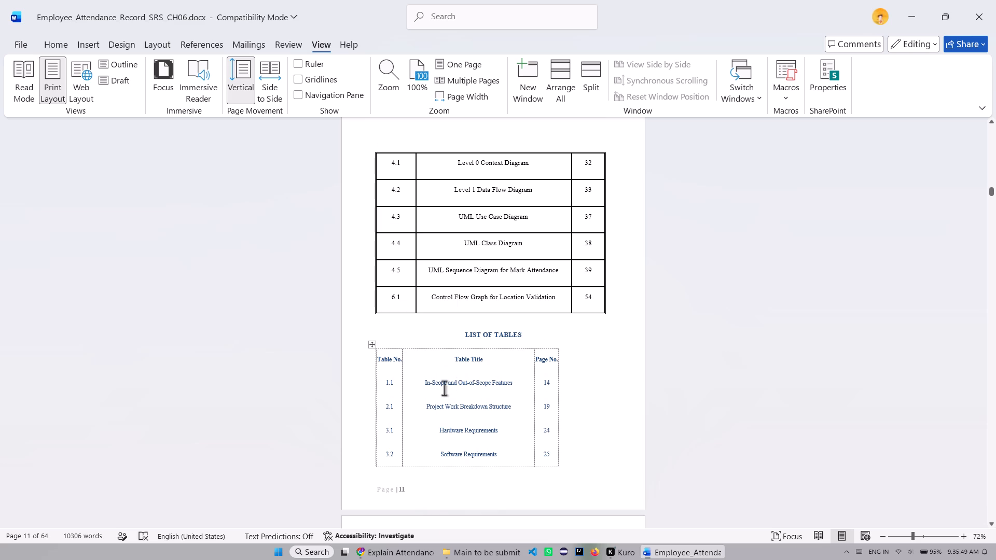
{"action": "left_click_drag", "start_coordinate": [383, 378], "coordinate": [595, 490]}
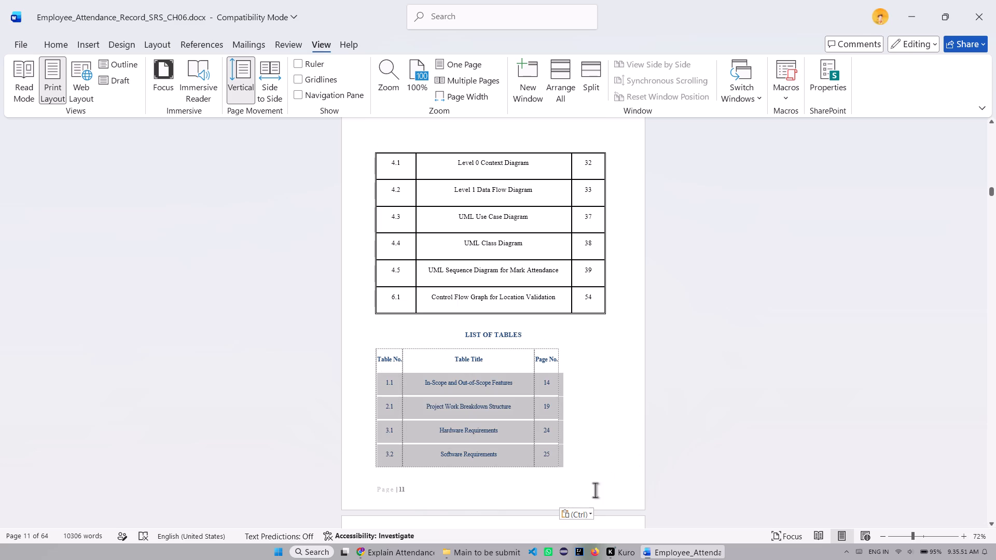
{"action": "left_click_drag", "start_coordinate": [595, 490], "coordinate": [547, 514]}
{"action": "scroll", "coordinate": [552, 522], "scroll_direction": "down", "scroll_amount": 13}
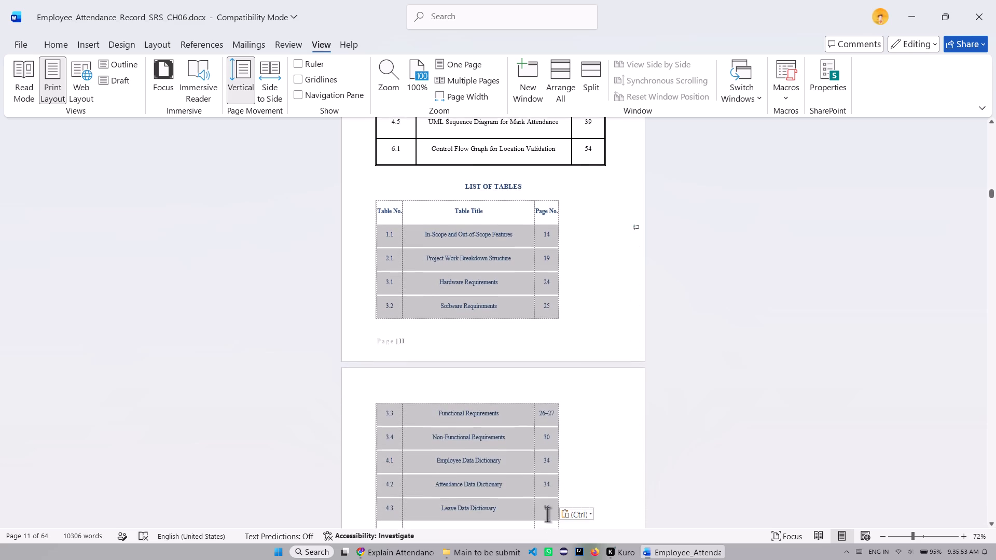
{"action": "left_click_drag", "start_coordinate": [547, 514], "coordinate": [547, 502]}
{"action": "scroll", "coordinate": [547, 514], "scroll_direction": "down", "scroll_amount": 17}
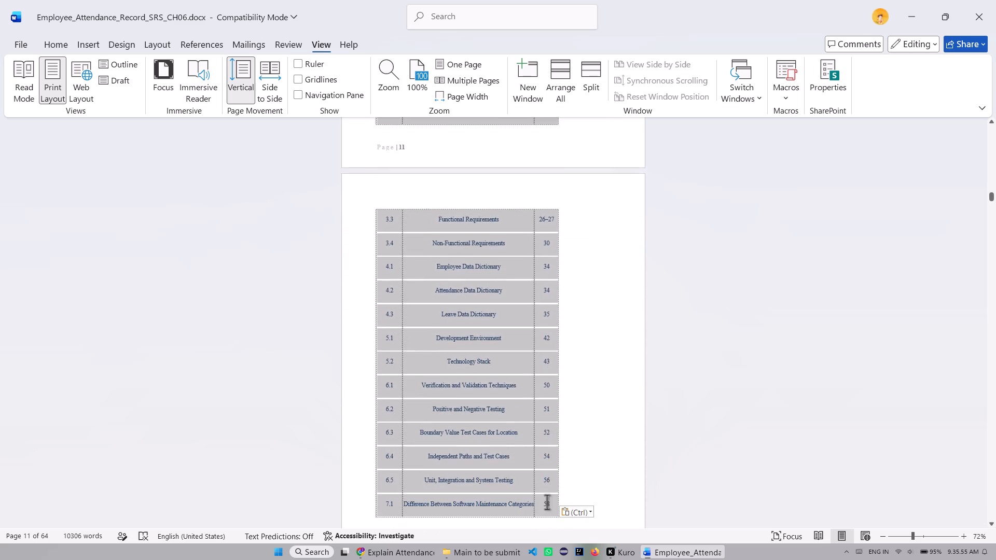
{"action": "left_click_drag", "start_coordinate": [547, 502], "coordinate": [556, 442]}
{"action": "scroll", "coordinate": [547, 502], "scroll_direction": "down", "scroll_amount": 6}
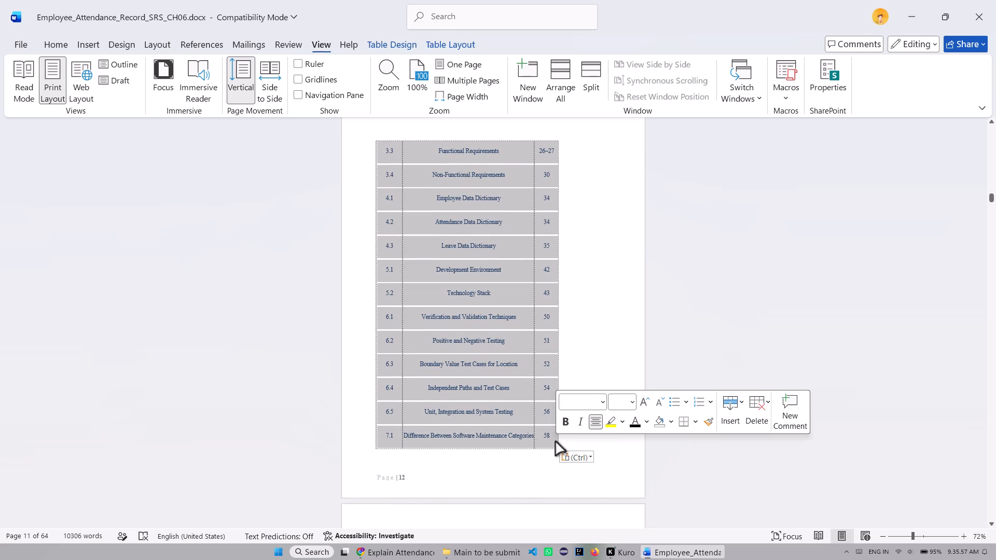
{"action": "left_click", "coordinate": [635, 422]}
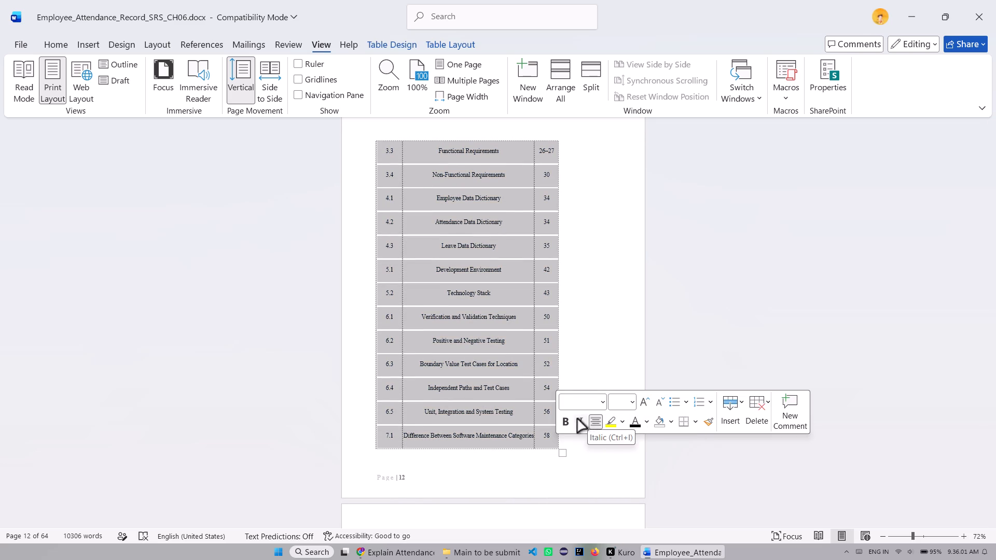
{"action": "left_click", "coordinate": [616, 338]}
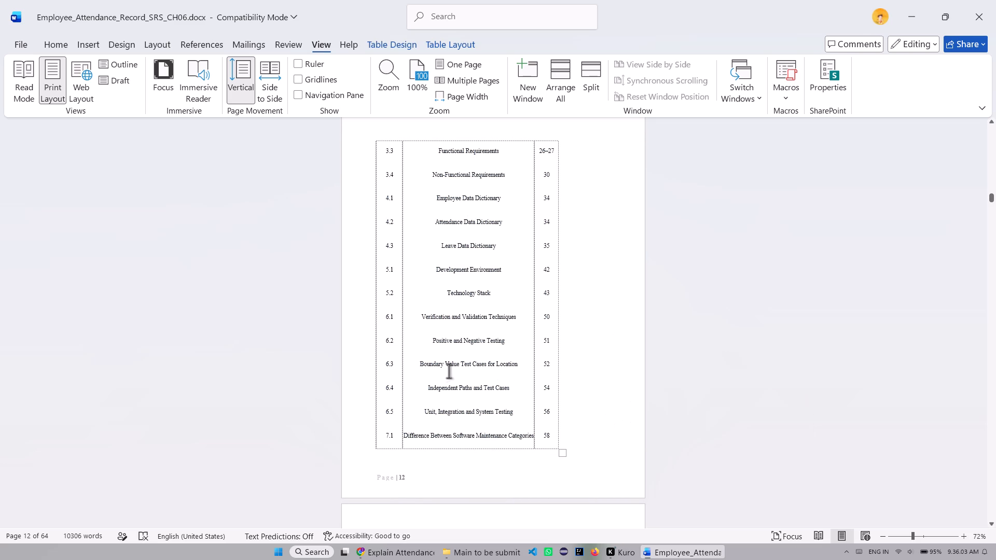
Apply All Borders to the entire List of Tables table, from the header row through row 7.1.
{"action": "scroll", "coordinate": [452, 371], "scroll_direction": "up", "scroll_amount": 20}
{"action": "scroll", "coordinate": [452, 371], "scroll_direction": "up", "scroll_amount": 6}
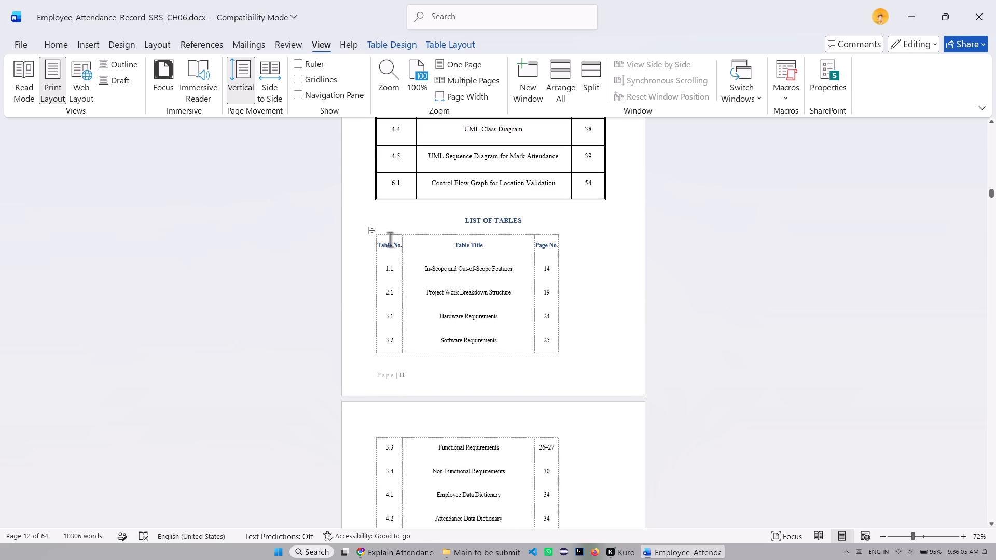
{"action": "left_click_drag", "start_coordinate": [377, 243], "coordinate": [498, 430]}
{"action": "scroll", "coordinate": [493, 428], "scroll_direction": "down", "scroll_amount": 7}
{"action": "left_click_drag", "start_coordinate": [498, 430], "coordinate": [544, 464]}
{"action": "scroll", "coordinate": [520, 442], "scroll_direction": "down", "scroll_amount": 12}
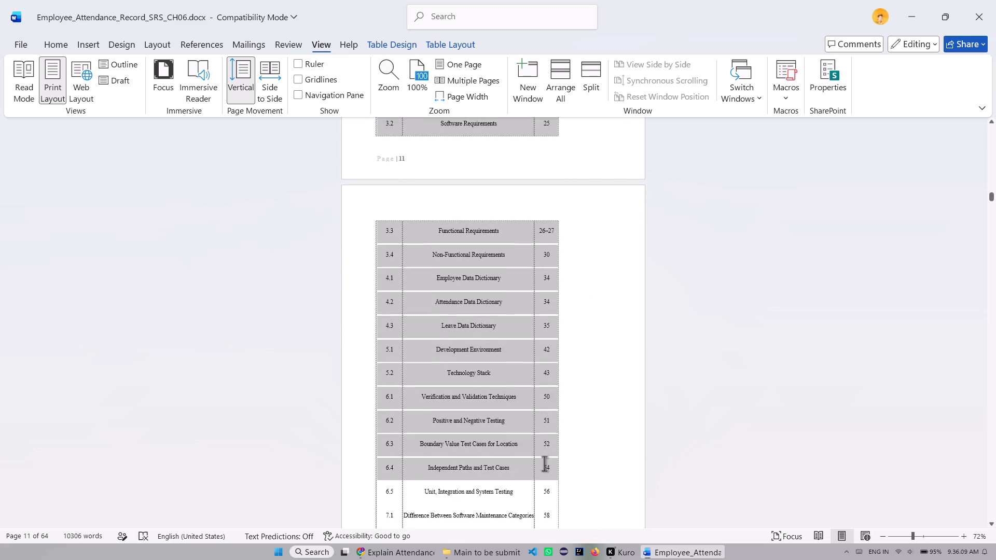
{"action": "scroll", "coordinate": [544, 464], "scroll_direction": "down", "scroll_amount": 3}
{"action": "left_click_drag", "start_coordinate": [544, 464], "coordinate": [552, 451]}
{"action": "scroll", "coordinate": [547, 472], "scroll_direction": "down", "scroll_amount": 3}
{"action": "right_click", "coordinate": [546, 451]}
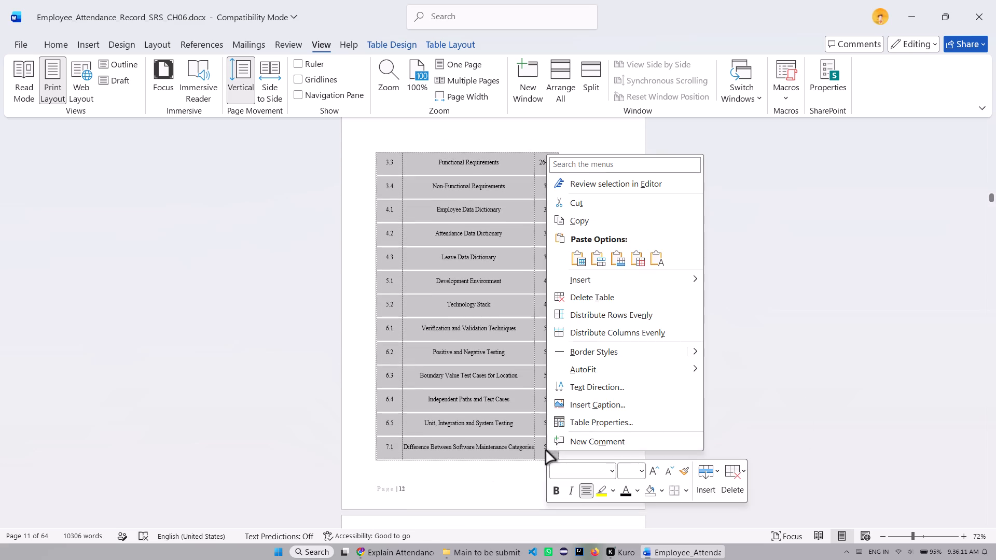
{"action": "left_click", "coordinate": [686, 487]}
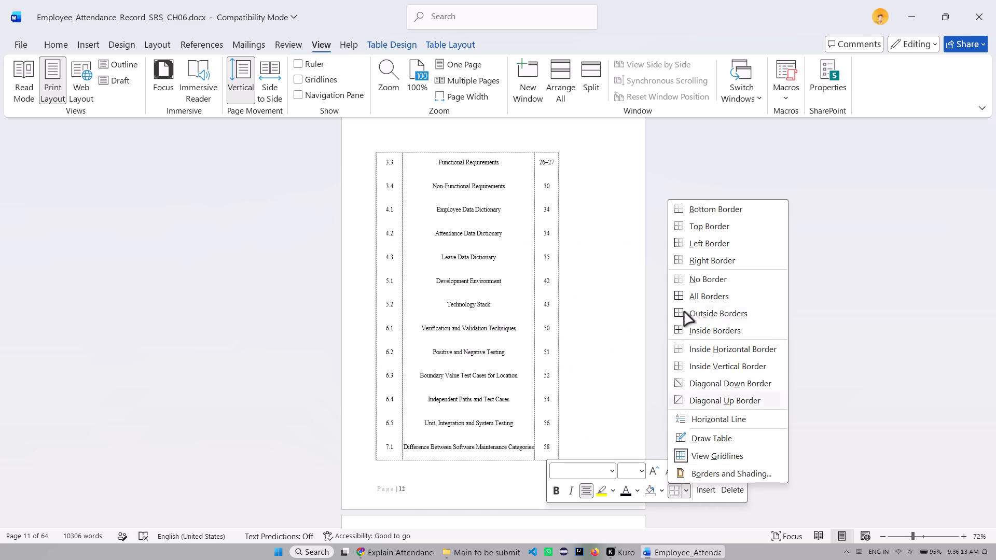
{"action": "left_click", "coordinate": [682, 293]}
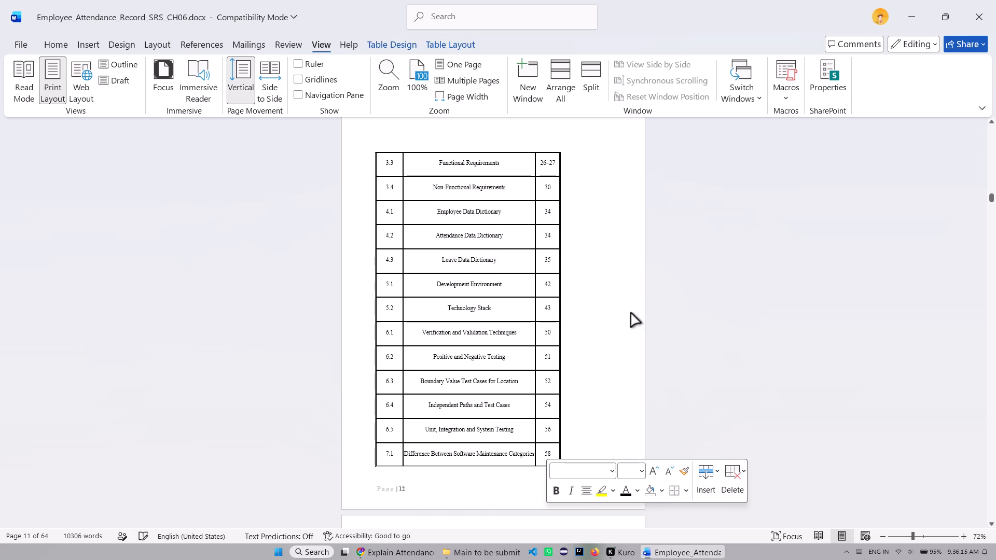
{"action": "left_click", "coordinate": [625, 313]}
Widen the List of Tables table to match the width of the figures table above it.
{"action": "scroll", "coordinate": [538, 429], "scroll_direction": "up", "scroll_amount": 7}
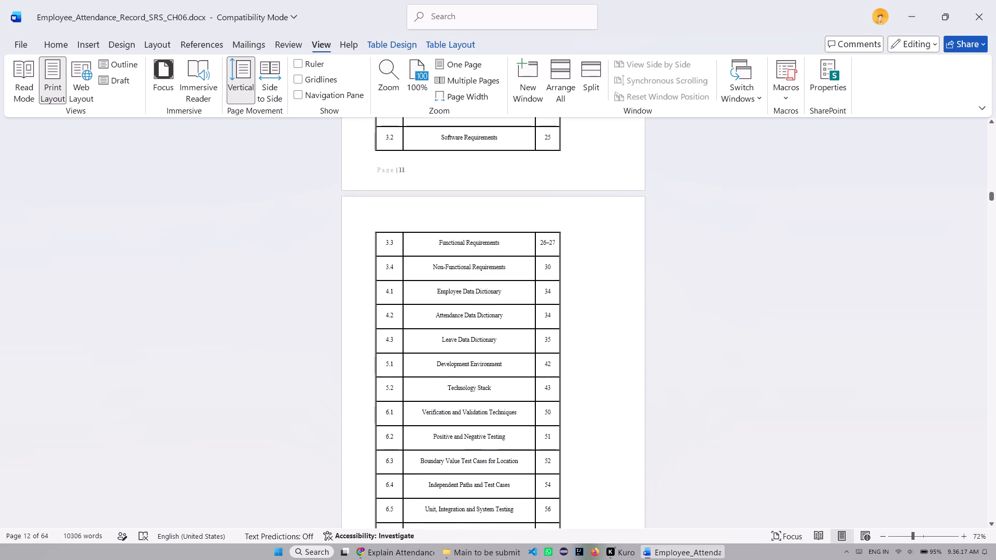
{"action": "scroll", "coordinate": [537, 427], "scroll_direction": "down", "scroll_amount": 16}
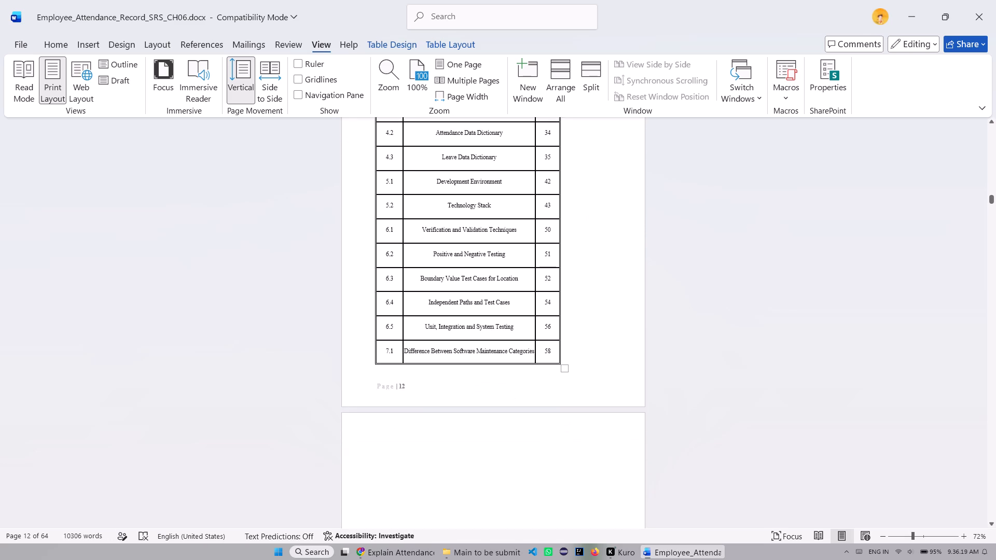
{"action": "left_click_drag", "start_coordinate": [565, 368], "coordinate": [605, 374]}
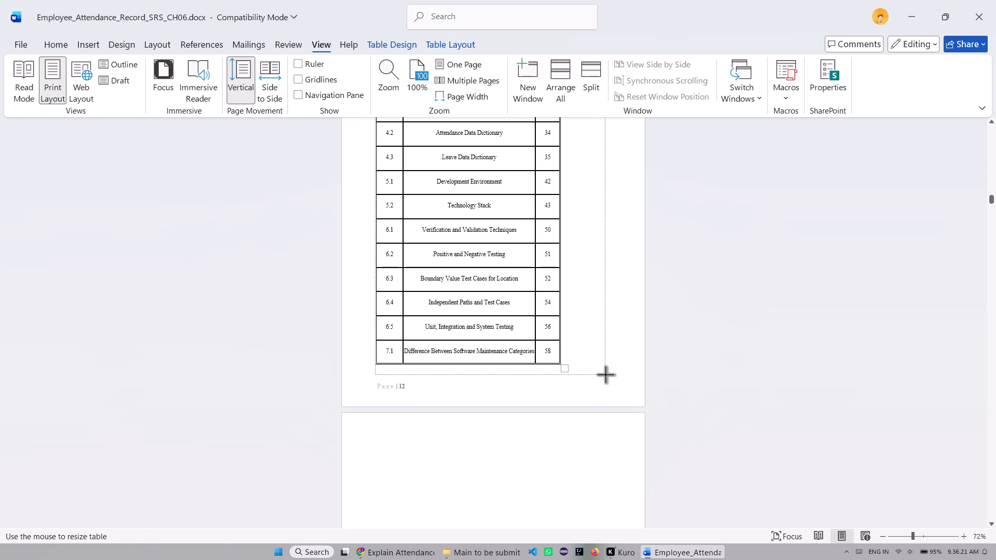
{"action": "left_click_drag", "start_coordinate": [605, 374], "coordinate": [608, 375]}
{"action": "scroll", "coordinate": [573, 346], "scroll_direction": "up", "scroll_amount": 9}
{"action": "scroll", "coordinate": [575, 342], "scroll_direction": "down", "scroll_amount": 1}
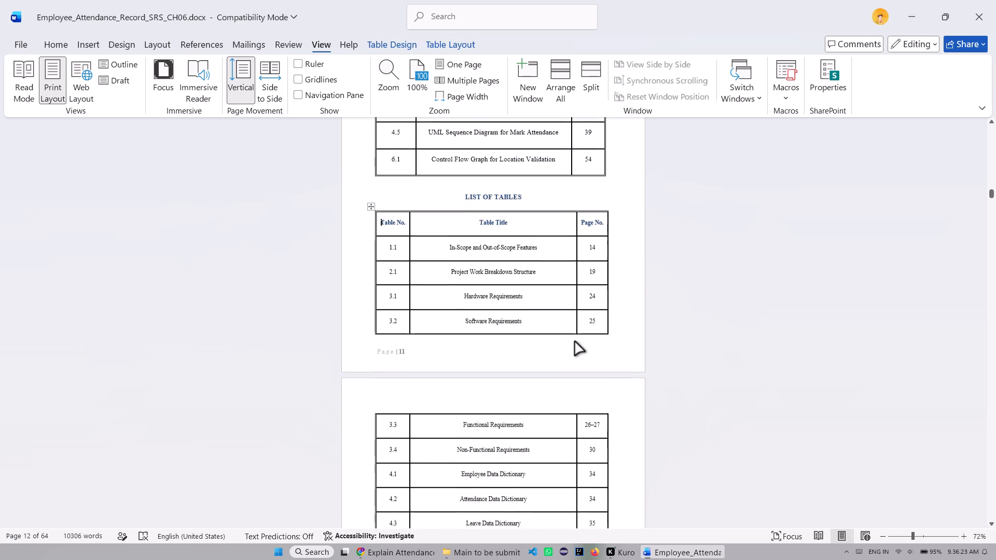
{"action": "scroll", "coordinate": [575, 342], "scroll_direction": "down", "scroll_amount": 1}
{"action": "scroll", "coordinate": [576, 342], "scroll_direction": "down", "scroll_amount": 20}
{"action": "scroll", "coordinate": [576, 342], "scroll_direction": "down", "scroll_amount": 5}
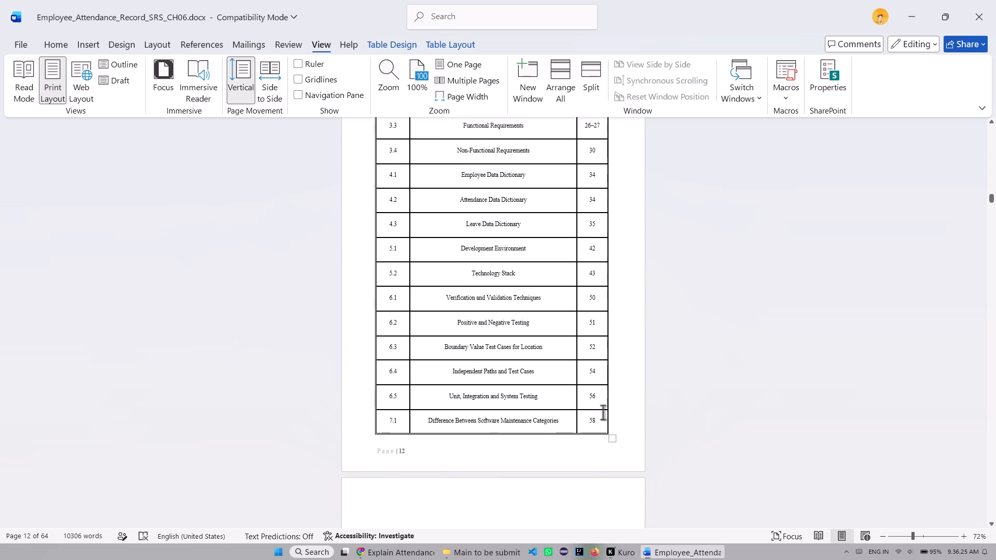
{"action": "left_click_drag", "start_coordinate": [611, 439], "coordinate": [608, 439]}
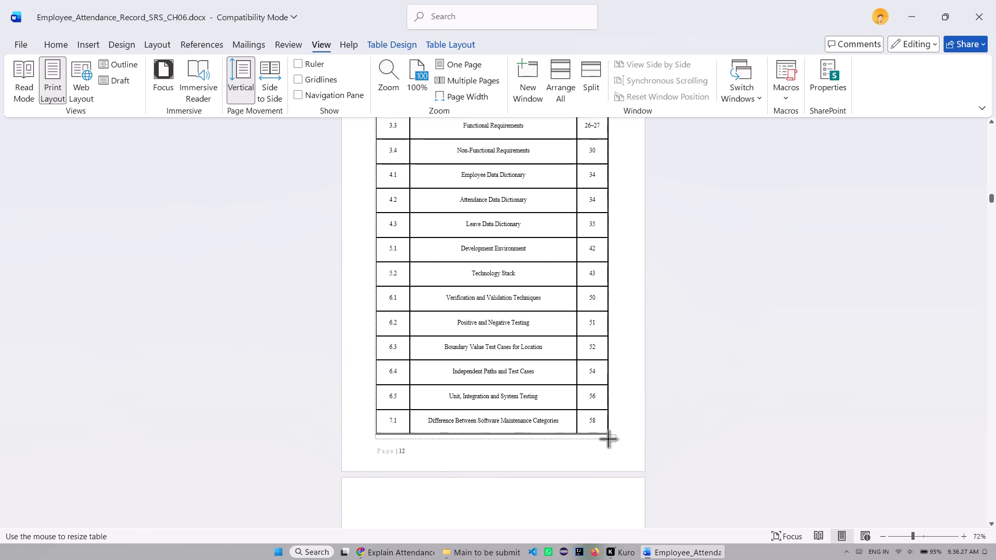
{"action": "left_click_drag", "start_coordinate": [608, 439], "coordinate": [606, 439]}
Shrink the List of Tables table's height so that row 7.1 fits on page 12 with the preceding rows.
{"action": "scroll", "coordinate": [538, 347], "scroll_direction": "up", "scroll_amount": 17}
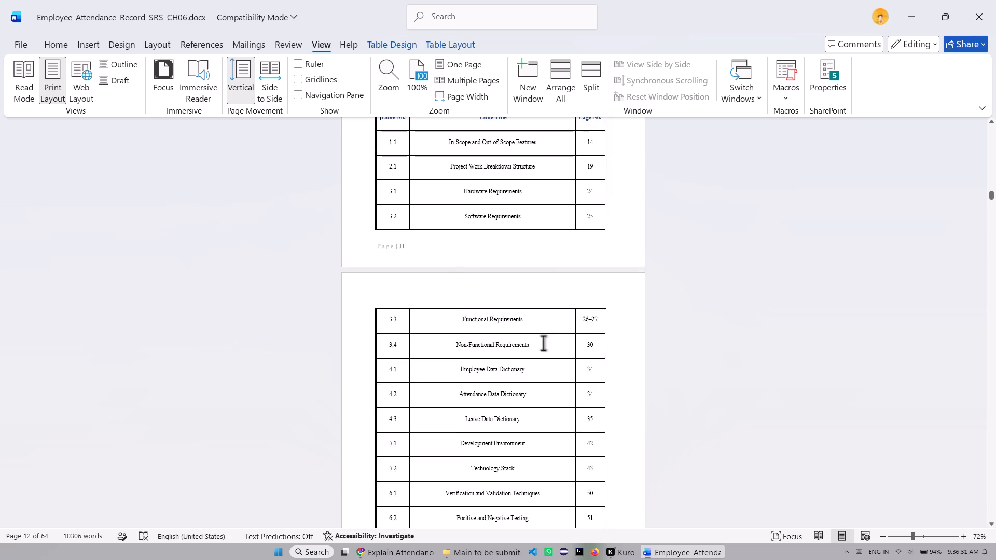
{"action": "scroll", "coordinate": [543, 343], "scroll_direction": "down", "scroll_amount": 20}
{"action": "scroll", "coordinate": [543, 343], "scroll_direction": "down", "scroll_amount": 8}
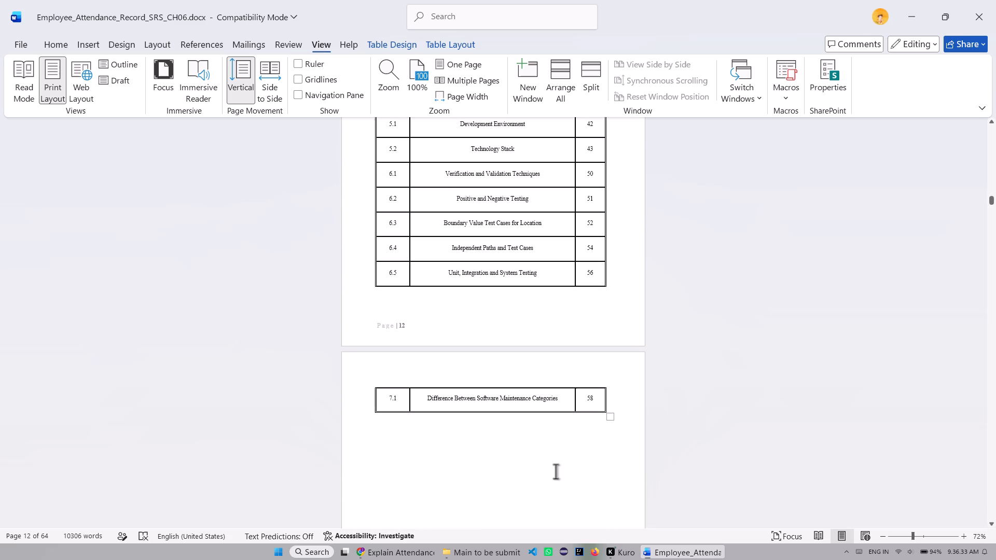
{"action": "left_click", "coordinate": [556, 471]}
{"action": "scroll", "coordinate": [518, 366], "scroll_direction": "down", "scroll_amount": 14}
{"action": "scroll", "coordinate": [526, 365], "scroll_direction": "up", "scroll_amount": 5}
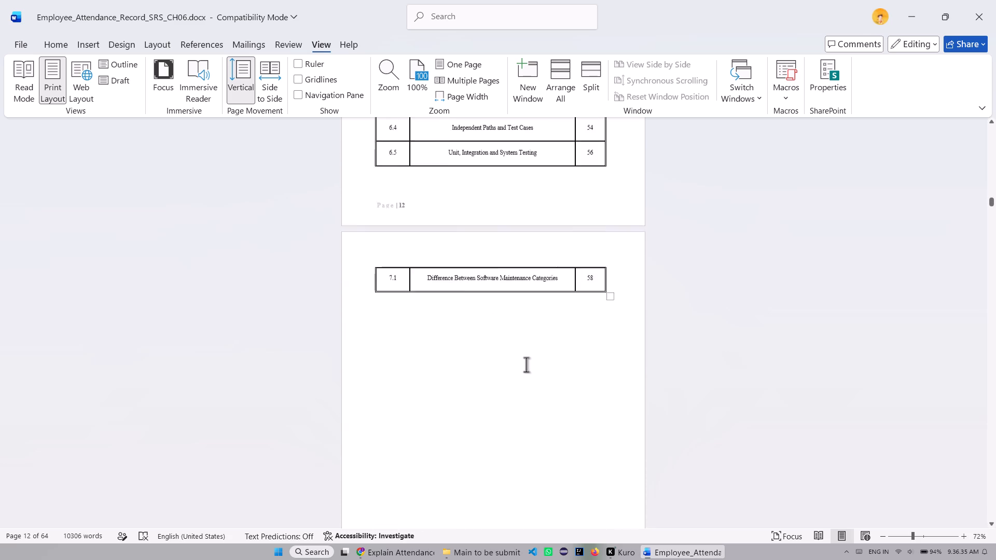
{"action": "scroll", "coordinate": [526, 365], "scroll_direction": "up", "scroll_amount": 3}
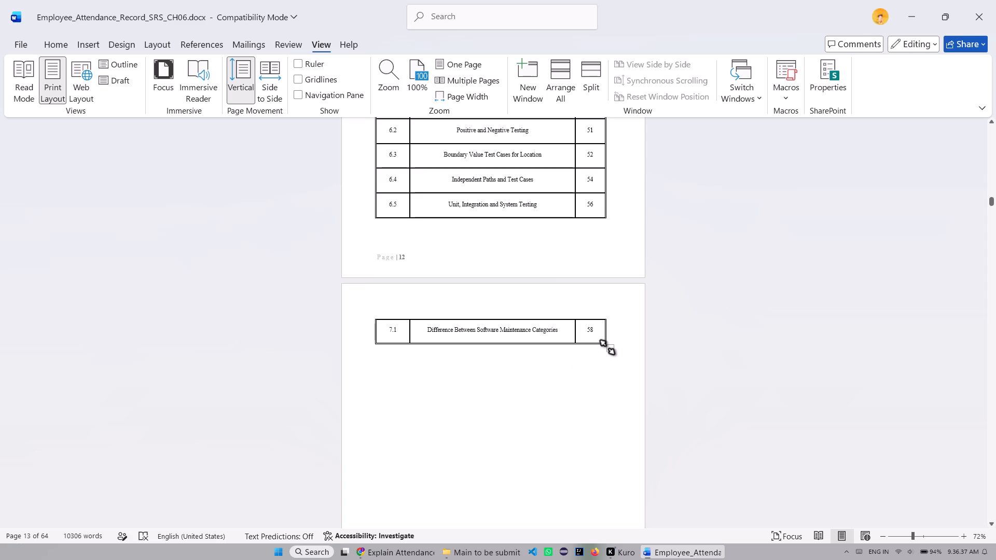
{"action": "left_click_drag", "start_coordinate": [607, 347], "coordinate": [606, 311]}
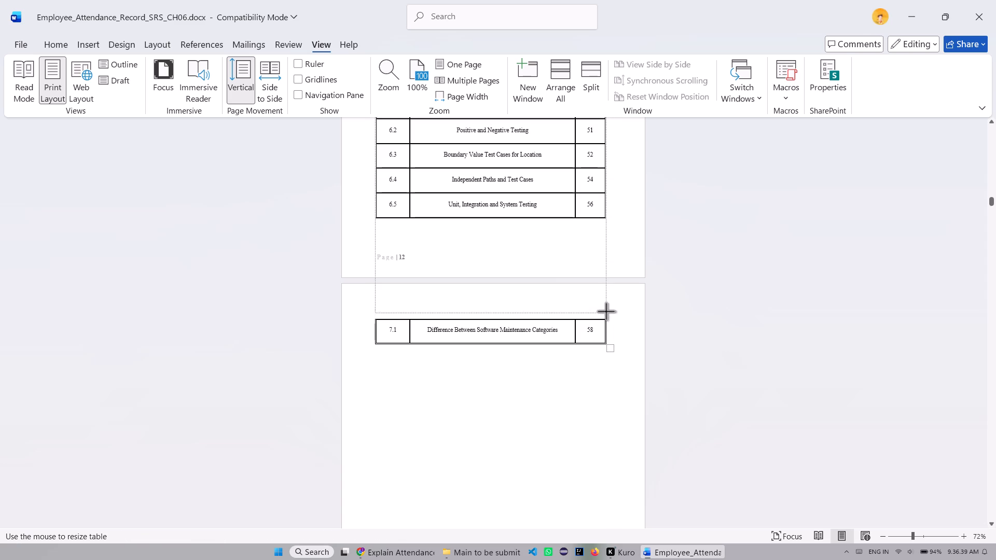
{"action": "left_click_drag", "start_coordinate": [606, 311], "coordinate": [603, 260]}
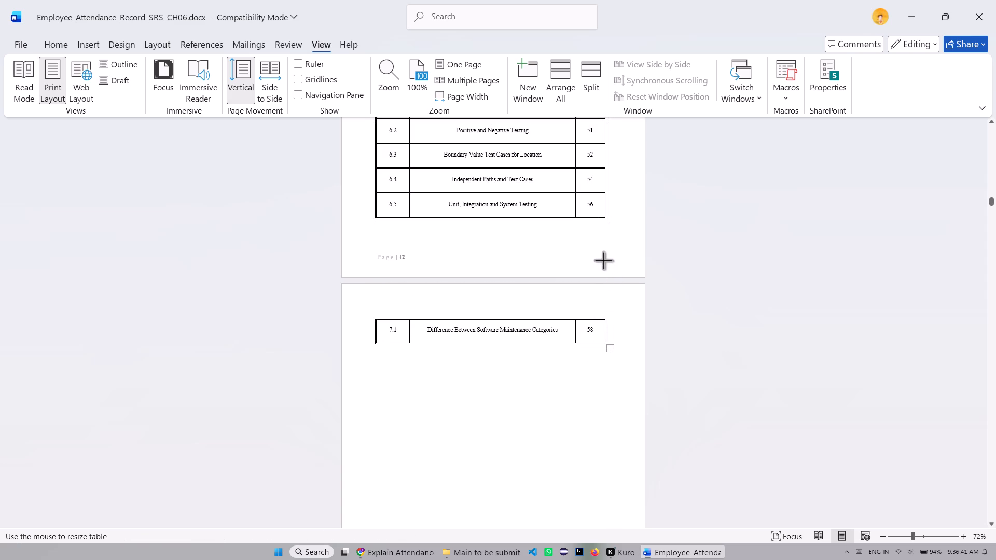
{"action": "left_click_drag", "start_coordinate": [603, 260], "coordinate": [606, 295]}
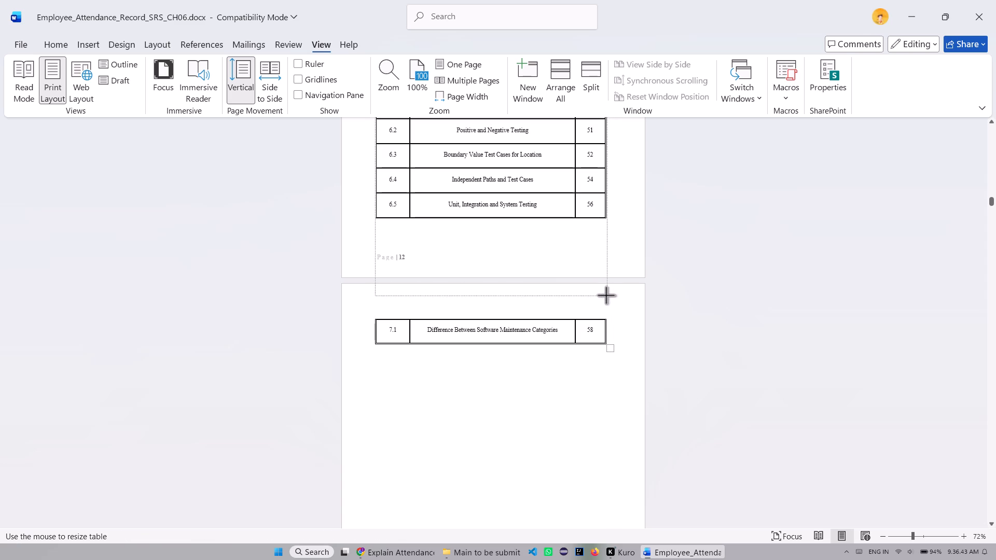
{"action": "left_click_drag", "start_coordinate": [606, 295], "coordinate": [604, 255]}
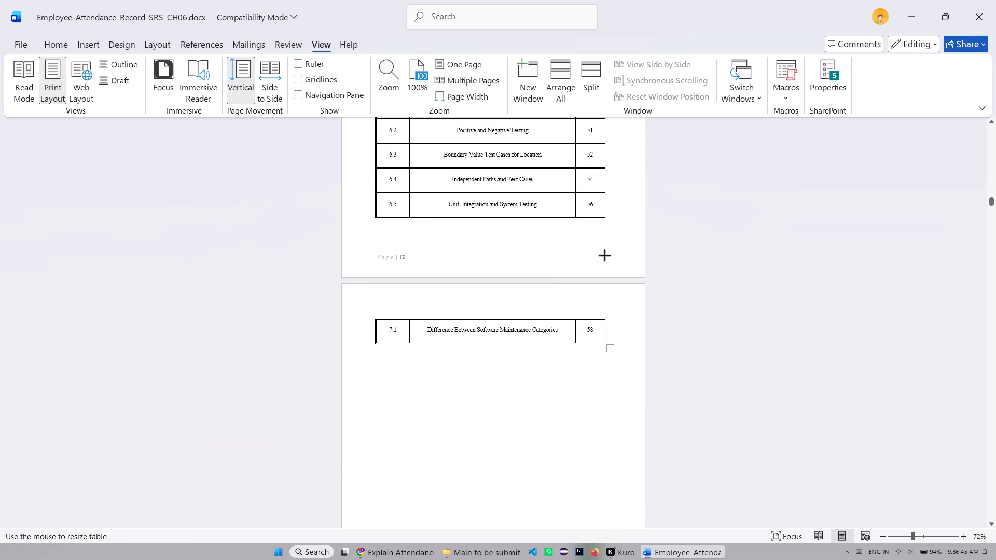
{"action": "left_click_drag", "start_coordinate": [604, 255], "coordinate": [602, 226]}
{"action": "left_click_drag", "start_coordinate": [602, 226], "coordinate": [605, 209]}
{"action": "scroll", "coordinate": [502, 346], "scroll_direction": "down", "scroll_amount": 13}
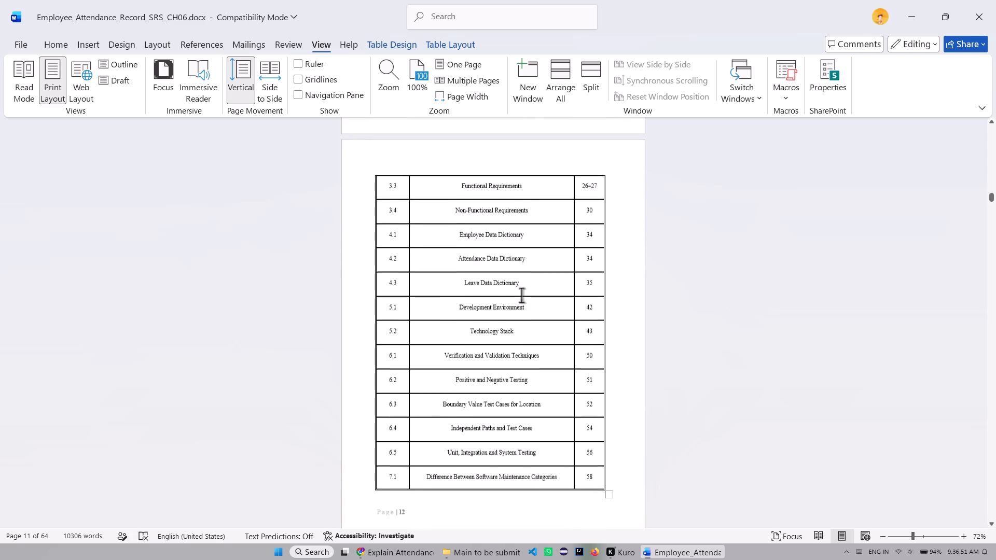
{"action": "scroll", "coordinate": [521, 295], "scroll_direction": "down", "scroll_amount": 4}
{"action": "scroll", "coordinate": [531, 319], "scroll_direction": "up", "scroll_amount": 20}
{"action": "scroll", "coordinate": [531, 319], "scroll_direction": "up", "scroll_amount": 4}
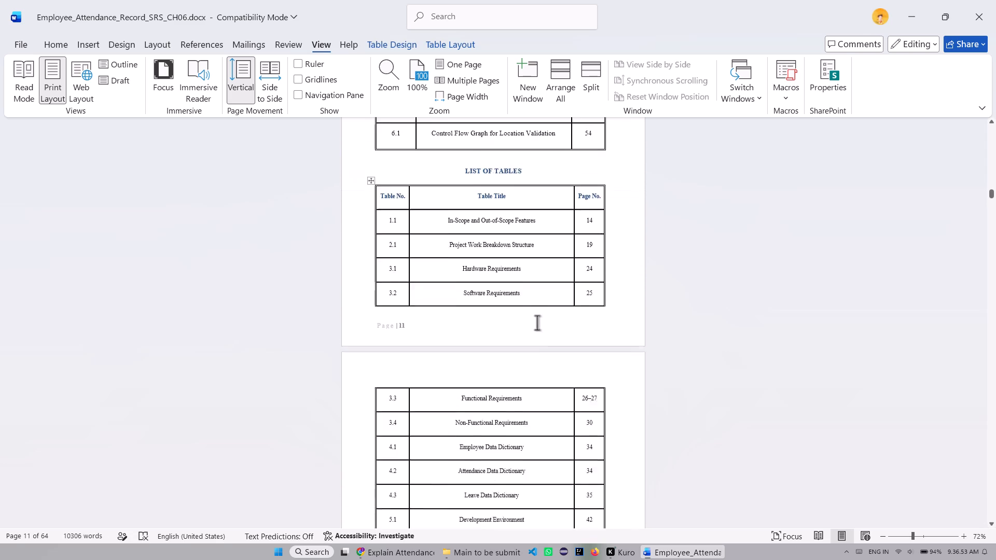
Shrink the List of Figures table's height so that row 4.1 moves up onto page 10.
{"action": "scroll", "coordinate": [537, 323], "scroll_direction": "up", "scroll_amount": 18}
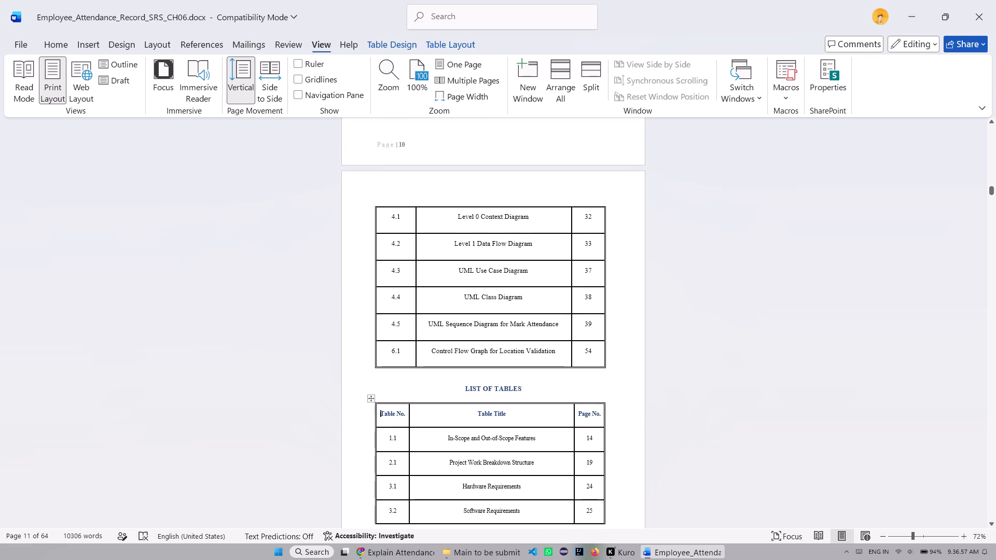
{"action": "left_click", "coordinate": [592, 359]}
{"action": "left_click_drag", "start_coordinate": [608, 370], "coordinate": [602, 363]}
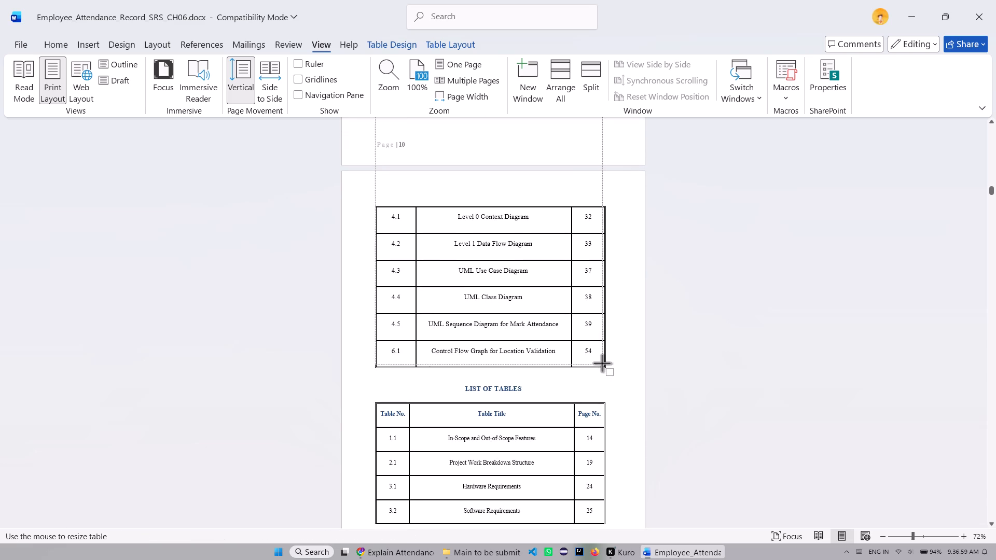
{"action": "left_click_drag", "start_coordinate": [602, 363], "coordinate": [607, 324]}
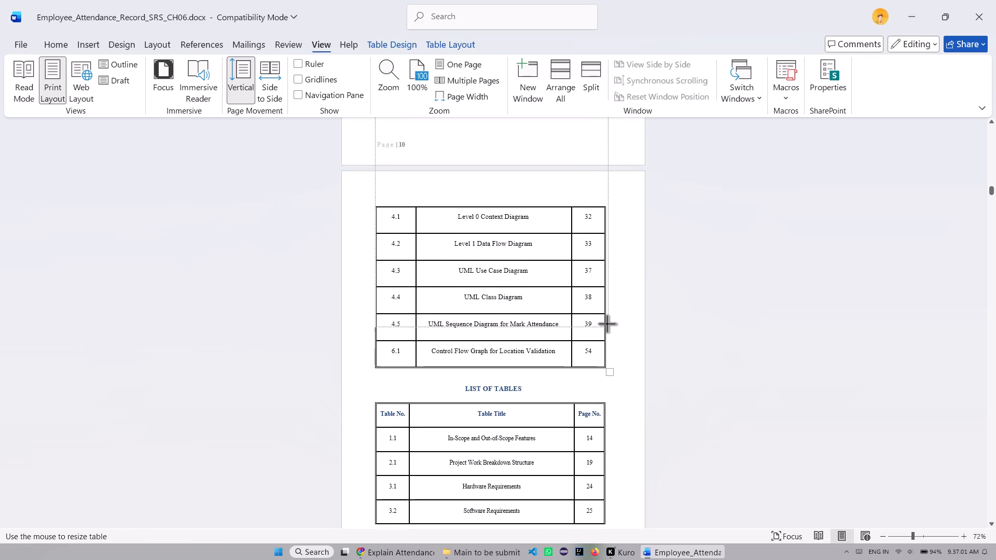
{"action": "left_click_drag", "start_coordinate": [607, 324], "coordinate": [606, 303]}
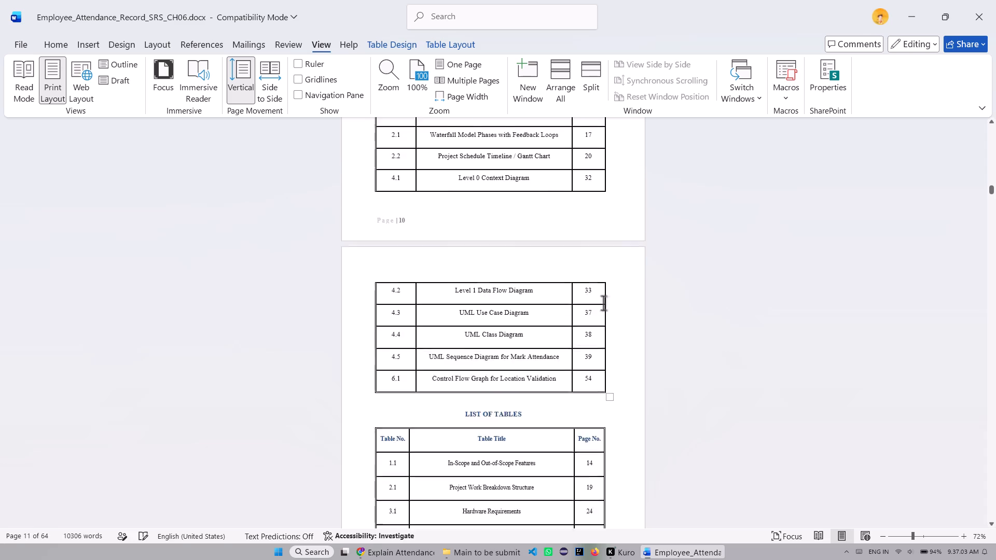
{"action": "scroll", "coordinate": [565, 333], "scroll_direction": "up", "scroll_amount": 12}
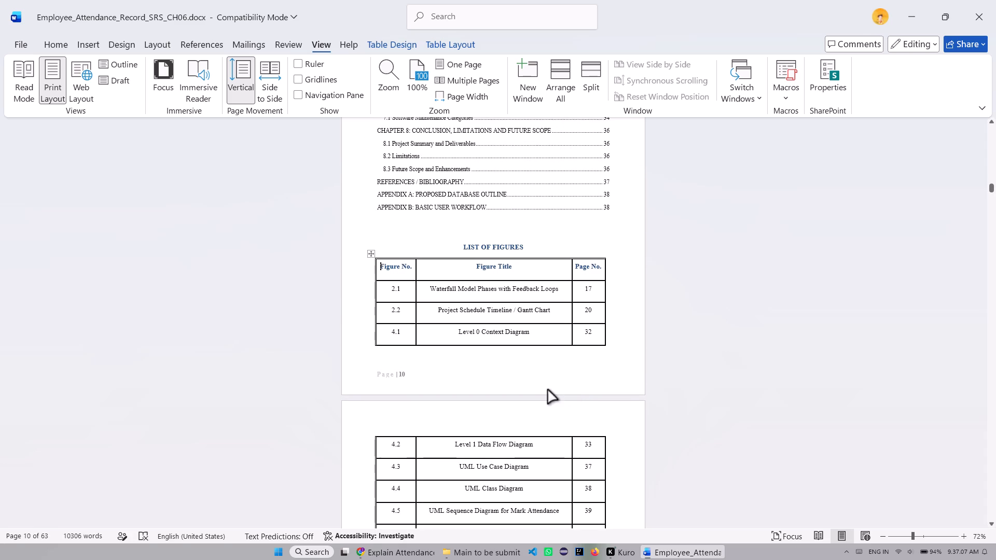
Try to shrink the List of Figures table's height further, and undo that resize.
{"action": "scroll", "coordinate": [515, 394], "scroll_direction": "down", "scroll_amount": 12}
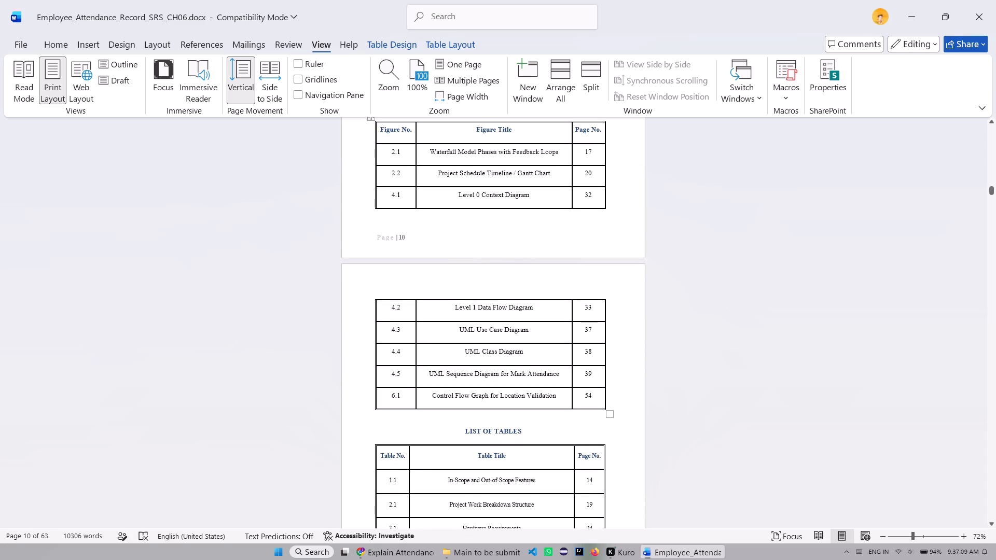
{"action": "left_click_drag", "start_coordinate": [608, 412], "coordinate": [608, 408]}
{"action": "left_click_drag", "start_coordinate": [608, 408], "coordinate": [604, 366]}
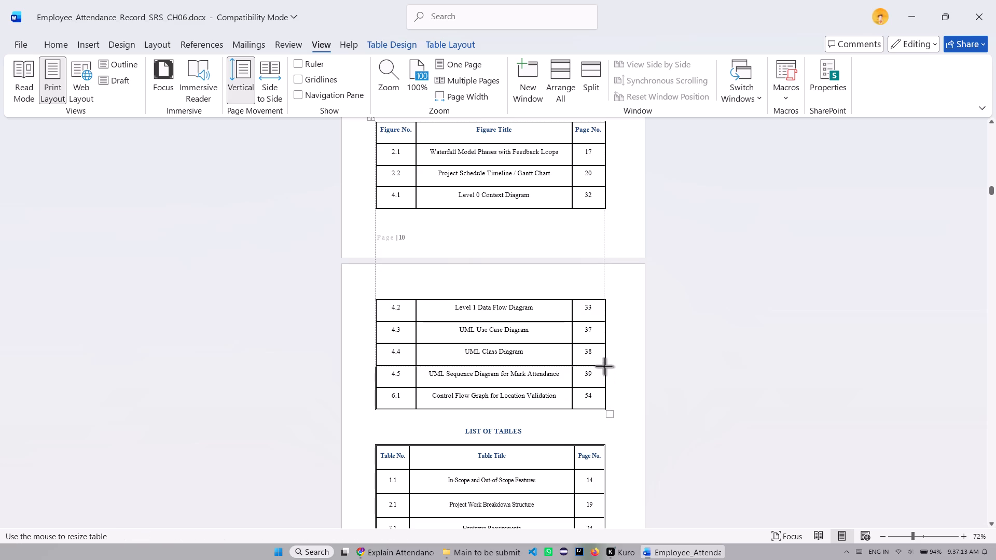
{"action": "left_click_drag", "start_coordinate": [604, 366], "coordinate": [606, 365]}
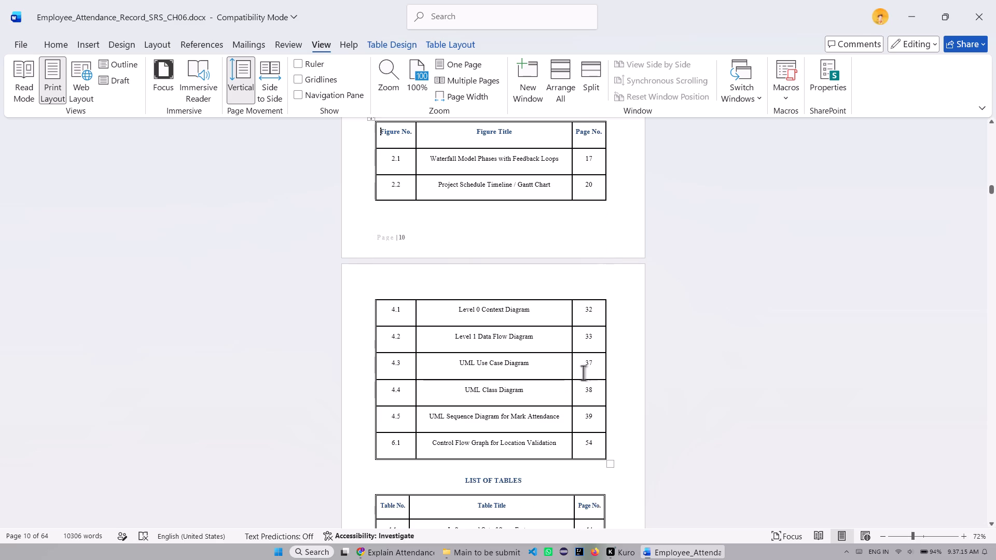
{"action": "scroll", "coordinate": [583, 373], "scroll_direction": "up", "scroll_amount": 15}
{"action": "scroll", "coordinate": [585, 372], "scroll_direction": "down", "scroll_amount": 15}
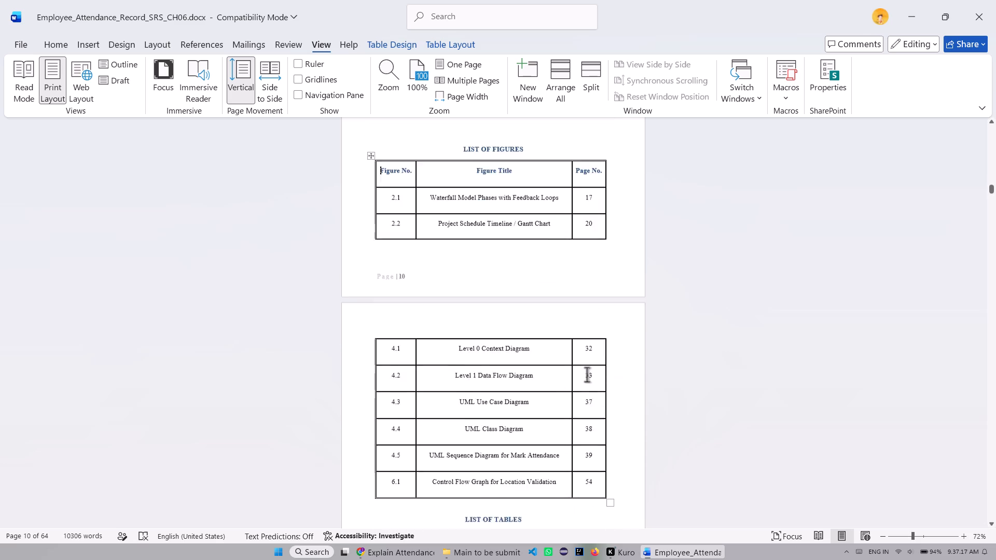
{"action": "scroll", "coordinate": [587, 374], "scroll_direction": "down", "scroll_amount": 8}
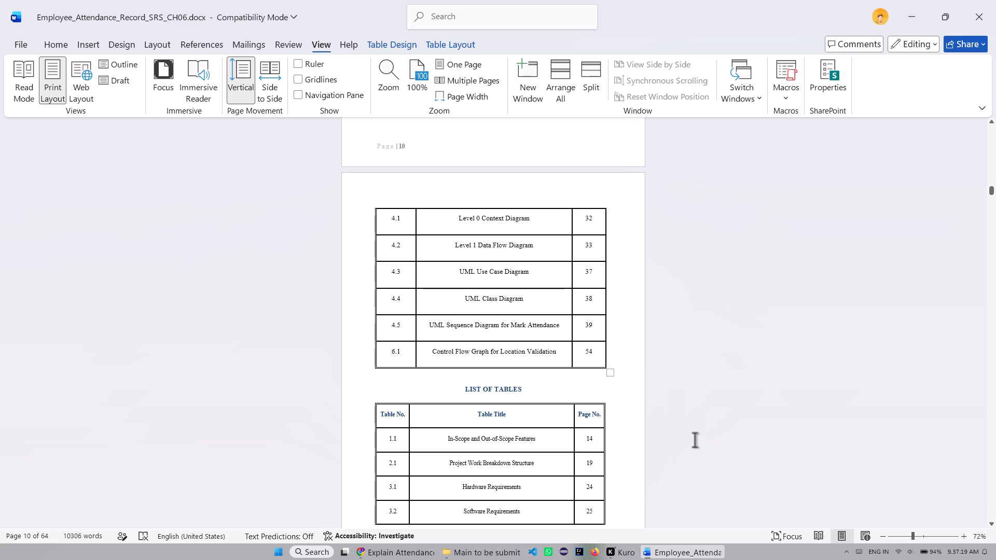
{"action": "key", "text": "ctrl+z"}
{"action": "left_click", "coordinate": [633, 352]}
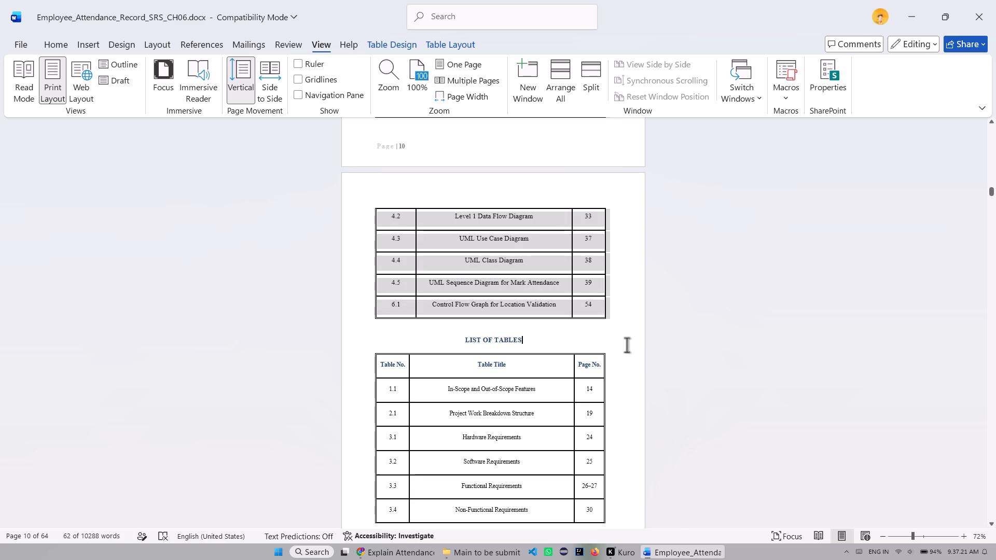
Reduce the List of Figures table's height slightly, keeping its width in line with the List of Tables table.
{"action": "left_click_drag", "start_coordinate": [608, 323], "coordinate": [605, 298]}
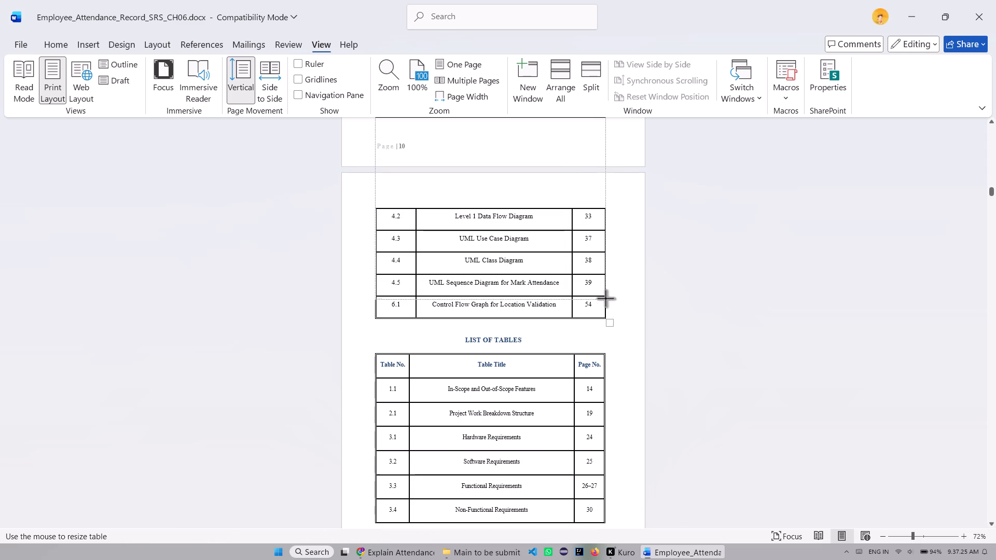
{"action": "left_click_drag", "start_coordinate": [605, 298], "coordinate": [604, 277]}
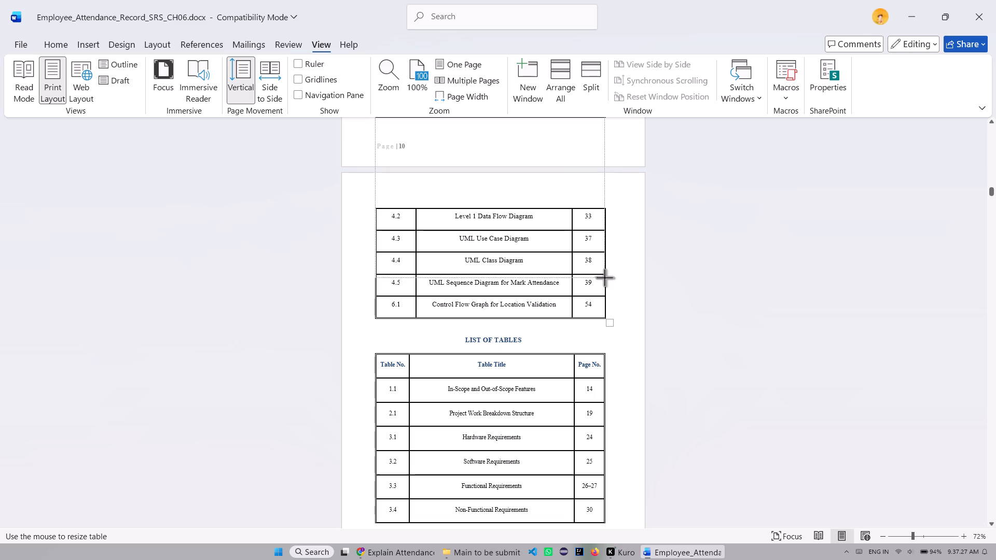
{"action": "left_click_drag", "start_coordinate": [604, 277], "coordinate": [606, 296]}
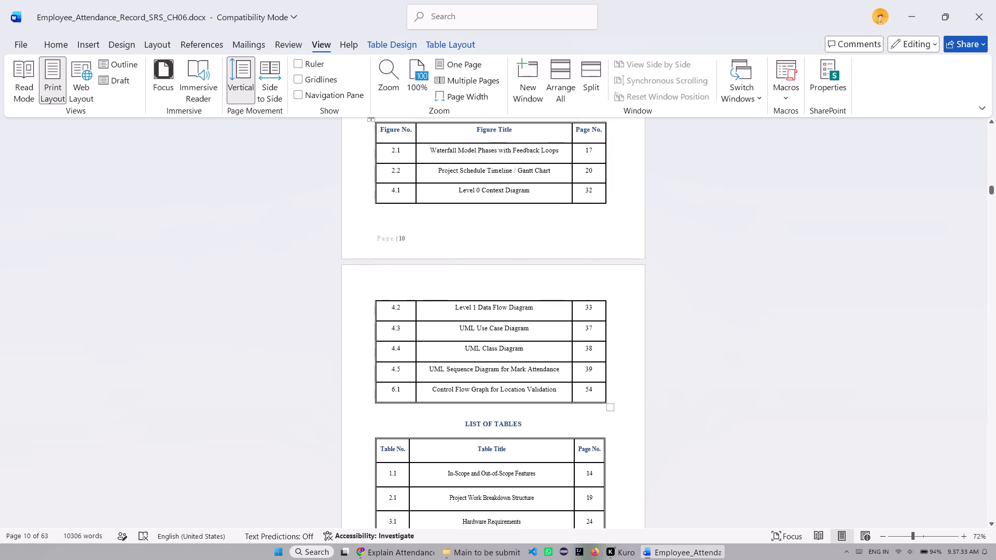
{"action": "scroll", "coordinate": [578, 243], "scroll_direction": "up", "scroll_amount": 3}
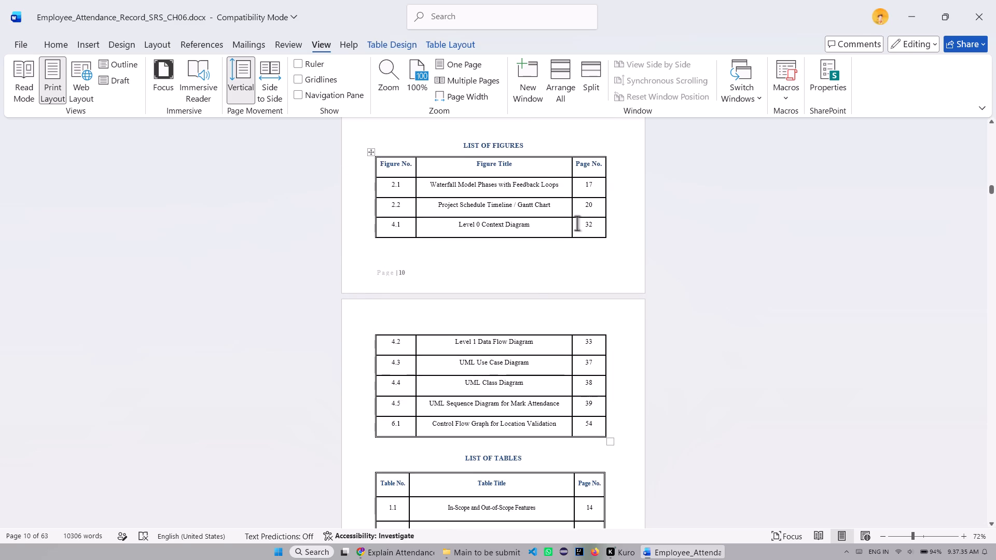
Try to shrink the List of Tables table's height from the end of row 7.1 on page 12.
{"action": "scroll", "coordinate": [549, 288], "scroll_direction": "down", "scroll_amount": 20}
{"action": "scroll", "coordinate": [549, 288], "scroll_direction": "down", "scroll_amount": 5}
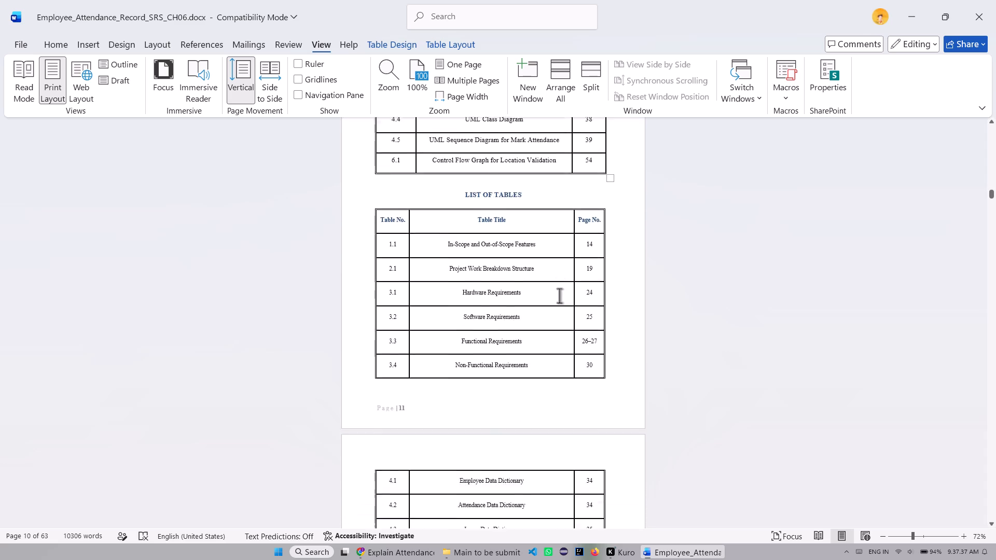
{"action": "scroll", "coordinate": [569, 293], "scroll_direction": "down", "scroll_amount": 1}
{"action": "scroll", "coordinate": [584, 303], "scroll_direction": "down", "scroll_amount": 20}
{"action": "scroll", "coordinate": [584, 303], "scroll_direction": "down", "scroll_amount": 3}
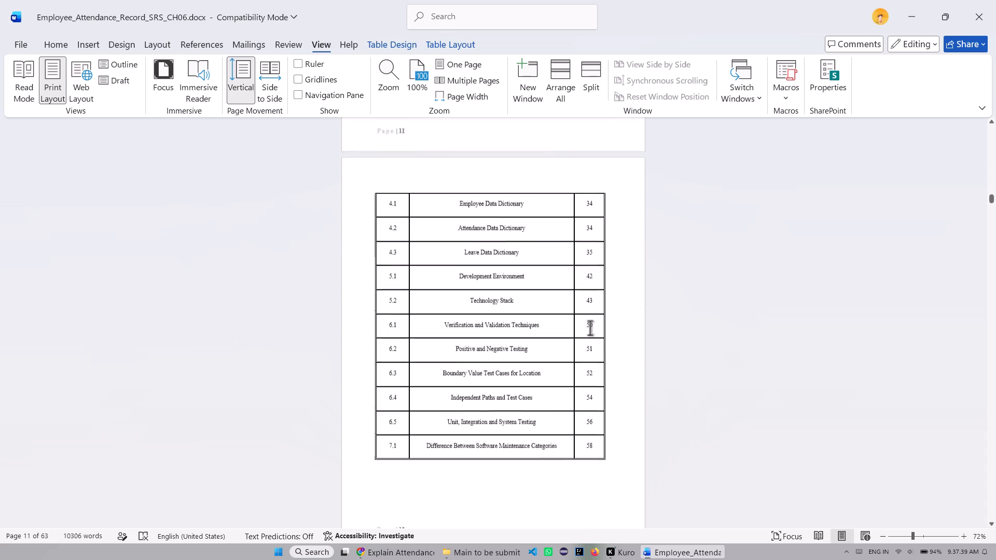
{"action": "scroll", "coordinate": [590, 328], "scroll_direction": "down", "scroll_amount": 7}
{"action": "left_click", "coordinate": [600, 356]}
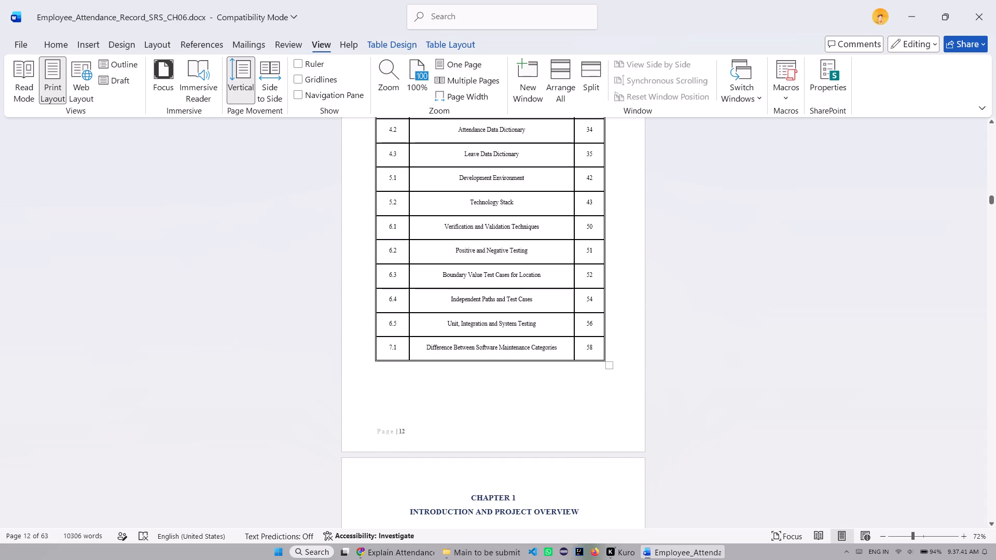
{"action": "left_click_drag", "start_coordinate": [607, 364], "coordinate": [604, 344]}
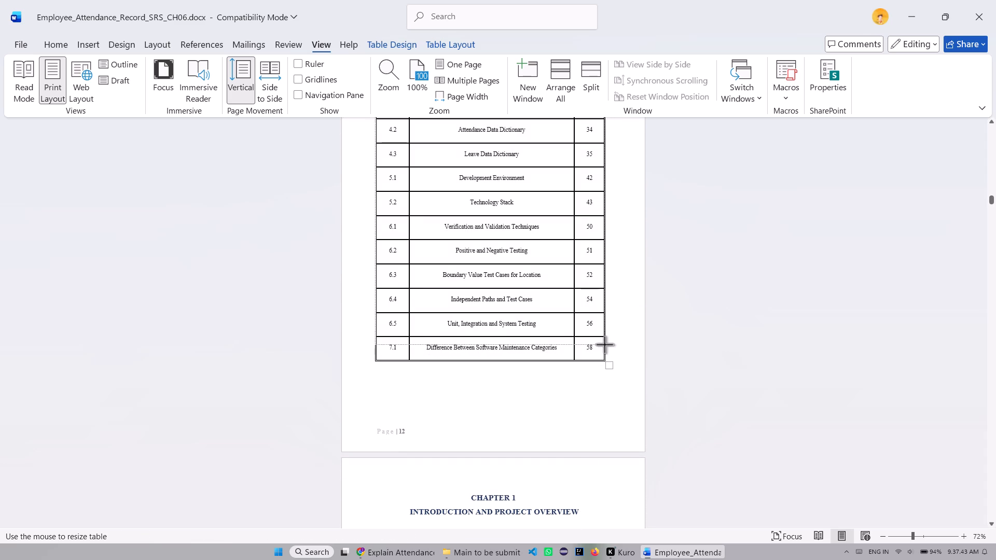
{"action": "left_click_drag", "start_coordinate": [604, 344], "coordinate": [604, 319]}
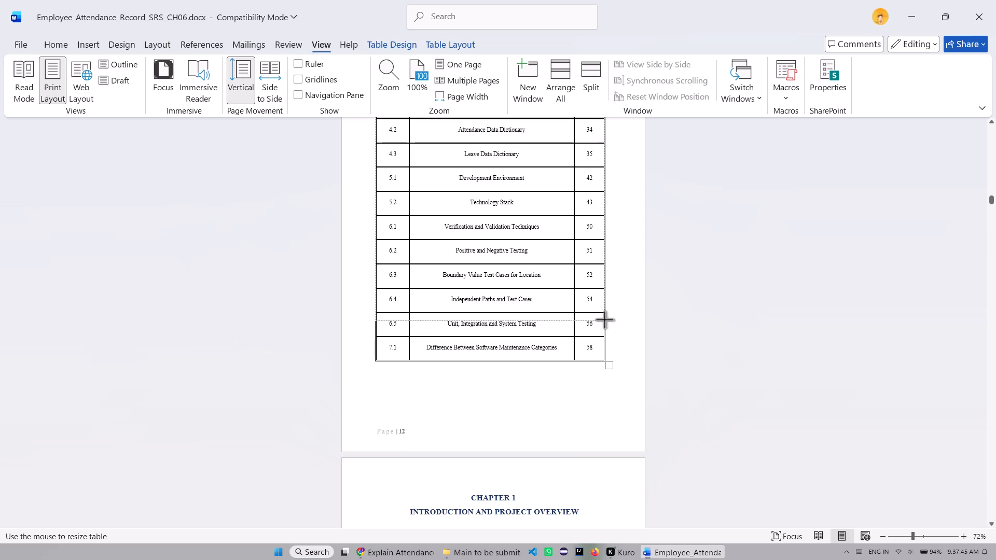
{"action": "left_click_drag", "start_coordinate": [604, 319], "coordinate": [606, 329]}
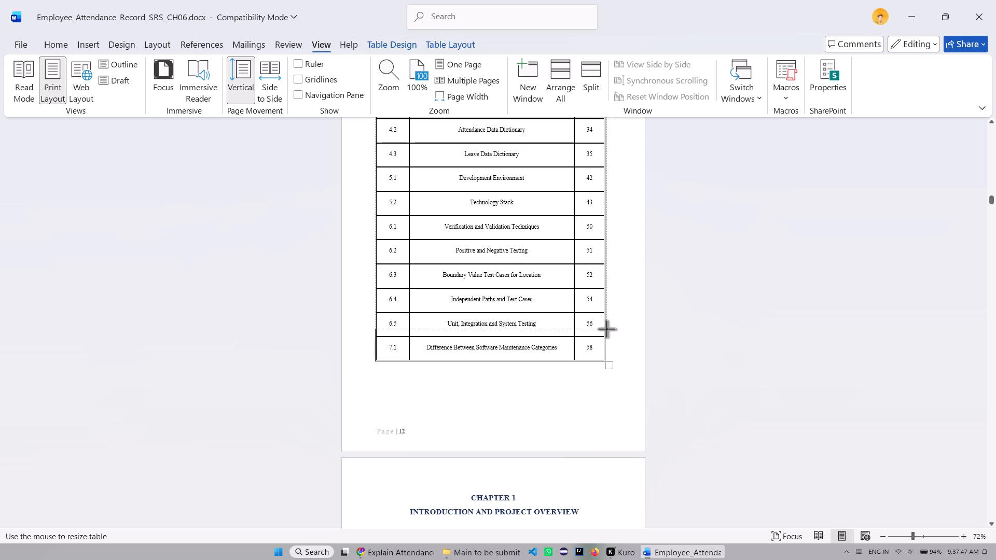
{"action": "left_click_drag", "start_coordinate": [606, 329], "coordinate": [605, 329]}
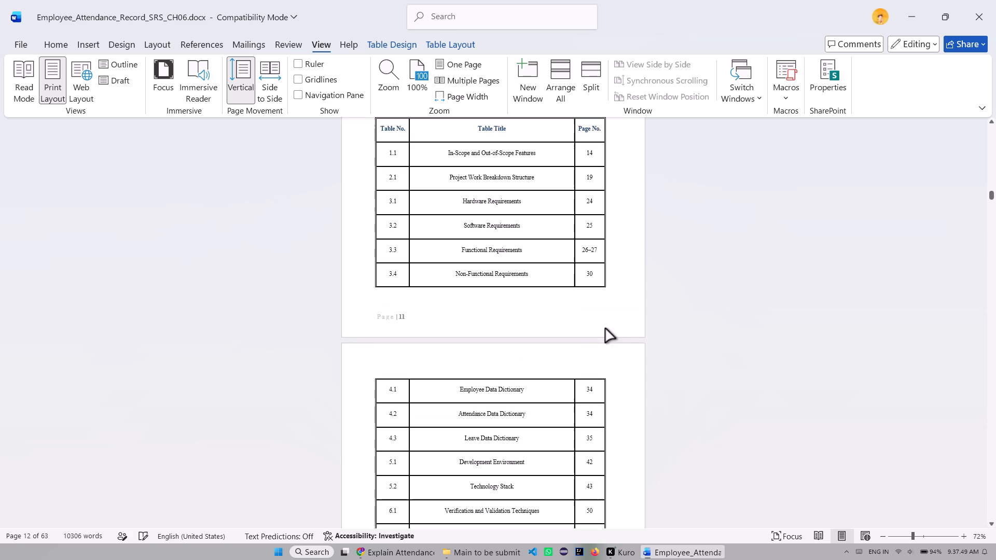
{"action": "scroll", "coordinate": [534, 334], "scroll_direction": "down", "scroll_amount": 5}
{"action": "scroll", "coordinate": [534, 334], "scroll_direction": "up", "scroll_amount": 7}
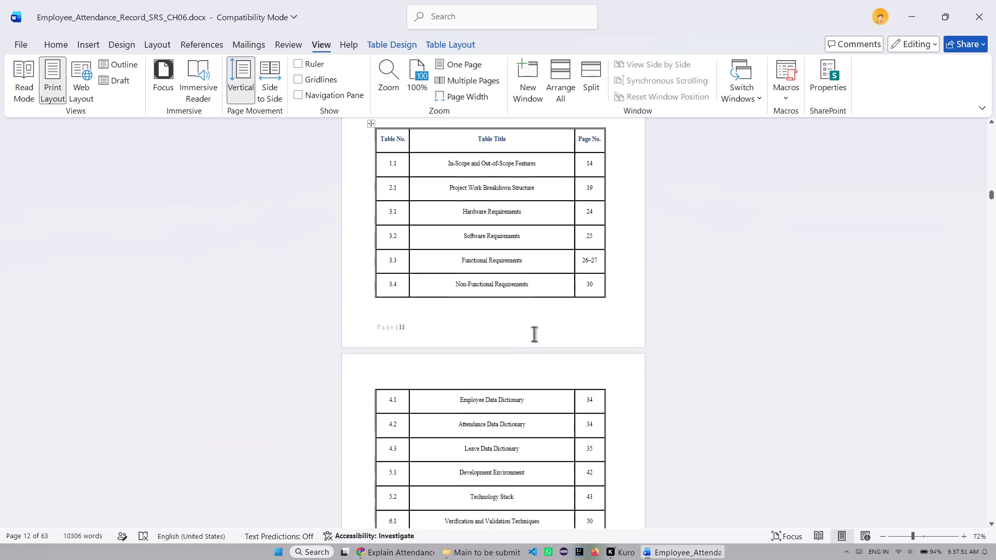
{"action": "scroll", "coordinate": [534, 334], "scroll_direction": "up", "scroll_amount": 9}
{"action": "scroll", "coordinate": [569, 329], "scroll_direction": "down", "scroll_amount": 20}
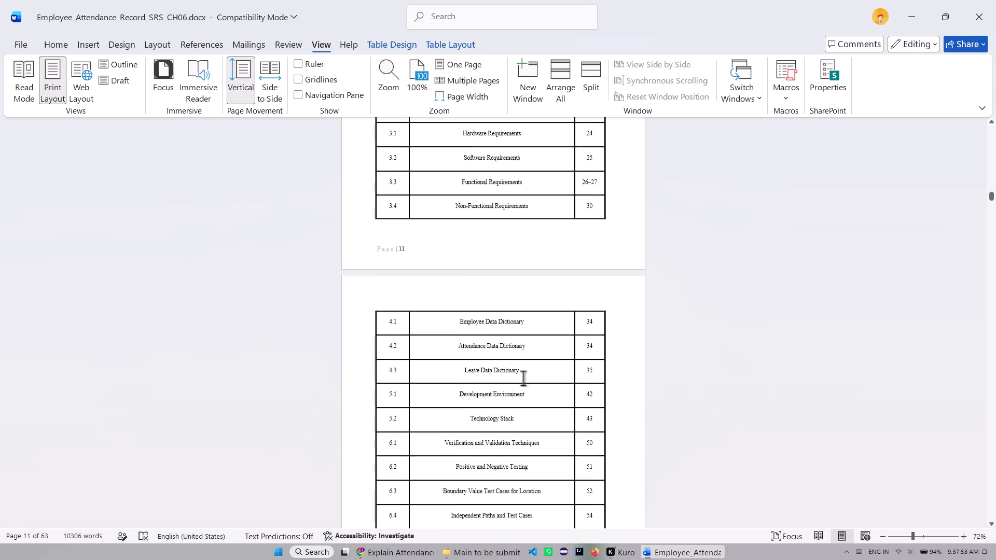
Try again to compress the List of Tables table, keeping its width matched to the List of Figures table.
{"action": "scroll", "coordinate": [523, 378], "scroll_direction": "down", "scroll_amount": 11}
{"action": "left_click_drag", "start_coordinate": [606, 418], "coordinate": [605, 418]}
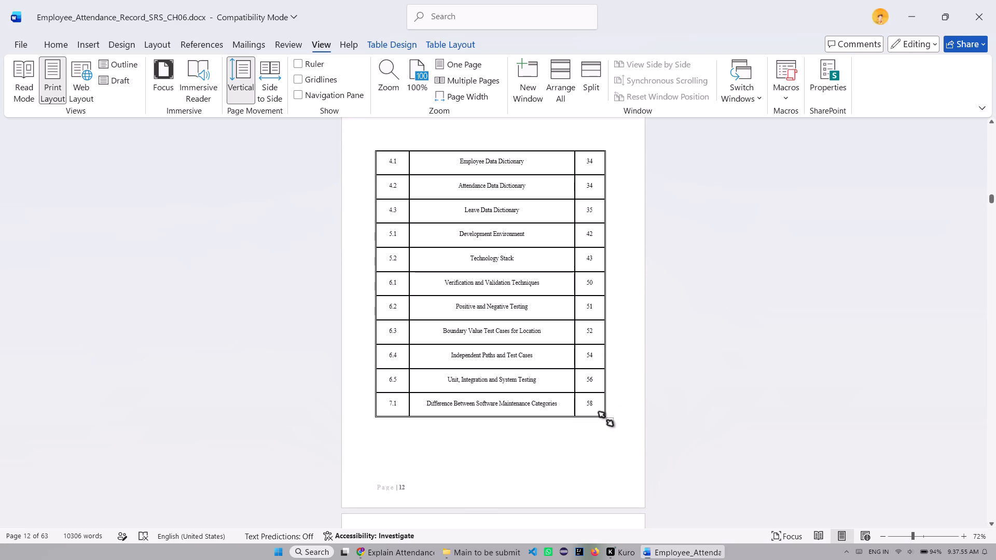
{"action": "left_click_drag", "start_coordinate": [605, 418], "coordinate": [605, 387]}
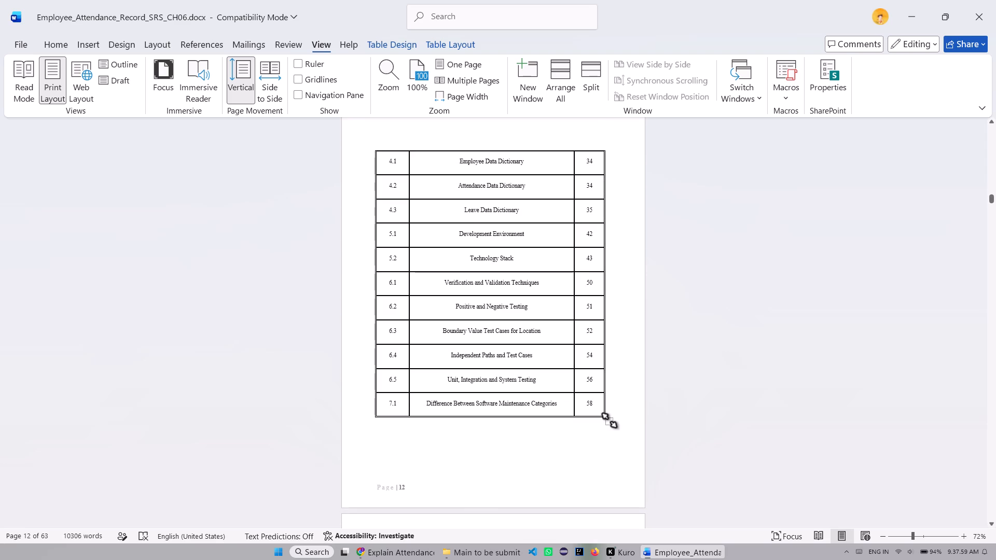
{"action": "left_click_drag", "start_coordinate": [609, 420], "coordinate": [605, 399]}
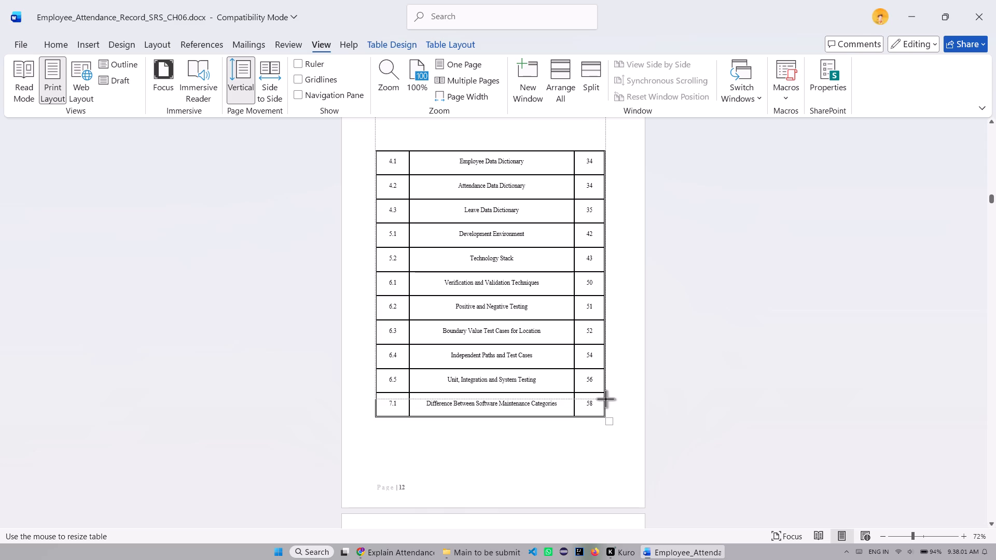
{"action": "left_click_drag", "start_coordinate": [605, 399], "coordinate": [604, 399]}
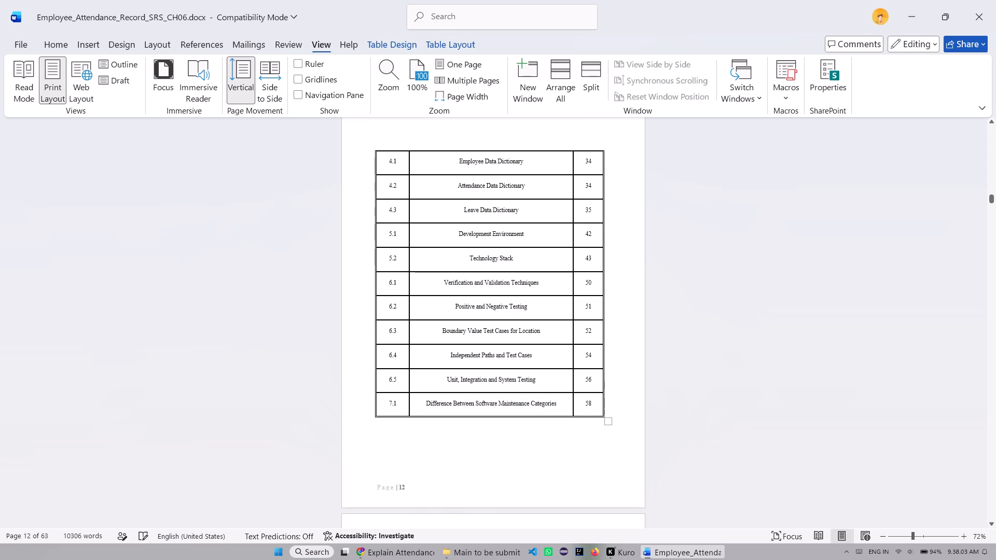
{"action": "left_click", "coordinate": [607, 422]}
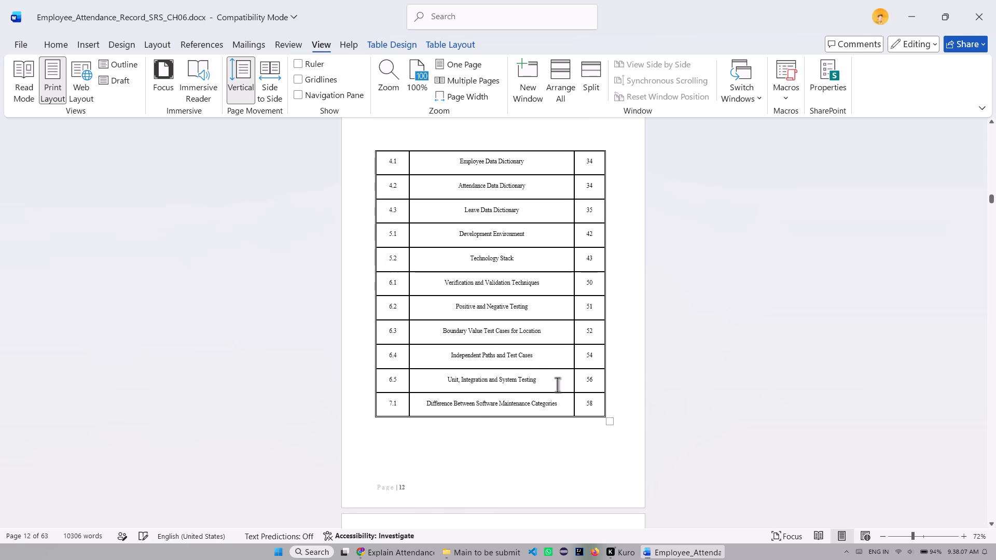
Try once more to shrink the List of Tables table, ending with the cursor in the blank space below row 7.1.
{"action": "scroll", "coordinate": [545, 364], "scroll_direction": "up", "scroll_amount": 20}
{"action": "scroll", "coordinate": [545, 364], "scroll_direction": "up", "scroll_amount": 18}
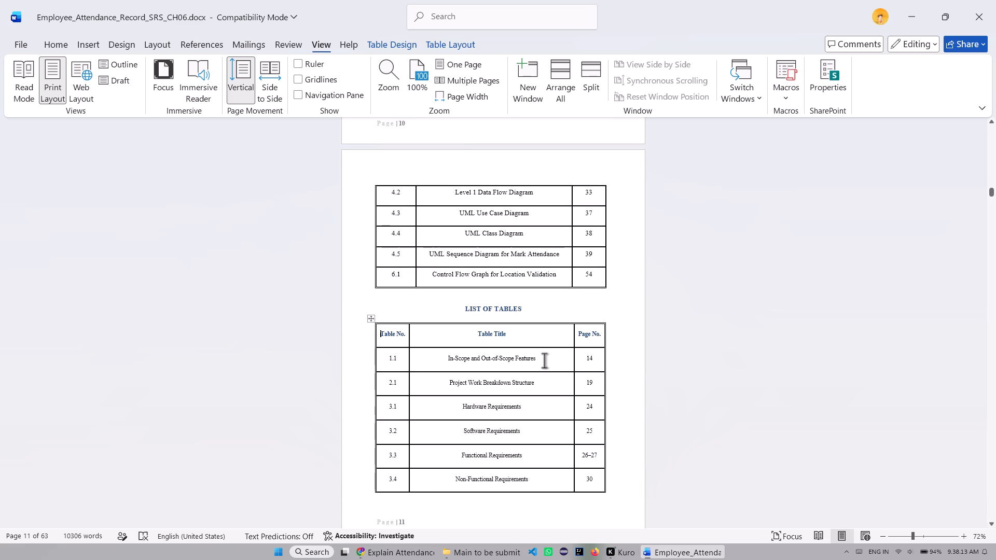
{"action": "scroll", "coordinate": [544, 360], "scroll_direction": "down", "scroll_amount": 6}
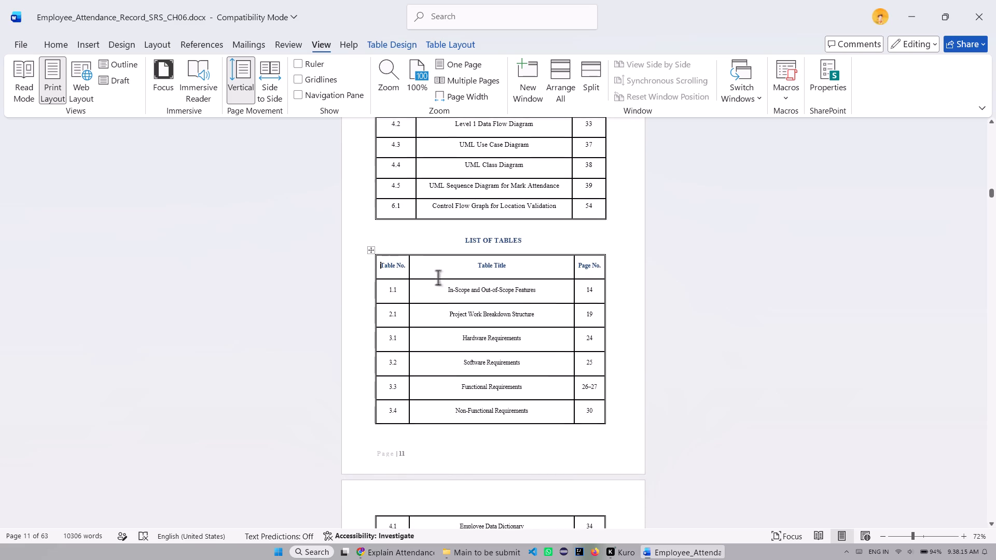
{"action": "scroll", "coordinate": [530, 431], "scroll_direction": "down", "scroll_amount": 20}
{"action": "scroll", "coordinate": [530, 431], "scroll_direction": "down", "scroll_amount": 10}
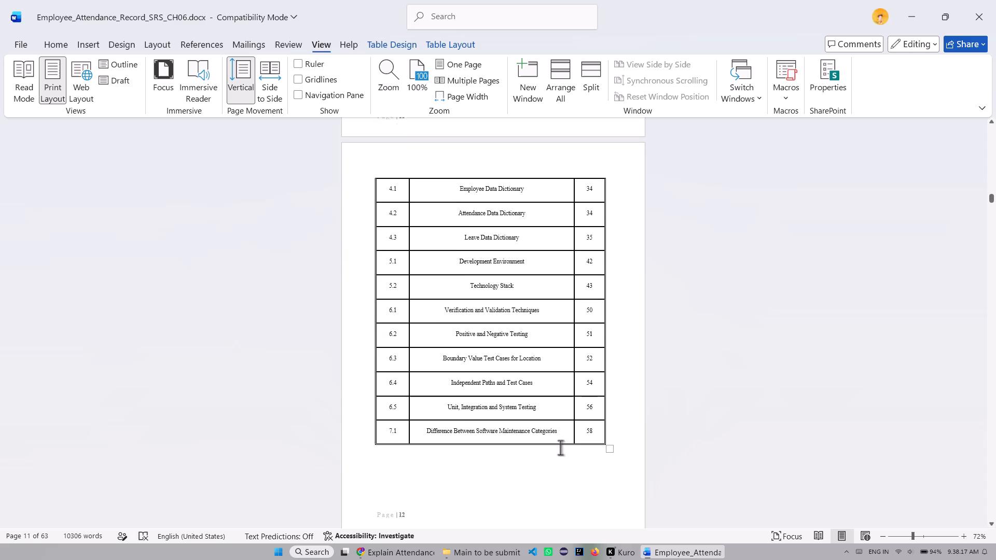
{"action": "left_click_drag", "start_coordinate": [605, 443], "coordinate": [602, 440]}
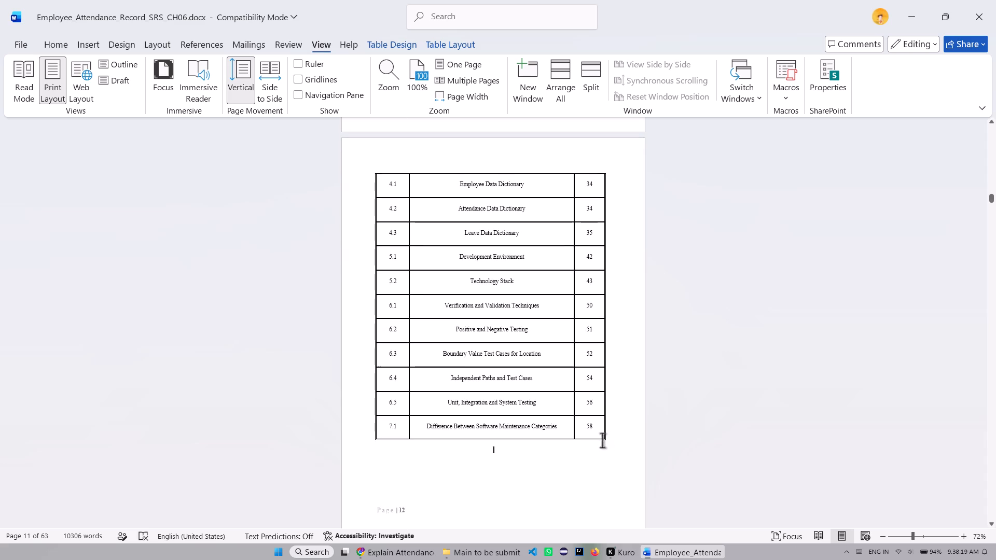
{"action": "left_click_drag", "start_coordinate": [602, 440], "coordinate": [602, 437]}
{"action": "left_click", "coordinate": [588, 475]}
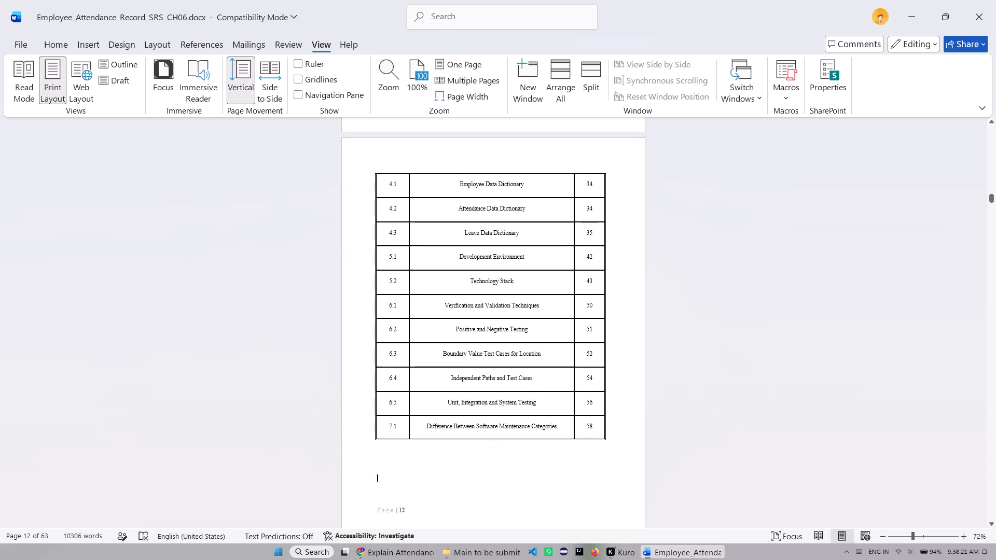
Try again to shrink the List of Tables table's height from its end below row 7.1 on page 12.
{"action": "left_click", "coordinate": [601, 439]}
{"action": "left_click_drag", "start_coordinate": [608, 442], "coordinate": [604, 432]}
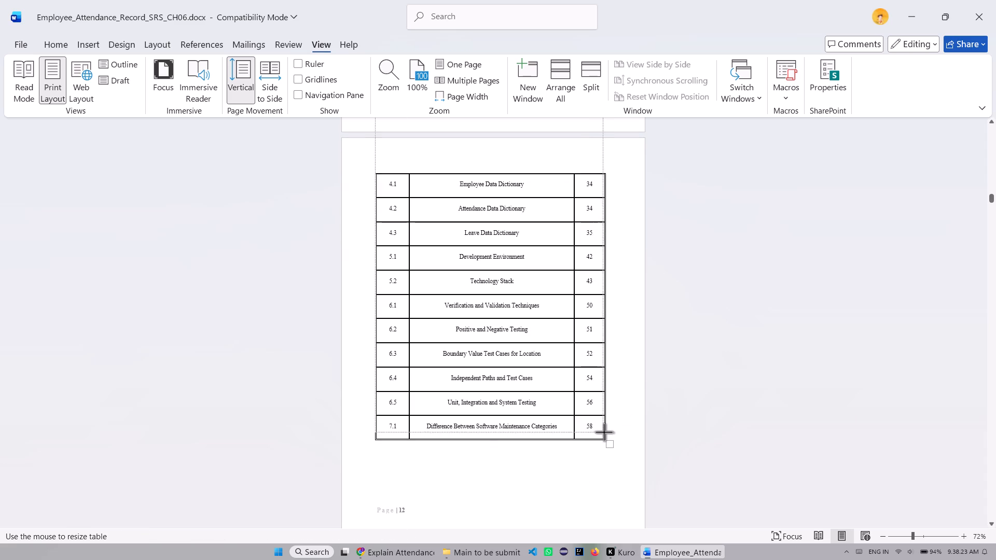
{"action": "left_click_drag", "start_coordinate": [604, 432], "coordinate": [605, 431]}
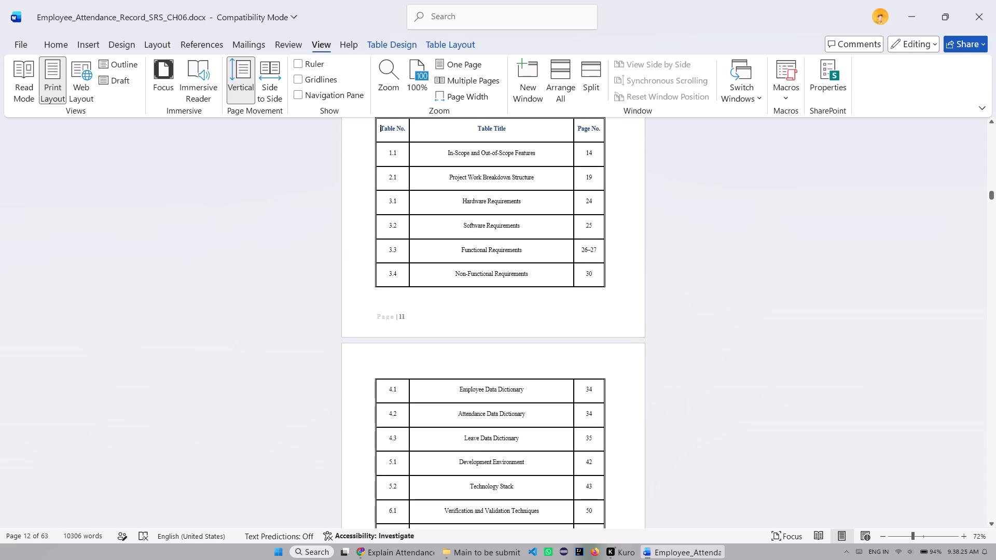
Examine the List of Tables table across pages 11 and 12 against the List of Figures table for matching row height and width.
{"action": "scroll", "coordinate": [512, 362], "scroll_direction": "up", "scroll_amount": 14}
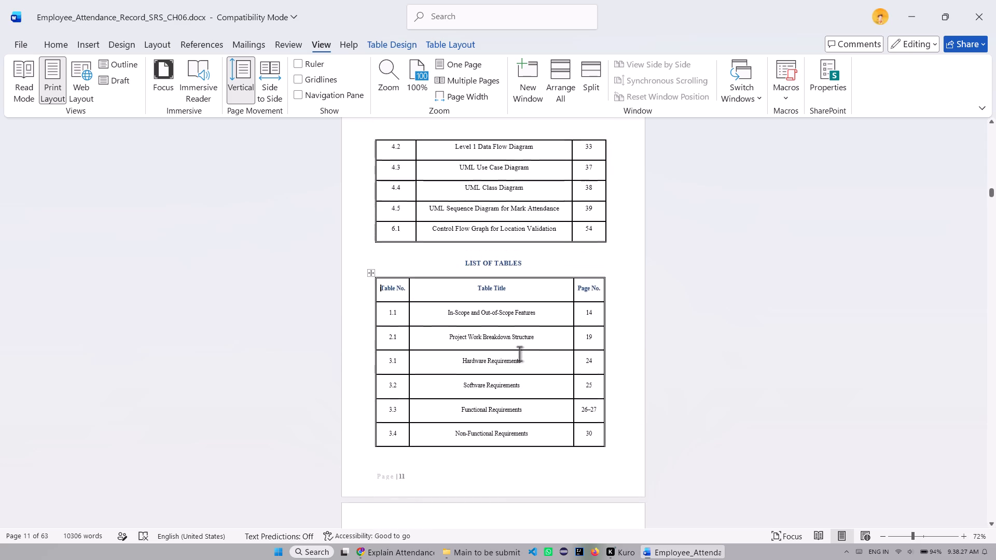
{"action": "scroll", "coordinate": [519, 352], "scroll_direction": "up", "scroll_amount": 6}
{"action": "scroll", "coordinate": [519, 352], "scroll_direction": "down", "scroll_amount": 11}
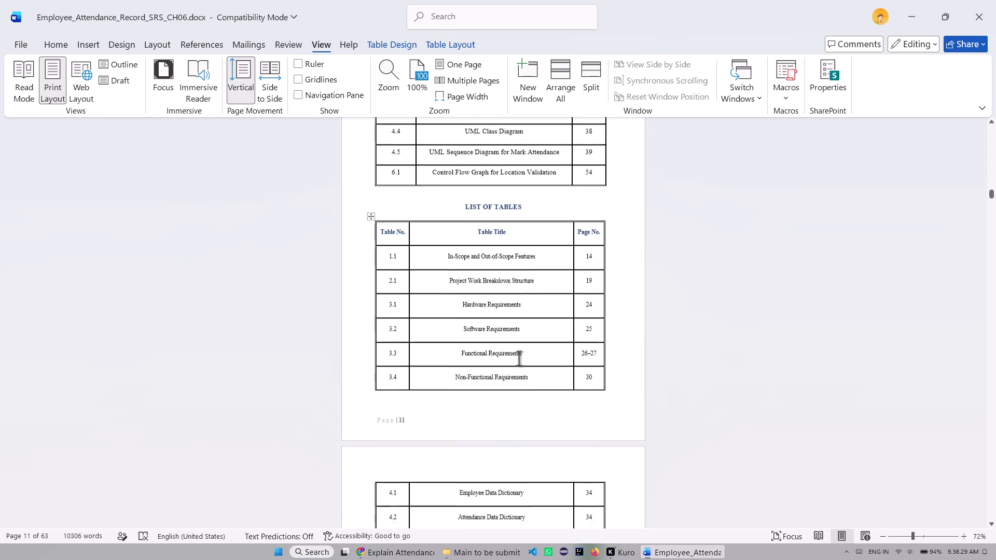
{"action": "scroll", "coordinate": [519, 358], "scroll_direction": "down", "scroll_amount": 14}
{"action": "scroll", "coordinate": [531, 369], "scroll_direction": "down", "scroll_amount": 20}
{"action": "scroll", "coordinate": [531, 369], "scroll_direction": "down", "scroll_amount": 5}
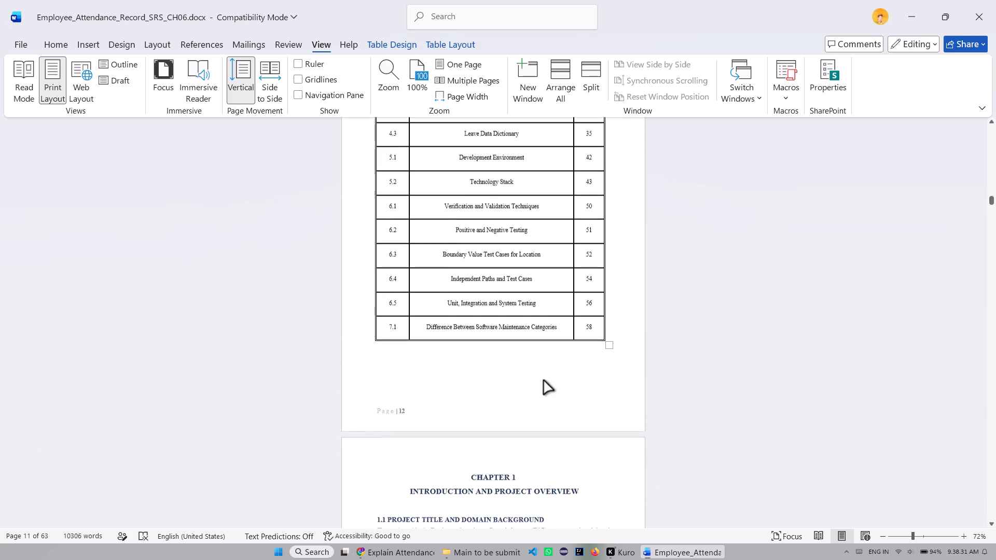
{"action": "scroll", "coordinate": [544, 381], "scroll_direction": "down", "scroll_amount": 7}
Try once more to reduce the List of Tables table's height, and realign its width with the List of Figures table.
{"action": "scroll", "coordinate": [548, 385], "scroll_direction": "up", "scroll_amount": 20}
{"action": "scroll", "coordinate": [548, 385], "scroll_direction": "up", "scroll_amount": 1}
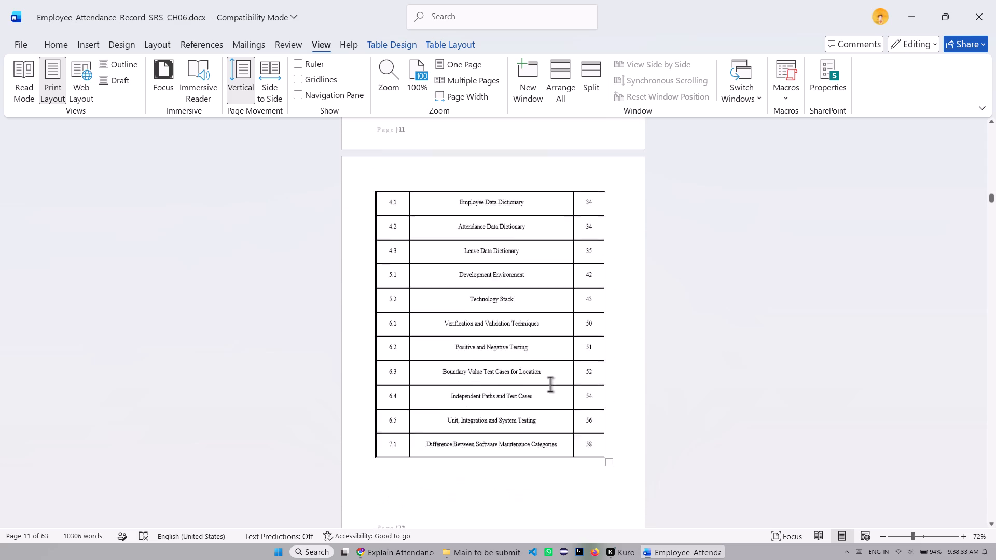
{"action": "scroll", "coordinate": [550, 384], "scroll_direction": "up", "scroll_amount": 2}
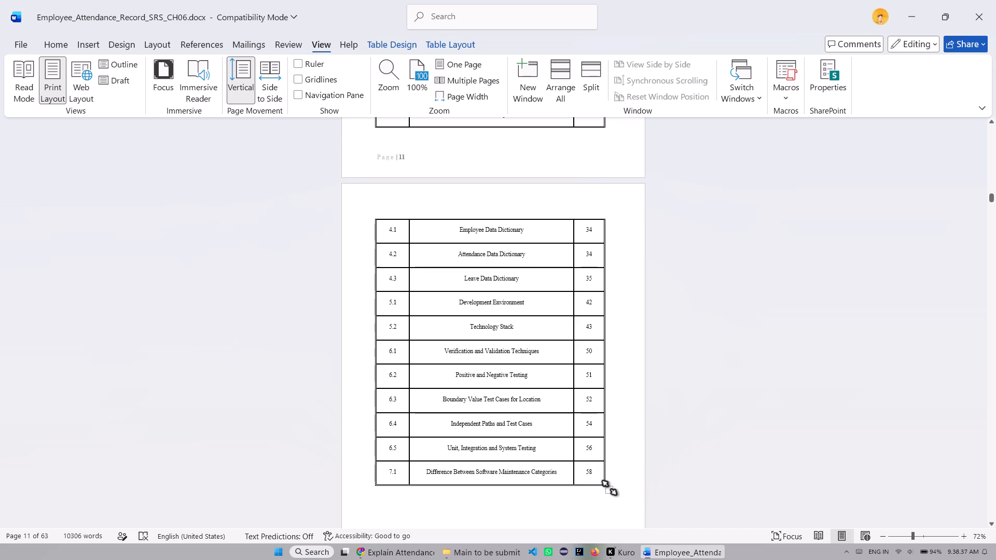
{"action": "left_click_drag", "start_coordinate": [609, 487], "coordinate": [604, 473]}
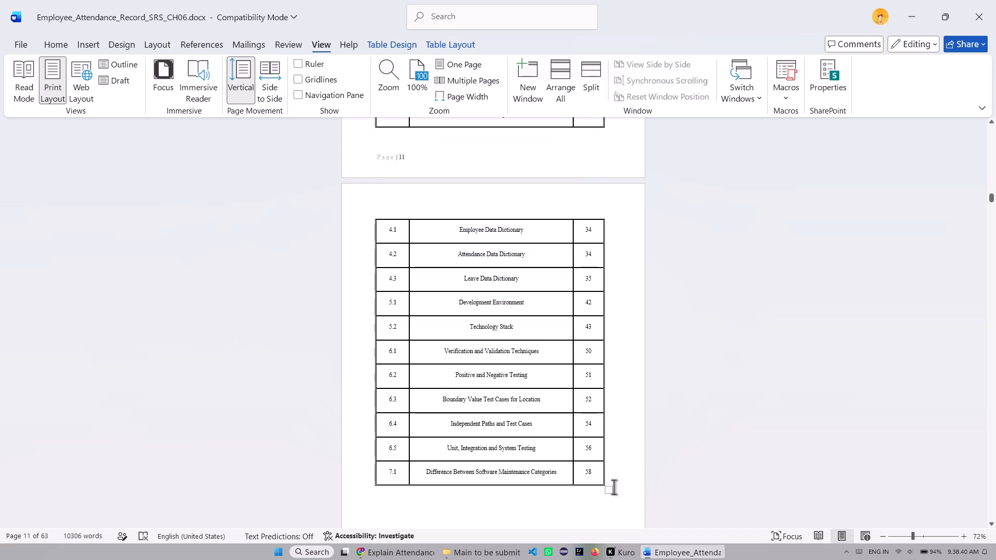
{"action": "left_click", "coordinate": [610, 488]}
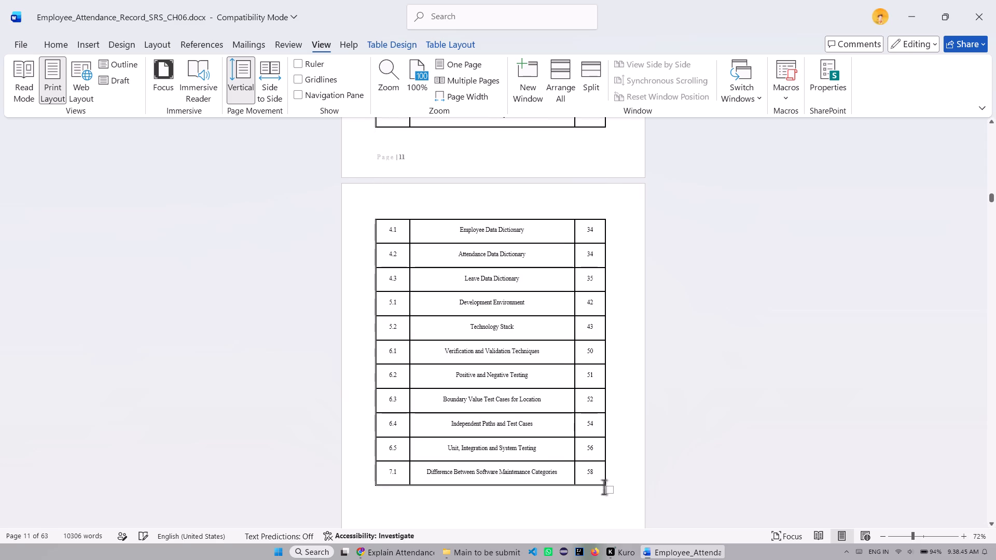
Review the List of Figures and List of Tables on pages 10 to 12 for consistent layout.
{"action": "scroll", "coordinate": [511, 424], "scroll_direction": "down", "scroll_amount": 20}
{"action": "scroll", "coordinate": [511, 424], "scroll_direction": "down", "scroll_amount": 13}
{"action": "scroll", "coordinate": [516, 423], "scroll_direction": "up", "scroll_amount": 2}
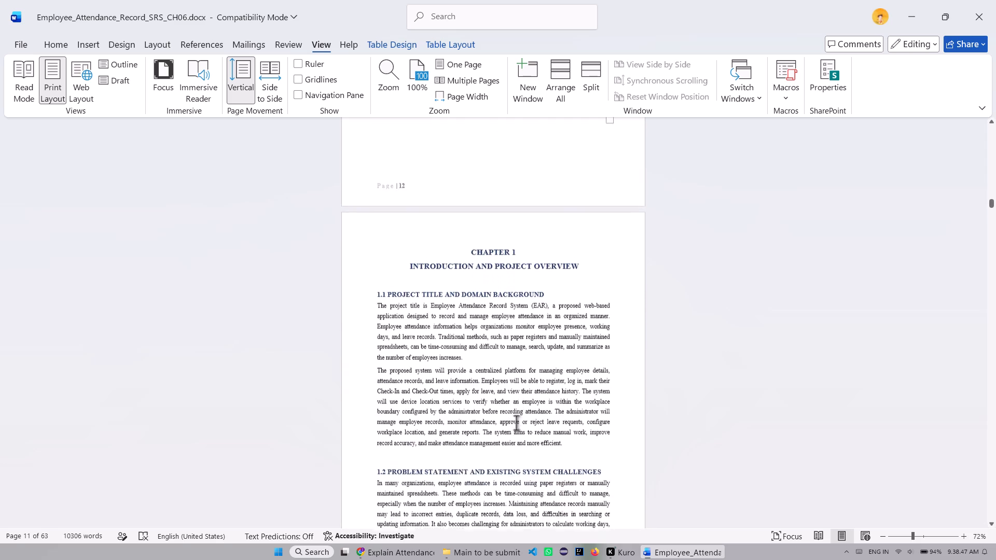
{"action": "scroll", "coordinate": [516, 423], "scroll_direction": "up", "scroll_amount": 20}
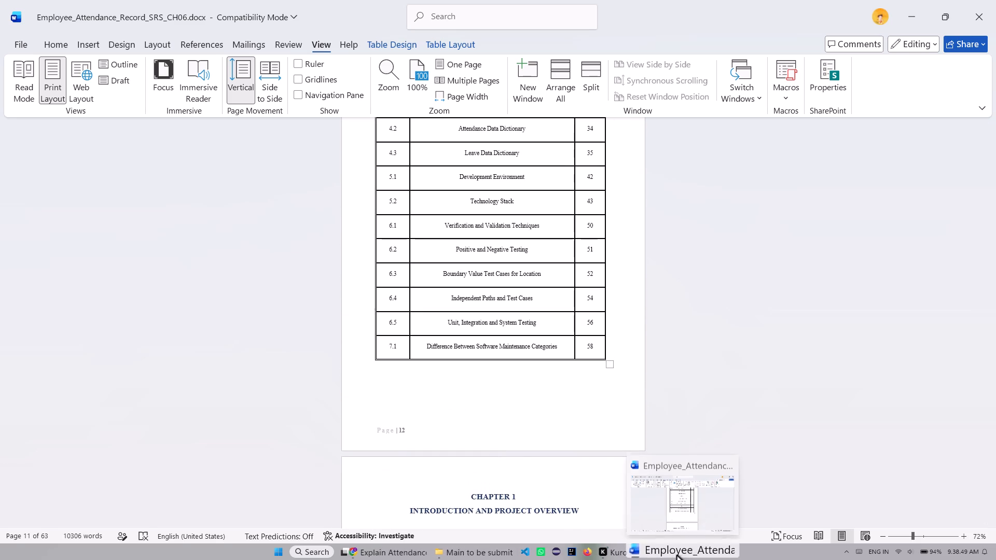
{"action": "scroll", "coordinate": [509, 372], "scroll_direction": "up", "scroll_amount": 20}
{"action": "scroll", "coordinate": [509, 372], "scroll_direction": "up", "scroll_amount": 19}
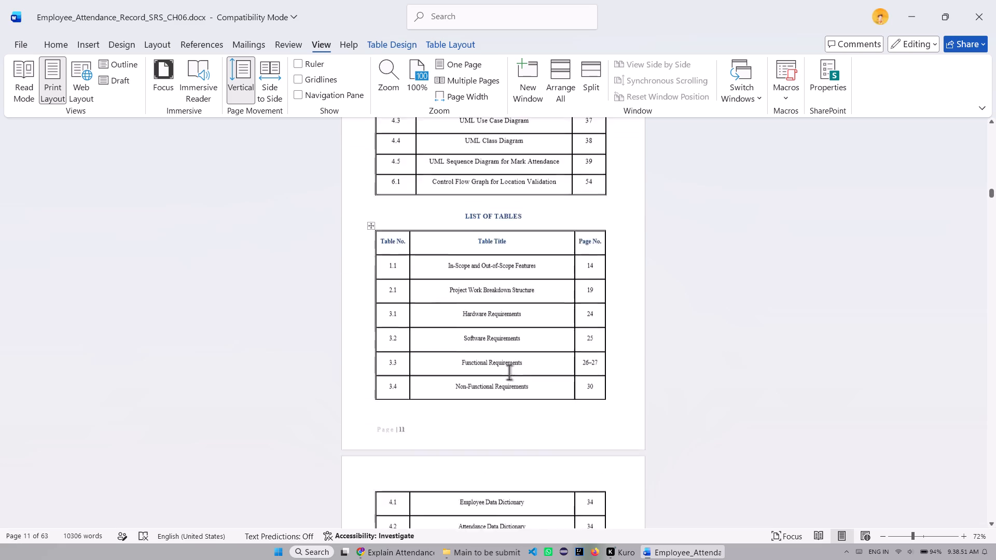
{"action": "scroll", "coordinate": [509, 372], "scroll_direction": "up", "scroll_amount": 17}
{"action": "scroll", "coordinate": [509, 372], "scroll_direction": "up", "scroll_amount": 13}
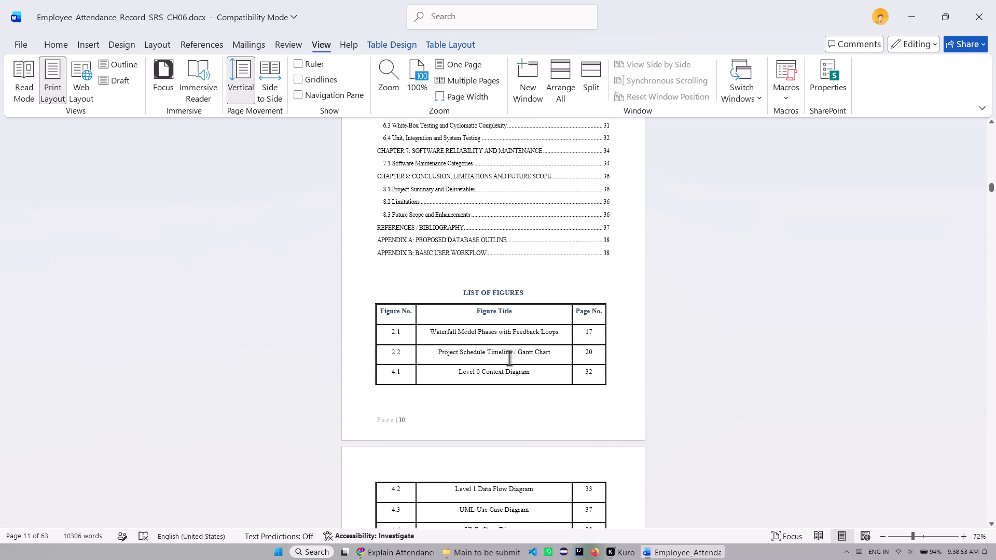
{"action": "scroll", "coordinate": [509, 357], "scroll_direction": "down", "scroll_amount": 17}
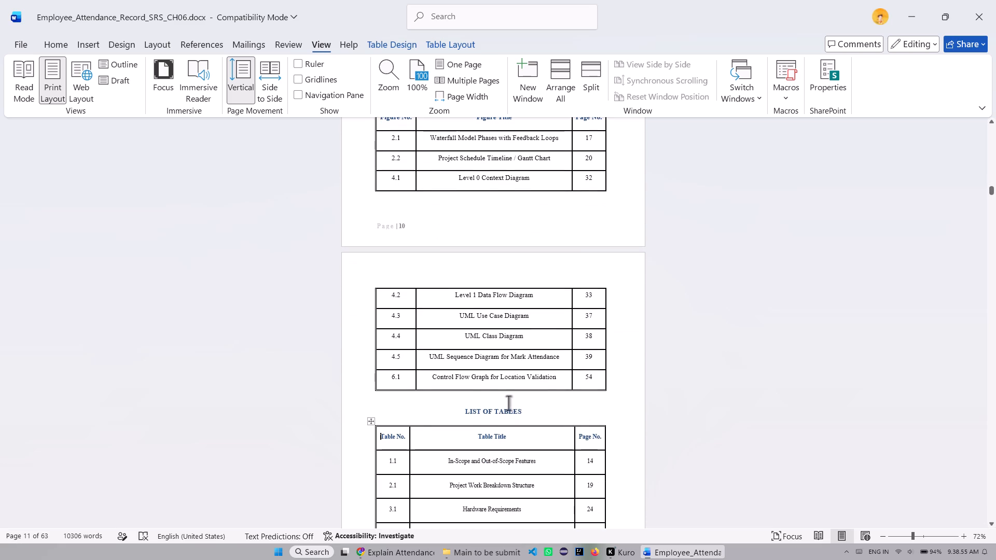
Save the report document under its existing name.
{"action": "left_click", "coordinate": [22, 42]}
{"action": "left_click", "coordinate": [33, 203]}
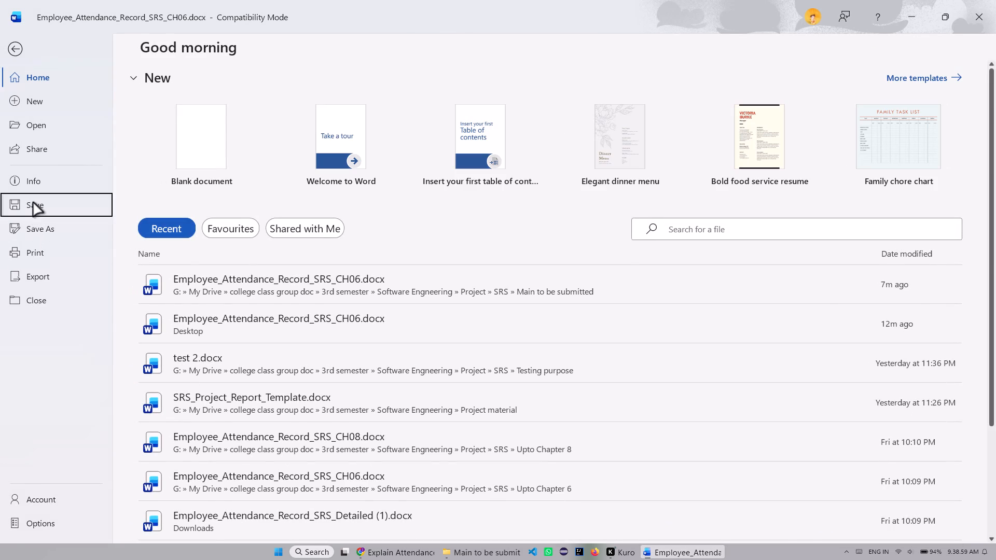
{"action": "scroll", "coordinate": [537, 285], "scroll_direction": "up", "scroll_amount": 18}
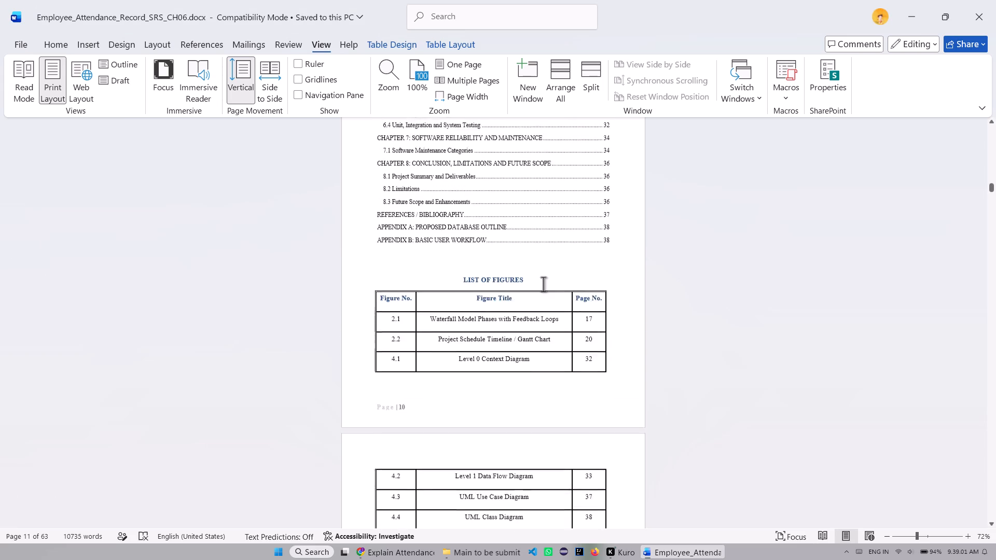
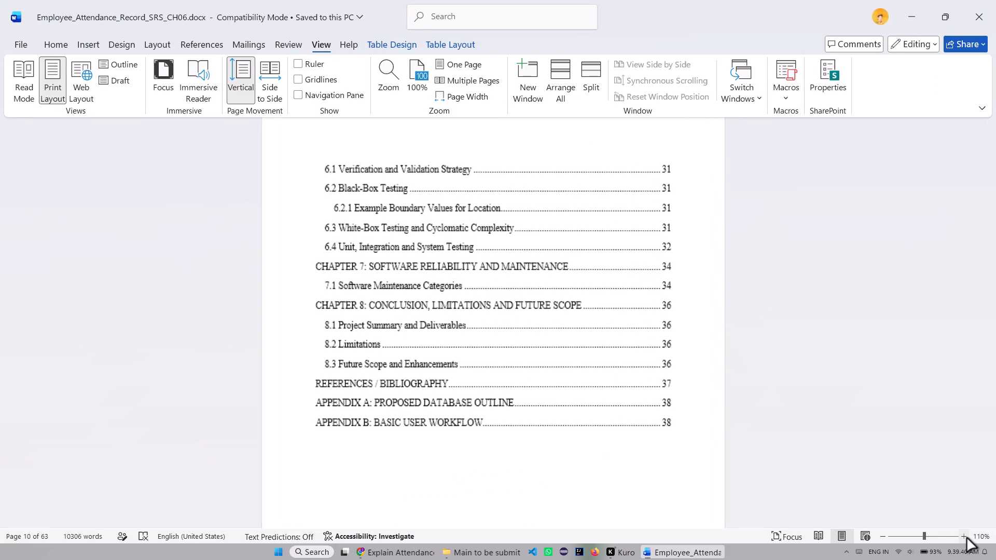
{"action": "scroll", "coordinate": [494, 360], "scroll_direction": "down", "scroll_amount": 16}
{"action": "scroll", "coordinate": [502, 371], "scroll_direction": "down", "scroll_amount": 12}
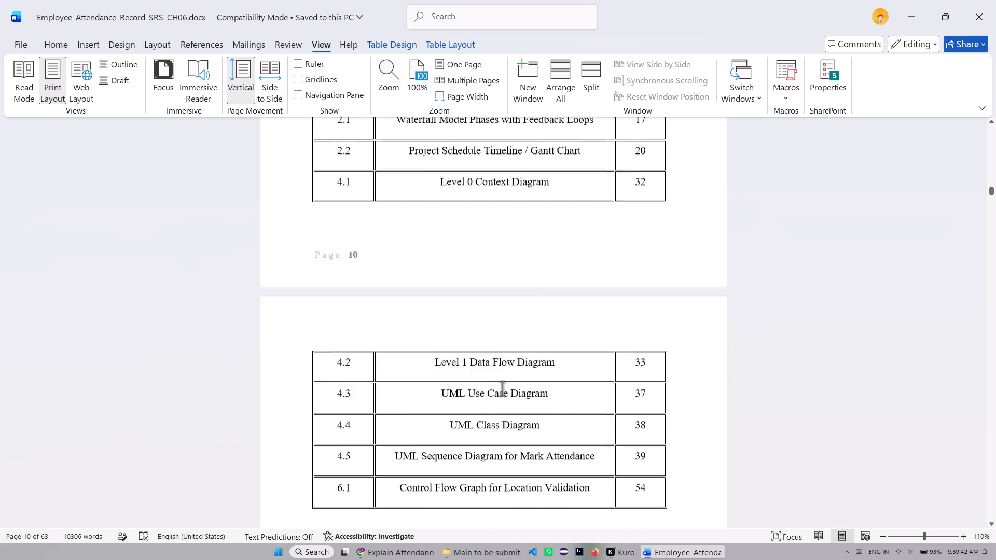
{"action": "scroll", "coordinate": [502, 388], "scroll_direction": "down", "scroll_amount": 17}
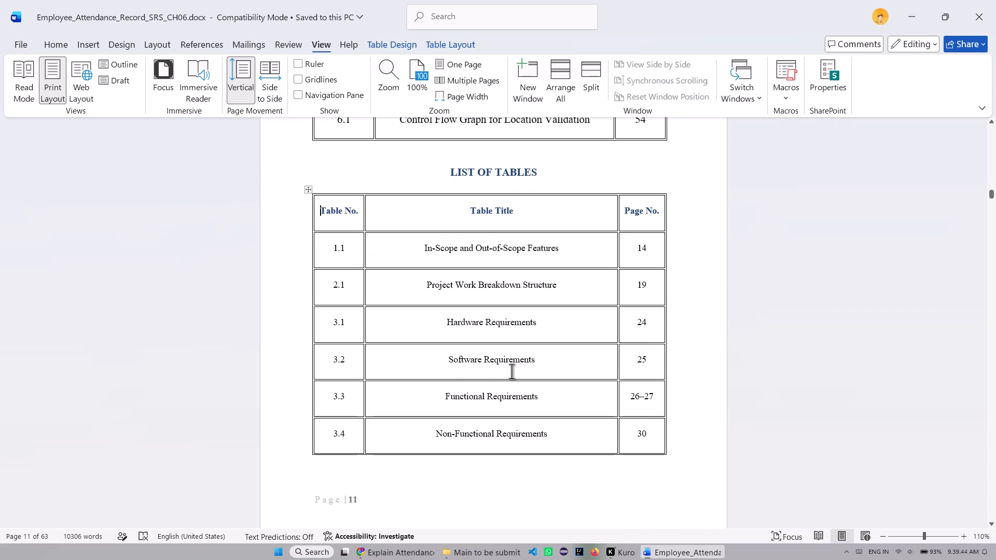
{"action": "scroll", "coordinate": [513, 380], "scroll_direction": "down", "scroll_amount": 15}
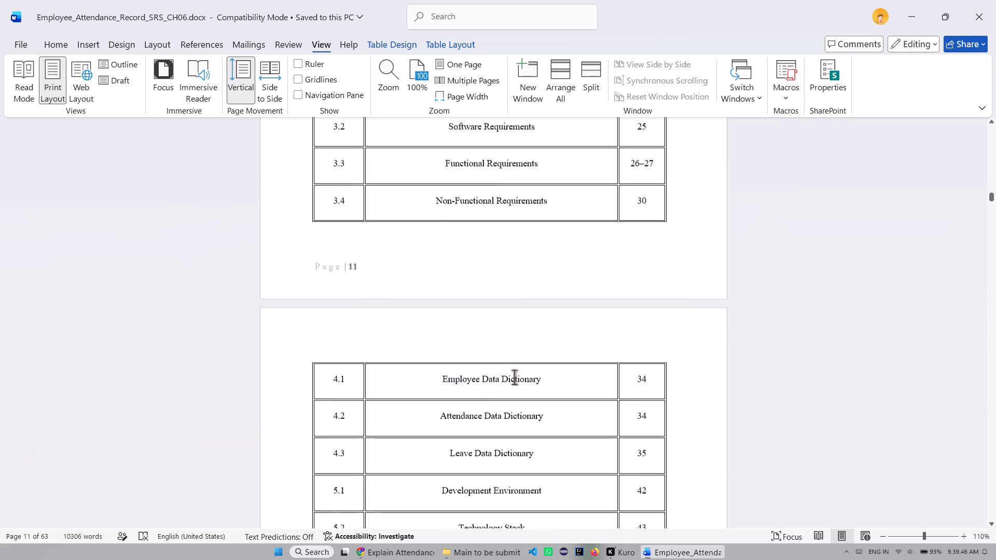
{"action": "scroll", "coordinate": [514, 377], "scroll_direction": "down", "scroll_amount": 20}
{"action": "scroll", "coordinate": [514, 377], "scroll_direction": "down", "scroll_amount": 12}
Try to slightly reduce the overall size of the List of Tables table from its lower corner on page 12.
{"action": "scroll", "coordinate": [524, 357], "scroll_direction": "up", "scroll_amount": 2}
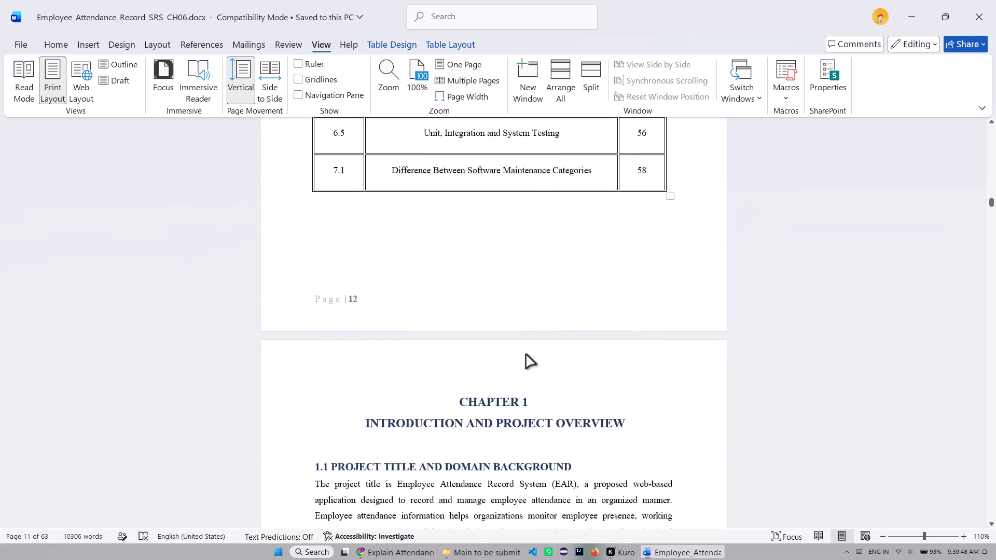
{"action": "scroll", "coordinate": [526, 355], "scroll_direction": "up", "scroll_amount": 4}
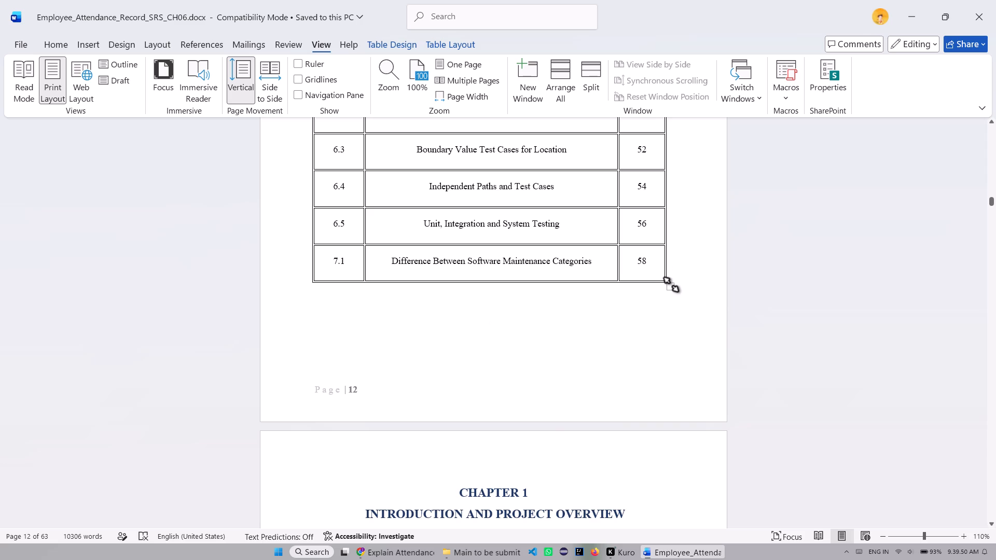
{"action": "left_click_drag", "start_coordinate": [669, 284], "coordinate": [666, 277]}
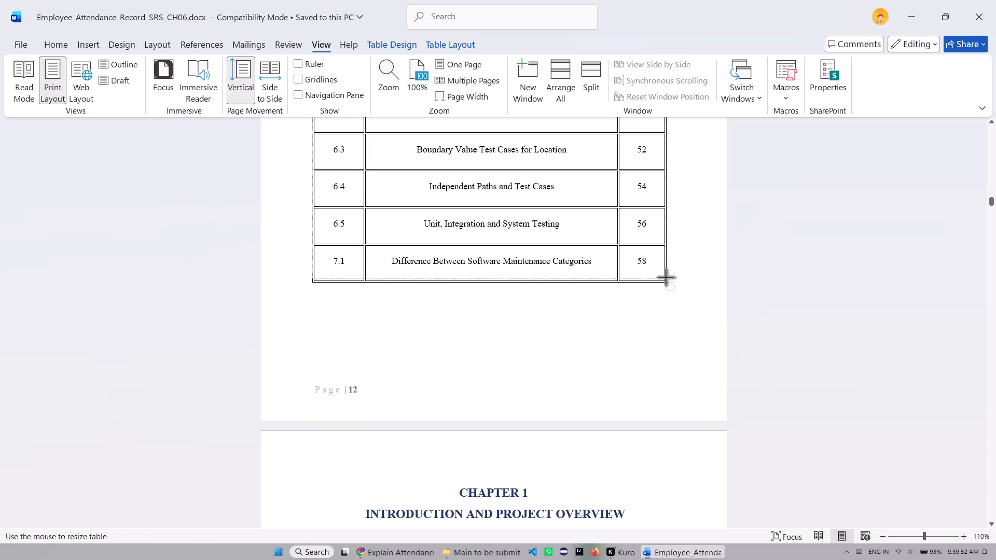
{"action": "left_click_drag", "start_coordinate": [666, 277], "coordinate": [665, 269]}
{"action": "left_click_drag", "start_coordinate": [667, 286], "coordinate": [666, 278]}
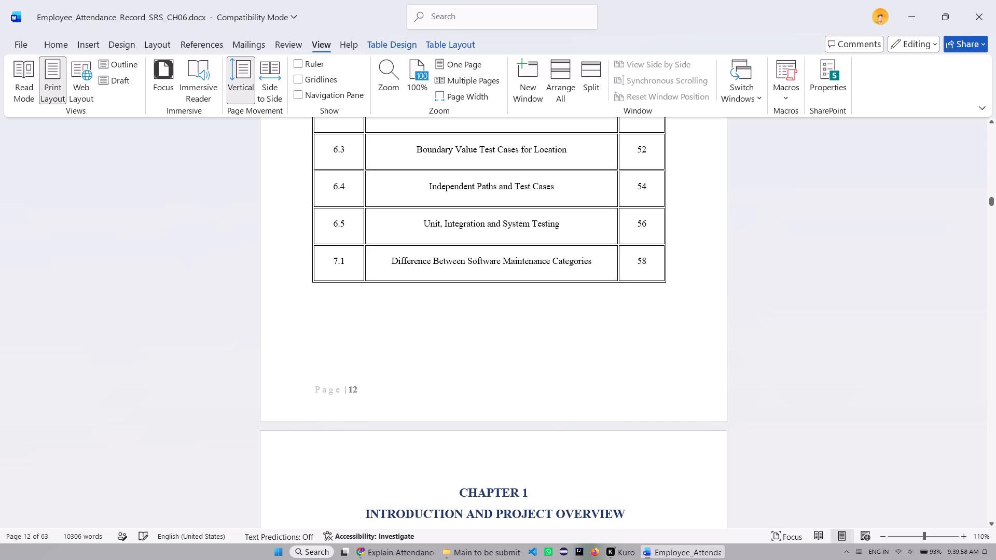
Review the Chapter 1 and Chapter 2 content from page 13 through the Project Timeline table on page 20.
{"action": "scroll", "coordinate": [531, 309], "scroll_direction": "down", "scroll_amount": 20}
{"action": "scroll", "coordinate": [531, 309], "scroll_direction": "down", "scroll_amount": 18}
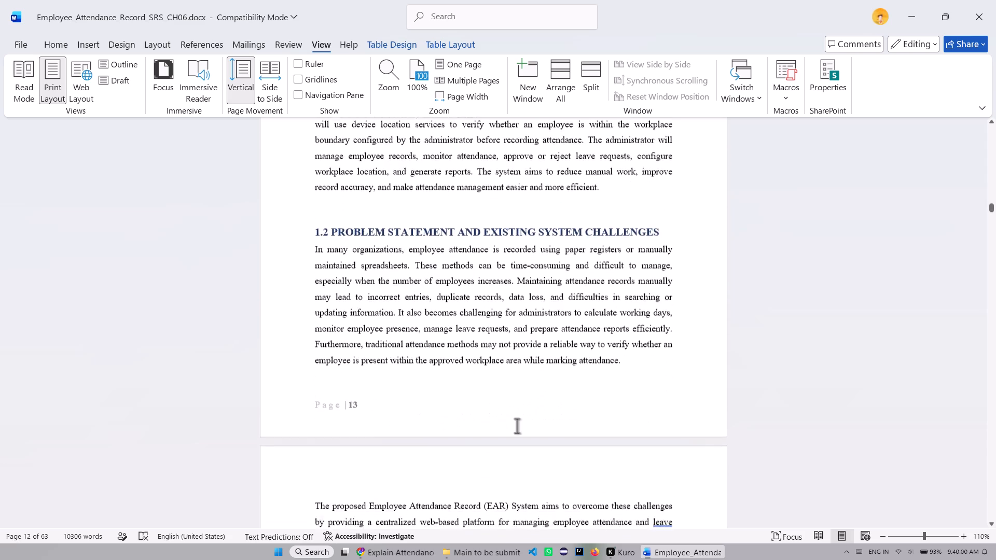
{"action": "scroll", "coordinate": [517, 426], "scroll_direction": "down", "scroll_amount": 20}
{"action": "scroll", "coordinate": [517, 426], "scroll_direction": "down", "scroll_amount": 15}
{"action": "scroll", "coordinate": [529, 397], "scroll_direction": "down", "scroll_amount": 6}
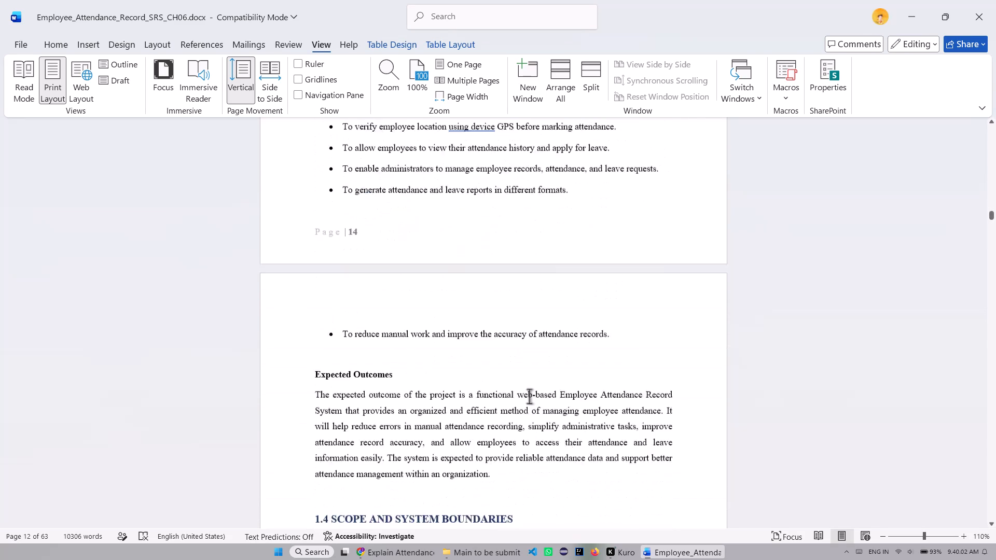
{"action": "scroll", "coordinate": [529, 396], "scroll_direction": "down", "scroll_amount": 20}
{"action": "scroll", "coordinate": [529, 396], "scroll_direction": "down", "scroll_amount": 20}
{"action": "scroll", "coordinate": [529, 396], "scroll_direction": "down", "scroll_amount": 3}
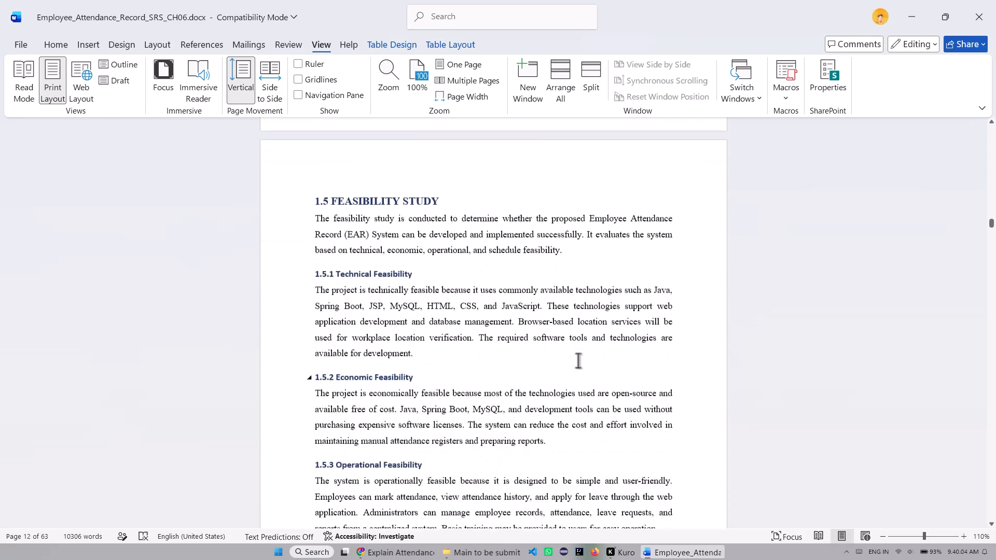
{"action": "middle_click", "coordinate": [578, 359]}
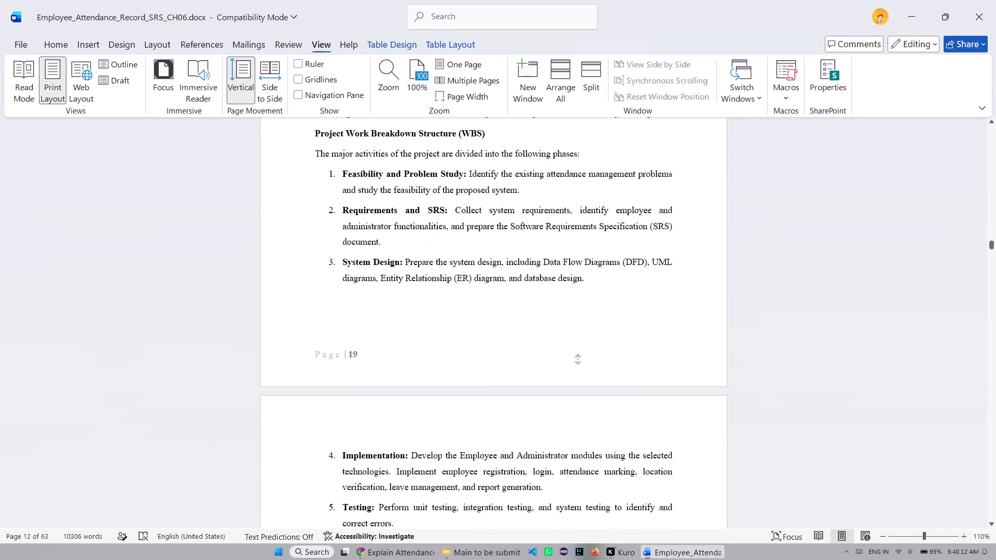
{"action": "left_click", "coordinate": [565, 432]}
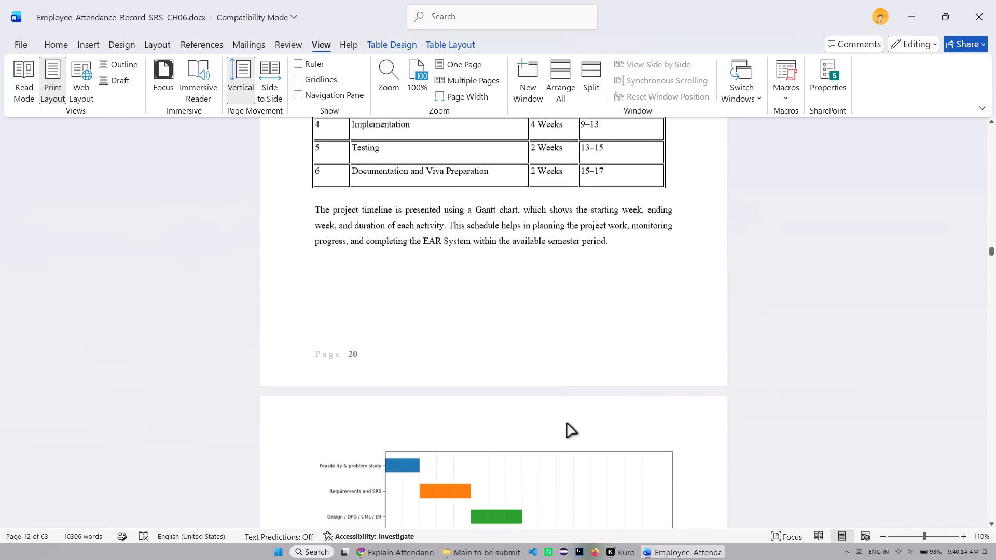
{"action": "scroll", "coordinate": [559, 359], "scroll_direction": "up", "scroll_amount": 8}
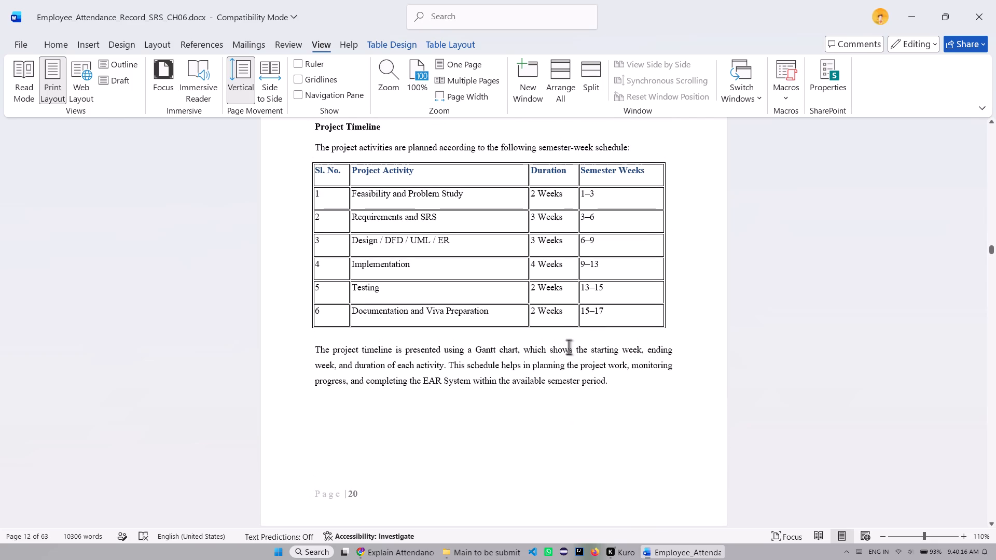
{"action": "scroll", "coordinate": [561, 422], "scroll_direction": "down", "scroll_amount": 1}
Examine the Hardware Requirements and Software Requirements tables on pages 25 and 26 for layout and page placement.
{"action": "middle_click", "coordinate": [561, 422]}
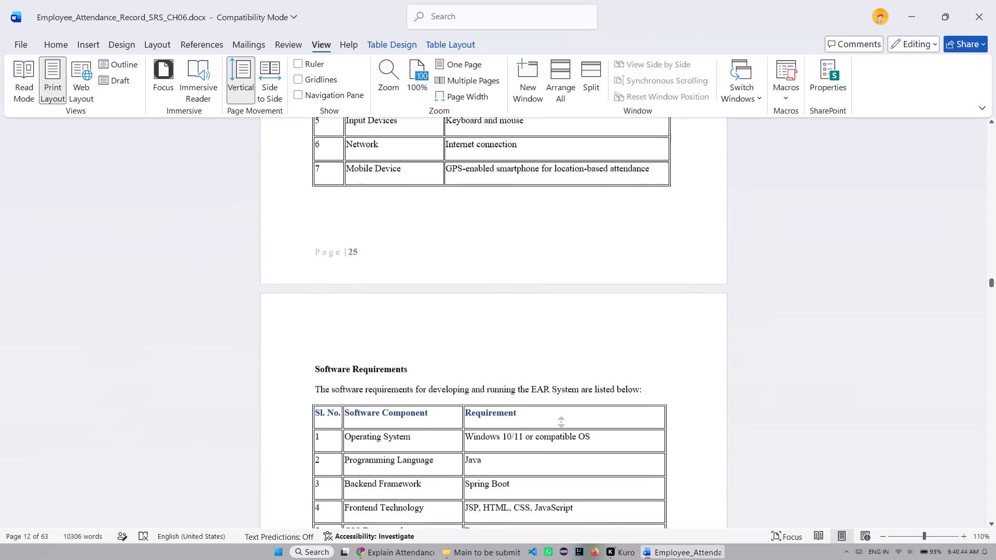
{"action": "scroll", "coordinate": [585, 438], "scroll_direction": "up", "scroll_amount": 12}
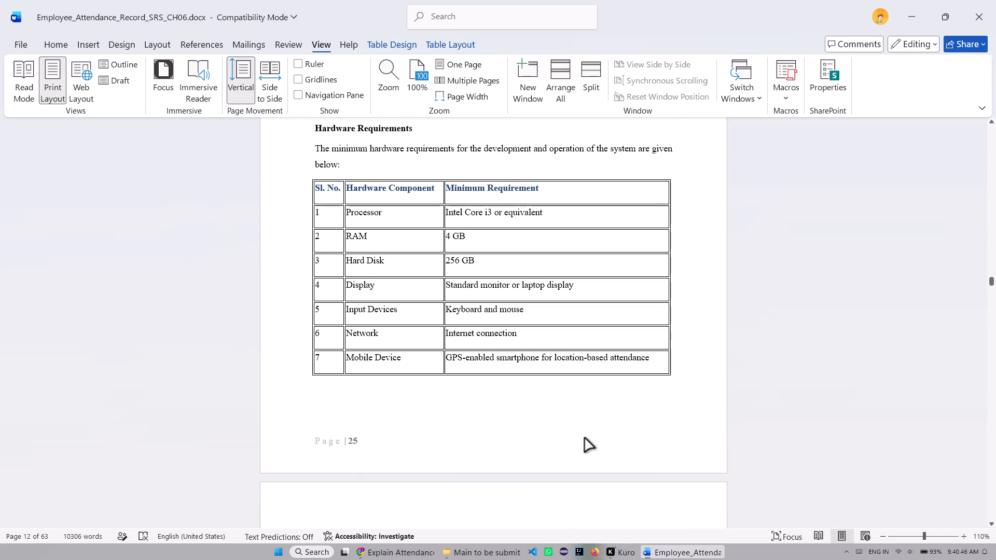
{"action": "scroll", "coordinate": [585, 438], "scroll_direction": "down", "scroll_amount": 12}
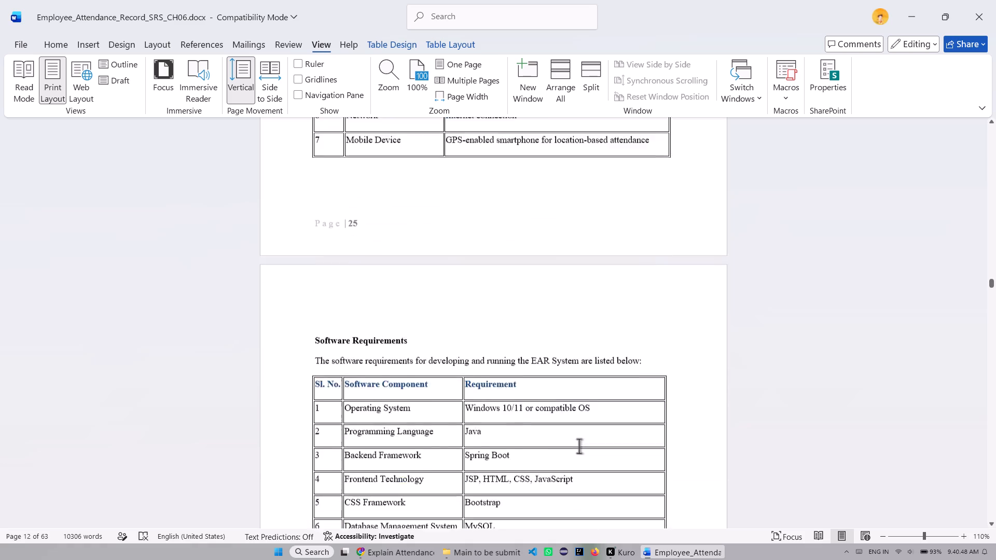
{"action": "scroll", "coordinate": [579, 446], "scroll_direction": "down", "scroll_amount": 18}
{"action": "scroll", "coordinate": [576, 440], "scroll_direction": "down", "scroll_amount": 7}
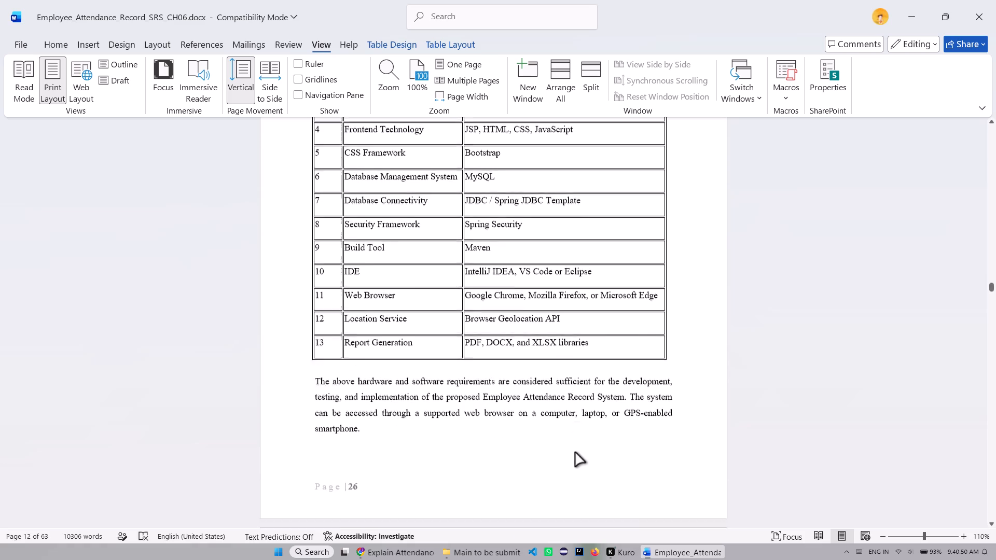
Review the functional requirements, the two use cases and the non-functional requirements in Chapter 3 for table layout and page breaks.
{"action": "scroll", "coordinate": [575, 453], "scroll_direction": "down", "scroll_amount": 17}
{"action": "scroll", "coordinate": [572, 451], "scroll_direction": "down", "scroll_amount": 7}
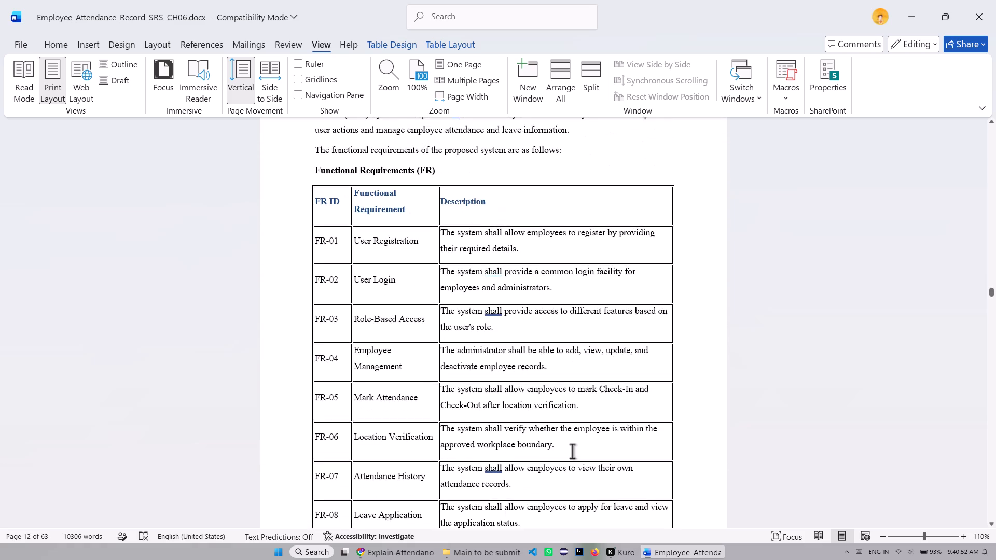
{"action": "scroll", "coordinate": [572, 451], "scroll_direction": "down", "scroll_amount": 20}
{"action": "scroll", "coordinate": [572, 450], "scroll_direction": "down", "scroll_amount": 12}
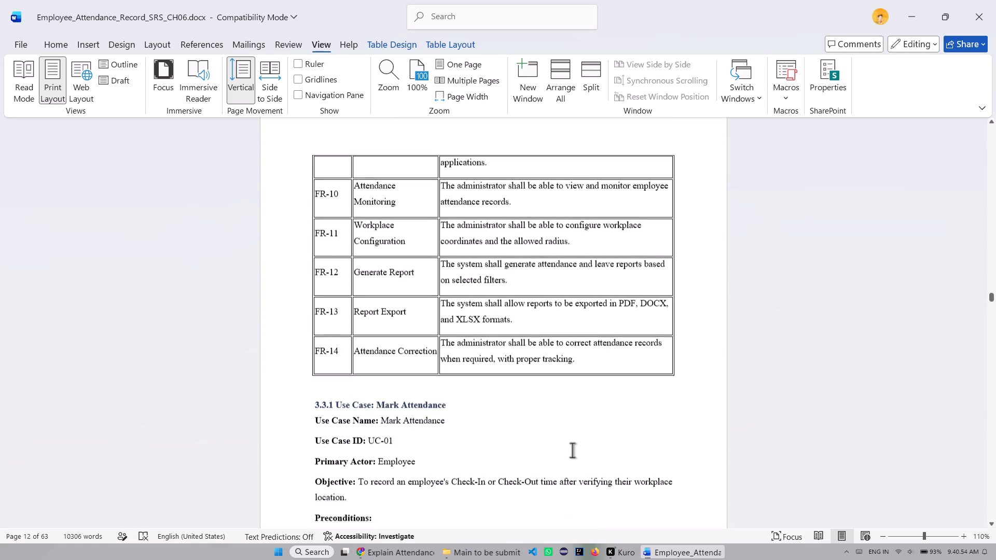
{"action": "scroll", "coordinate": [572, 448], "scroll_direction": "down", "scroll_amount": 20}
{"action": "scroll", "coordinate": [572, 448], "scroll_direction": "down", "scroll_amount": 16}
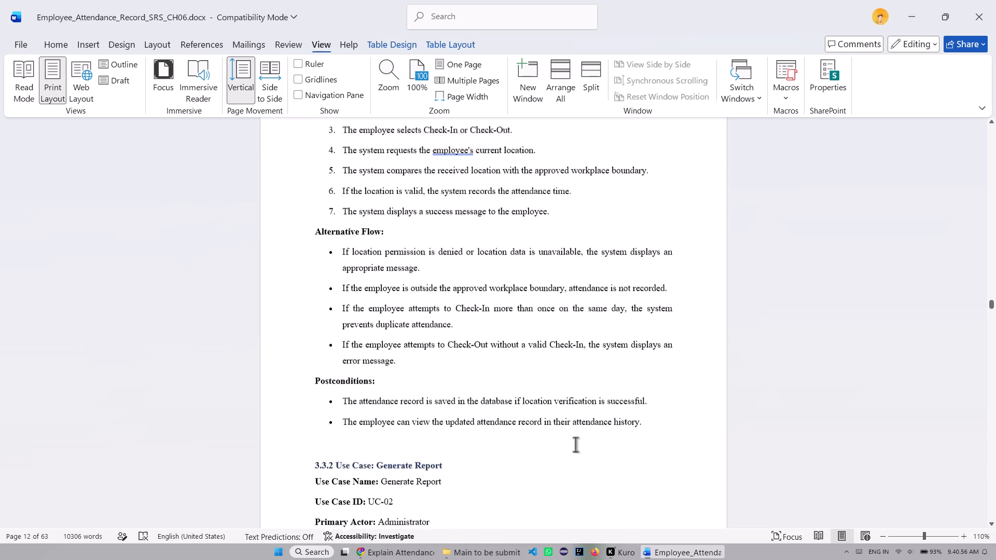
{"action": "scroll", "coordinate": [575, 444], "scroll_direction": "down", "scroll_amount": 11}
{"action": "scroll", "coordinate": [569, 463], "scroll_direction": "down", "scroll_amount": 20}
{"action": "scroll", "coordinate": [569, 463], "scroll_direction": "down", "scroll_amount": 9}
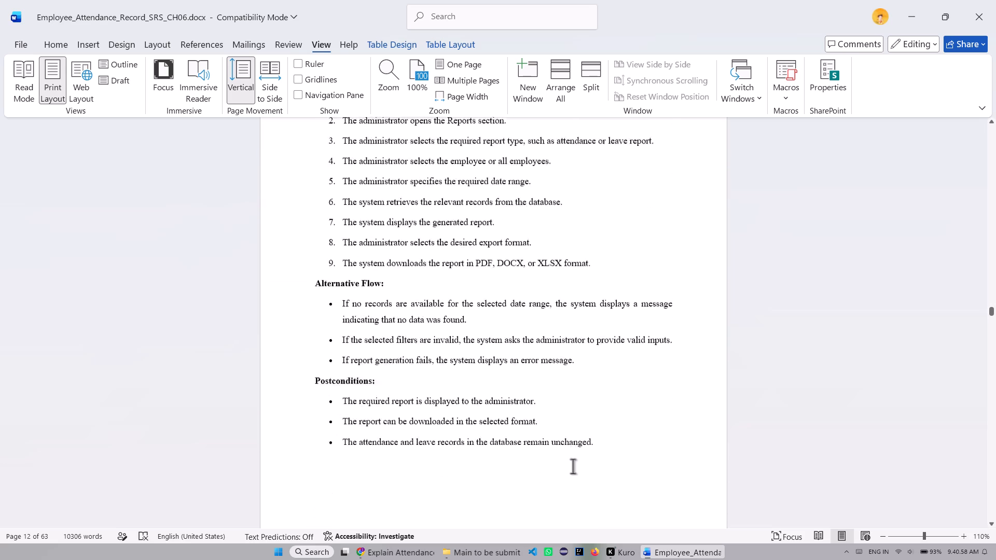
{"action": "scroll", "coordinate": [573, 466], "scroll_direction": "down", "scroll_amount": 10}
{"action": "scroll", "coordinate": [575, 464], "scroll_direction": "down", "scroll_amount": 20}
{"action": "scroll", "coordinate": [575, 464], "scroll_direction": "down", "scroll_amount": 8}
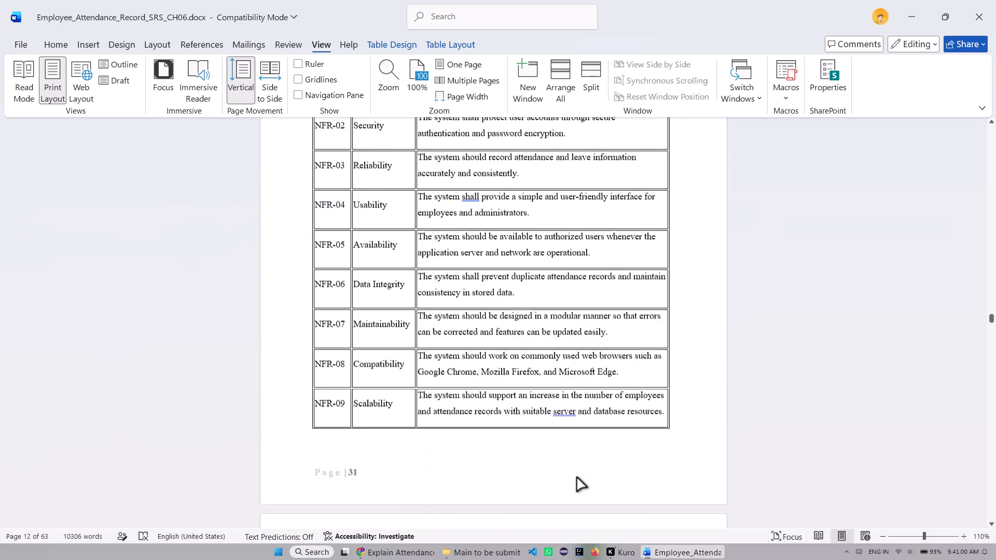
{"action": "scroll", "coordinate": [577, 478], "scroll_direction": "down", "scroll_amount": 19}
{"action": "scroll", "coordinate": [580, 484], "scroll_direction": "down", "scroll_amount": 7}
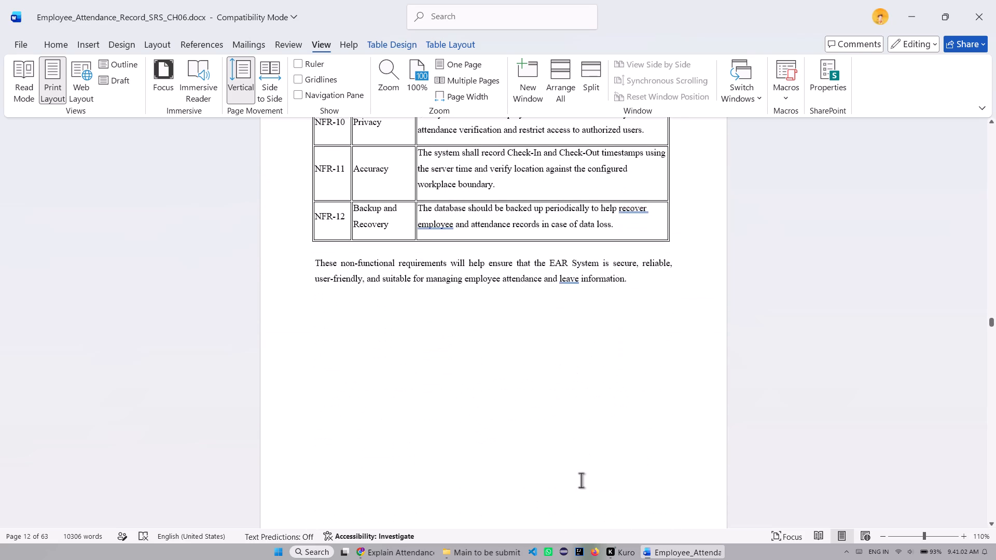
Review the start of Chapter 4, including the Level 0 Context Diagram and Level 1 Data Flow Diagram with their captions.
{"action": "scroll", "coordinate": [581, 480], "scroll_direction": "down", "scroll_amount": 7}
{"action": "scroll", "coordinate": [581, 480], "scroll_direction": "down", "scroll_amount": 15}
{"action": "scroll", "coordinate": [586, 476], "scroll_direction": "down", "scroll_amount": 8}
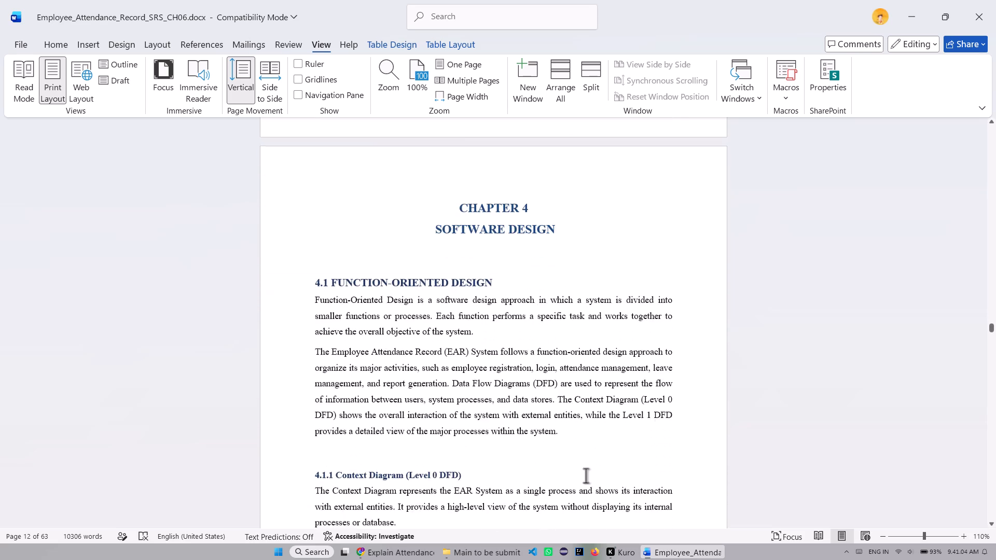
{"action": "scroll", "coordinate": [584, 479], "scroll_direction": "down", "scroll_amount": 20}
{"action": "scroll", "coordinate": [584, 479], "scroll_direction": "down", "scroll_amount": 12}
{"action": "scroll", "coordinate": [562, 354], "scroll_direction": "down", "scroll_amount": 8}
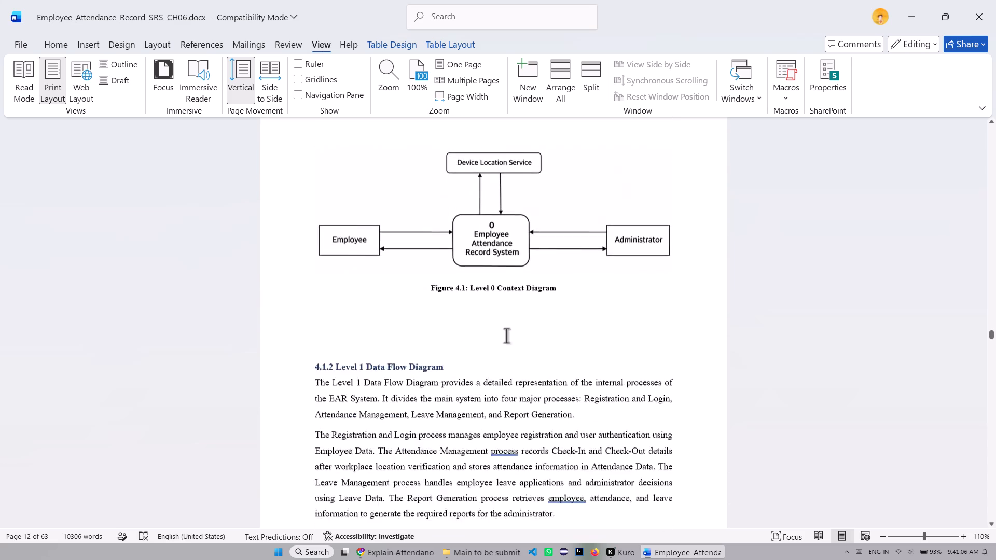
{"action": "scroll", "coordinate": [513, 312], "scroll_direction": "down", "scroll_amount": 12}
{"action": "scroll", "coordinate": [529, 302], "scroll_direction": "up", "scroll_amount": 14}
{"action": "scroll", "coordinate": [531, 302], "scroll_direction": "down", "scroll_amount": 16}
{"action": "scroll", "coordinate": [517, 358], "scroll_direction": "down", "scroll_amount": 15}
{"action": "scroll", "coordinate": [534, 354], "scroll_direction": "down", "scroll_amount": 7}
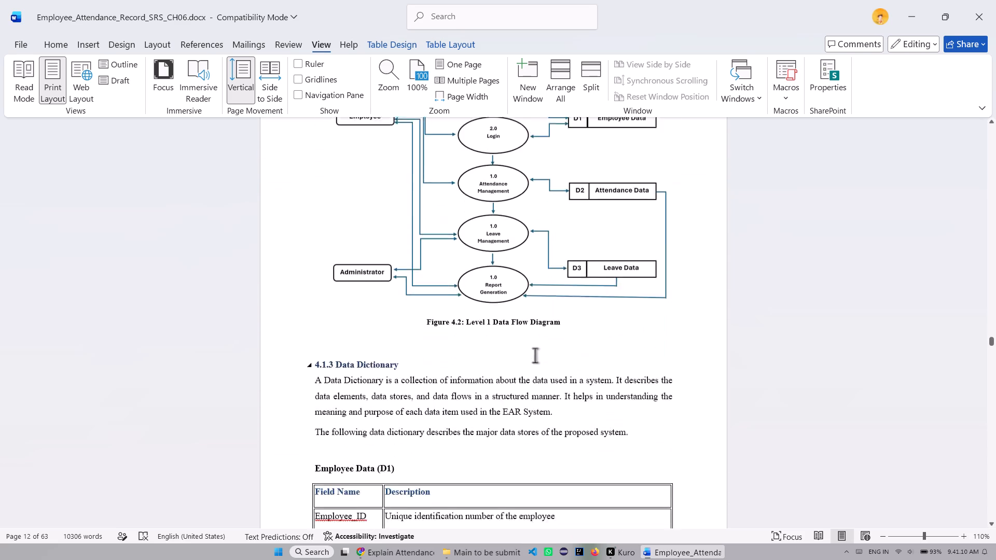
Examine the Employee, Attendance and Leave data dictionary tables on pages 35 to 37 for row height and page splits.
{"action": "scroll", "coordinate": [535, 355], "scroll_direction": "down", "scroll_amount": 16}
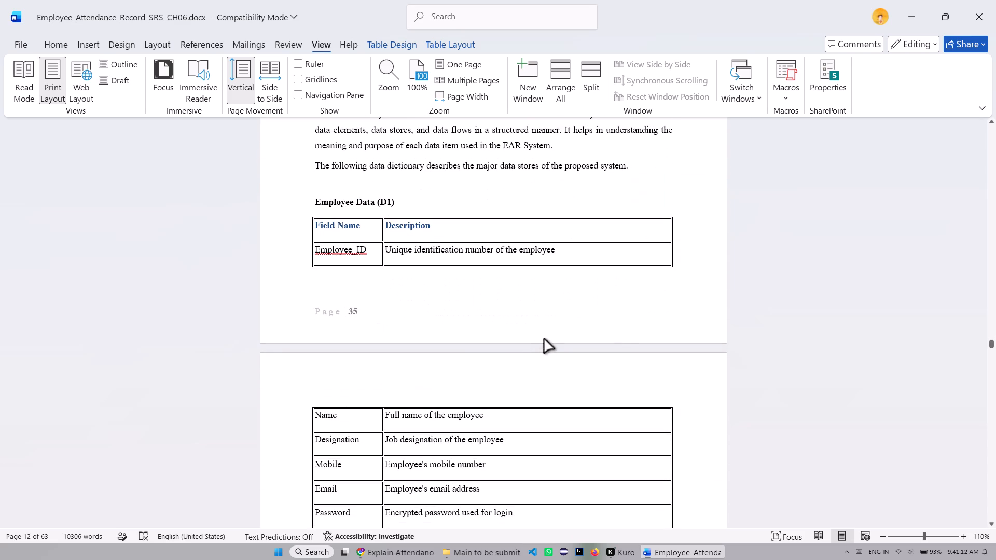
{"action": "scroll", "coordinate": [544, 339], "scroll_direction": "down", "scroll_amount": 15}
{"action": "scroll", "coordinate": [543, 346], "scroll_direction": "down", "scroll_amount": 20}
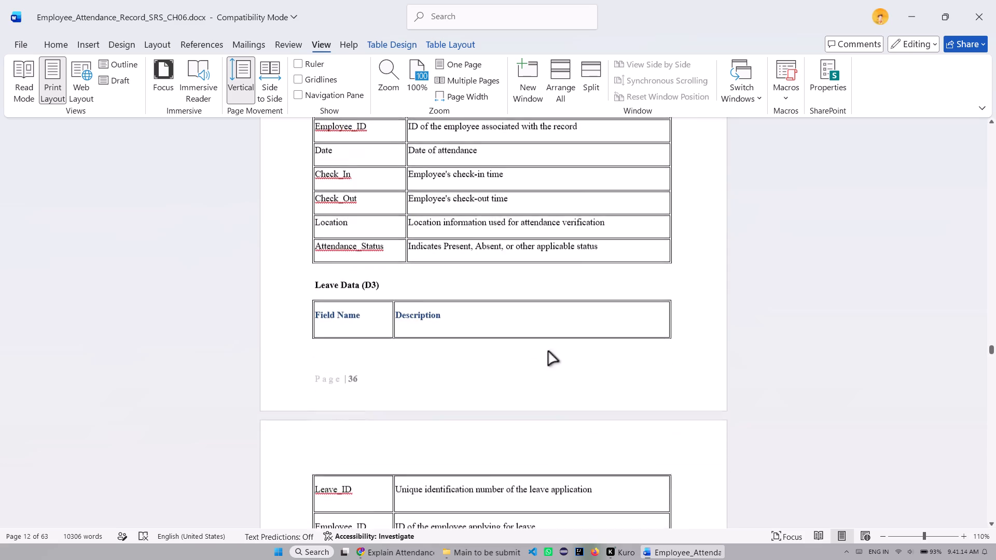
{"action": "scroll", "coordinate": [548, 352], "scroll_direction": "down", "scroll_amount": 11}
{"action": "scroll", "coordinate": [553, 348], "scroll_direction": "up", "scroll_amount": 8}
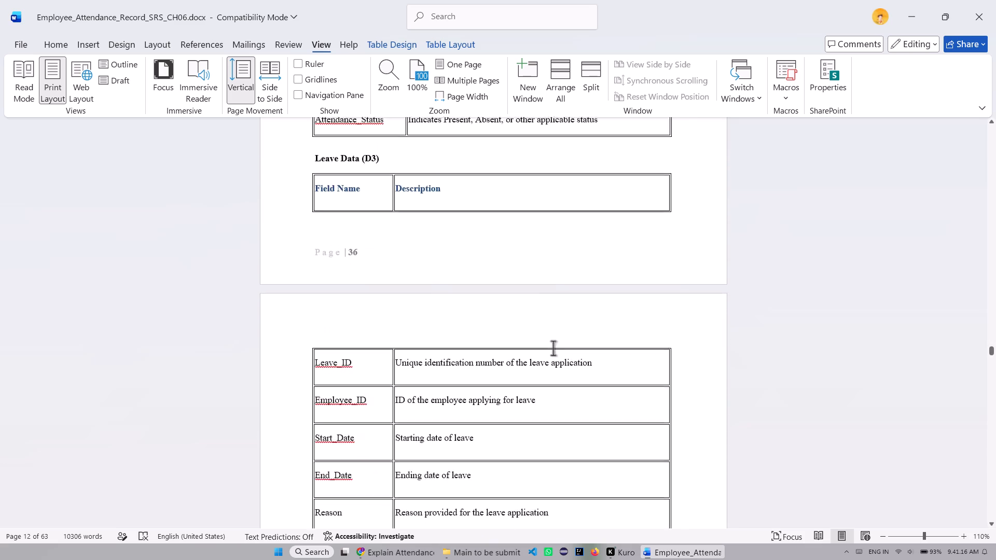
{"action": "scroll", "coordinate": [553, 348], "scroll_direction": "up", "scroll_amount": 4}
{"action": "scroll", "coordinate": [554, 350], "scroll_direction": "down", "scroll_amount": 3}
{"action": "scroll", "coordinate": [554, 351], "scroll_direction": "up", "scroll_amount": 5}
{"action": "scroll", "coordinate": [554, 351], "scroll_direction": "down", "scroll_amount": 6}
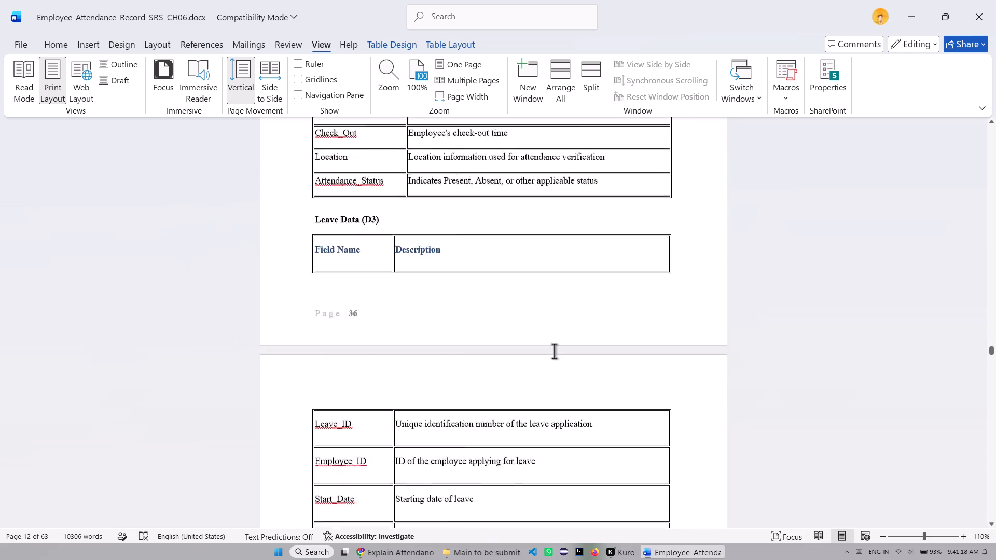
Reduce the height of the Leave Data (D3) table by resizing the whole table, shortening all its rows slightly.
{"action": "scroll", "coordinate": [554, 351], "scroll_direction": "down", "scroll_amount": 16}
{"action": "left_click", "coordinate": [640, 321]}
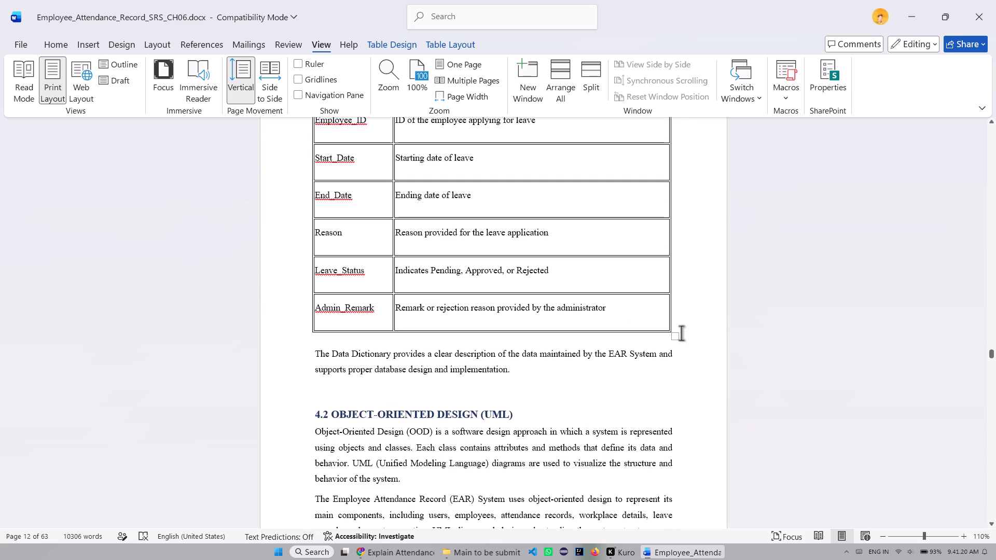
{"action": "left_click_drag", "start_coordinate": [674, 334], "coordinate": [673, 326]}
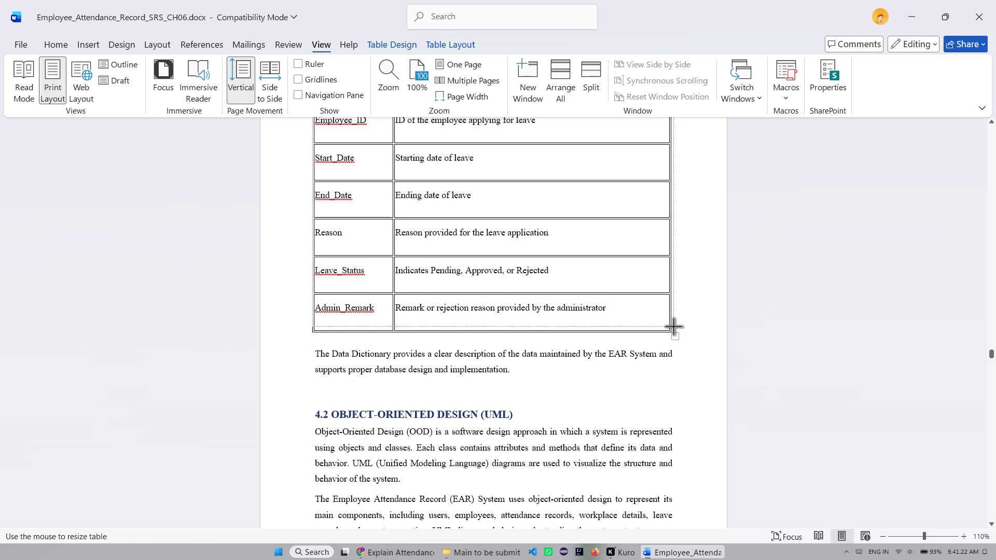
{"action": "left_click_drag", "start_coordinate": [673, 326], "coordinate": [669, 310]}
{"action": "scroll", "coordinate": [491, 341], "scroll_direction": "down", "scroll_amount": 6}
{"action": "scroll", "coordinate": [490, 341], "scroll_direction": "up", "scroll_amount": 1}
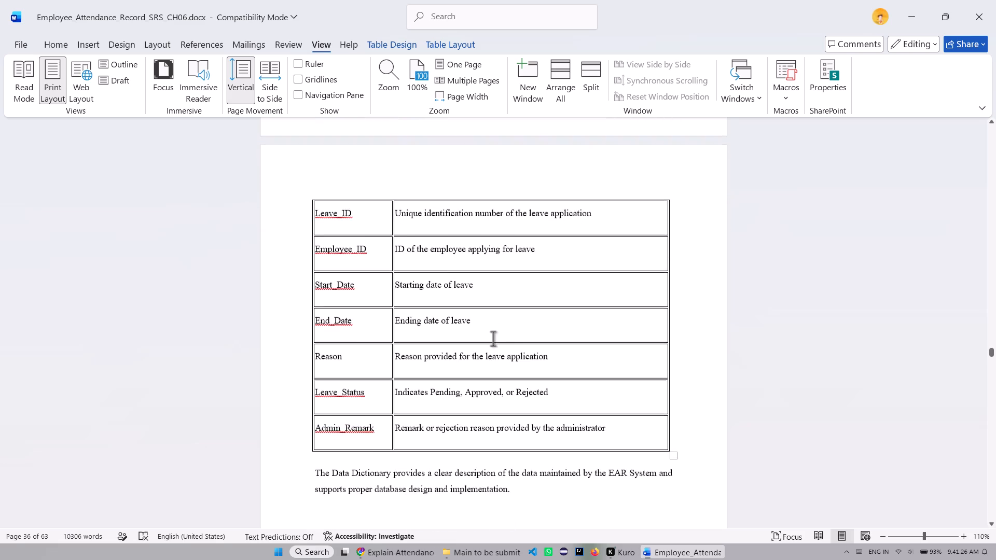
{"action": "scroll", "coordinate": [510, 335], "scroll_direction": "up", "scroll_amount": 11}
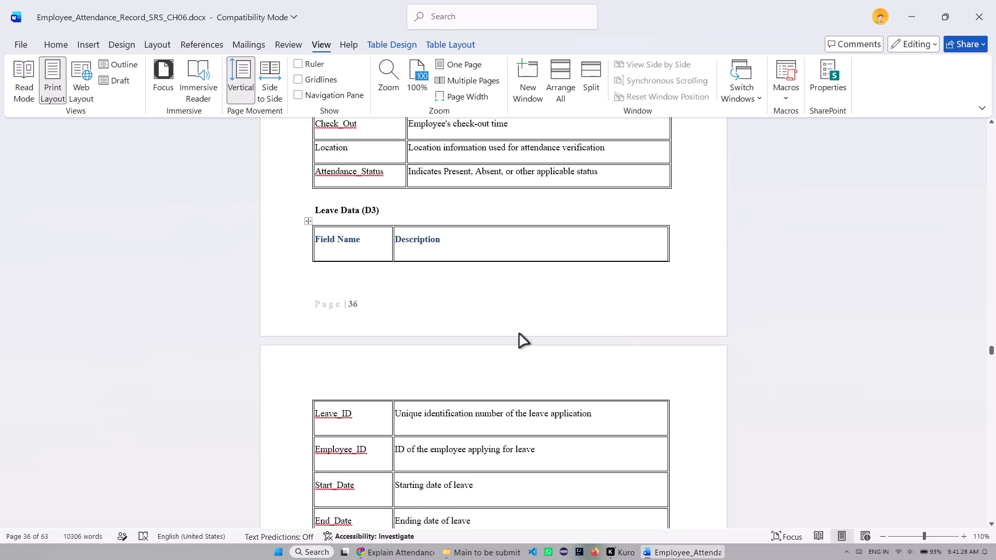
{"action": "scroll", "coordinate": [556, 337], "scroll_direction": "down", "scroll_amount": 12}
{"action": "left_click_drag", "start_coordinate": [672, 445], "coordinate": [668, 439]}
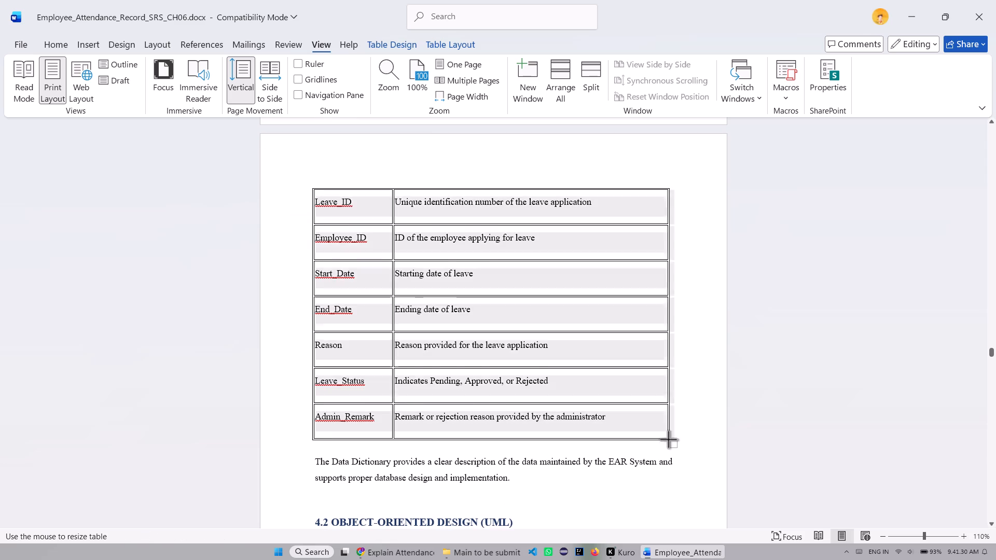
{"action": "left_click_drag", "start_coordinate": [668, 439], "coordinate": [671, 425]}
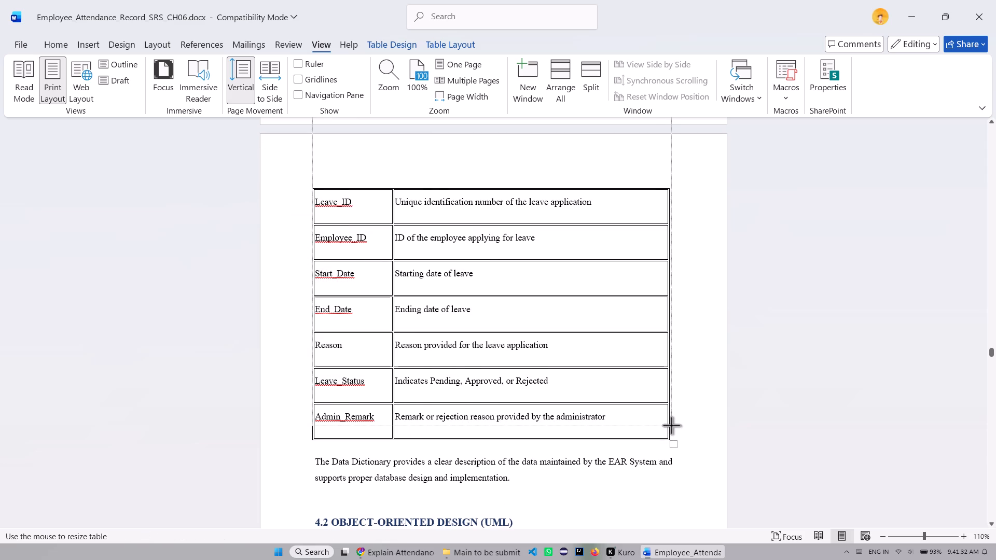
{"action": "left_click_drag", "start_coordinate": [671, 425], "coordinate": [670, 424]}
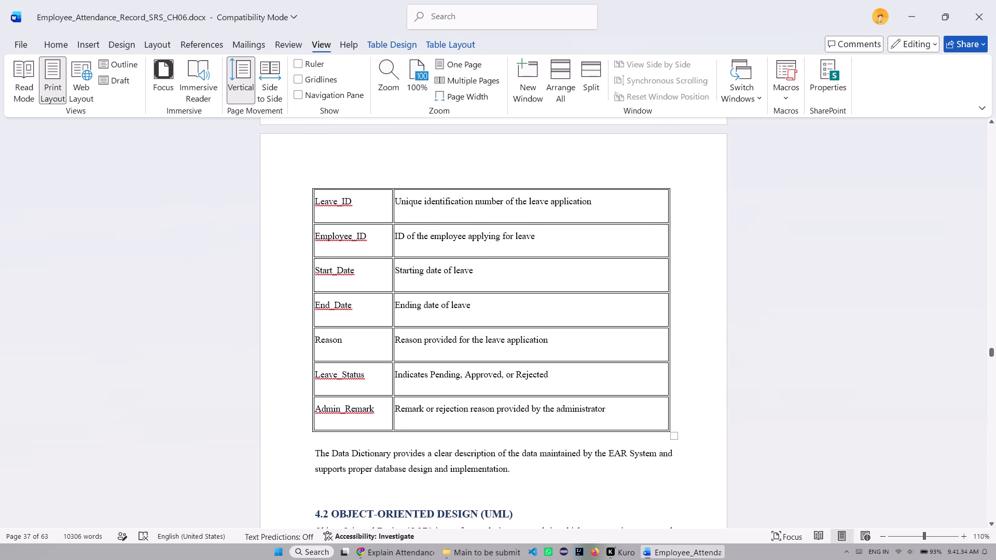
Shorten the Leave Data (D3) table further and widen it slightly to match the Attendance table's width.
{"action": "scroll", "coordinate": [373, 355], "scroll_direction": "up", "scroll_amount": 16}
{"action": "scroll", "coordinate": [428, 340], "scroll_direction": "down", "scroll_amount": 9}
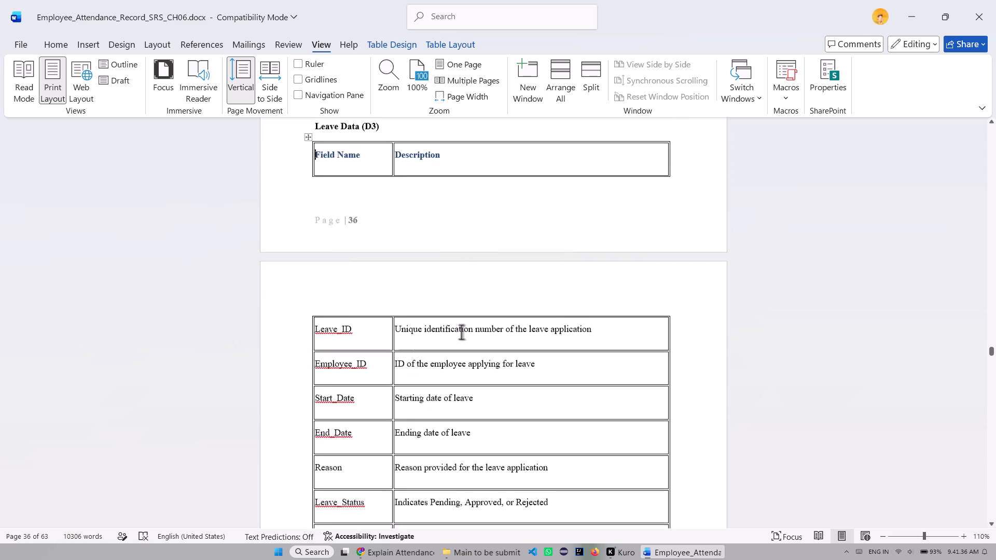
{"action": "scroll", "coordinate": [469, 333], "scroll_direction": "down", "scroll_amount": 6}
{"action": "left_click_drag", "start_coordinate": [673, 450], "coordinate": [667, 435]}
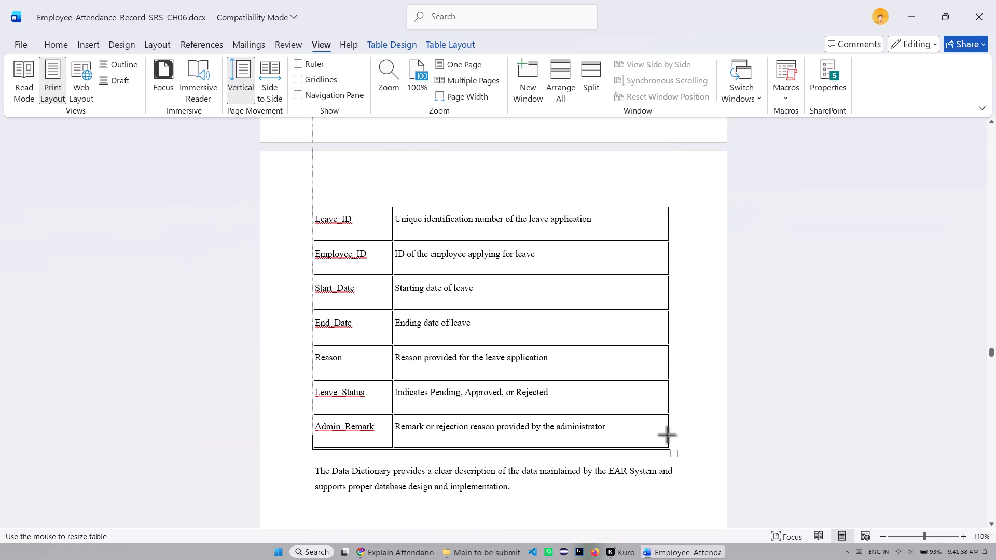
{"action": "left_click_drag", "start_coordinate": [667, 435], "coordinate": [671, 426]}
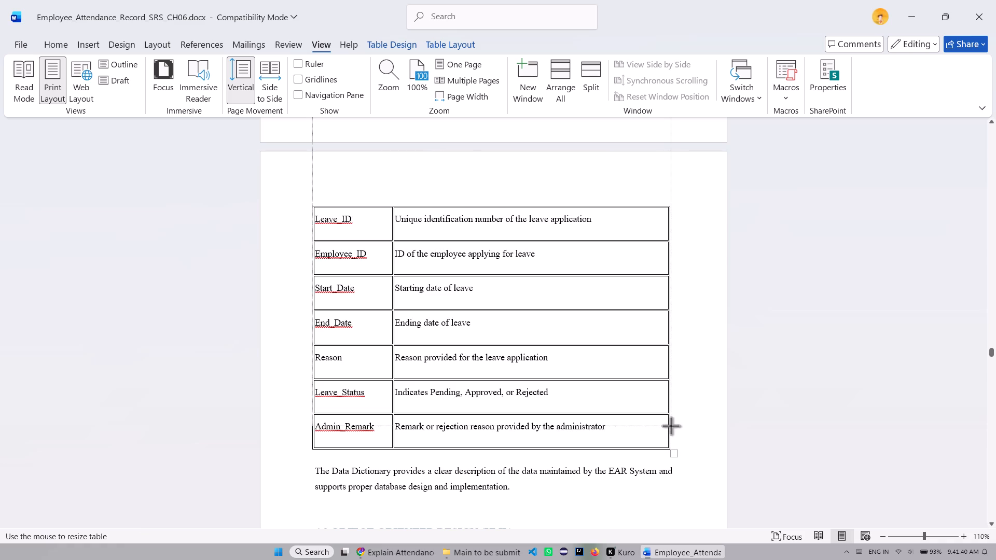
{"action": "left_click_drag", "start_coordinate": [671, 426], "coordinate": [671, 425]}
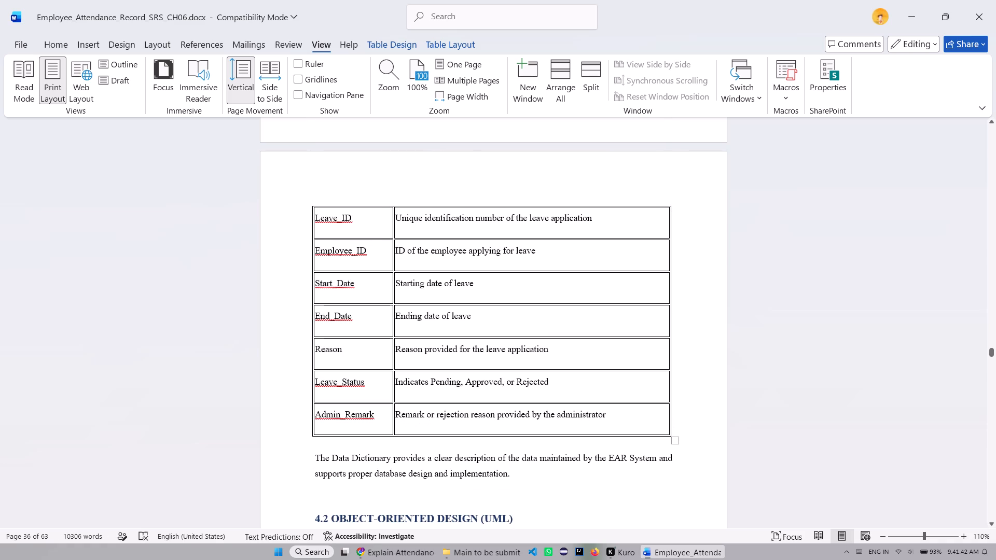
{"action": "scroll", "coordinate": [604, 380], "scroll_direction": "up", "scroll_amount": 15}
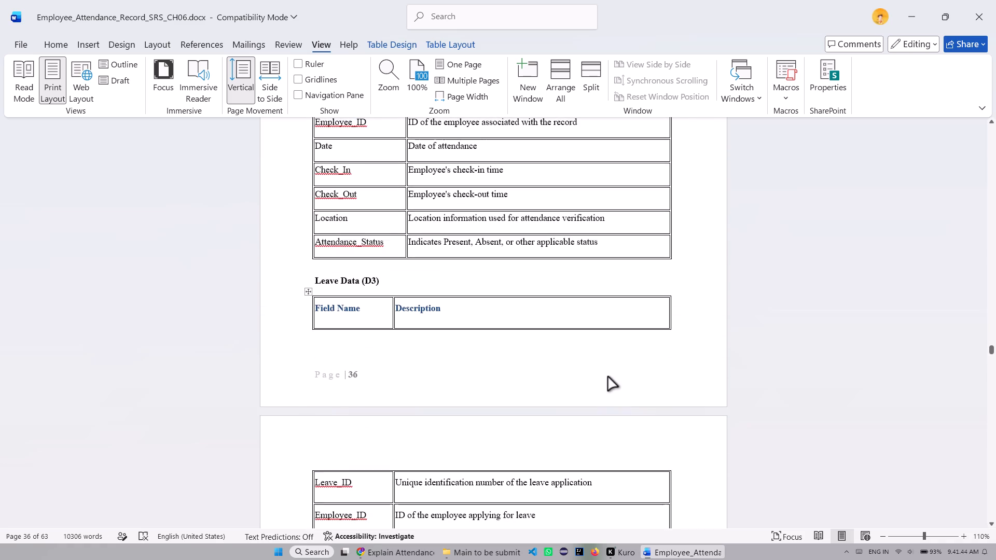
{"action": "scroll", "coordinate": [608, 377], "scroll_direction": "down", "scroll_amount": 10}
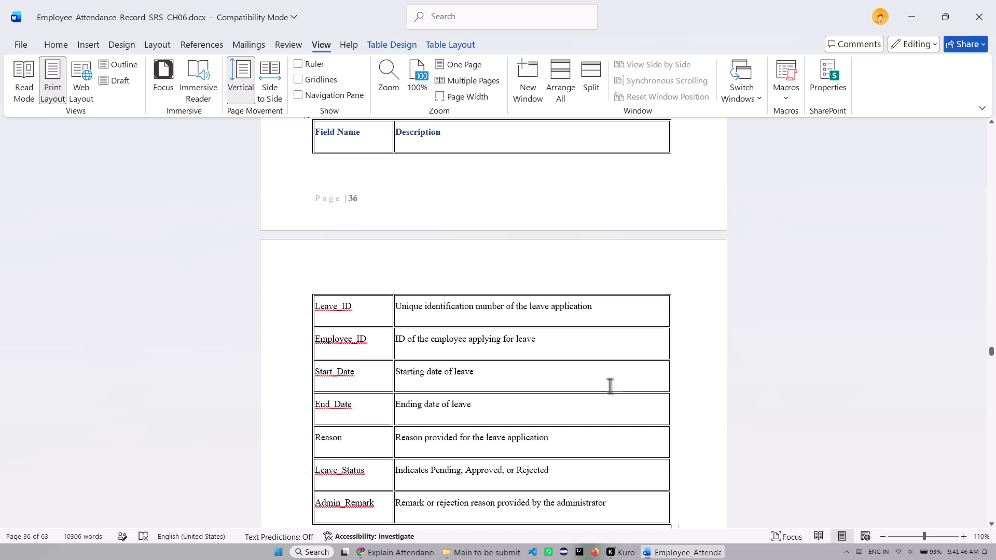
{"action": "scroll", "coordinate": [612, 383], "scroll_direction": "down", "scroll_amount": 7}
{"action": "left_click_drag", "start_coordinate": [673, 407], "coordinate": [672, 404]}
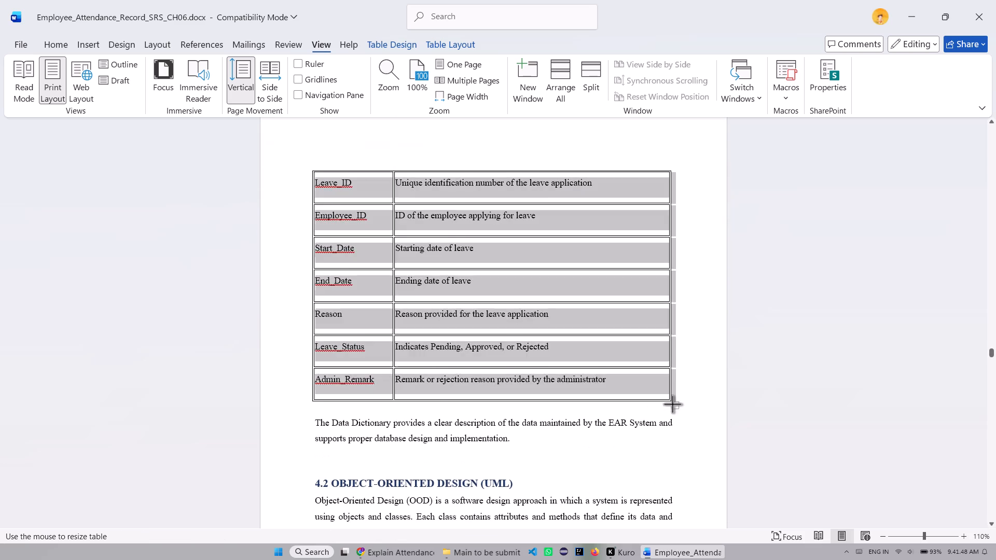
{"action": "left_click_drag", "start_coordinate": [672, 404], "coordinate": [671, 374]}
Compress the Leave Data (D3) table's rows again while keeping the table's width aligned with the Attendance table.
{"action": "scroll", "coordinate": [616, 369], "scroll_direction": "up", "scroll_amount": 13}
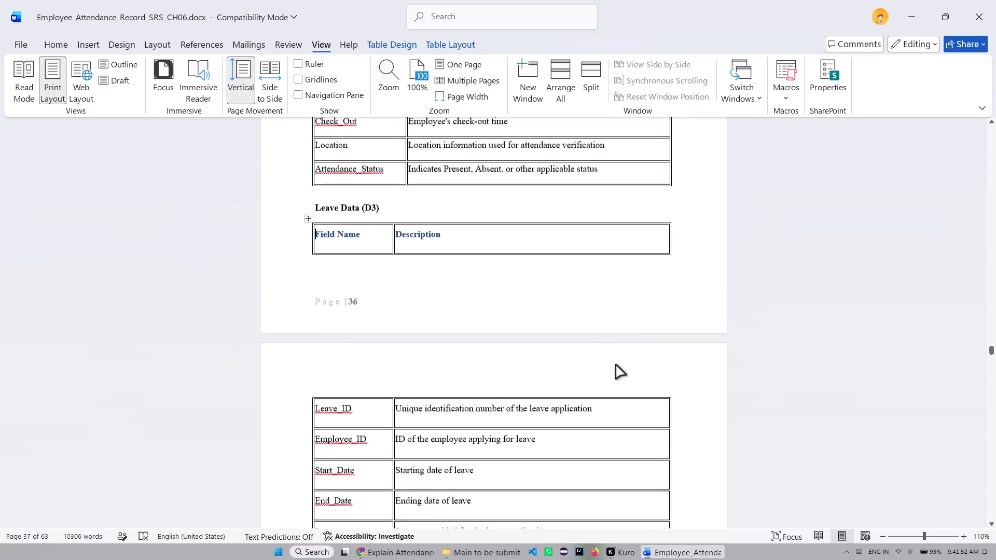
{"action": "scroll", "coordinate": [616, 365], "scroll_direction": "up", "scroll_amount": 5}
{"action": "scroll", "coordinate": [616, 365], "scroll_direction": "down", "scroll_amount": 5}
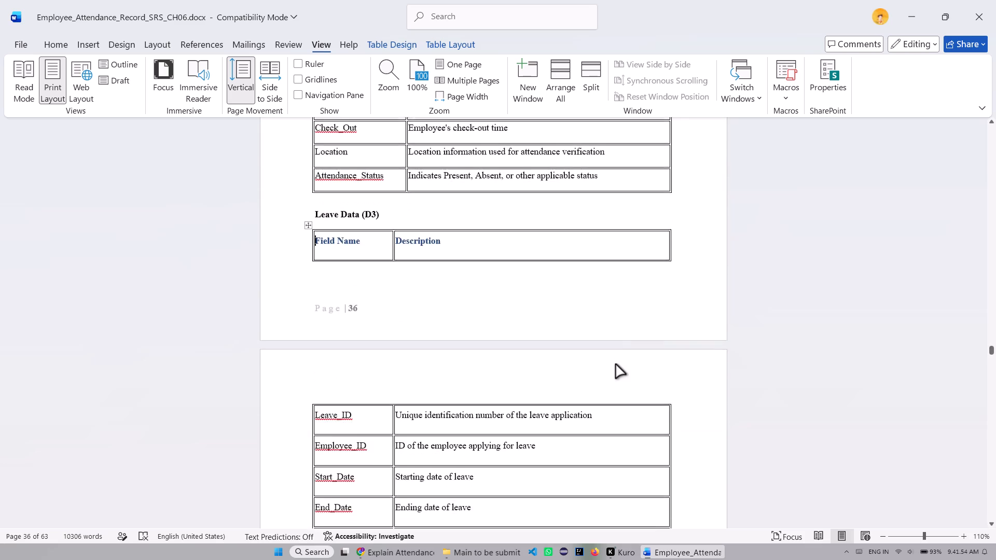
{"action": "scroll", "coordinate": [617, 365], "scroll_direction": "down", "scroll_amount": 12}
{"action": "left_click_drag", "start_coordinate": [674, 408], "coordinate": [667, 401]}
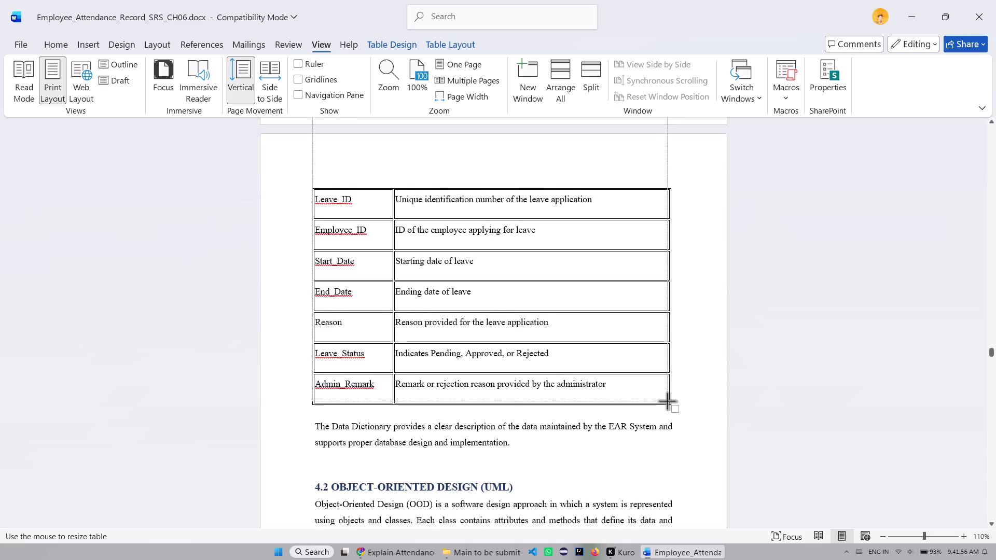
{"action": "left_click_drag", "start_coordinate": [667, 401], "coordinate": [671, 380]}
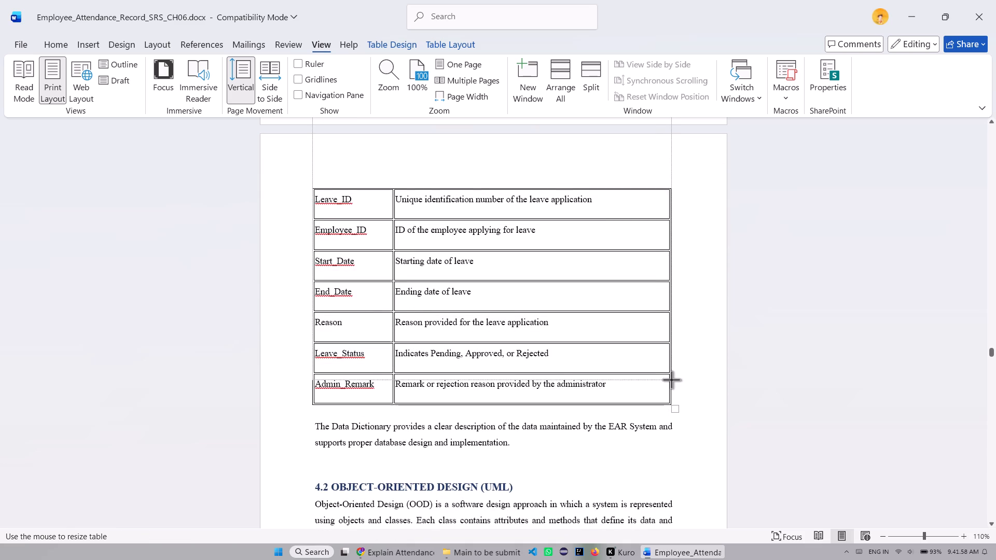
{"action": "left_click_drag", "start_coordinate": [671, 380], "coordinate": [672, 377]}
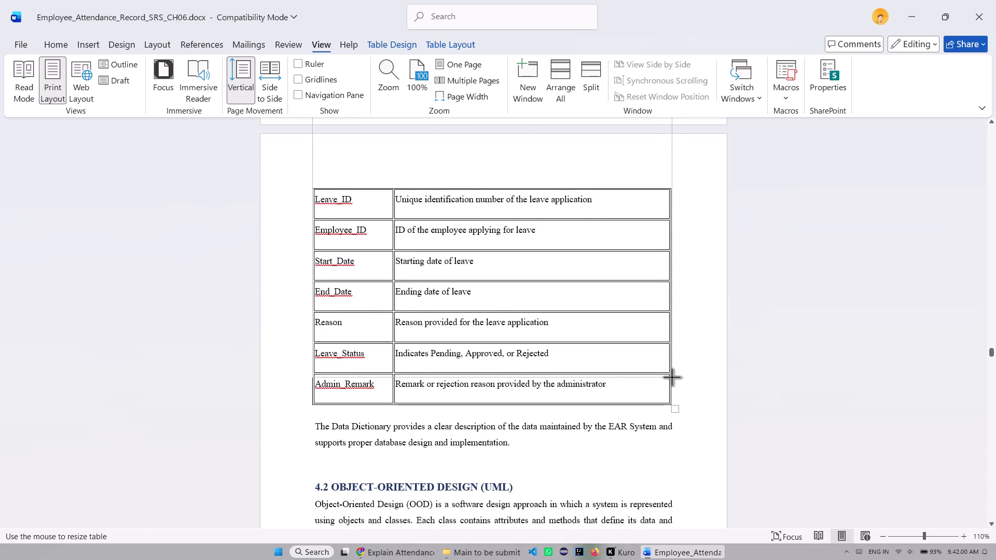
{"action": "left_click_drag", "start_coordinate": [672, 377], "coordinate": [671, 377]}
Shrink the Leave Data (D3) table's height until the Leave_ID row fits under its header on page 36.
{"action": "scroll", "coordinate": [619, 386], "scroll_direction": "up", "scroll_amount": 6}
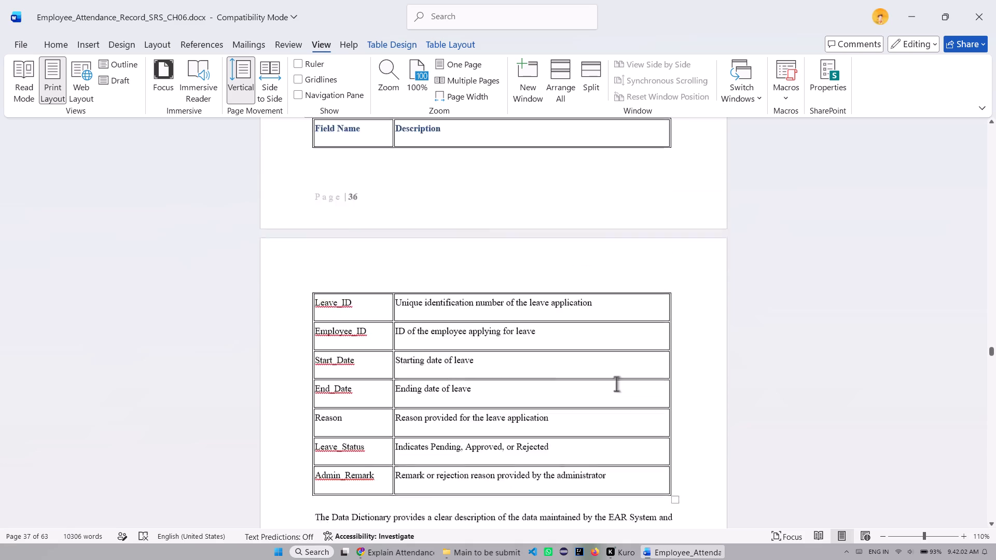
{"action": "scroll", "coordinate": [616, 384], "scroll_direction": "up", "scroll_amount": 12}
{"action": "scroll", "coordinate": [613, 380], "scroll_direction": "down", "scroll_amount": 15}
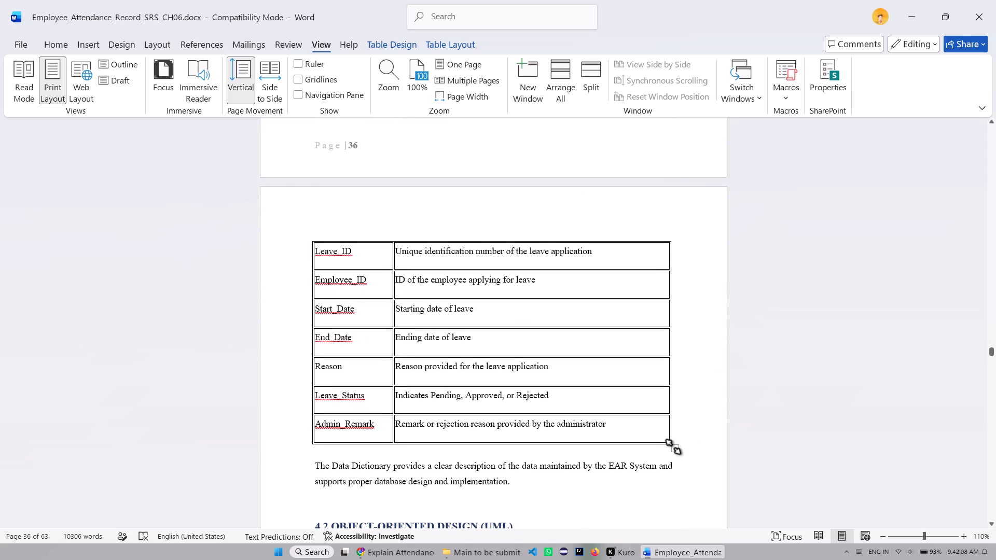
{"action": "left_click_drag", "start_coordinate": [671, 448], "coordinate": [671, 438]}
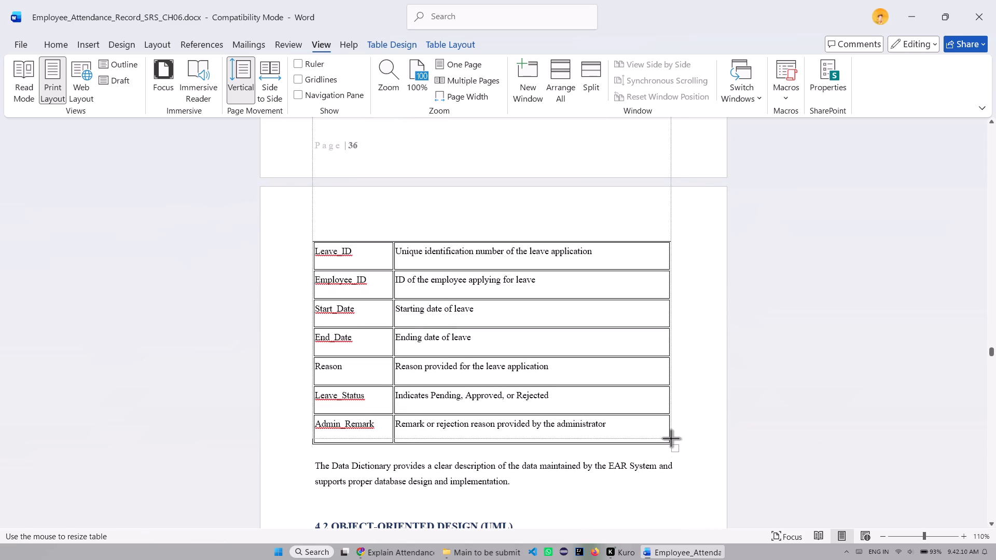
{"action": "left_click_drag", "start_coordinate": [671, 438], "coordinate": [671, 435]}
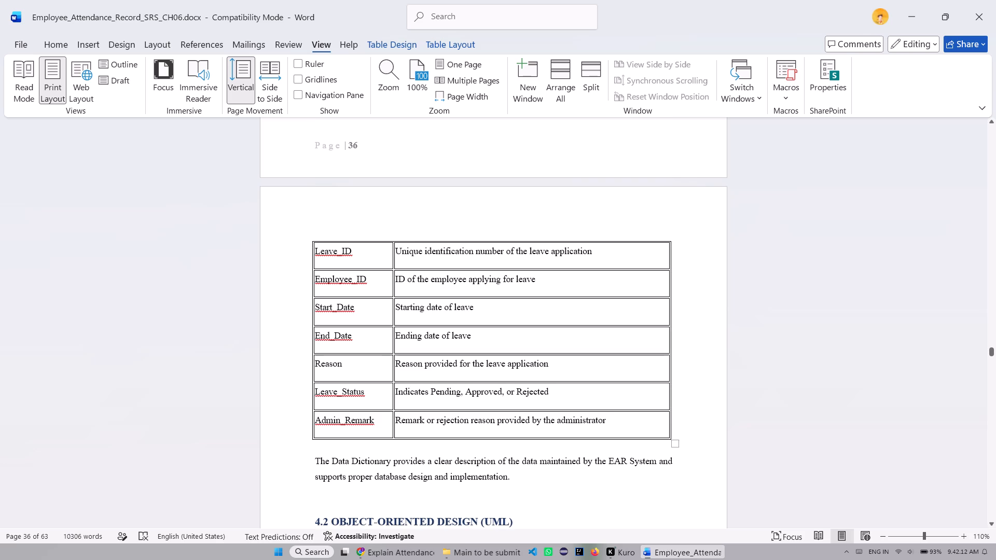
{"action": "scroll", "coordinate": [618, 404], "scroll_direction": "up", "scroll_amount": 8}
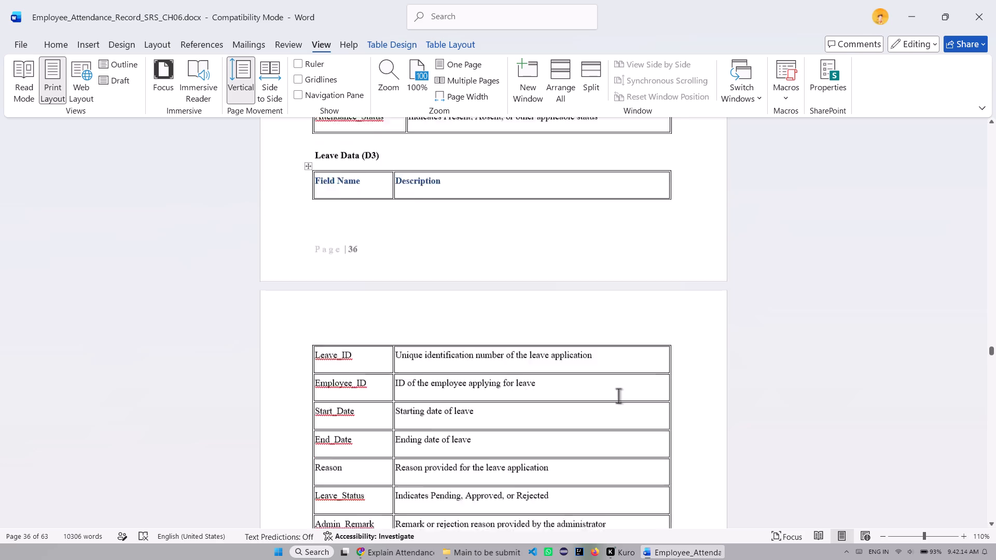
{"action": "scroll", "coordinate": [628, 395], "scroll_direction": "down", "scroll_amount": 6}
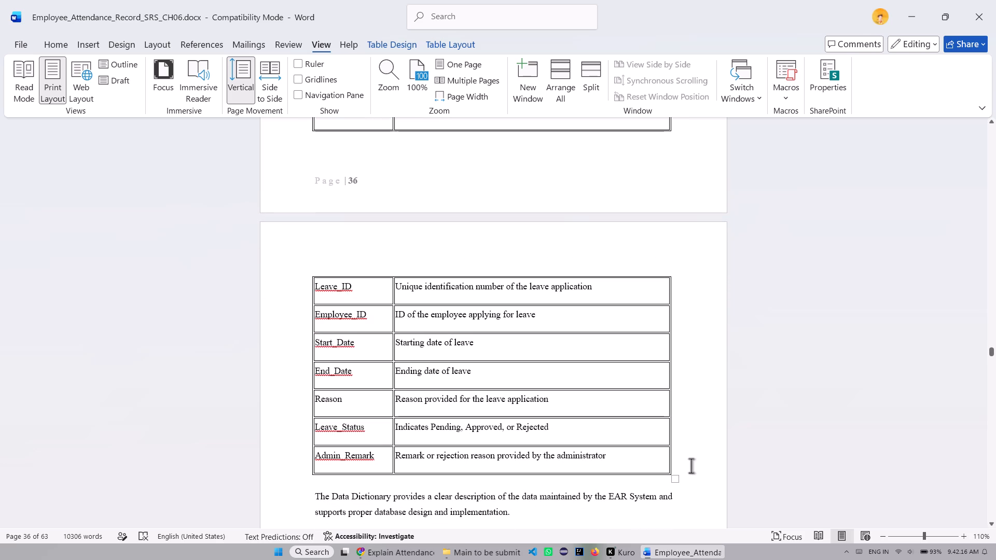
{"action": "scroll", "coordinate": [665, 459], "scroll_direction": "up", "scroll_amount": 7}
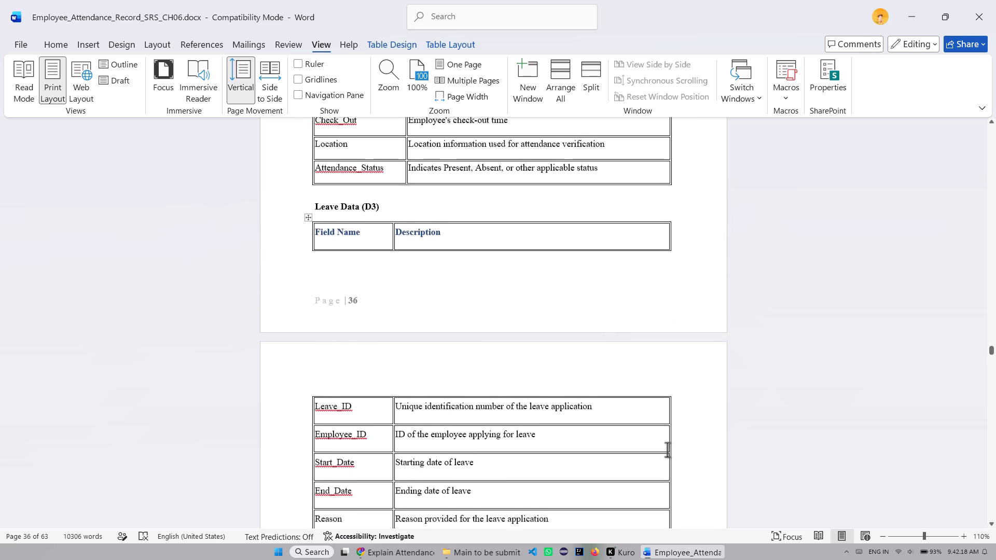
{"action": "scroll", "coordinate": [667, 450], "scroll_direction": "down", "scroll_amount": 7}
{"action": "left_click_drag", "start_coordinate": [673, 478], "coordinate": [666, 470]}
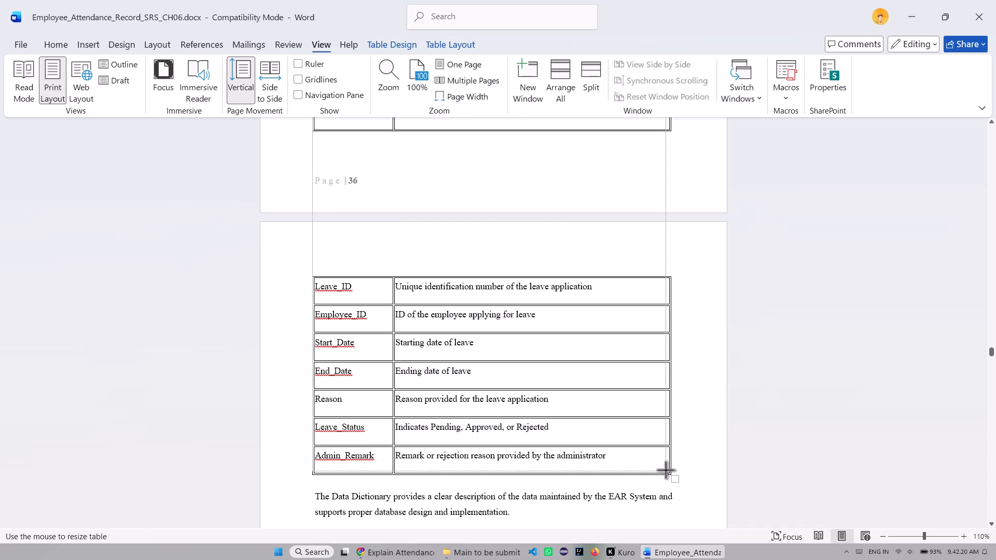
{"action": "left_click_drag", "start_coordinate": [666, 470], "coordinate": [671, 461]}
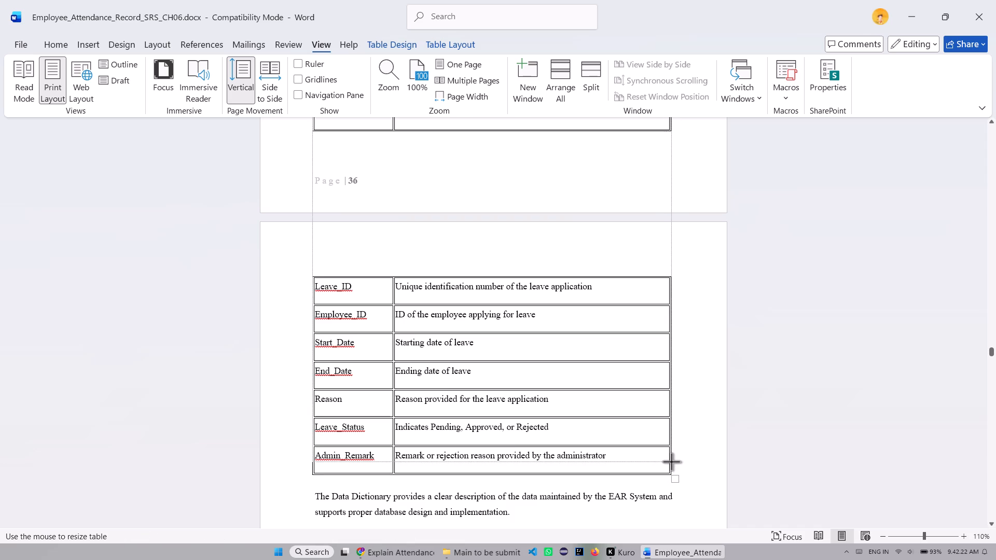
{"action": "left_click_drag", "start_coordinate": [671, 461], "coordinate": [671, 460]}
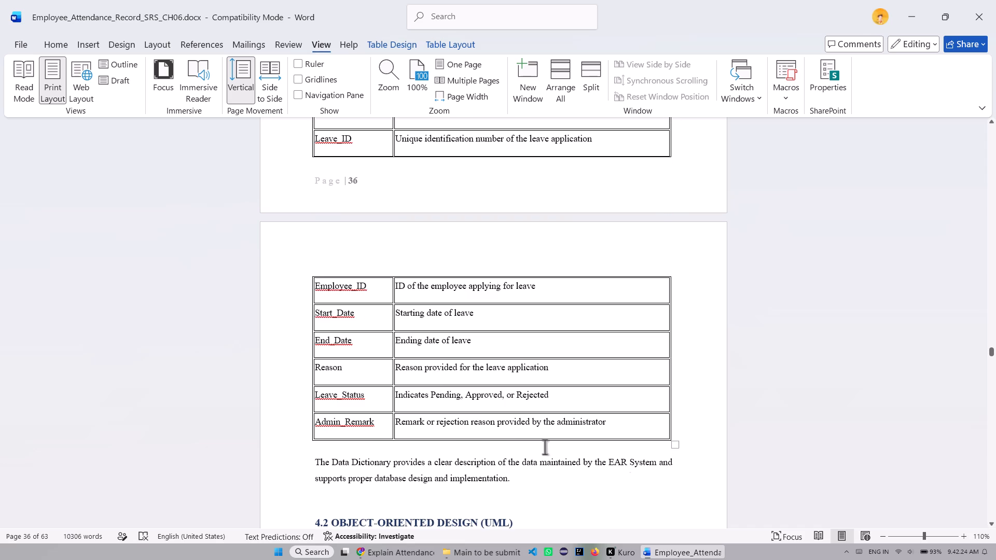
{"action": "scroll", "coordinate": [538, 422], "scroll_direction": "up", "scroll_amount": 7}
{"action": "left_click", "coordinate": [599, 319]}
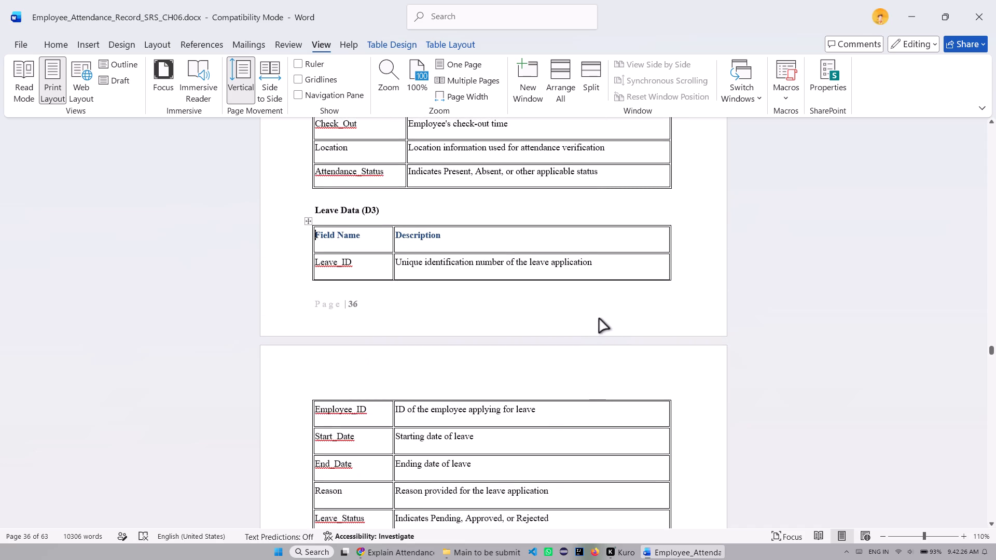
Review Section 4.2 on pages 37 to 39, checking the UML use case and class diagrams, captions and page breaks.
{"action": "scroll", "coordinate": [585, 330], "scroll_direction": "down", "scroll_amount": 8}
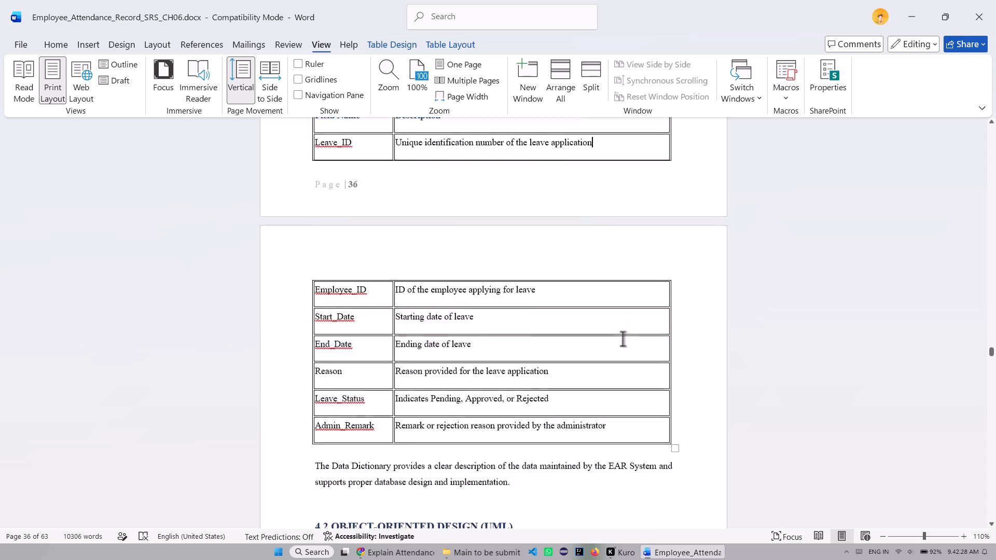
{"action": "scroll", "coordinate": [622, 339], "scroll_direction": "down", "scroll_amount": 6}
{"action": "scroll", "coordinate": [670, 345], "scroll_direction": "down", "scroll_amount": 19}
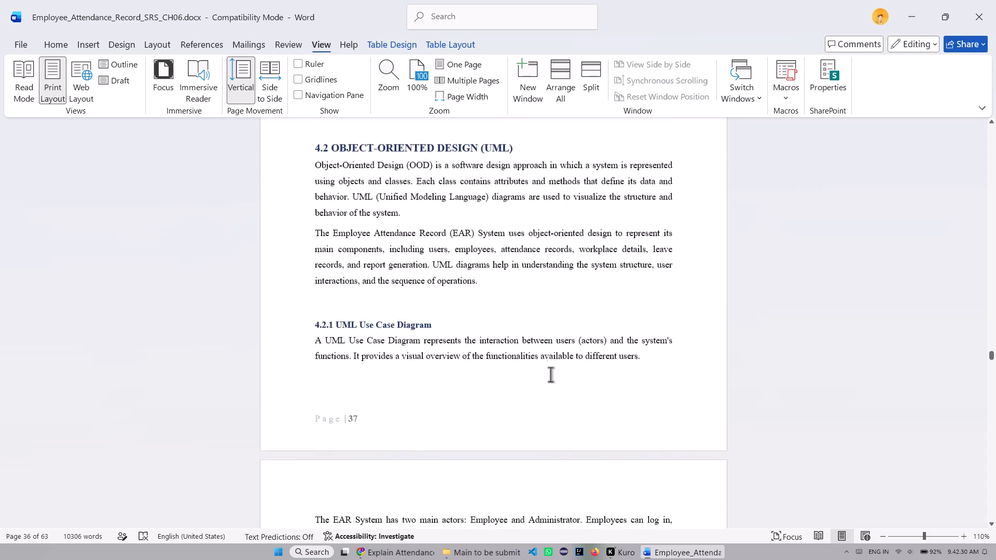
{"action": "scroll", "coordinate": [550, 374], "scroll_direction": "down", "scroll_amount": 20}
{"action": "scroll", "coordinate": [550, 374], "scroll_direction": "down", "scroll_amount": 14}
{"action": "scroll", "coordinate": [554, 355], "scroll_direction": "up", "scroll_amount": 5}
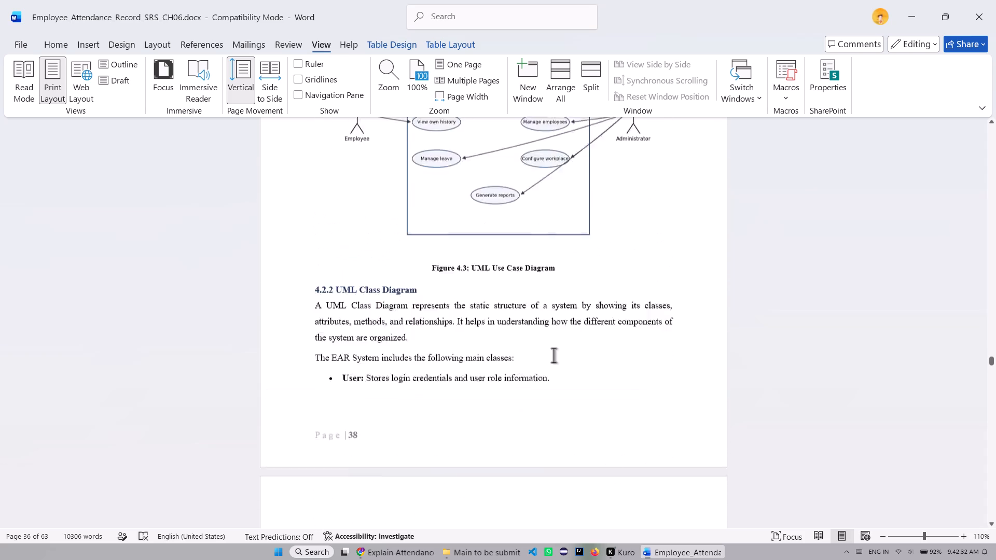
{"action": "scroll", "coordinate": [554, 355], "scroll_direction": "up", "scroll_amount": 5}
{"action": "left_click", "coordinate": [660, 285]}
{"action": "left_click", "coordinate": [701, 386]}
{"action": "scroll", "coordinate": [539, 354], "scroll_direction": "down", "scroll_amount": 2}
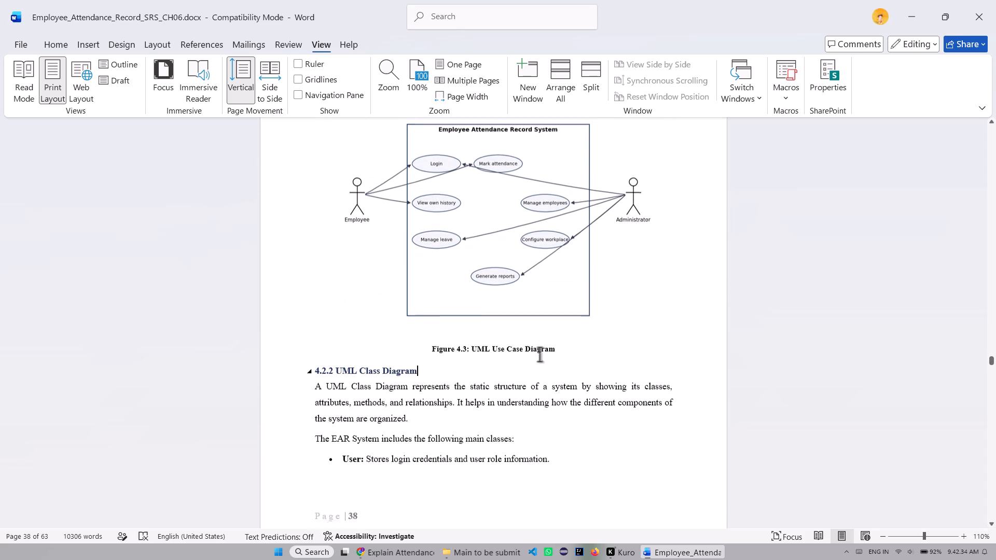
{"action": "scroll", "coordinate": [539, 354], "scroll_direction": "down", "scroll_amount": 20}
{"action": "scroll", "coordinate": [539, 354], "scroll_direction": "down", "scroll_amount": 17}
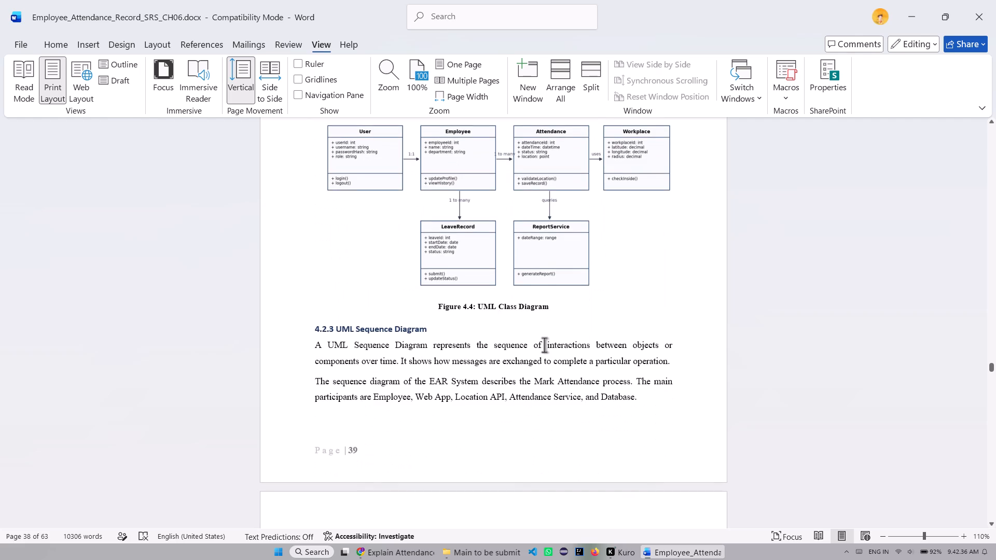
Review pages 39 to 42, checking the UML sequence diagram, the database design section and the integrity rules for layout and page breaks.
{"action": "scroll", "coordinate": [555, 330], "scroll_direction": "down", "scroll_amount": 20}
{"action": "scroll", "coordinate": [555, 330], "scroll_direction": "down", "scroll_amount": 16}
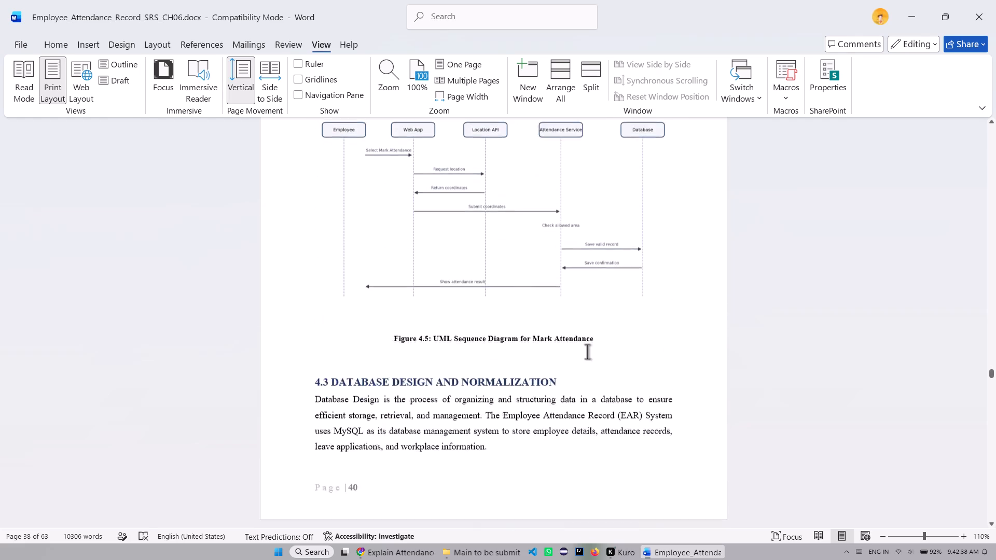
{"action": "scroll", "coordinate": [587, 352], "scroll_direction": "down", "scroll_amount": 20}
{"action": "scroll", "coordinate": [587, 352], "scroll_direction": "down", "scroll_amount": 20}
{"action": "scroll", "coordinate": [587, 352], "scroll_direction": "down", "scroll_amount": 4}
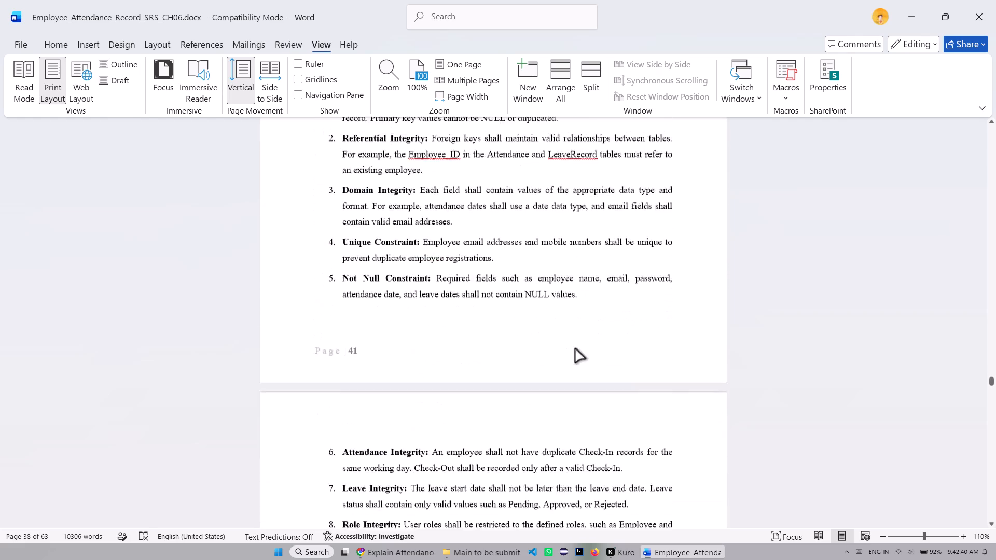
{"action": "scroll", "coordinate": [575, 349], "scroll_direction": "down", "scroll_amount": 20}
{"action": "scroll", "coordinate": [575, 349], "scroll_direction": "down", "scroll_amount": 7}
{"action": "scroll", "coordinate": [565, 369], "scroll_direction": "up", "scroll_amount": 8}
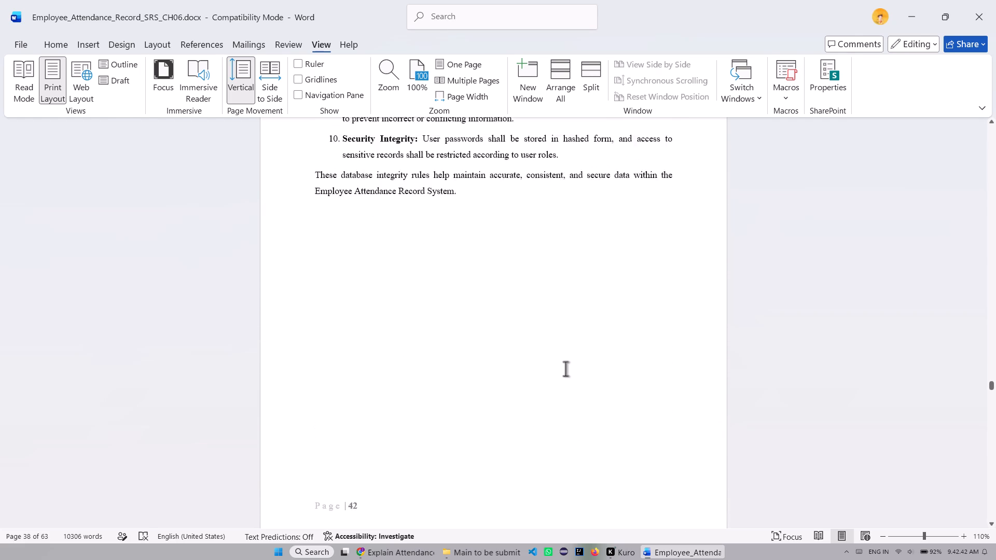
{"action": "scroll", "coordinate": [565, 369], "scroll_direction": "up", "scroll_amount": 5}
{"action": "scroll", "coordinate": [565, 369], "scroll_direction": "down", "scroll_amount": 15}
Shorten the Technology Stack table in Section 5.1 by compressing its row heights.
{"action": "scroll", "coordinate": [565, 370], "scroll_direction": "down", "scroll_amount": 12}
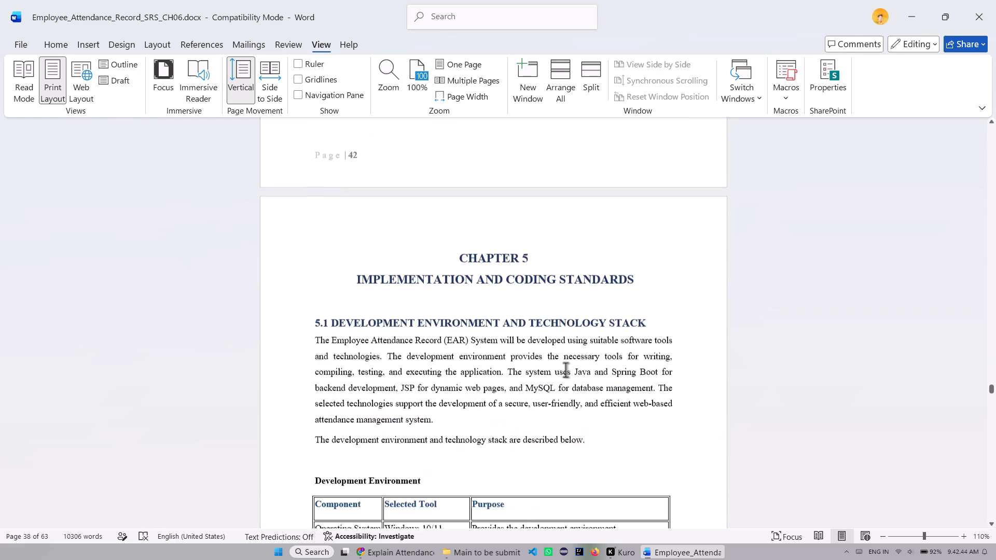
{"action": "scroll", "coordinate": [565, 370], "scroll_direction": "down", "scroll_amount": 15}
{"action": "scroll", "coordinate": [565, 371], "scroll_direction": "down", "scroll_amount": 12}
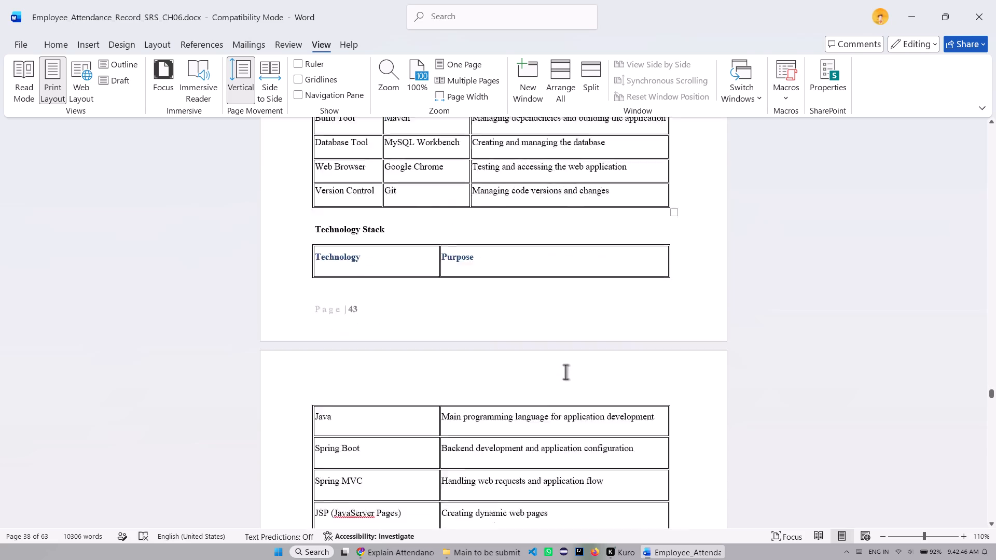
{"action": "scroll", "coordinate": [565, 372], "scroll_direction": "down", "scroll_amount": 15}
{"action": "scroll", "coordinate": [565, 372], "scroll_direction": "down", "scroll_amount": 7}
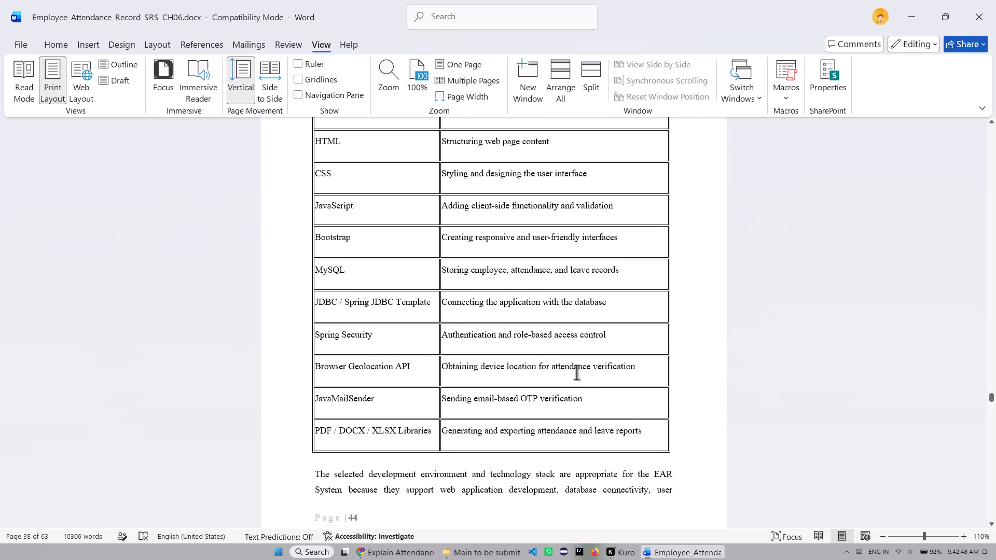
{"action": "left_click", "coordinate": [655, 449]}
{"action": "left_click_drag", "start_coordinate": [672, 454], "coordinate": [668, 365]}
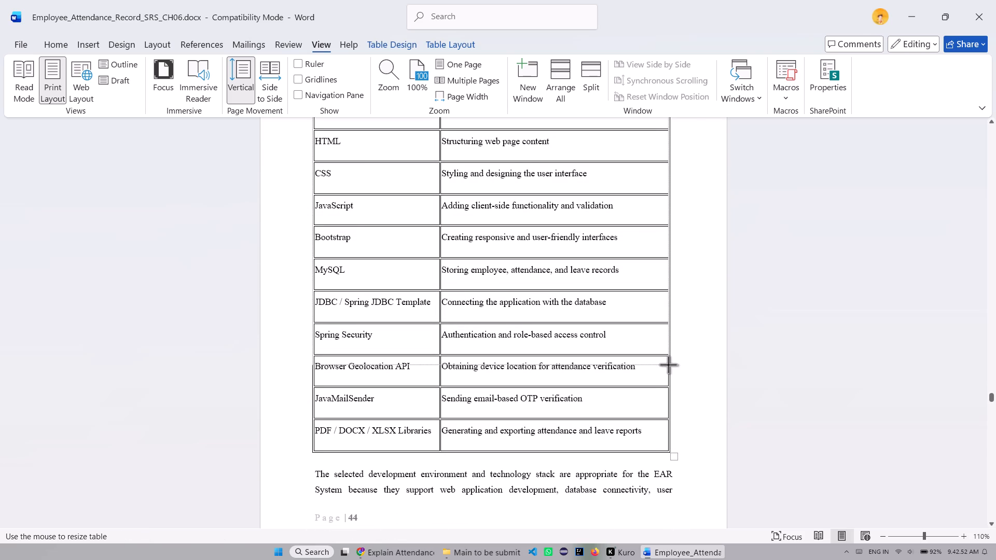
{"action": "left_click_drag", "start_coordinate": [668, 365], "coordinate": [668, 359]}
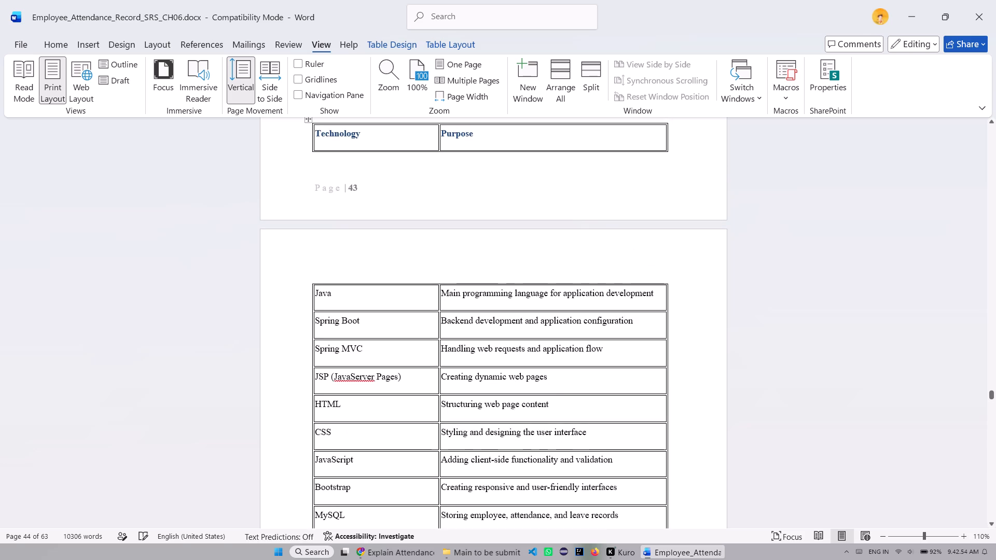
Compress the Technology Stack table's rows further and widen it slightly to match the Development Environment table's width.
{"action": "scroll", "coordinate": [559, 386], "scroll_direction": "up", "scroll_amount": 9}
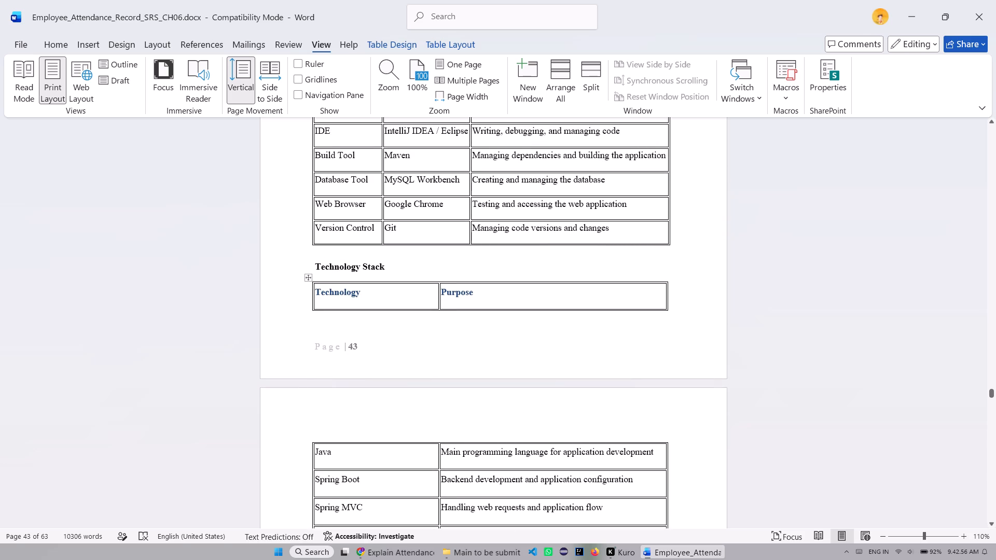
{"action": "scroll", "coordinate": [563, 382], "scroll_direction": "down", "scroll_amount": 20}
{"action": "scroll", "coordinate": [563, 382], "scroll_direction": "down", "scroll_amount": 4}
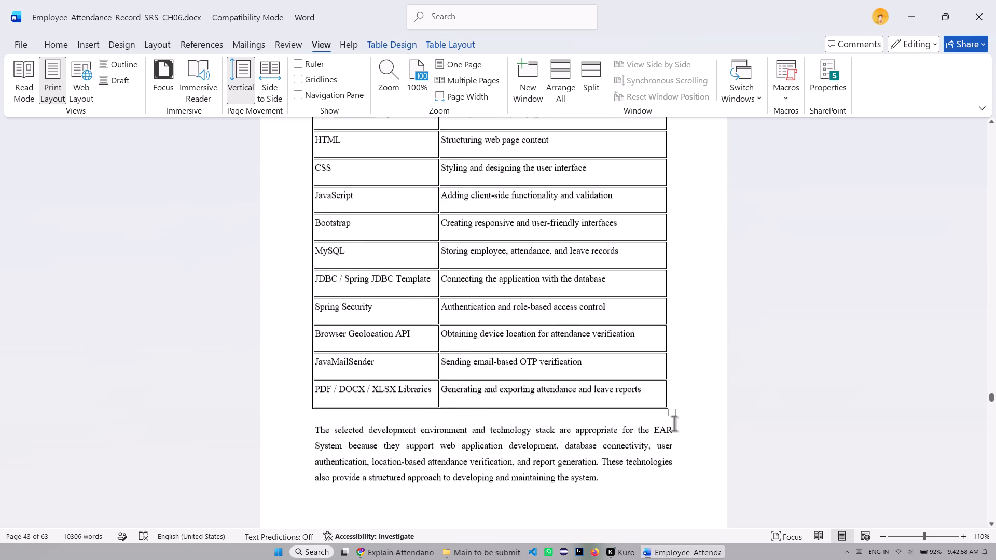
{"action": "left_click_drag", "start_coordinate": [672, 414], "coordinate": [671, 412]}
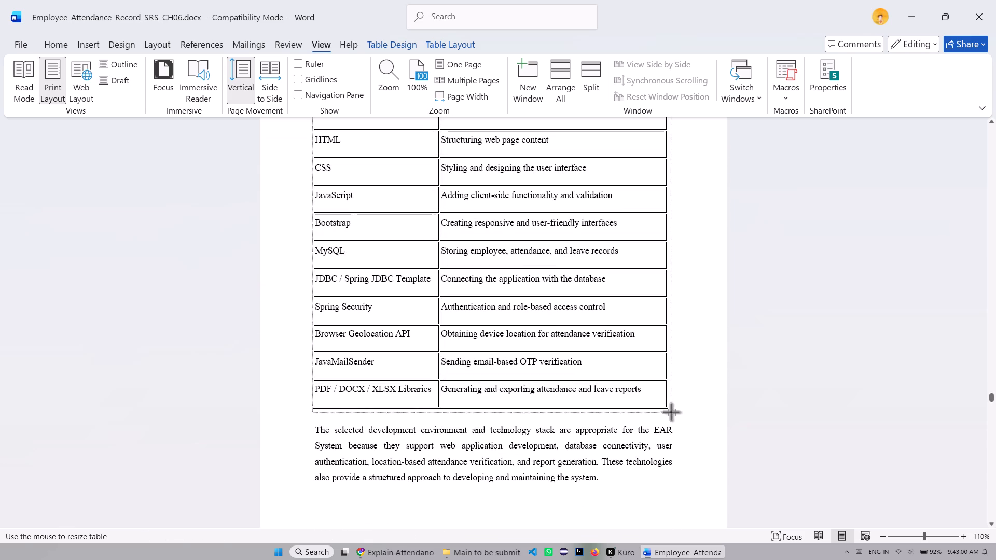
{"action": "left_click_drag", "start_coordinate": [671, 412], "coordinate": [669, 370]}
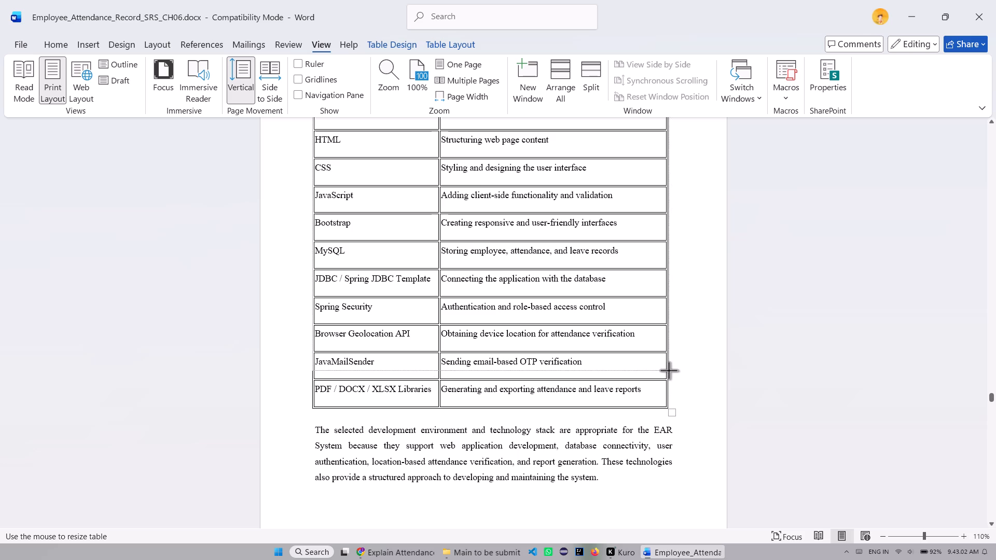
{"action": "left_click_drag", "start_coordinate": [669, 370], "coordinate": [670, 370]}
{"action": "scroll", "coordinate": [508, 341], "scroll_direction": "up", "scroll_amount": 9}
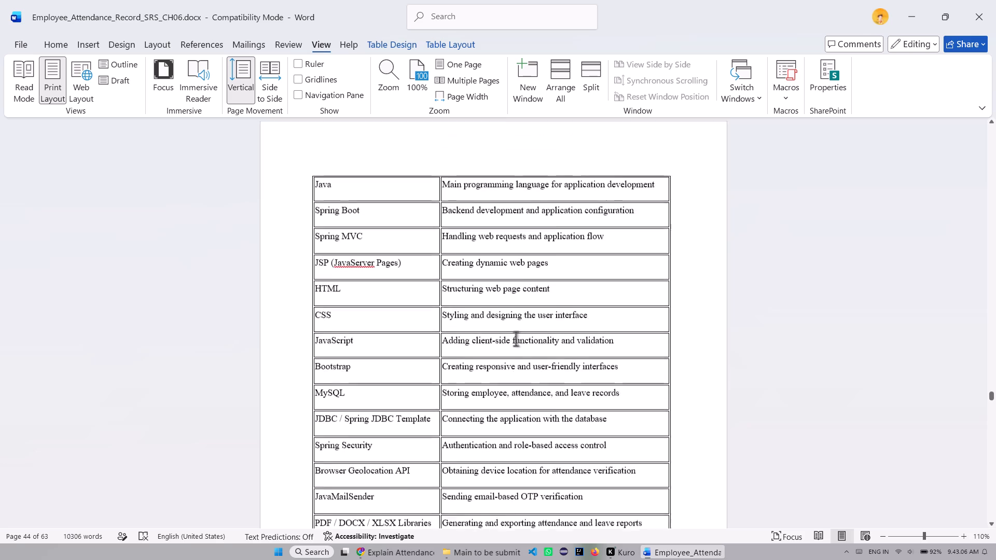
{"action": "scroll", "coordinate": [516, 339], "scroll_direction": "up", "scroll_amount": 14}
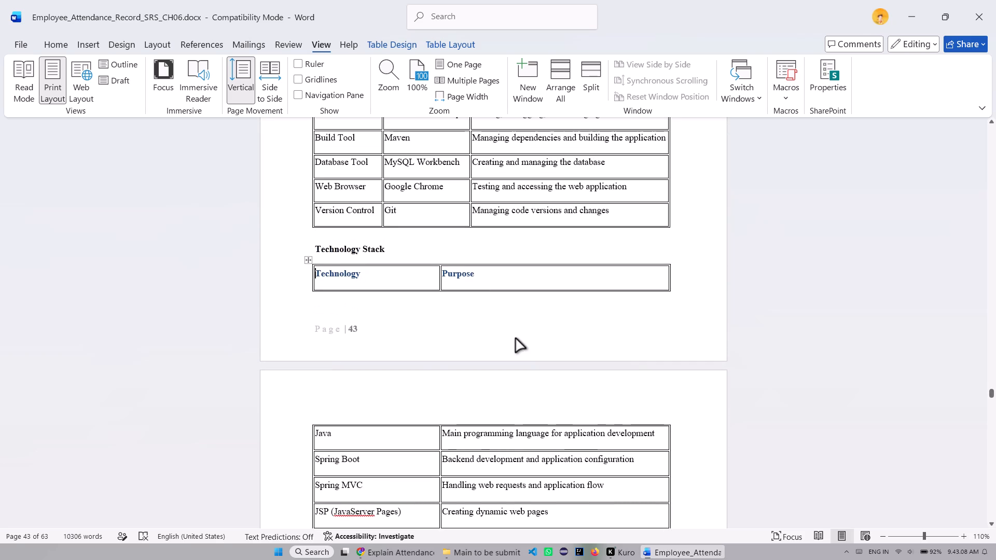
{"action": "scroll", "coordinate": [516, 339], "scroll_direction": "up", "scroll_amount": 13}
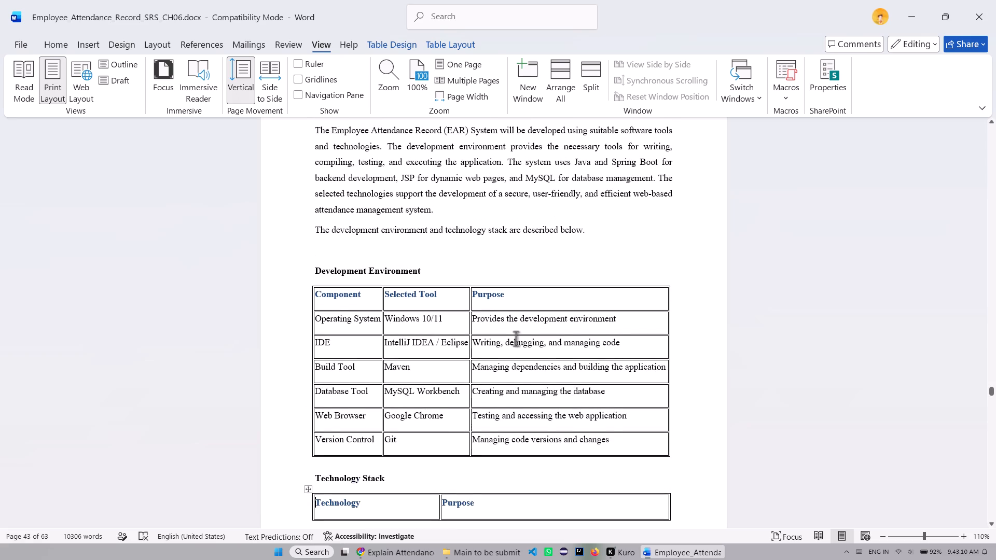
{"action": "scroll", "coordinate": [531, 350], "scroll_direction": "down", "scroll_amount": 20}
{"action": "scroll", "coordinate": [531, 350], "scroll_direction": "down", "scroll_amount": 10}
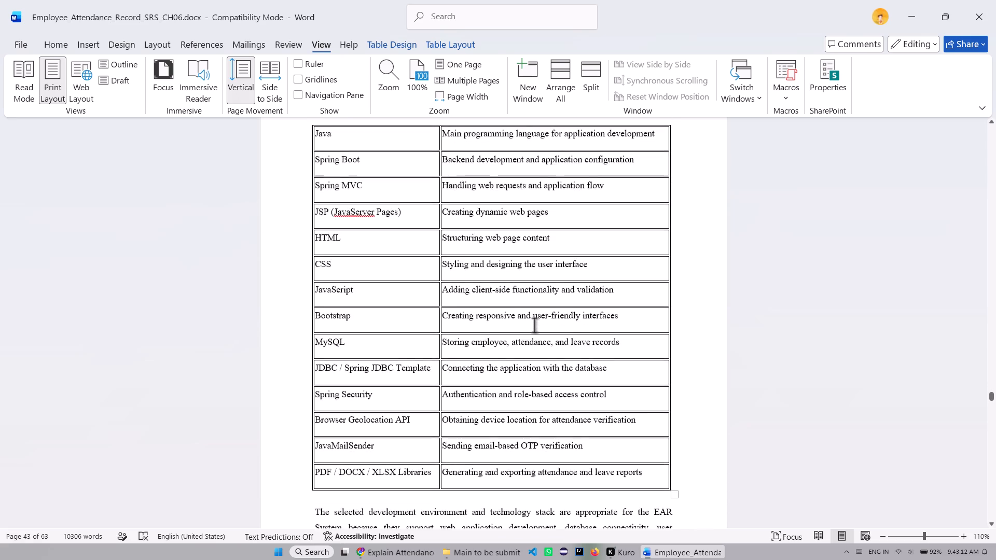
Review the rest of Chapter 5 through page 49, checking the coding standards, modular architecture, directory structure figure and page breaks.
{"action": "scroll", "coordinate": [534, 325], "scroll_direction": "down", "scroll_amount": 15}
{"action": "scroll", "coordinate": [530, 315], "scroll_direction": "down", "scroll_amount": 17}
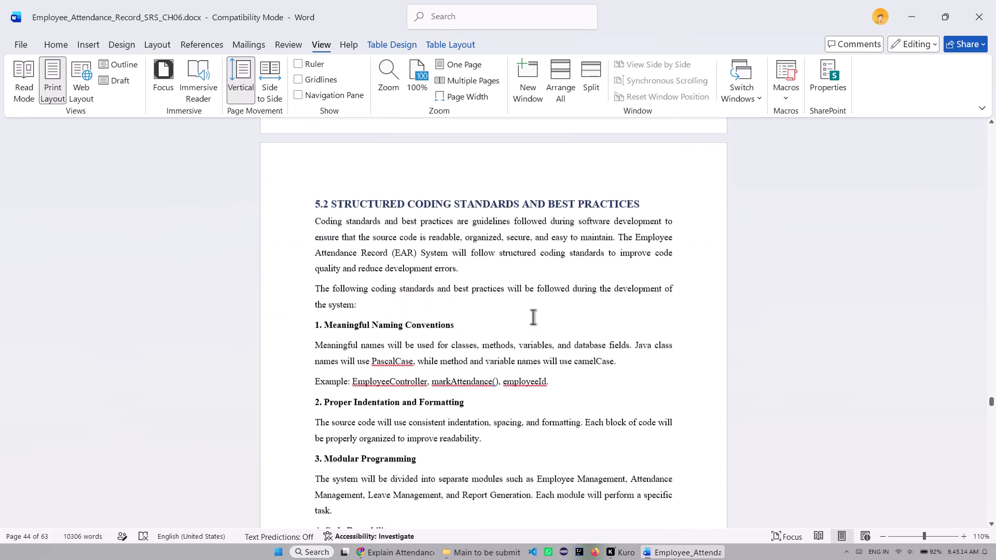
{"action": "scroll", "coordinate": [533, 317], "scroll_direction": "down", "scroll_amount": 13}
{"action": "scroll", "coordinate": [533, 317], "scroll_direction": "down", "scroll_amount": 20}
{"action": "scroll", "coordinate": [533, 317], "scroll_direction": "down", "scroll_amount": 4}
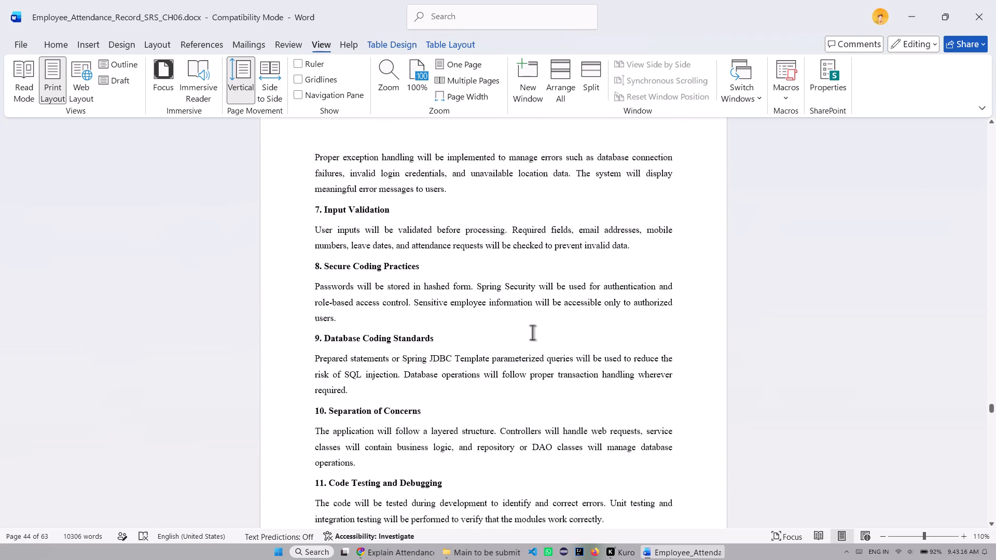
{"action": "scroll", "coordinate": [532, 332], "scroll_direction": "down", "scroll_amount": 20}
{"action": "scroll", "coordinate": [532, 332], "scroll_direction": "down", "scroll_amount": 20}
{"action": "scroll", "coordinate": [532, 332], "scroll_direction": "down", "scroll_amount": 1}
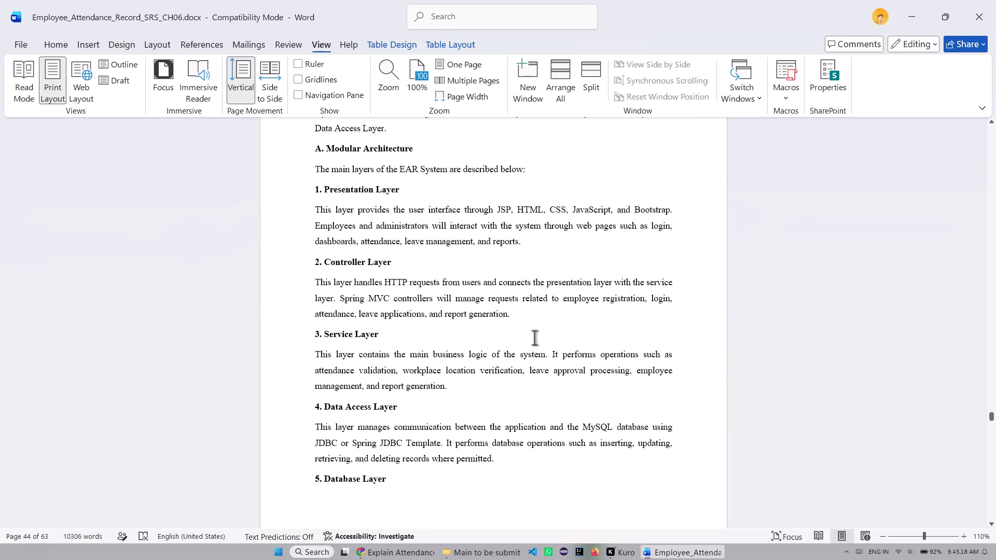
{"action": "scroll", "coordinate": [534, 338], "scroll_direction": "down", "scroll_amount": 20}
{"action": "scroll", "coordinate": [534, 338], "scroll_direction": "down", "scroll_amount": 20}
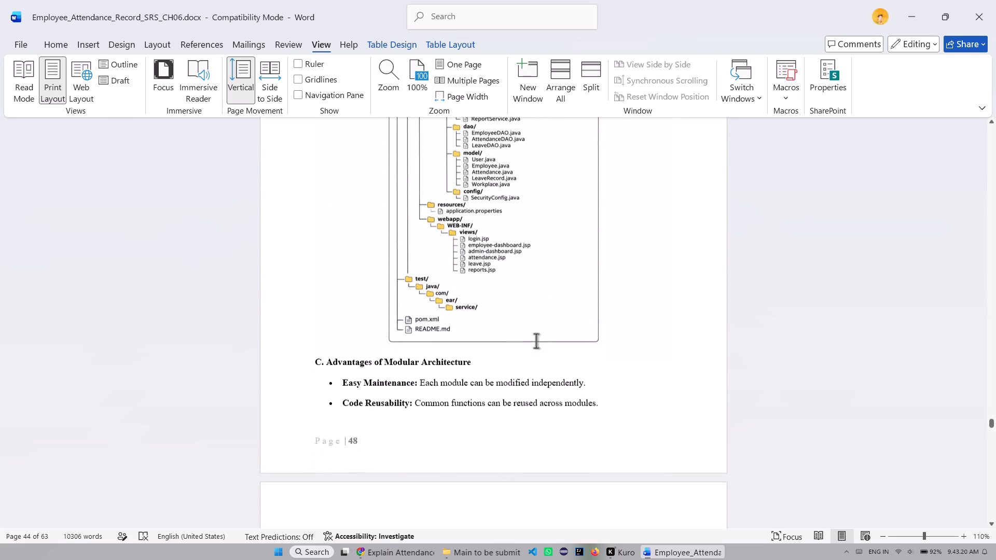
{"action": "scroll", "coordinate": [536, 341], "scroll_direction": "down", "scroll_amount": 20}
{"action": "scroll", "coordinate": [536, 340], "scroll_direction": "up", "scroll_amount": 20}
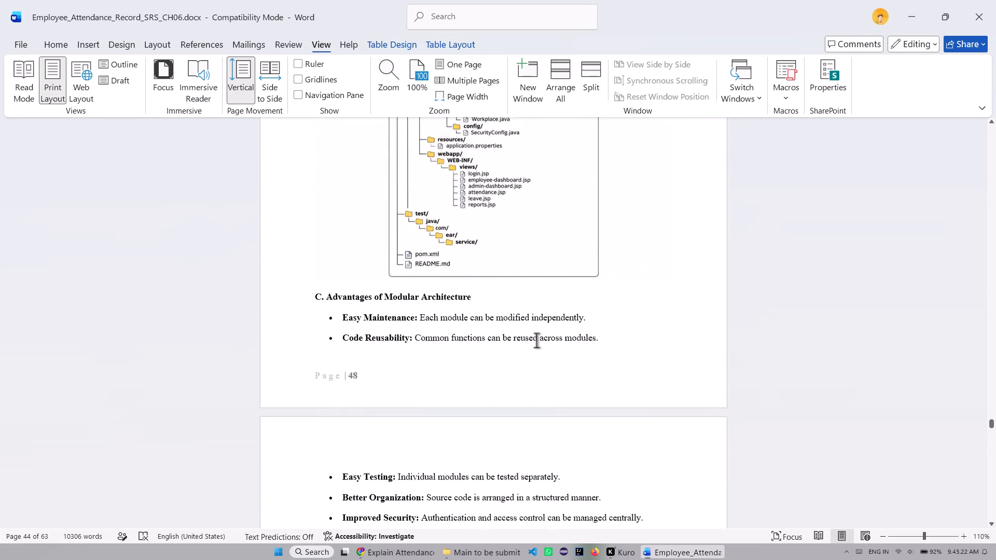
{"action": "scroll", "coordinate": [536, 340], "scroll_direction": "up", "scroll_amount": 10}
{"action": "scroll", "coordinate": [537, 343], "scroll_direction": "down", "scroll_amount": 8}
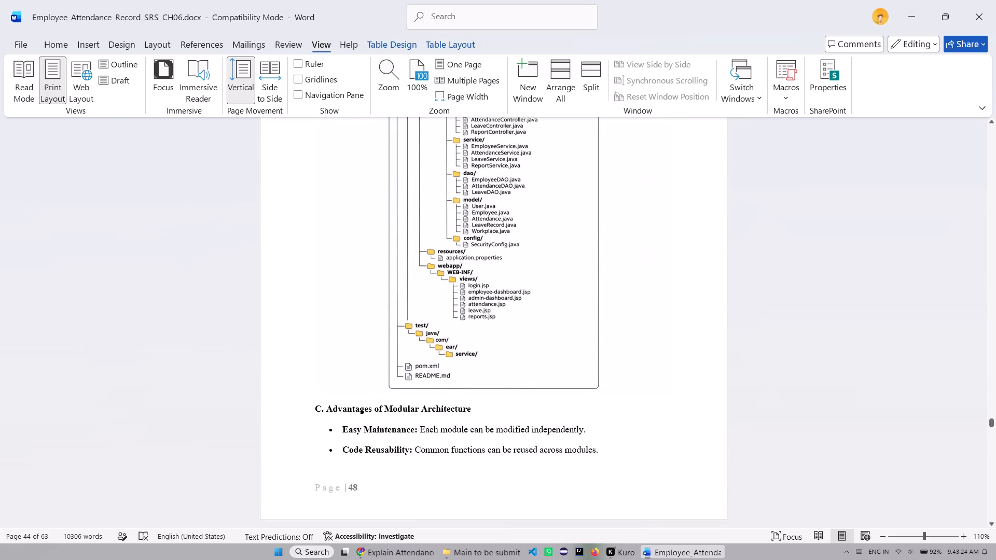
{"action": "scroll", "coordinate": [537, 353], "scroll_direction": "down", "scroll_amount": 19}
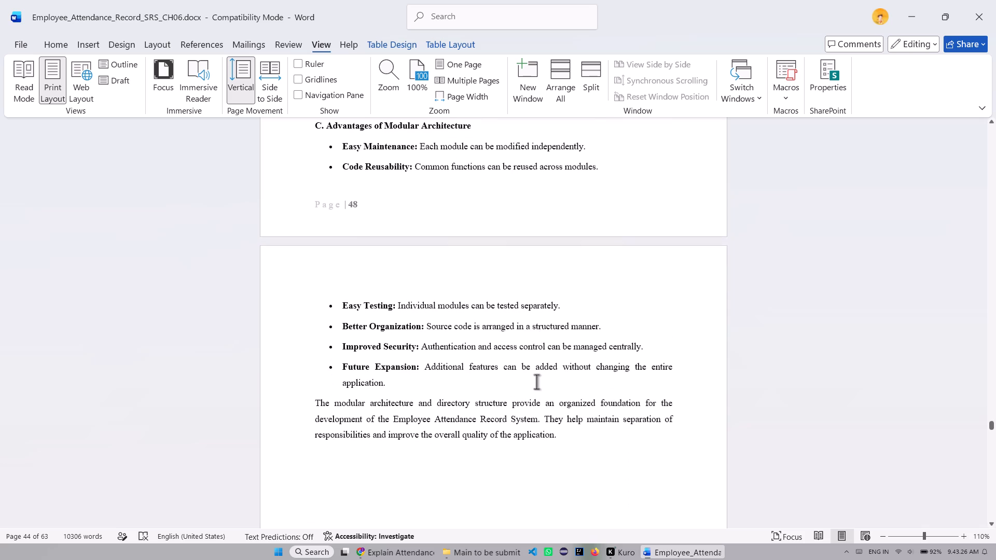
Review Chapter 6 on pages 50 to 53, checking the verification techniques, black-box testing and boundary value tables for page splits.
{"action": "scroll", "coordinate": [536, 382], "scroll_direction": "down", "scroll_amount": 20}
{"action": "scroll", "coordinate": [536, 382], "scroll_direction": "down", "scroll_amount": 8}
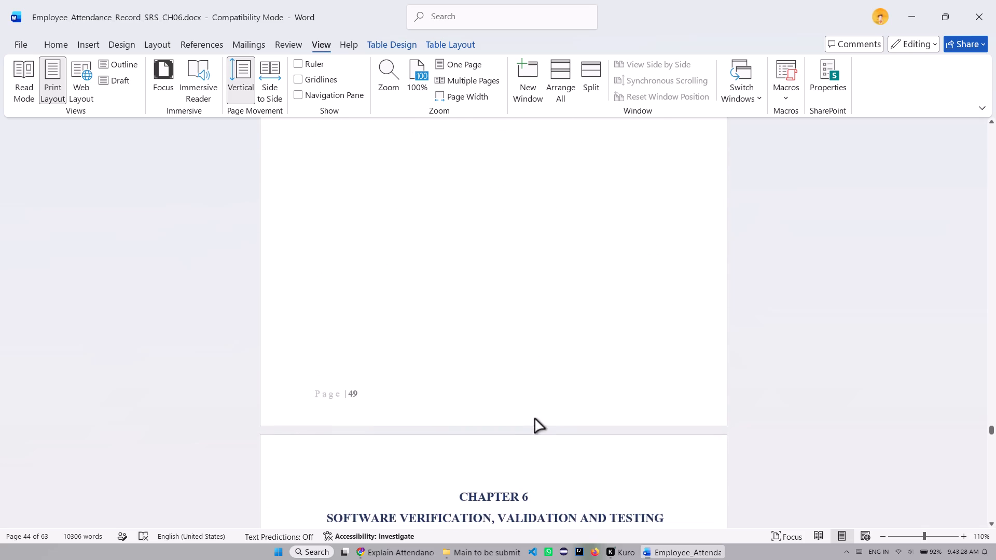
{"action": "scroll", "coordinate": [535, 419], "scroll_direction": "down", "scroll_amount": 16}
{"action": "scroll", "coordinate": [535, 417], "scroll_direction": "down", "scroll_amount": 8}
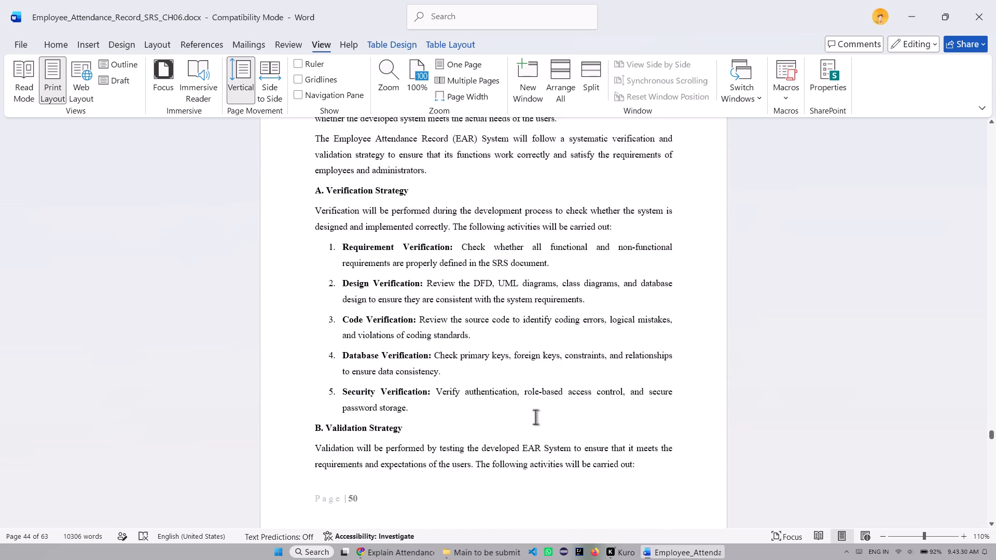
{"action": "scroll", "coordinate": [535, 417], "scroll_direction": "down", "scroll_amount": 7}
{"action": "scroll", "coordinate": [544, 393], "scroll_direction": "down", "scroll_amount": 20}
{"action": "scroll", "coordinate": [544, 393], "scroll_direction": "down", "scroll_amount": 7}
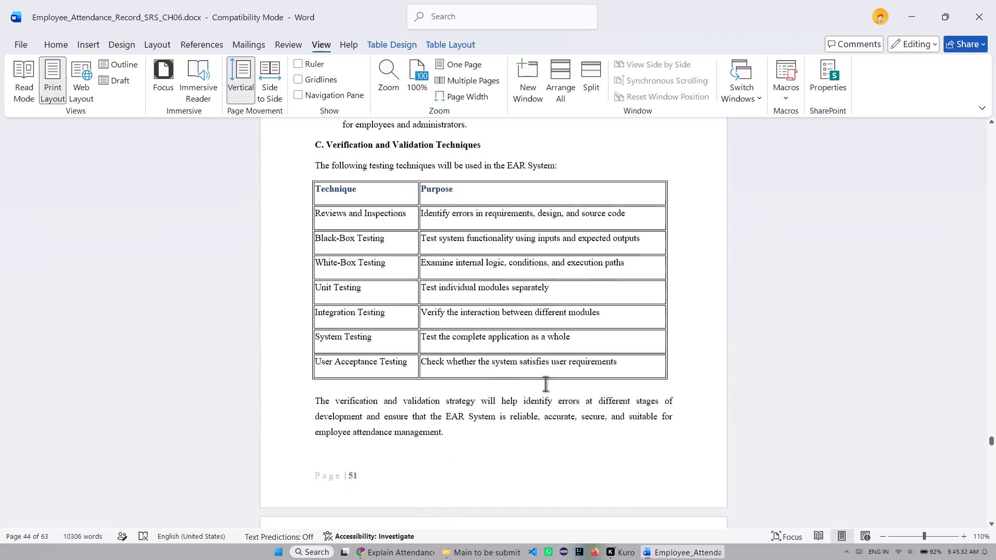
{"action": "scroll", "coordinate": [548, 385], "scroll_direction": "down", "scroll_amount": 20}
{"action": "scroll", "coordinate": [548, 385], "scroll_direction": "down", "scroll_amount": 6}
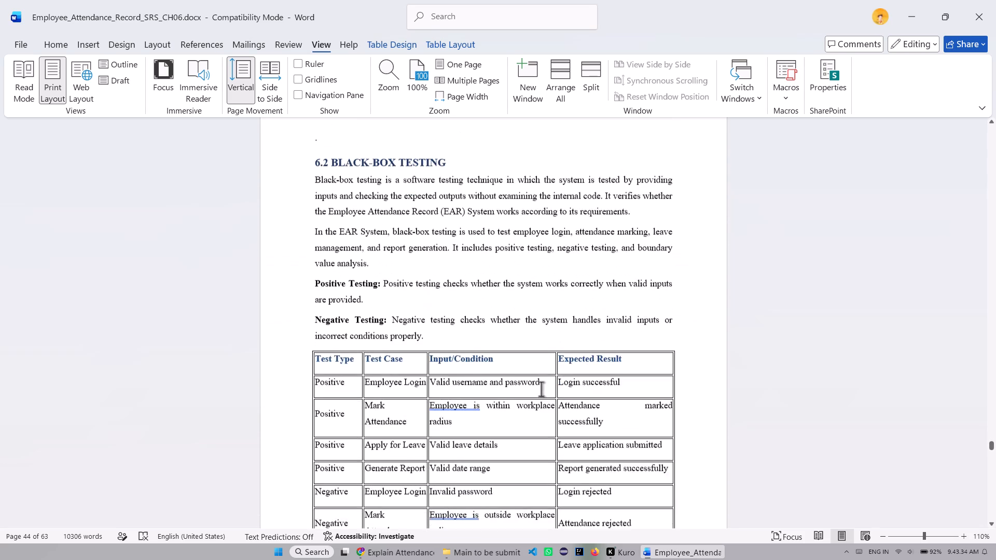
{"action": "scroll", "coordinate": [541, 389], "scroll_direction": "down", "scroll_amount": 7}
{"action": "scroll", "coordinate": [550, 382], "scroll_direction": "down", "scroll_amount": 14}
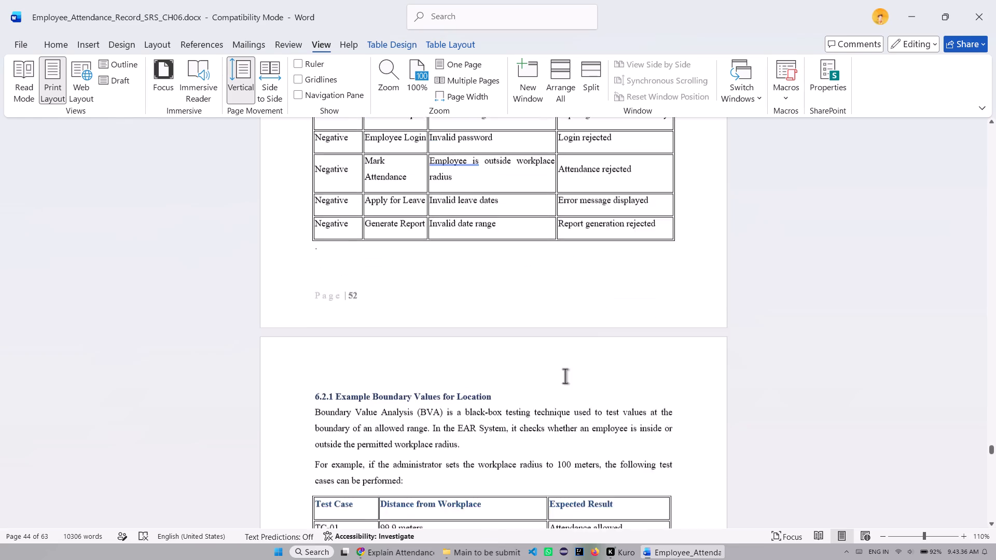
{"action": "scroll", "coordinate": [565, 376], "scroll_direction": "down", "scroll_amount": 13}
{"action": "scroll", "coordinate": [565, 379], "scroll_direction": "down", "scroll_amount": 9}
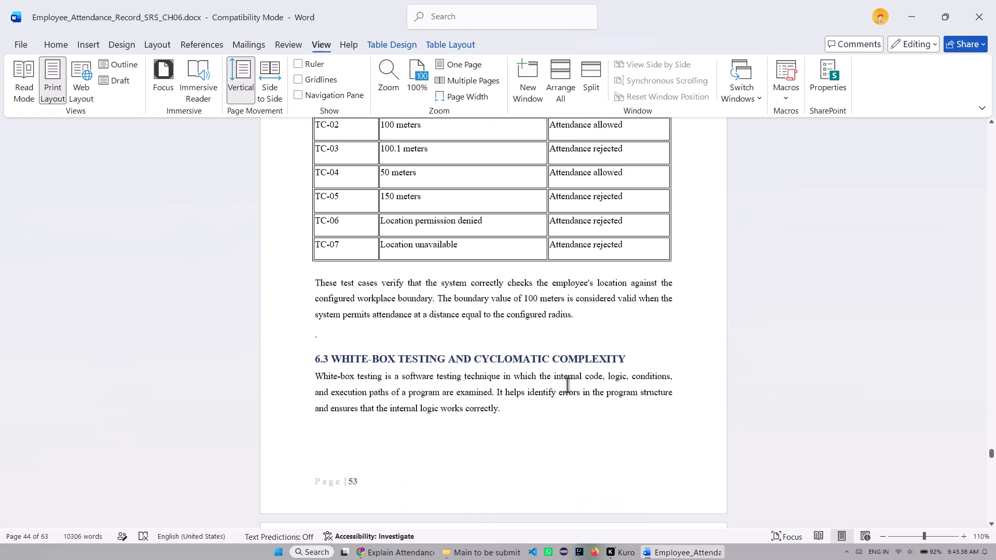
Review pages 54 to 59, checking the cyclomatic complexity section, Figure 6.1, the testing comparison table and the maintenance section's layout.
{"action": "scroll", "coordinate": [567, 387], "scroll_direction": "down", "scroll_amount": 7}
{"action": "scroll", "coordinate": [569, 394], "scroll_direction": "down", "scroll_amount": 20}
{"action": "scroll", "coordinate": [569, 394], "scroll_direction": "down", "scroll_amount": 15}
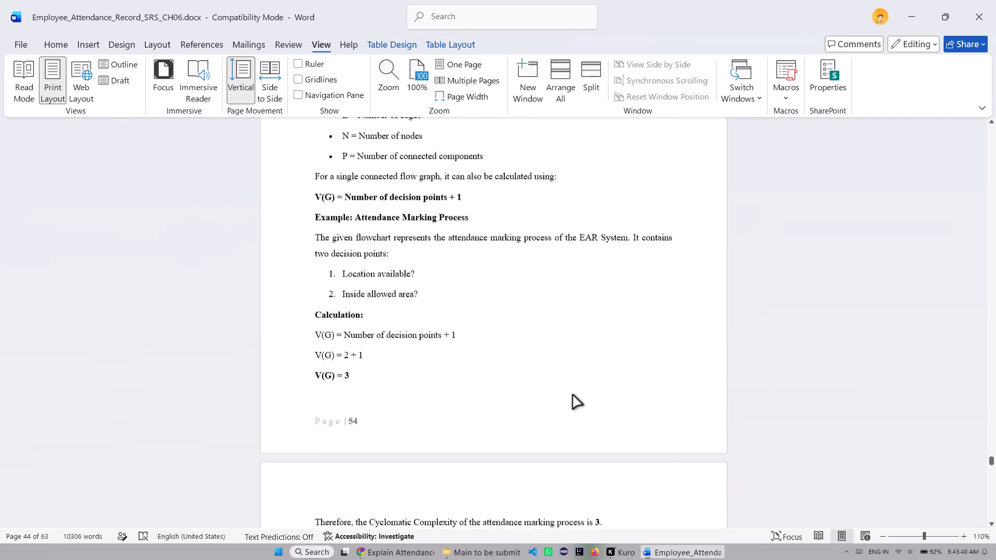
{"action": "scroll", "coordinate": [573, 395], "scroll_direction": "down", "scroll_amount": 17}
{"action": "scroll", "coordinate": [576, 394], "scroll_direction": "down", "scroll_amount": 9}
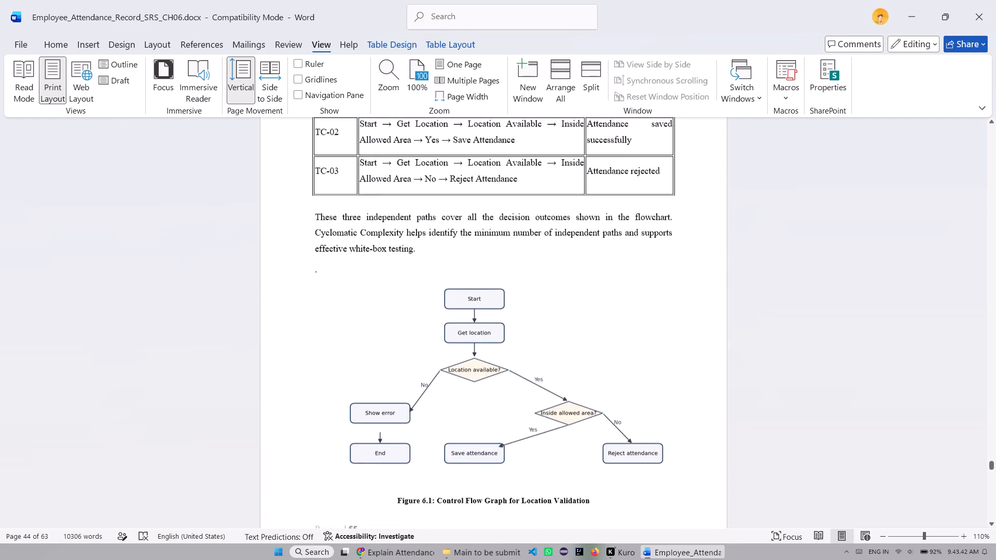
{"action": "scroll", "coordinate": [580, 393], "scroll_direction": "down", "scroll_amount": 12}
{"action": "scroll", "coordinate": [582, 385], "scroll_direction": "down", "scroll_amount": 20}
{"action": "scroll", "coordinate": [582, 385], "scroll_direction": "down", "scroll_amount": 7}
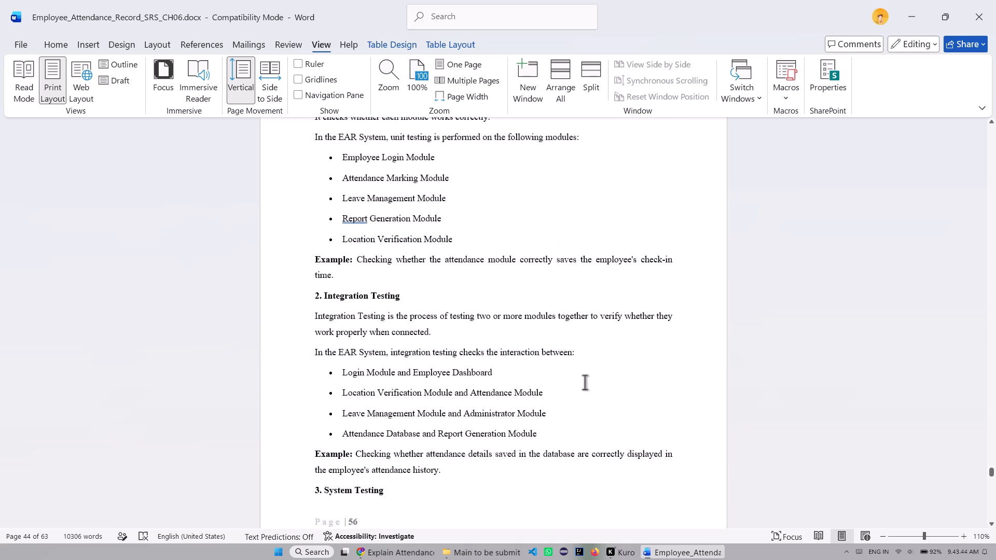
{"action": "scroll", "coordinate": [585, 382], "scroll_direction": "down", "scroll_amount": 20}
{"action": "scroll", "coordinate": [585, 382], "scroll_direction": "down", "scroll_amount": 10}
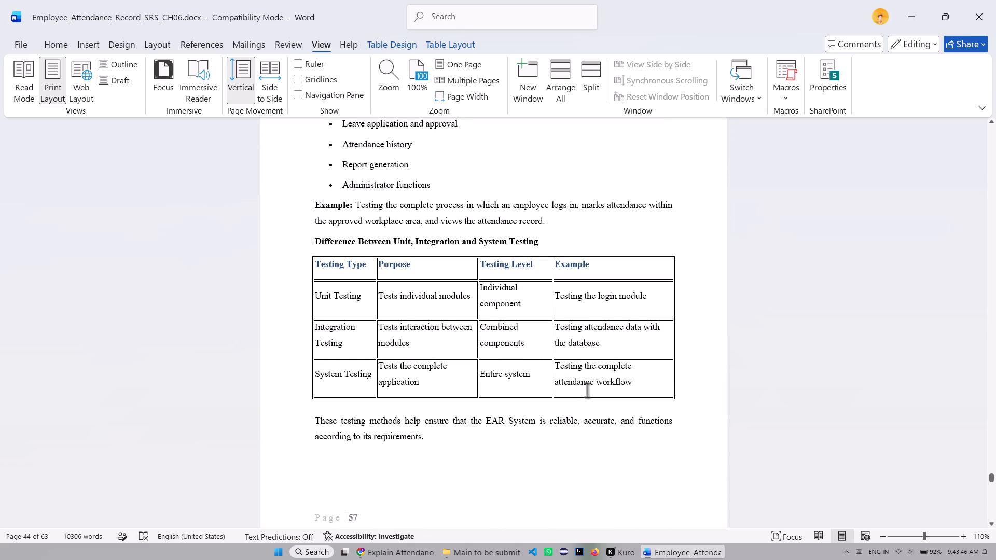
{"action": "scroll", "coordinate": [588, 387], "scroll_direction": "down", "scroll_amount": 7}
{"action": "scroll", "coordinate": [588, 383], "scroll_direction": "down", "scroll_amount": 20}
{"action": "scroll", "coordinate": [588, 383], "scroll_direction": "down", "scroll_amount": 7}
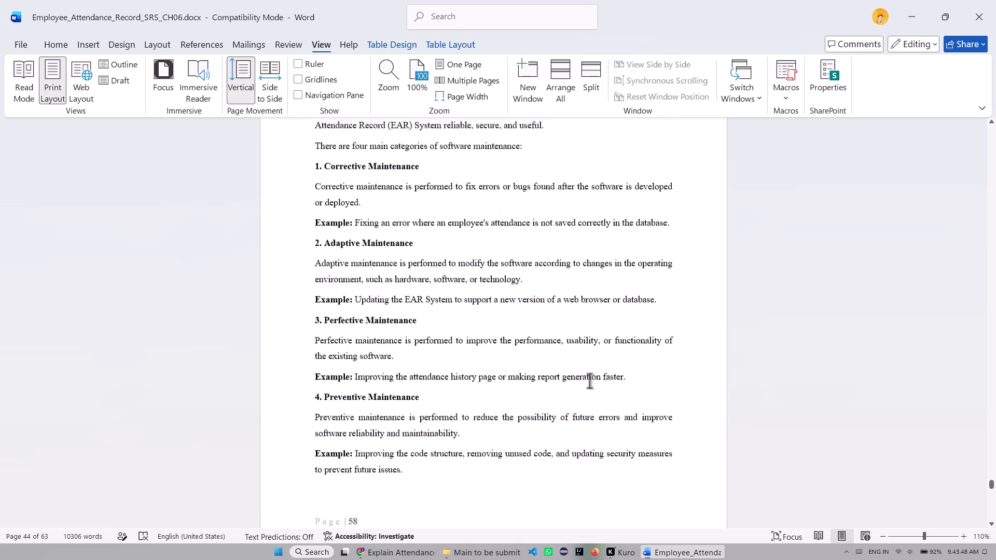
{"action": "scroll", "coordinate": [589, 381], "scroll_direction": "down", "scroll_amount": 20}
{"action": "scroll", "coordinate": [589, 381], "scroll_direction": "down", "scroll_amount": 20}
{"action": "scroll", "coordinate": [589, 381], "scroll_direction": "down", "scroll_amount": 2}
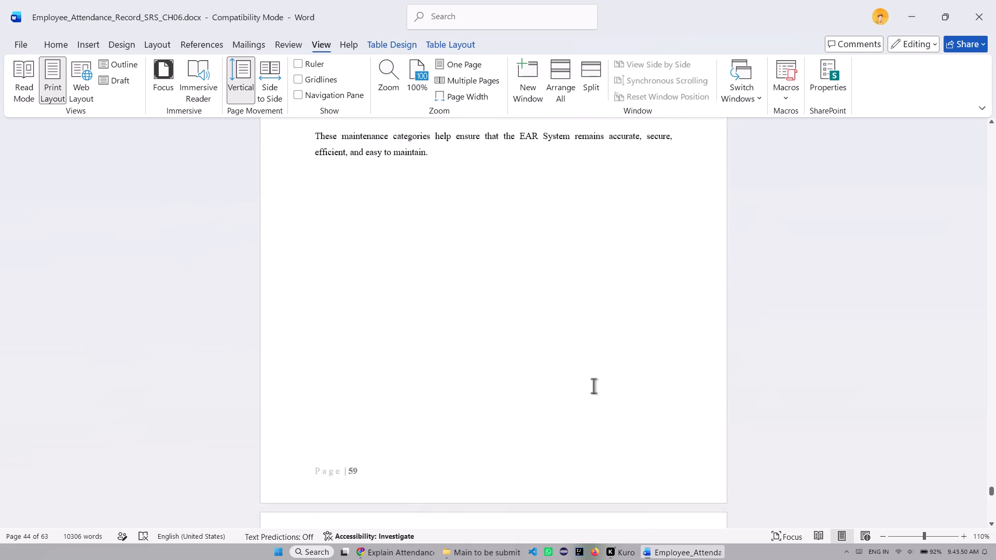
{"action": "scroll", "coordinate": [593, 386], "scroll_direction": "down", "scroll_amount": 20}
{"action": "scroll", "coordinate": [593, 386], "scroll_direction": "down", "scroll_amount": 20}
{"action": "scroll", "coordinate": [593, 386], "scroll_direction": "down", "scroll_amount": 2}
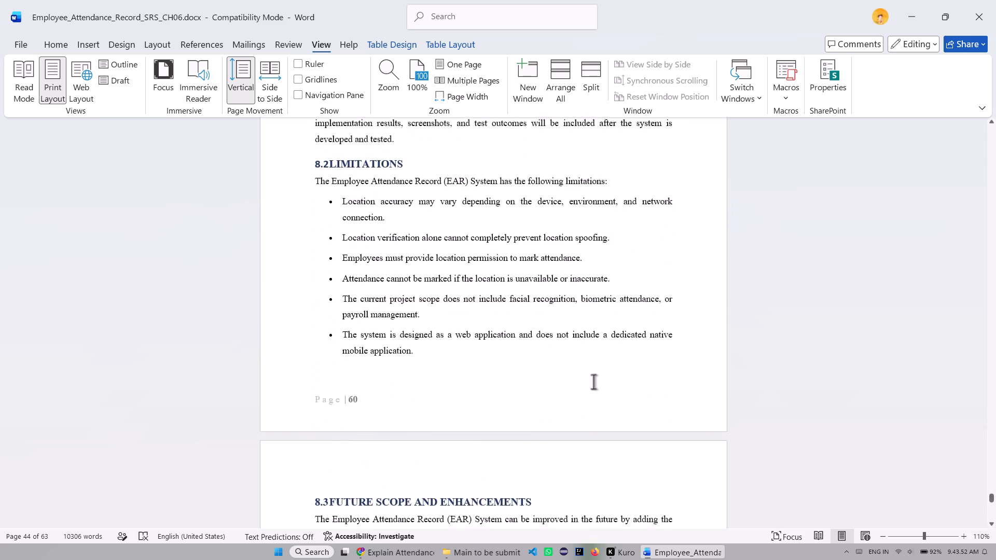
{"action": "scroll", "coordinate": [593, 382], "scroll_direction": "down", "scroll_amount": 20}
{"action": "scroll", "coordinate": [593, 382], "scroll_direction": "down", "scroll_amount": 20}
{"action": "scroll", "coordinate": [593, 382], "scroll_direction": "down", "scroll_amount": 2}
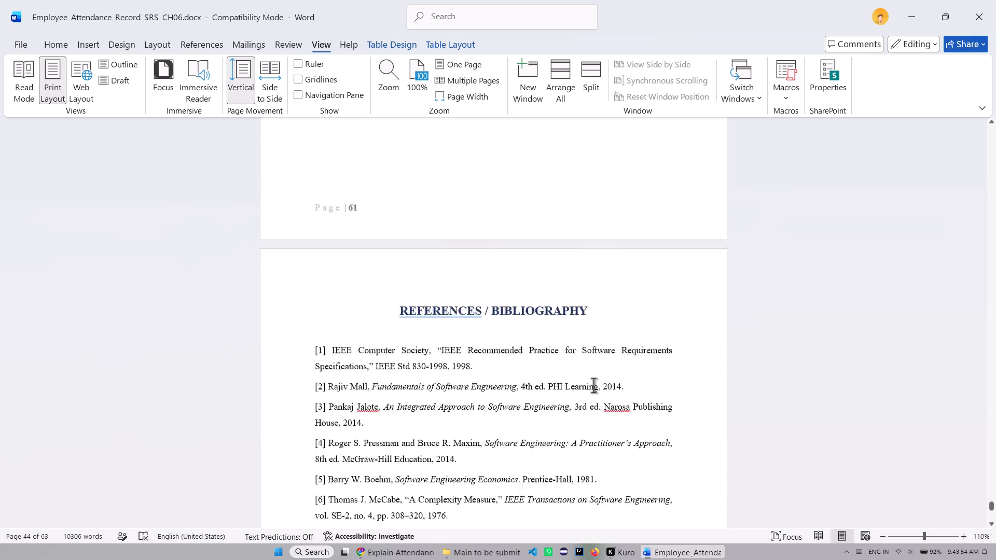
{"action": "scroll", "coordinate": [593, 385], "scroll_direction": "down", "scroll_amount": 20}
{"action": "scroll", "coordinate": [593, 385], "scroll_direction": "down", "scroll_amount": 19}
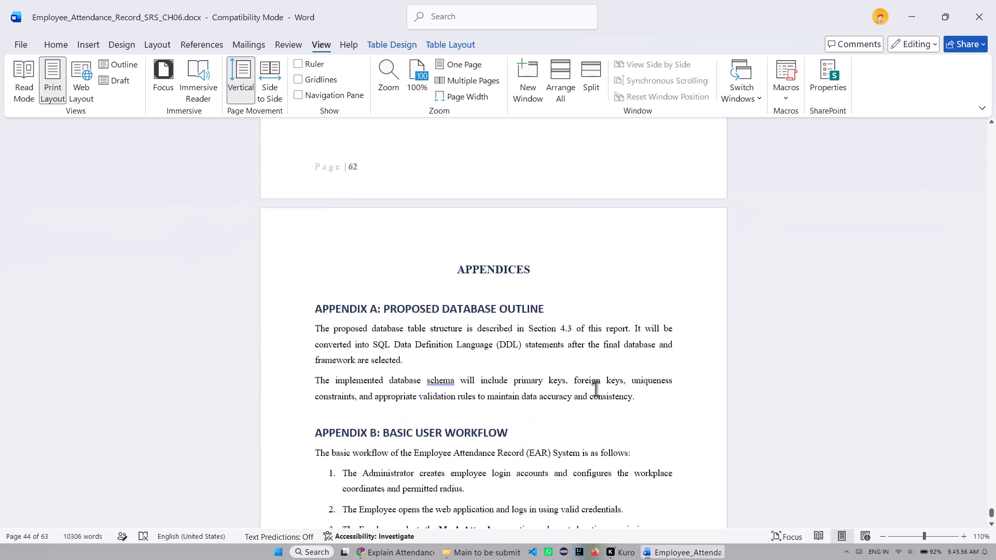
{"action": "scroll", "coordinate": [596, 388], "scroll_direction": "down", "scroll_amount": 18}
{"action": "scroll", "coordinate": [596, 387], "scroll_direction": "down", "scroll_amount": 13}
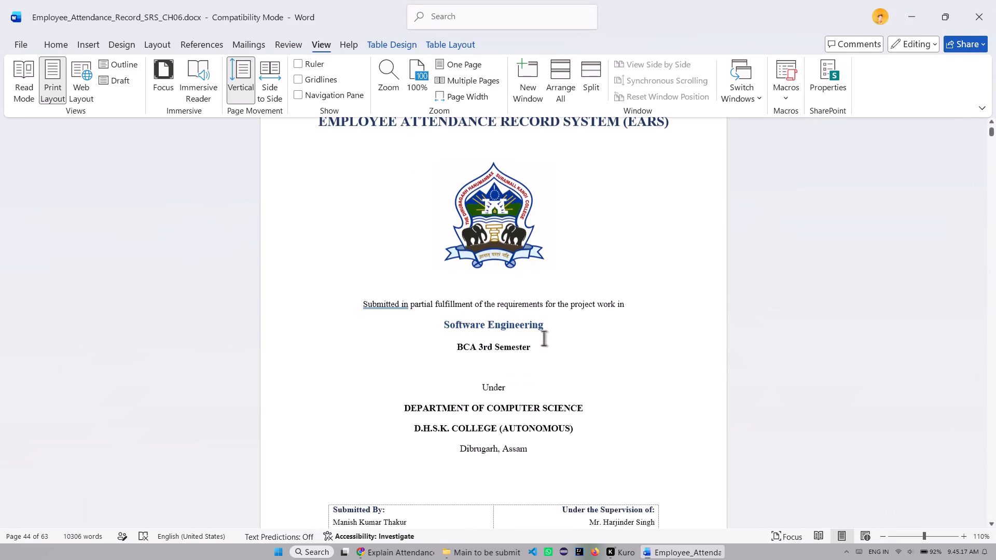
{"action": "scroll", "coordinate": [544, 338], "scroll_direction": "down", "scroll_amount": 20}
{"action": "scroll", "coordinate": [544, 338], "scroll_direction": "down", "scroll_amount": 20}
{"action": "scroll", "coordinate": [544, 338], "scroll_direction": "down", "scroll_amount": 12}
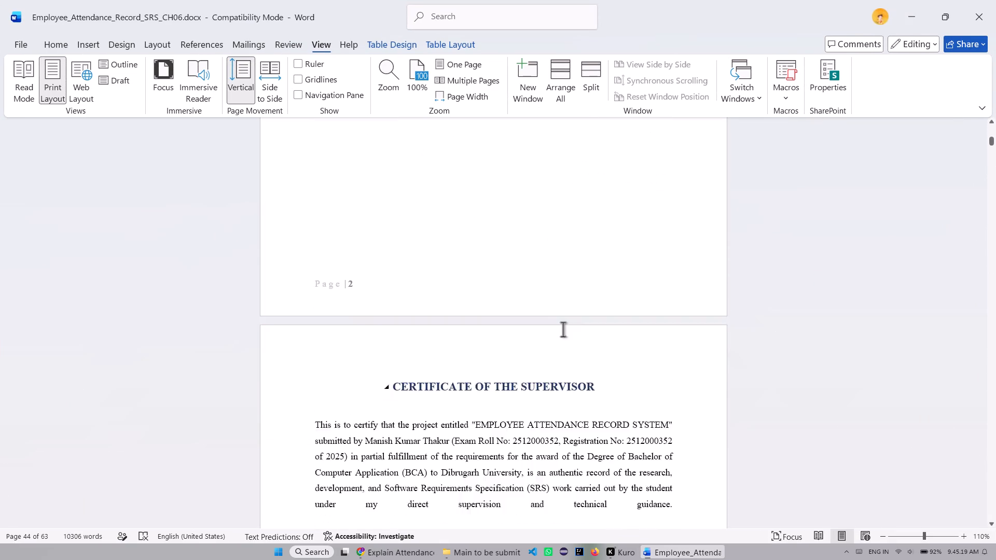
{"action": "scroll", "coordinate": [563, 329], "scroll_direction": "down", "scroll_amount": 20}
{"action": "scroll", "coordinate": [563, 329], "scroll_direction": "down", "scroll_amount": 20}
{"action": "scroll", "coordinate": [563, 329], "scroll_direction": "down", "scroll_amount": 12}
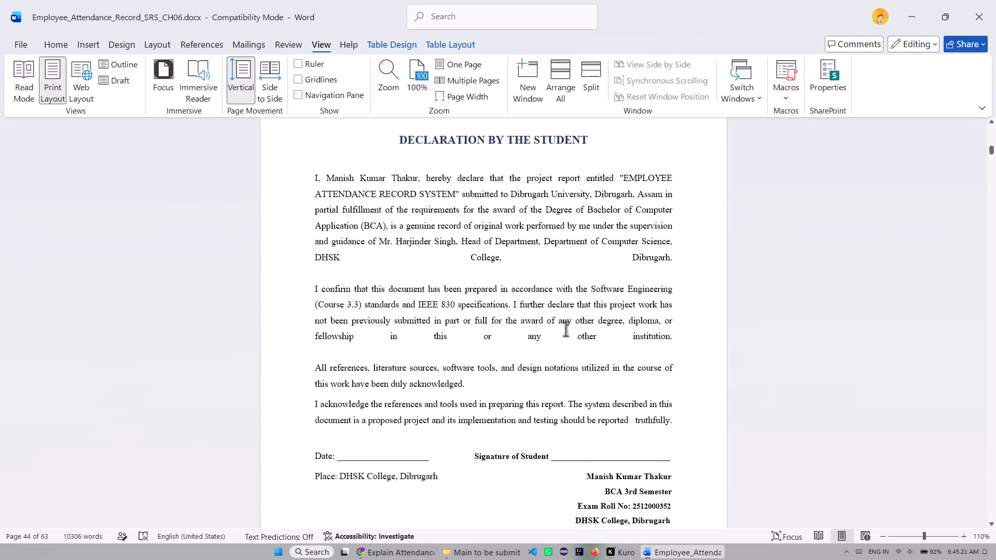
{"action": "scroll", "coordinate": [565, 329], "scroll_direction": "down", "scroll_amount": 20}
{"action": "scroll", "coordinate": [565, 329], "scroll_direction": "down", "scroll_amount": 20}
{"action": "scroll", "coordinate": [565, 329], "scroll_direction": "down", "scroll_amount": 12}
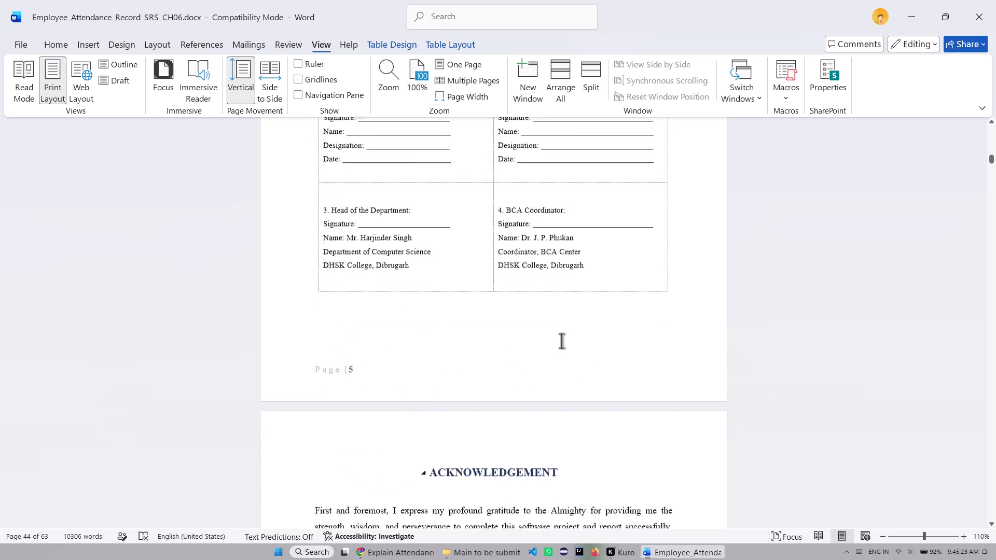
{"action": "scroll", "coordinate": [561, 341], "scroll_direction": "down", "scroll_amount": 20}
{"action": "scroll", "coordinate": [561, 341], "scroll_direction": "down", "scroll_amount": 20}
{"action": "scroll", "coordinate": [561, 341], "scroll_direction": "down", "scroll_amount": 12}
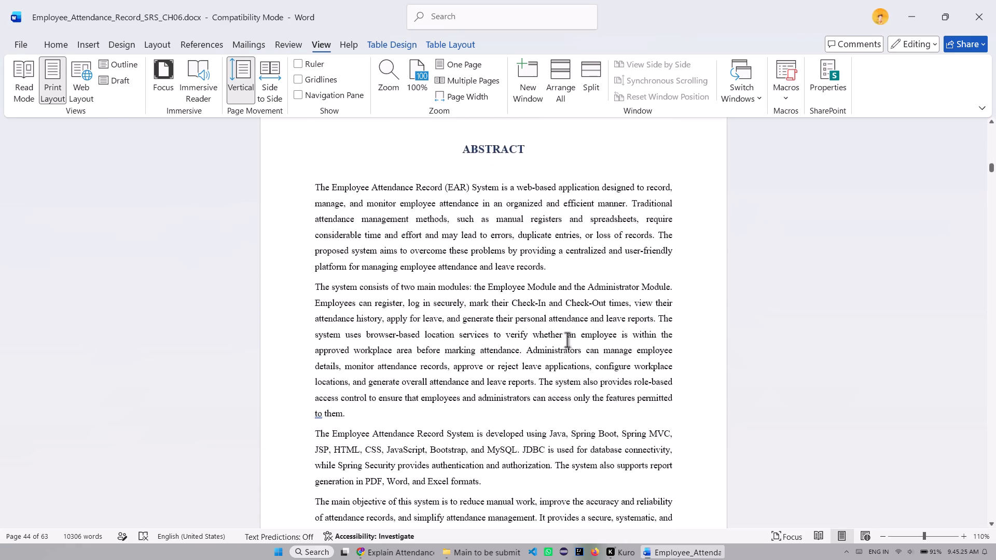
{"action": "scroll", "coordinate": [567, 340], "scroll_direction": "down", "scroll_amount": 20}
{"action": "scroll", "coordinate": [567, 340], "scroll_direction": "down", "scroll_amount": 13}
{"action": "scroll", "coordinate": [578, 354], "scroll_direction": "down", "scroll_amount": 8}
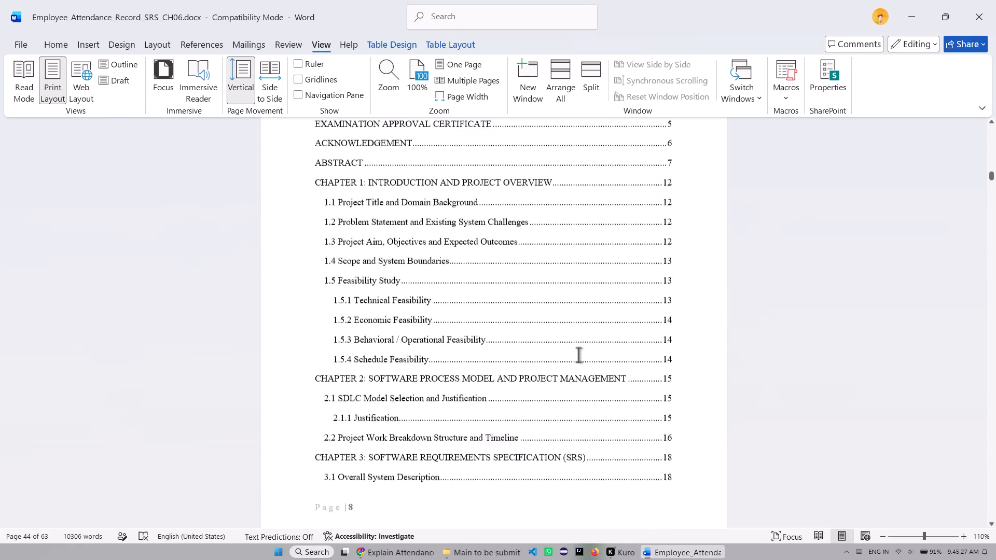
{"action": "scroll", "coordinate": [579, 350], "scroll_direction": "down", "scroll_amount": 20}
{"action": "scroll", "coordinate": [579, 350], "scroll_direction": "down", "scroll_amount": 19}
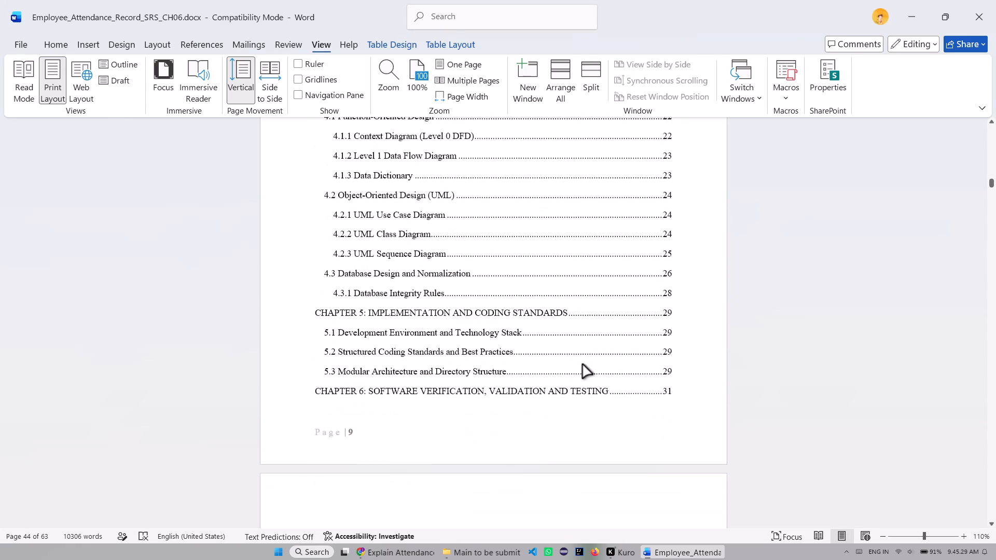
{"action": "scroll", "coordinate": [583, 365], "scroll_direction": "down", "scroll_amount": 9}
{"action": "scroll", "coordinate": [584, 364], "scroll_direction": "down", "scroll_amount": 20}
{"action": "scroll", "coordinate": [584, 364], "scroll_direction": "down", "scroll_amount": 1}
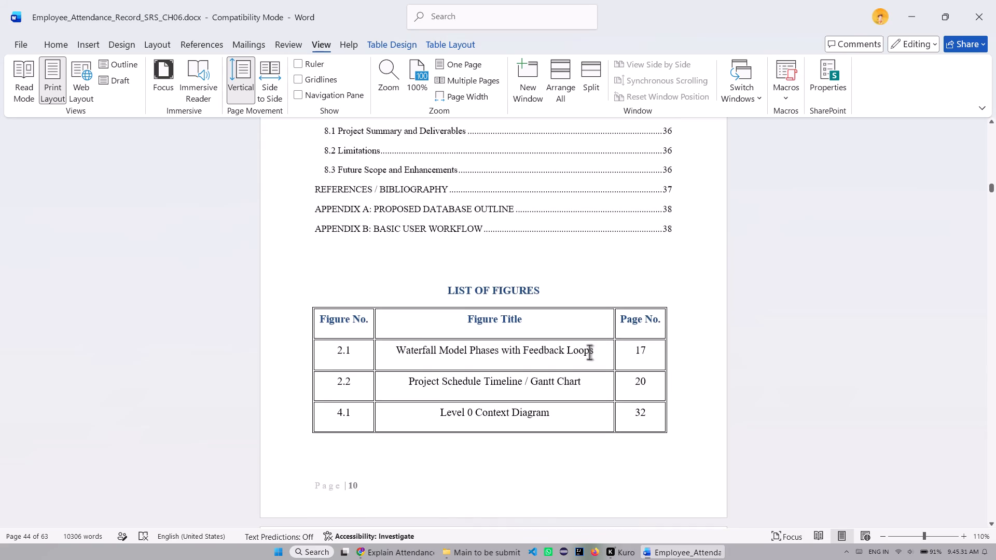
Check the List of Figures and List of Tables on pages 10 to 12 for layout, entries and page numbers.
{"action": "scroll", "coordinate": [589, 353], "scroll_direction": "down", "scroll_amount": 5}
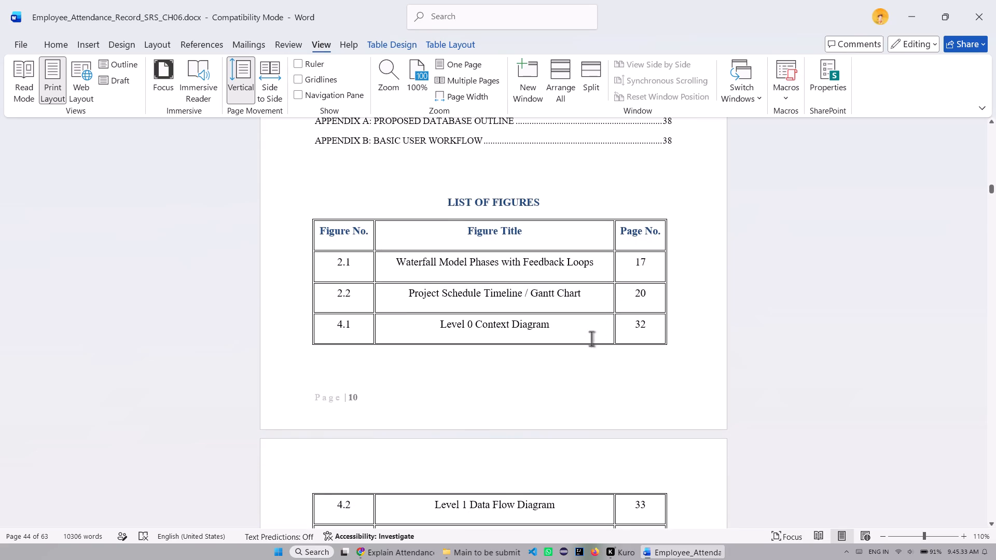
{"action": "scroll", "coordinate": [589, 348], "scroll_direction": "down", "scroll_amount": 14}
{"action": "scroll", "coordinate": [580, 353], "scroll_direction": "down", "scroll_amount": 14}
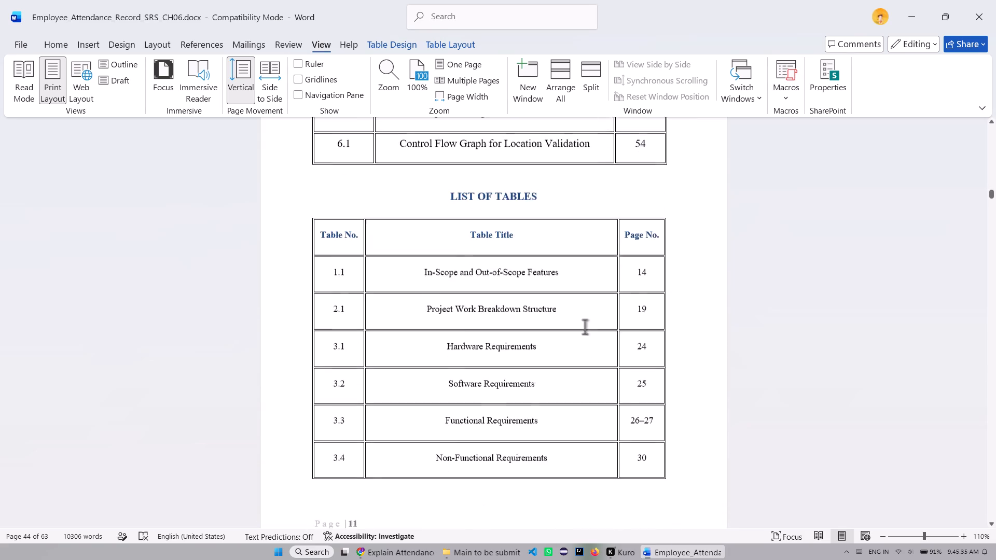
{"action": "scroll", "coordinate": [592, 324], "scroll_direction": "down", "scroll_amount": 20}
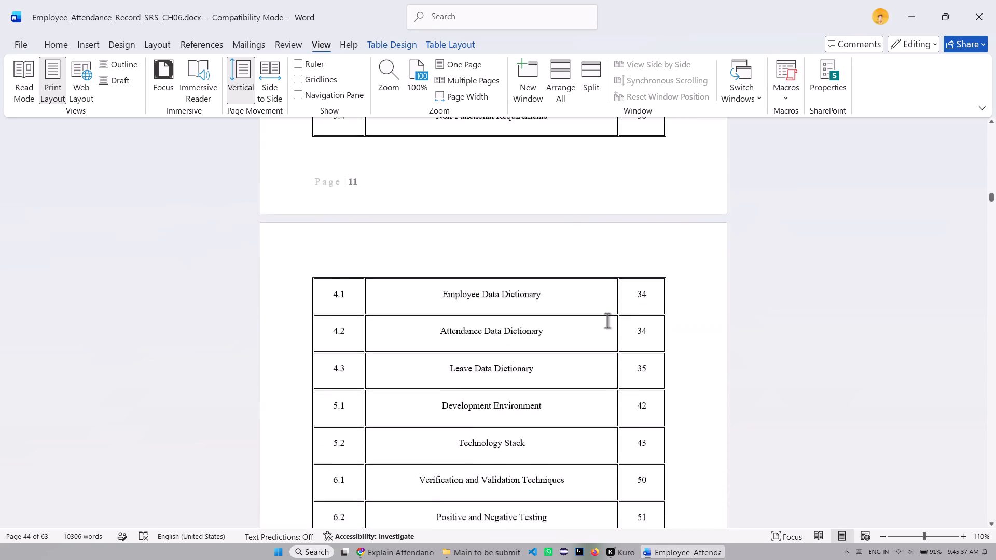
{"action": "scroll", "coordinate": [606, 320], "scroll_direction": "down", "scroll_amount": 16}
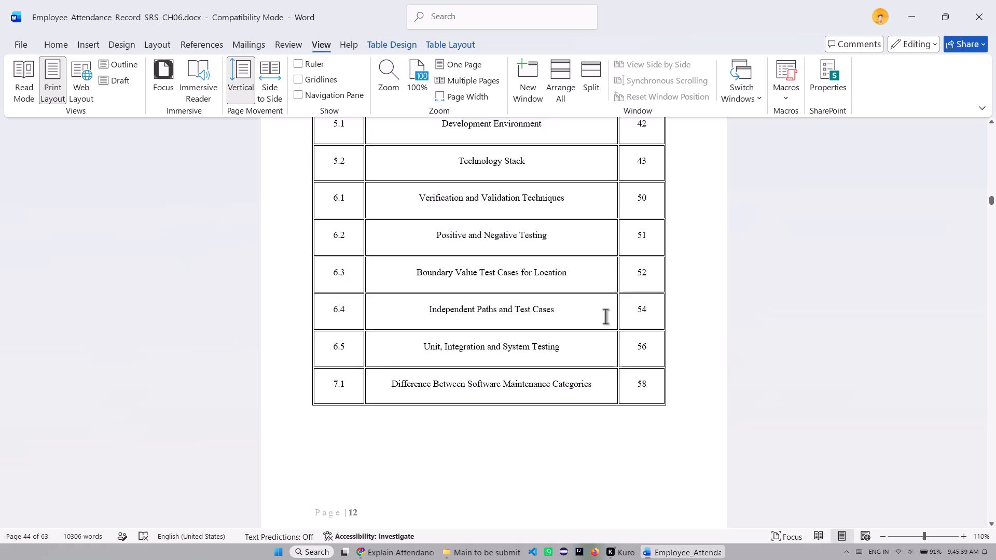
{"action": "scroll", "coordinate": [605, 316], "scroll_direction": "down", "scroll_amount": 3}
Try to shorten the List of Tables table by moving its lower corner up to about row 6.5.
{"action": "scroll", "coordinate": [514, 299], "scroll_direction": "up", "scroll_amount": 6}
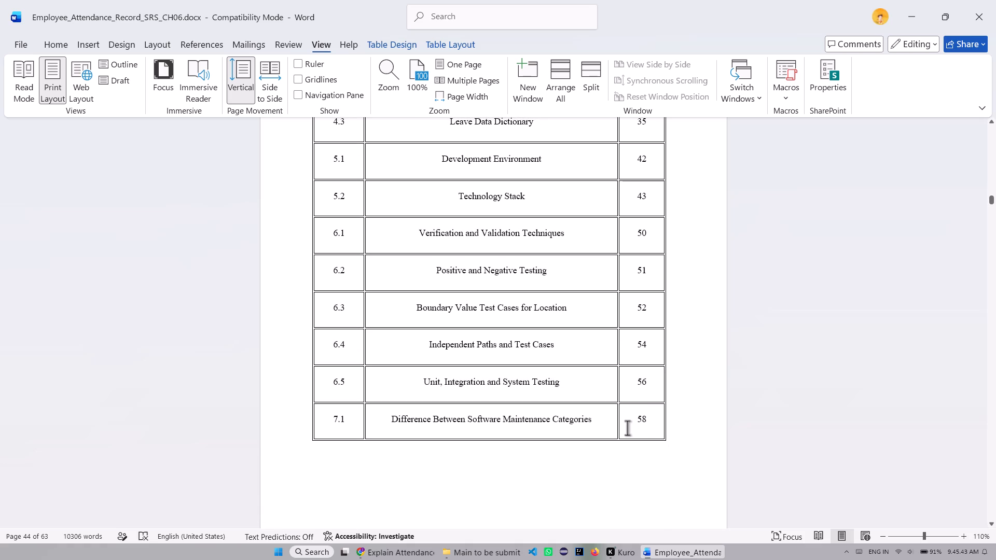
{"action": "left_click", "coordinate": [657, 434]}
{"action": "left_click_drag", "start_coordinate": [669, 444], "coordinate": [663, 416]}
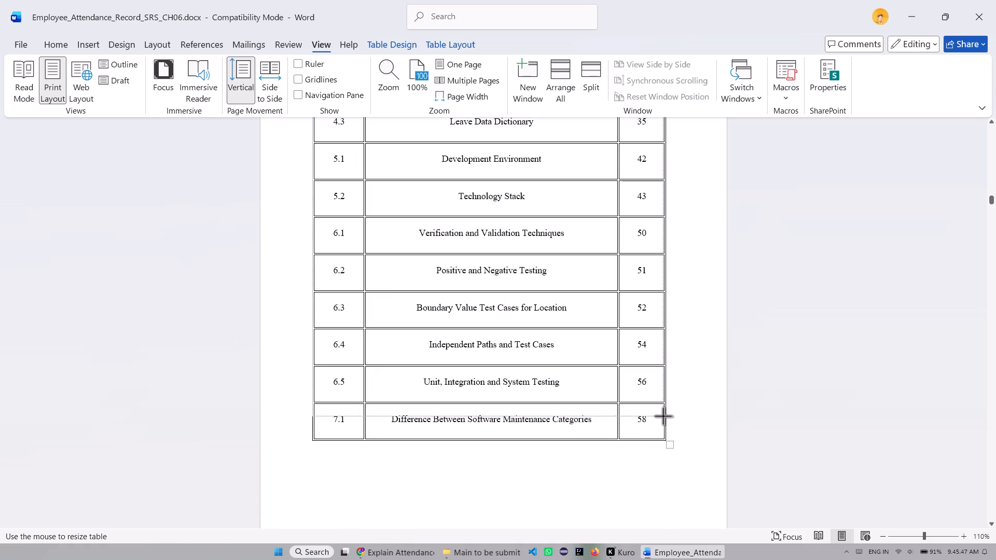
{"action": "left_click_drag", "start_coordinate": [663, 416], "coordinate": [667, 364]}
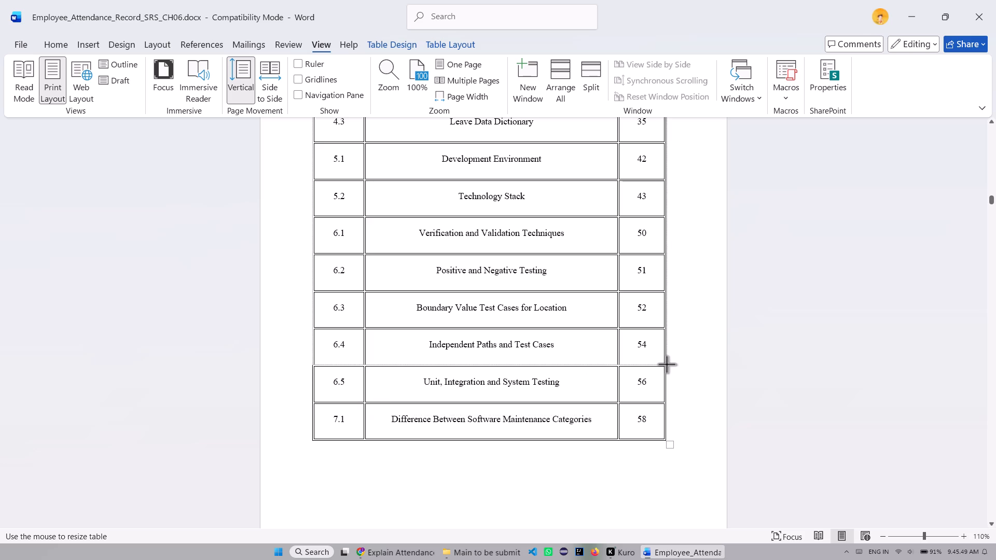
{"action": "left_click_drag", "start_coordinate": [667, 364], "coordinate": [667, 362]}
Examine the resized List of Tables across pages 11 and 12, checking its row heights and page break.
{"action": "scroll", "coordinate": [528, 358], "scroll_direction": "up", "scroll_amount": 2}
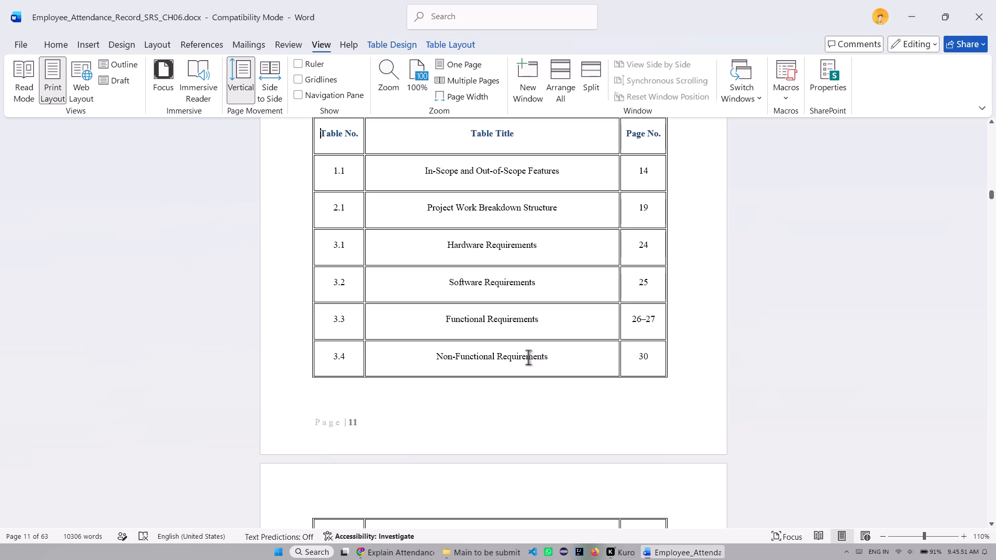
{"action": "scroll", "coordinate": [528, 357], "scroll_direction": "up", "scroll_amount": 10}
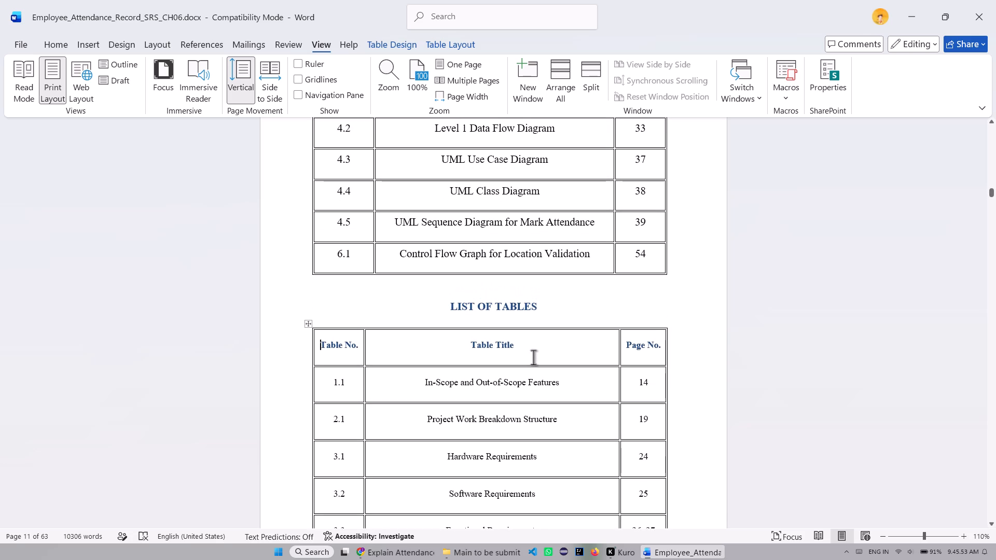
{"action": "scroll", "coordinate": [473, 370], "scroll_direction": "down", "scroll_amount": 15}
{"action": "scroll", "coordinate": [483, 353], "scroll_direction": "down", "scroll_amount": 8}
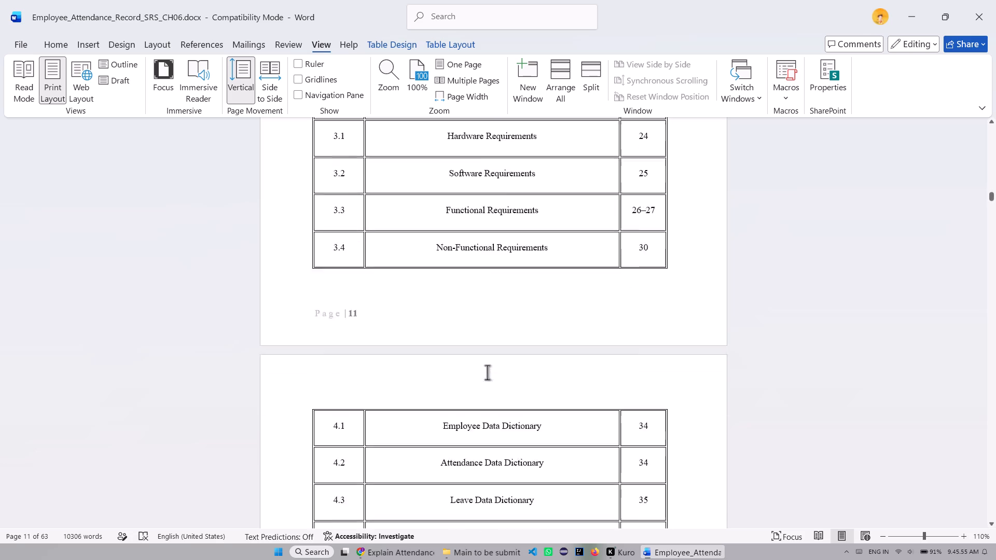
{"action": "scroll", "coordinate": [487, 357], "scroll_direction": "down", "scroll_amount": 14}
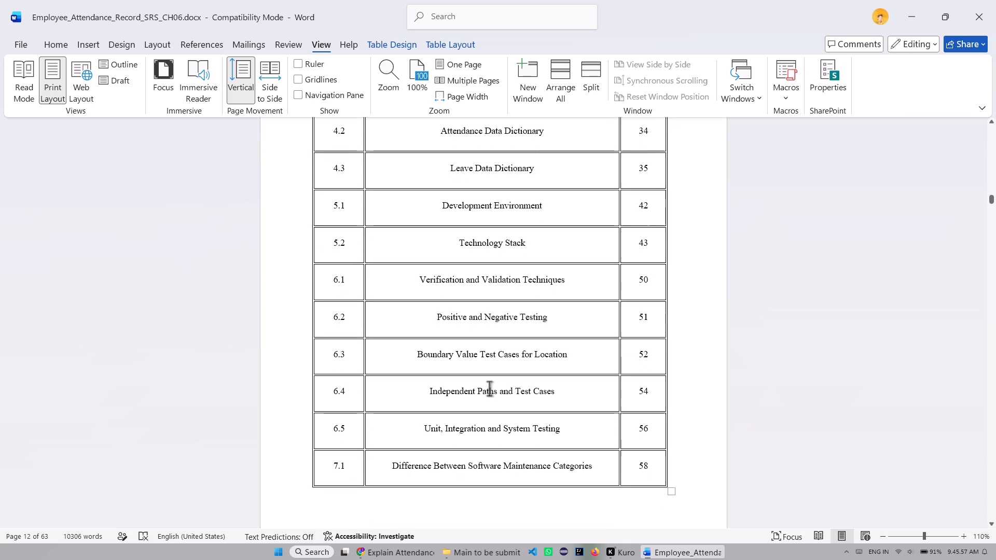
{"action": "scroll", "coordinate": [508, 376], "scroll_direction": "up", "scroll_amount": 8}
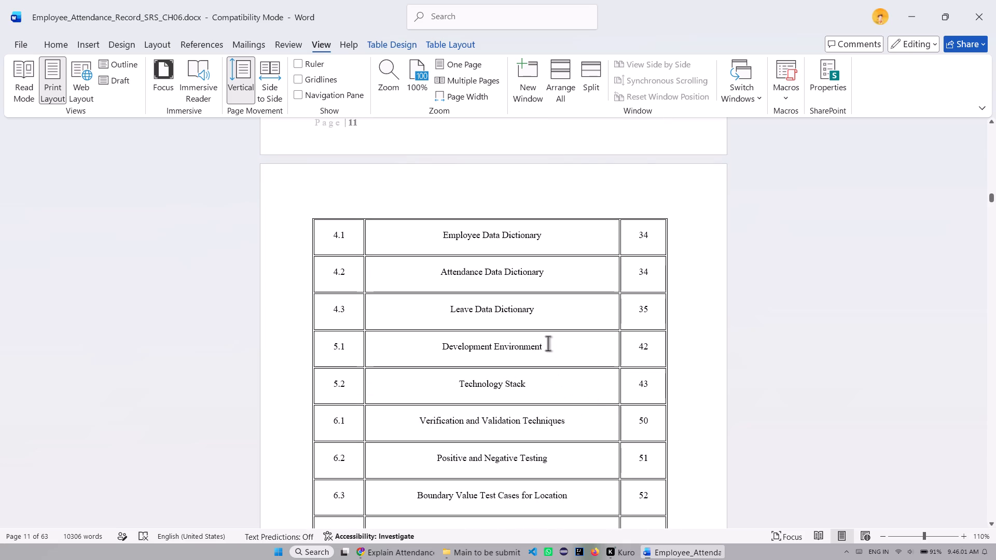
{"action": "scroll", "coordinate": [545, 340], "scroll_direction": "down", "scroll_amount": 12}
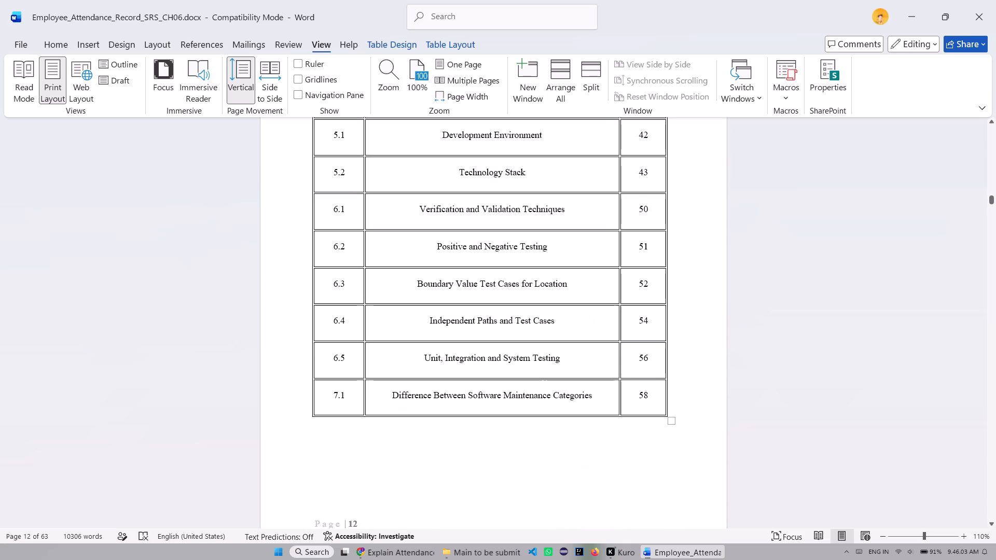
Set the font size of all List of Figures entries, from figure 2.1 to 6.1, to 12.
{"action": "scroll", "coordinate": [552, 357], "scroll_direction": "up", "scroll_amount": 20}
{"action": "scroll", "coordinate": [552, 357], "scroll_direction": "up", "scroll_amount": 2}
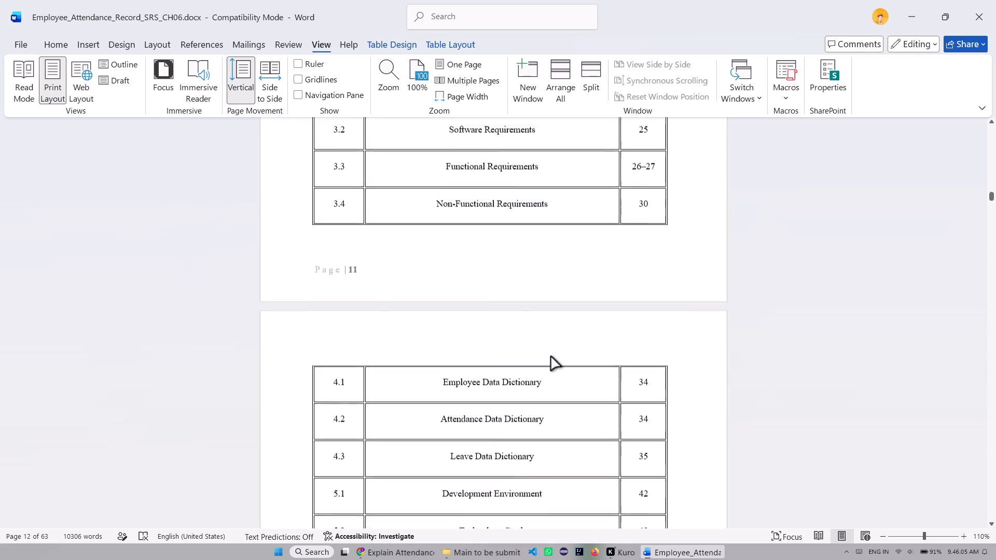
{"action": "scroll", "coordinate": [551, 357], "scroll_direction": "up", "scroll_amount": 19}
{"action": "scroll", "coordinate": [551, 357], "scroll_direction": "up", "scroll_amount": 5}
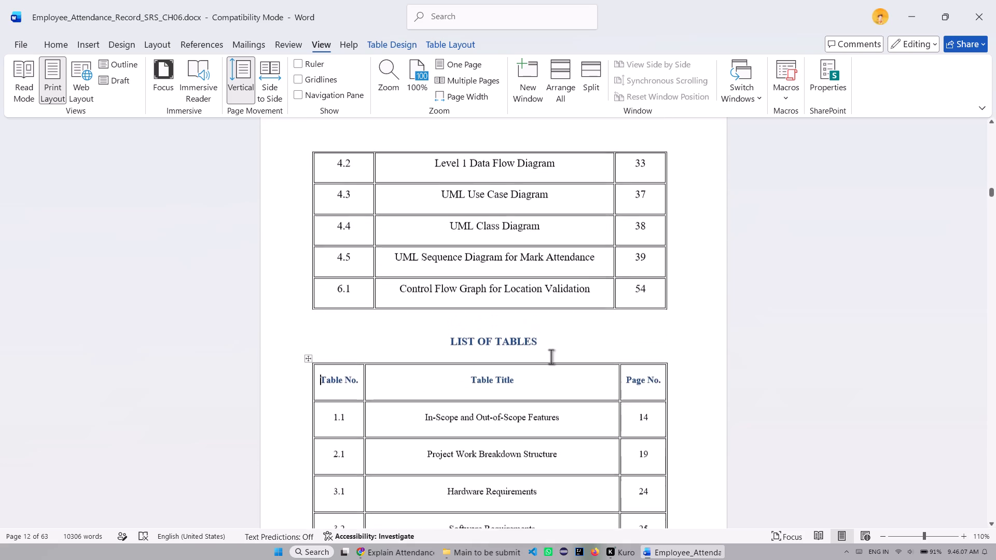
{"action": "scroll", "coordinate": [551, 357], "scroll_direction": "up", "scroll_amount": 4}
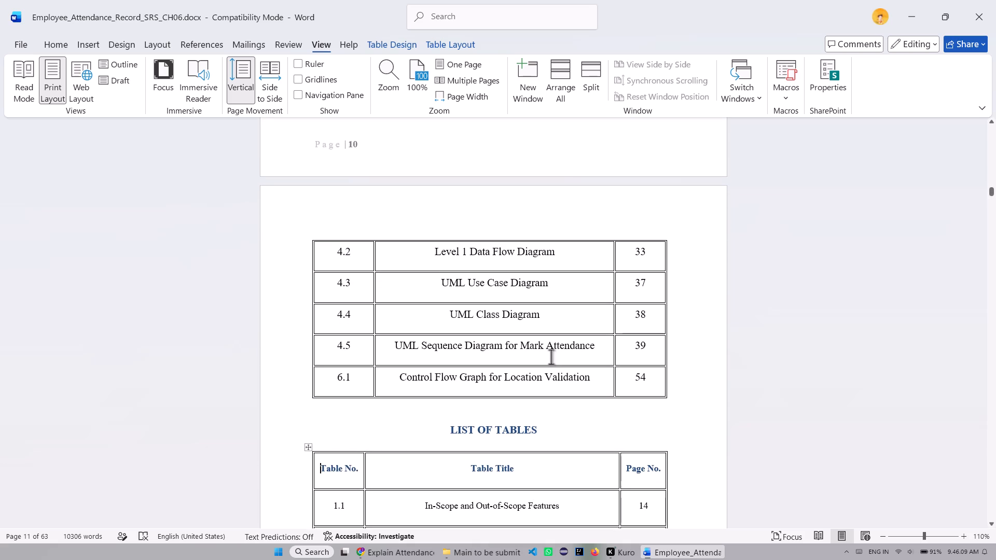
{"action": "scroll", "coordinate": [551, 357], "scroll_direction": "up", "scroll_amount": 15}
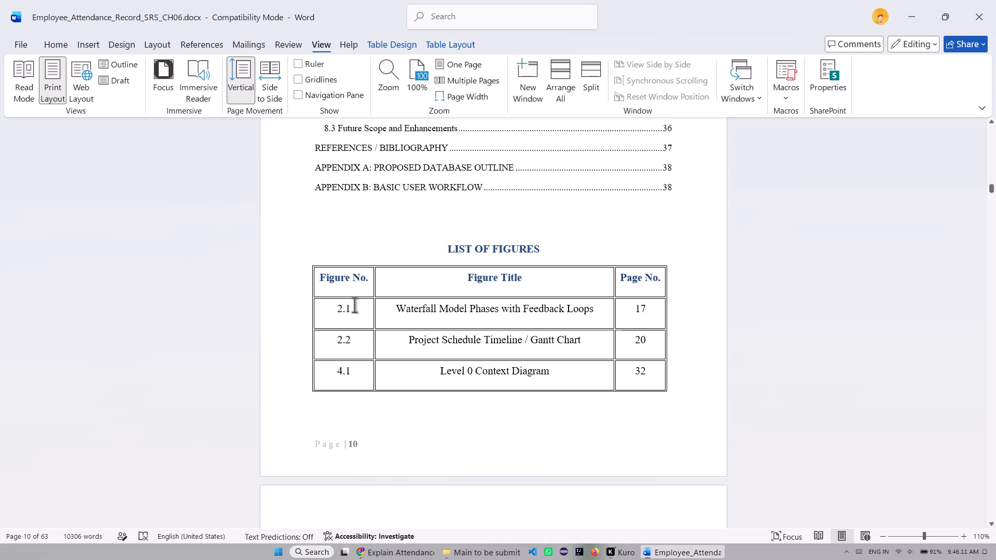
{"action": "left_click_drag", "start_coordinate": [337, 308], "coordinate": [520, 428]}
{"action": "scroll", "coordinate": [521, 426], "scroll_direction": "down", "scroll_amount": 5}
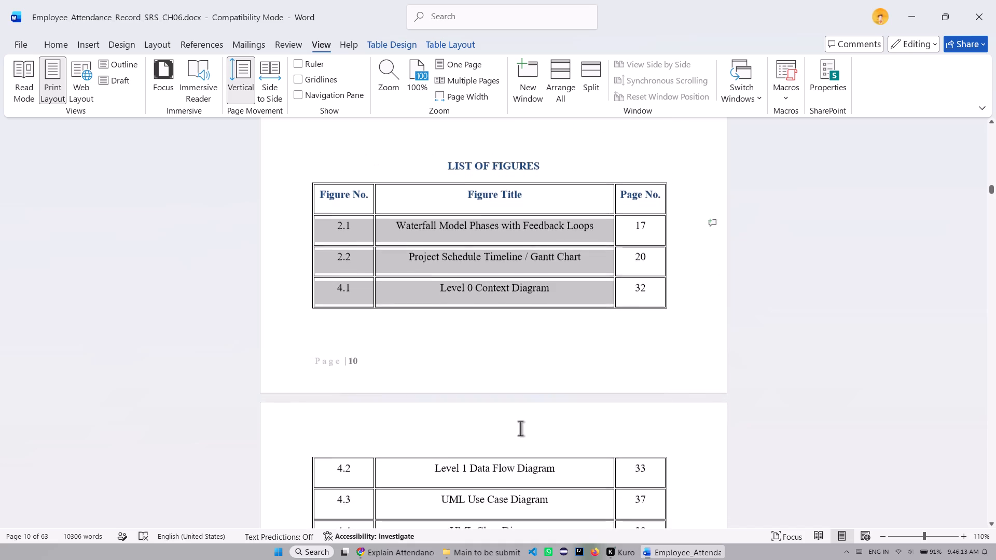
{"action": "left_click_drag", "start_coordinate": [520, 428], "coordinate": [594, 404]}
{"action": "scroll", "coordinate": [525, 415], "scroll_direction": "down", "scroll_amount": 11}
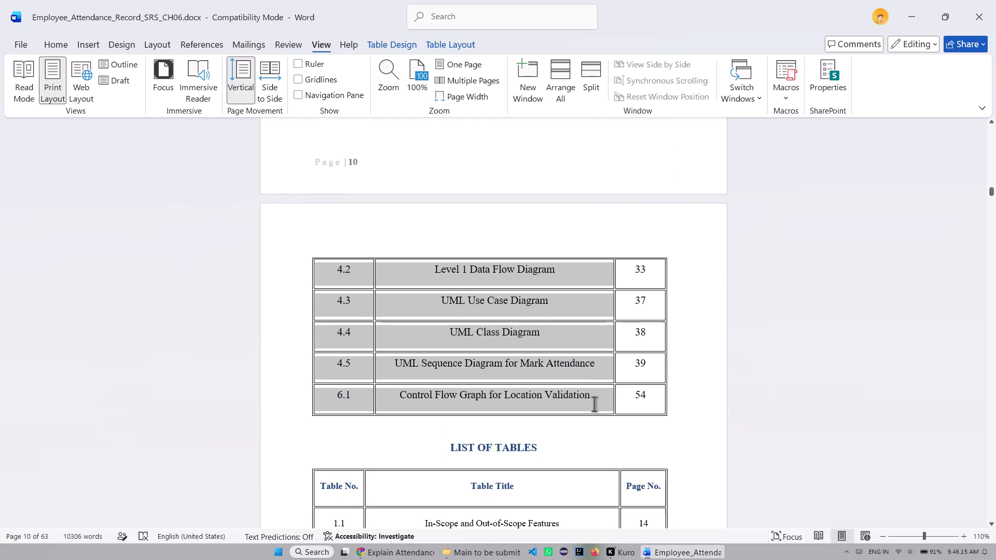
{"action": "left_click_drag", "start_coordinate": [594, 404], "coordinate": [642, 399]}
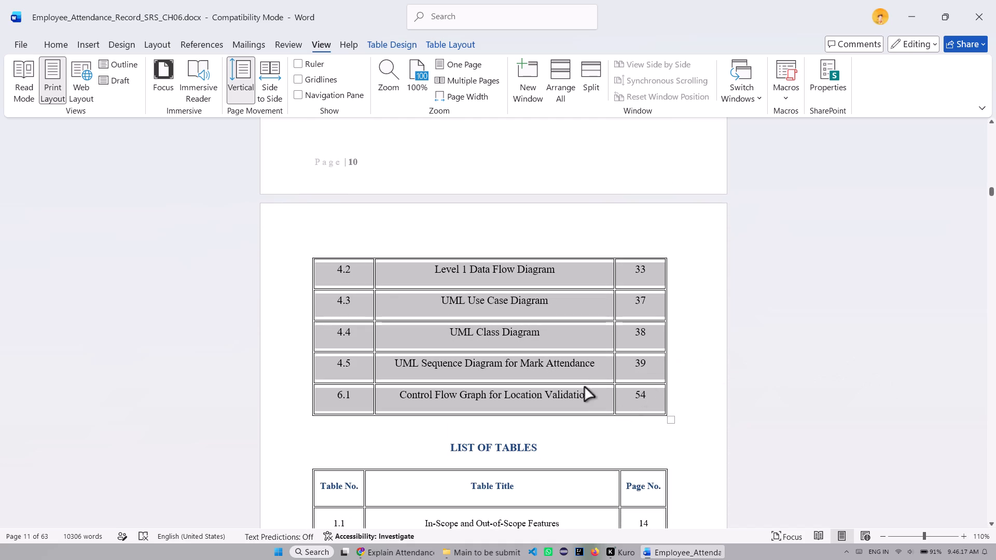
{"action": "left_click", "coordinate": [53, 43]}
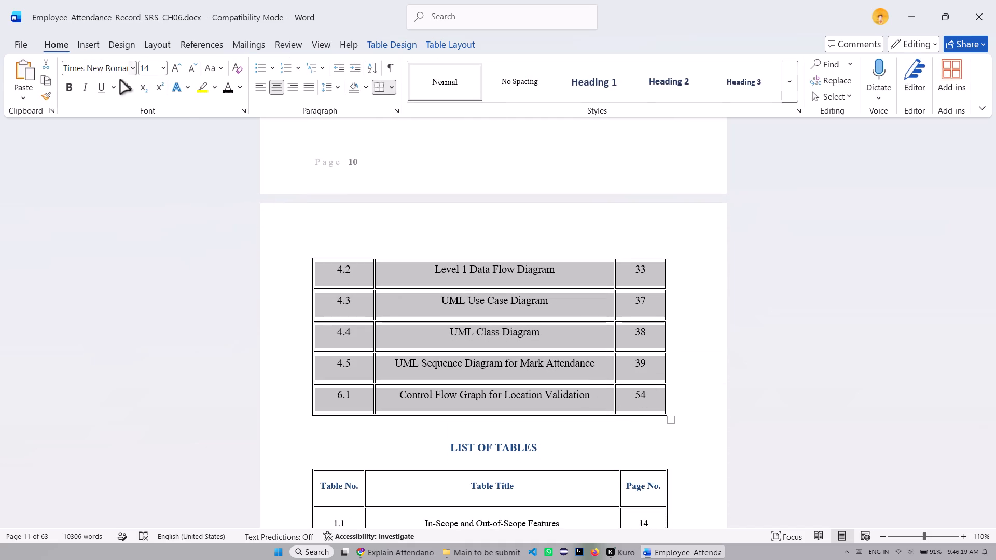
{"action": "left_click", "coordinate": [74, 91]}
{"action": "left_click", "coordinate": [74, 91]}
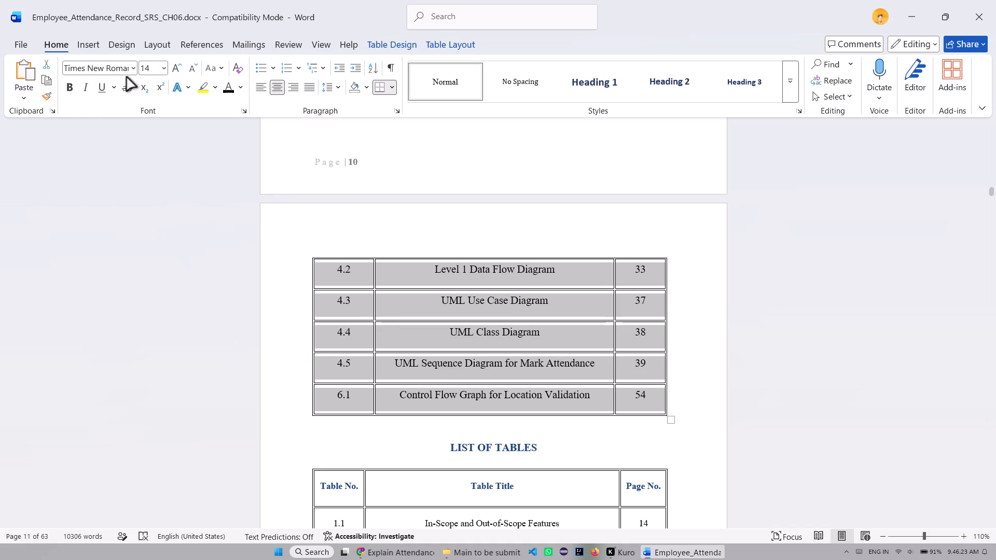
{"action": "left_click", "coordinate": [162, 68]}
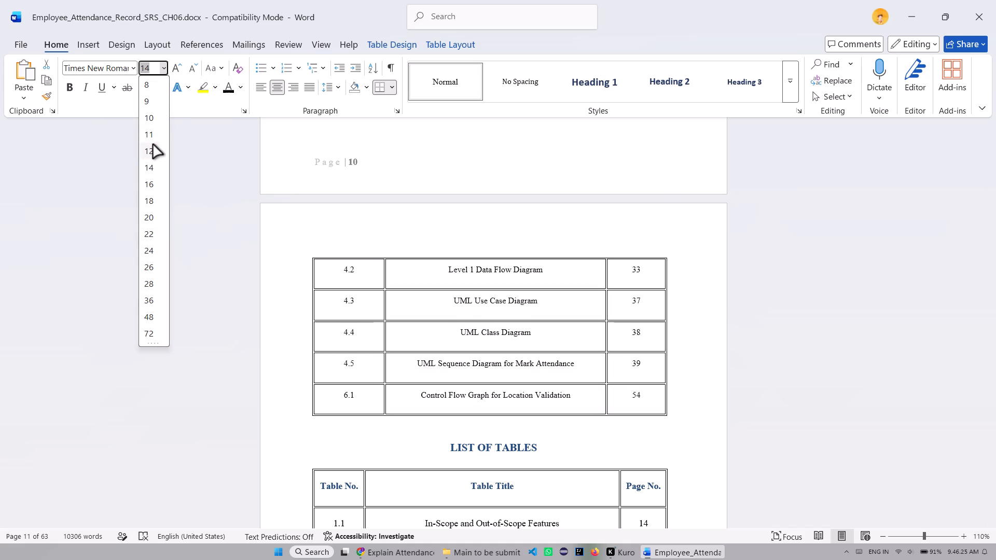
{"action": "left_click", "coordinate": [153, 145]}
{"action": "left_click", "coordinate": [181, 226]}
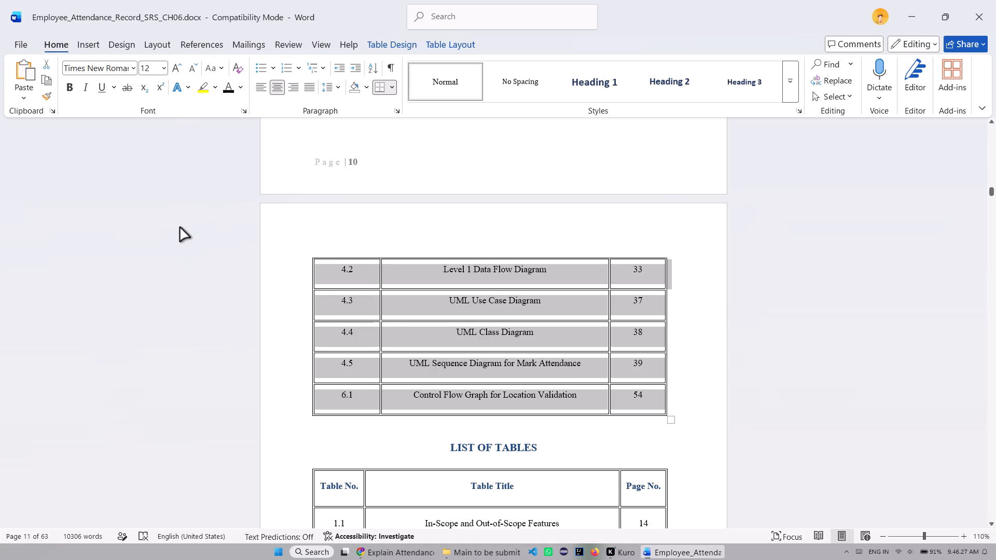
{"action": "scroll", "coordinate": [428, 285], "scroll_direction": "down", "scroll_amount": 14}
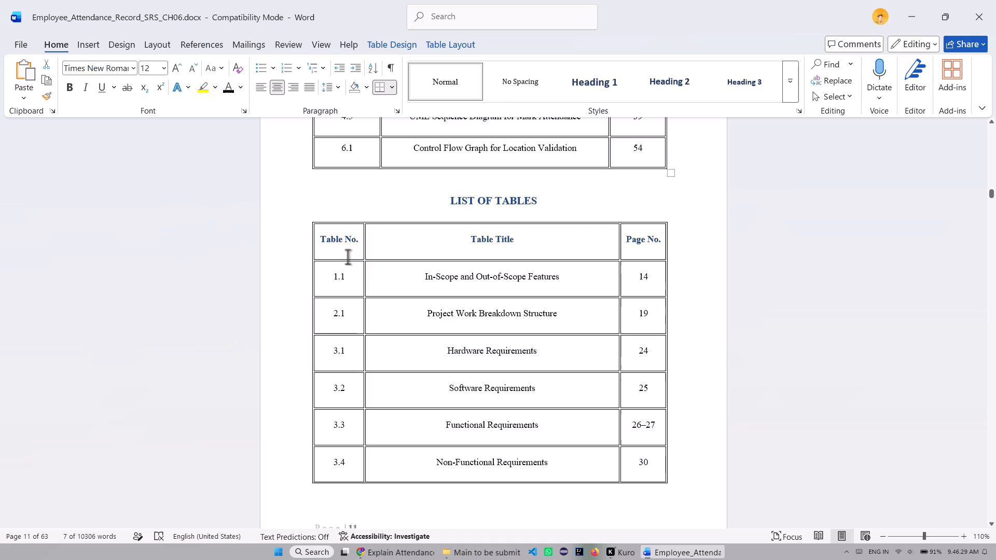
Set the font size of the List of Figures header row to 12.
{"action": "scroll", "coordinate": [357, 252], "scroll_direction": "up", "scroll_amount": 20}
{"action": "scroll", "coordinate": [357, 252], "scroll_direction": "up", "scroll_amount": 9}
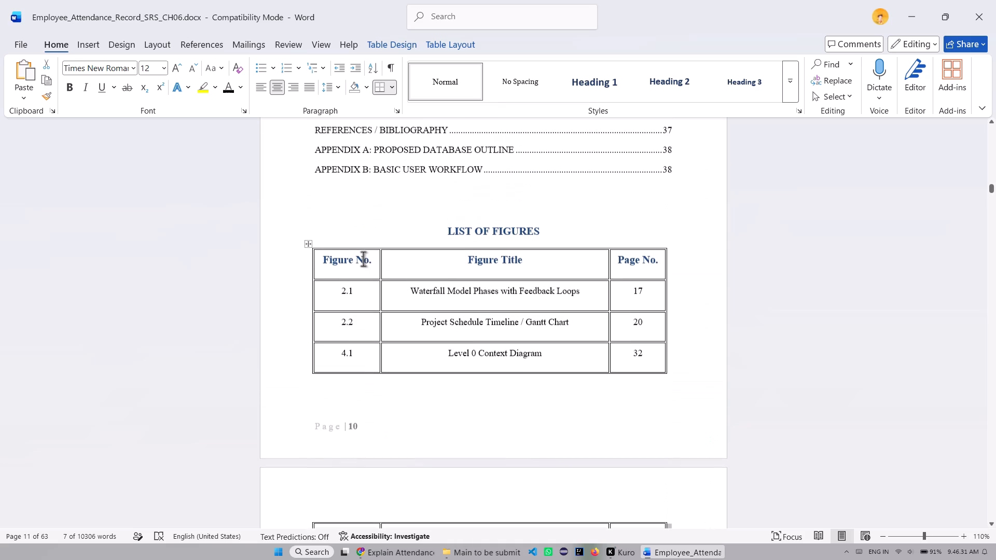
{"action": "left_click_drag", "start_coordinate": [317, 257], "coordinate": [637, 259]}
{"action": "left_click", "coordinate": [159, 67]}
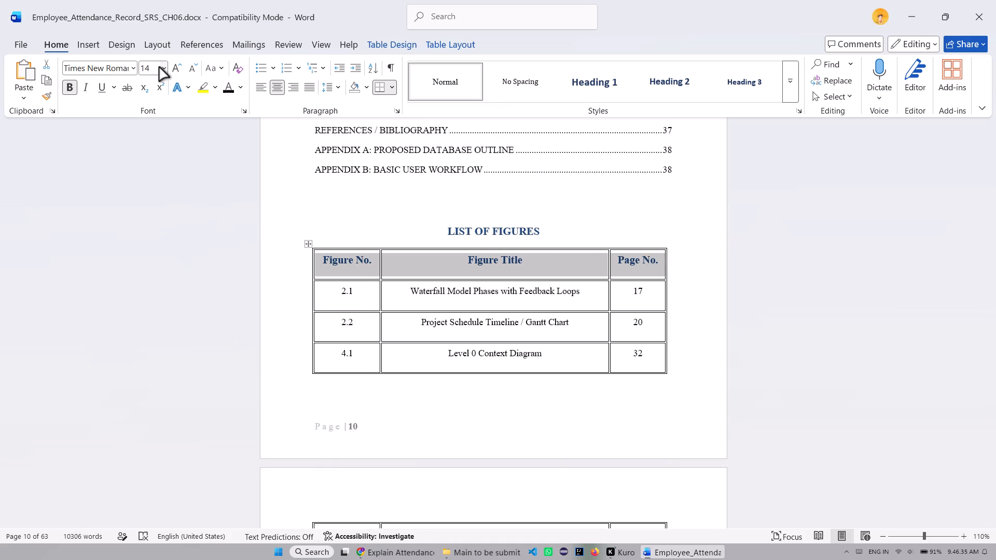
{"action": "left_click", "coordinate": [164, 70]}
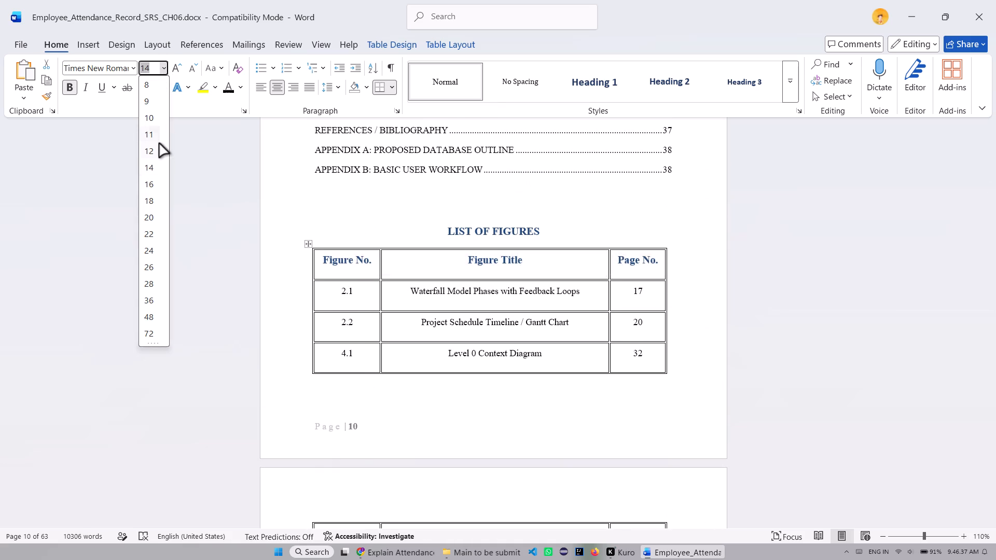
{"action": "left_click", "coordinate": [156, 150]}
{"action": "left_click", "coordinate": [403, 190]}
Format the entire List of Tables table, from its header row to entry 7.1, in Times New Roman at size 12.
{"action": "scroll", "coordinate": [398, 231], "scroll_direction": "down", "scroll_amount": 7}
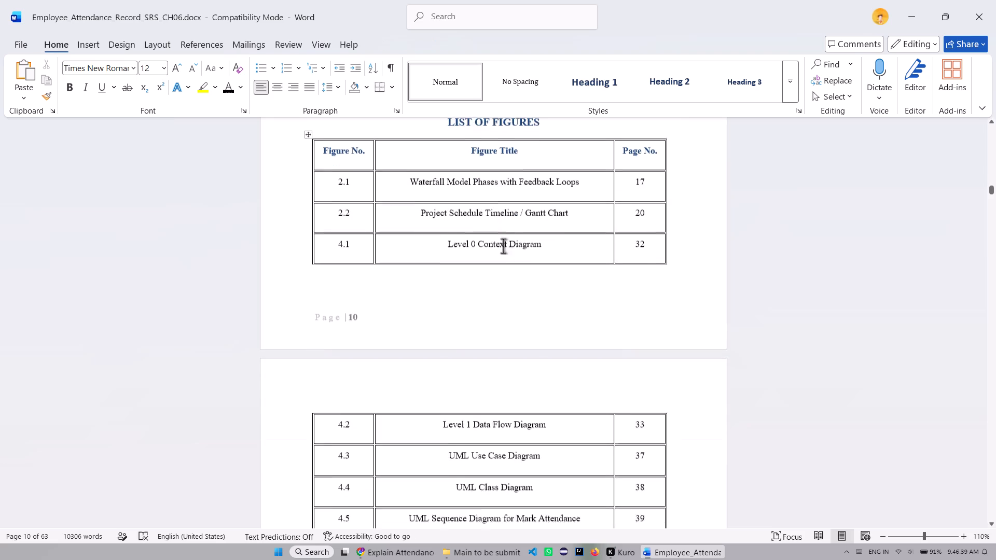
{"action": "scroll", "coordinate": [517, 221], "scroll_direction": "down", "scroll_amount": 15}
{"action": "scroll", "coordinate": [319, 179], "scroll_direction": "down", "scroll_amount": 2}
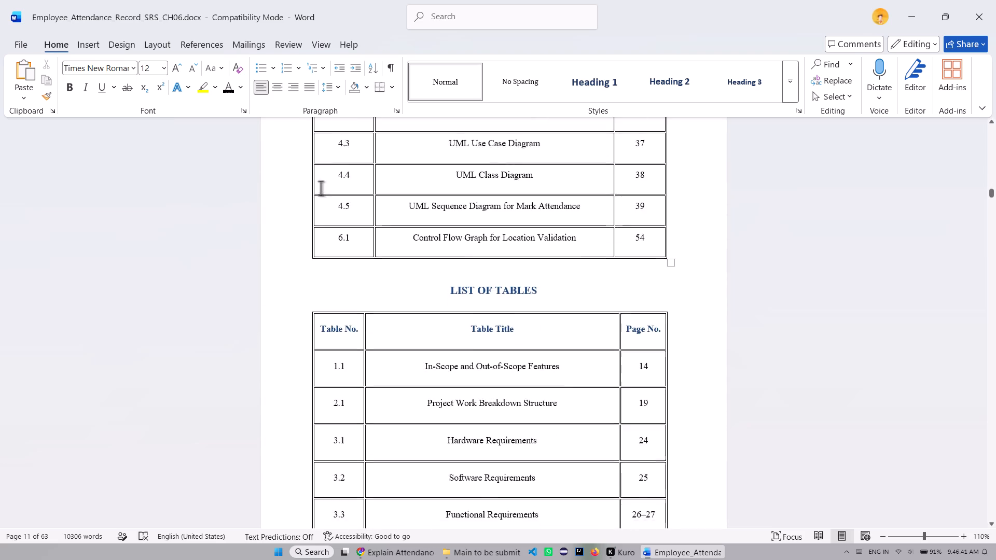
{"action": "scroll", "coordinate": [331, 197], "scroll_direction": "down", "scroll_amount": 5}
{"action": "left_click_drag", "start_coordinate": [319, 237], "coordinate": [521, 345]}
{"action": "scroll", "coordinate": [519, 332], "scroll_direction": "down", "scroll_amount": 5}
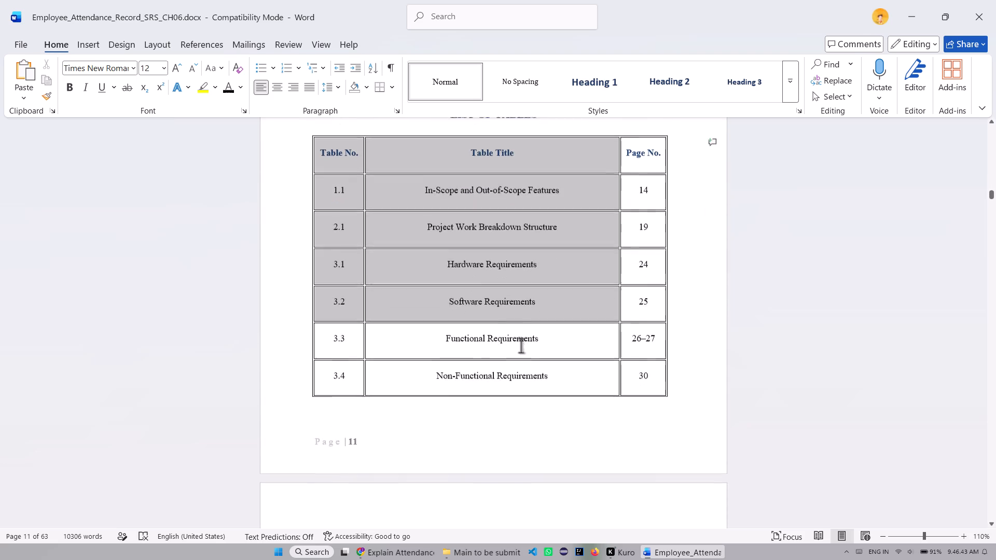
{"action": "left_click_drag", "start_coordinate": [521, 345], "coordinate": [535, 372]}
{"action": "scroll", "coordinate": [523, 341], "scroll_direction": "down", "scroll_amount": 19}
{"action": "scroll", "coordinate": [532, 370], "scroll_direction": "down", "scroll_amount": 7}
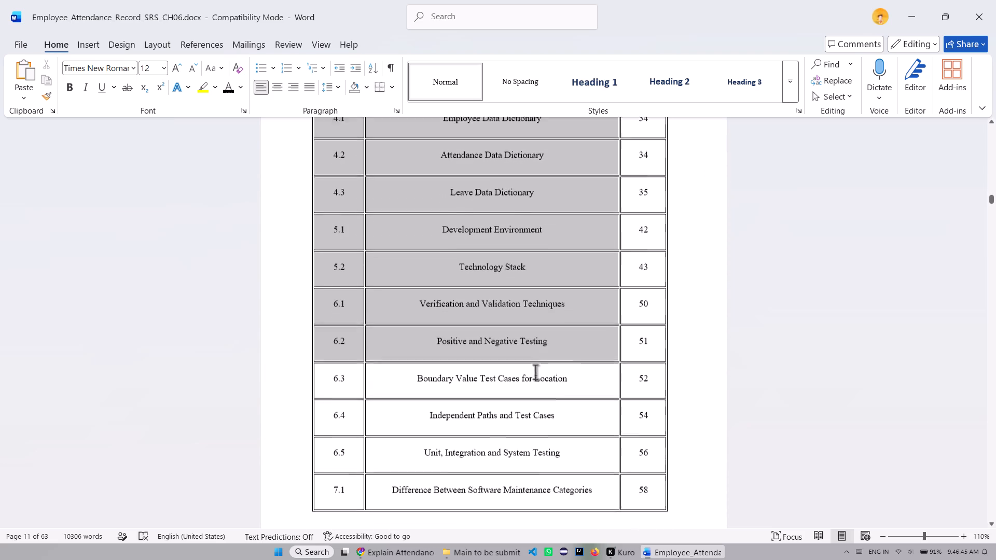
{"action": "left_click_drag", "start_coordinate": [535, 372], "coordinate": [636, 351]}
{"action": "scroll", "coordinate": [566, 389], "scroll_direction": "down", "scroll_amount": 7}
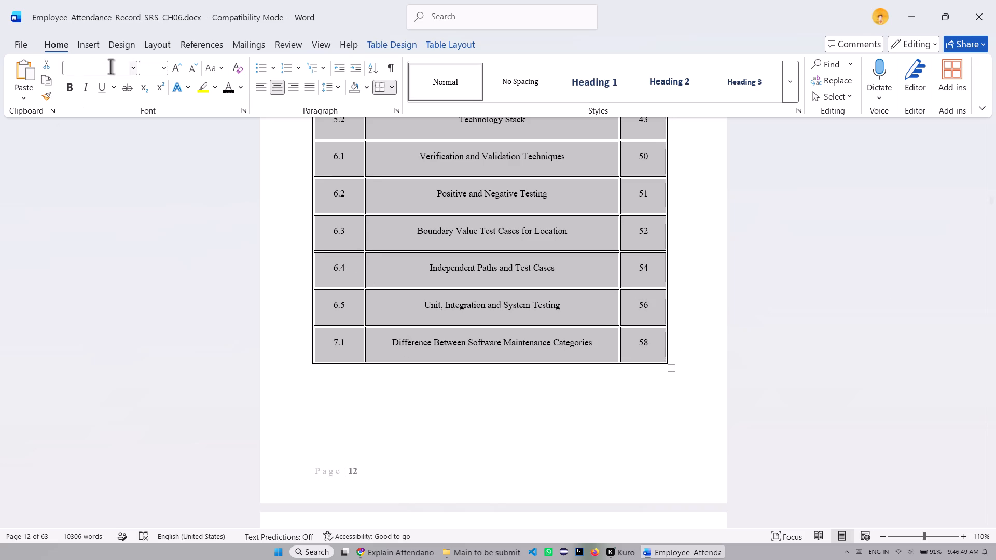
{"action": "left_click", "coordinate": [131, 71]}
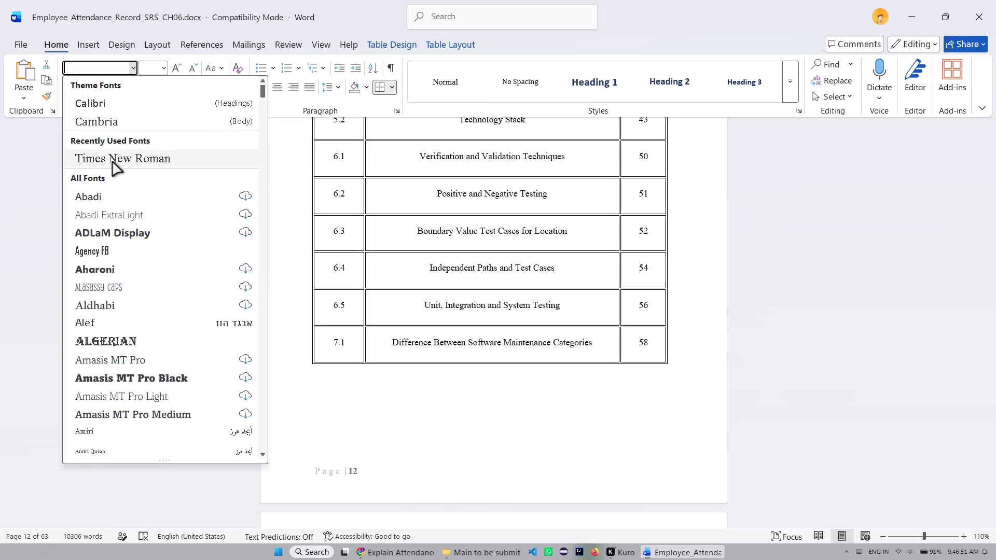
{"action": "left_click", "coordinate": [113, 161]}
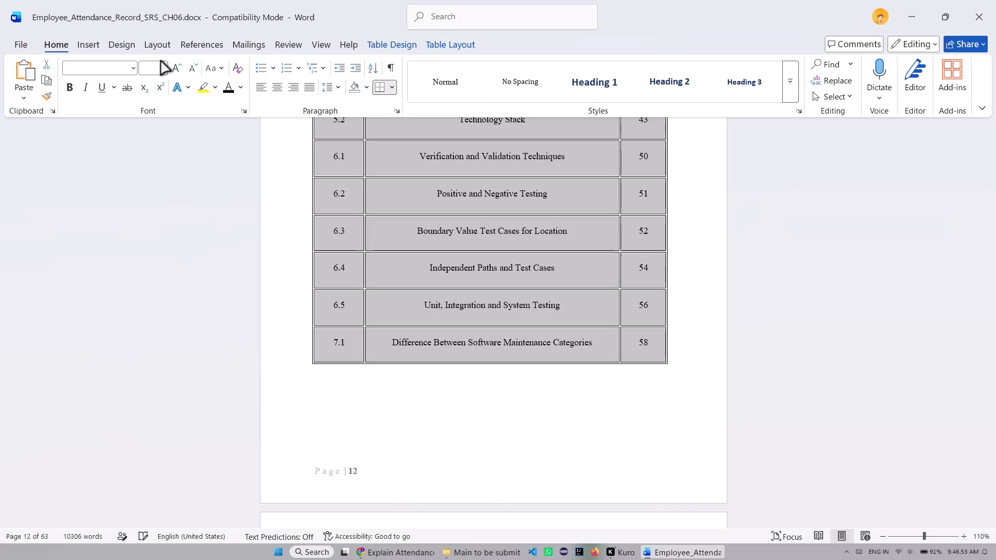
{"action": "left_click", "coordinate": [163, 68]}
{"action": "left_click", "coordinate": [152, 148]}
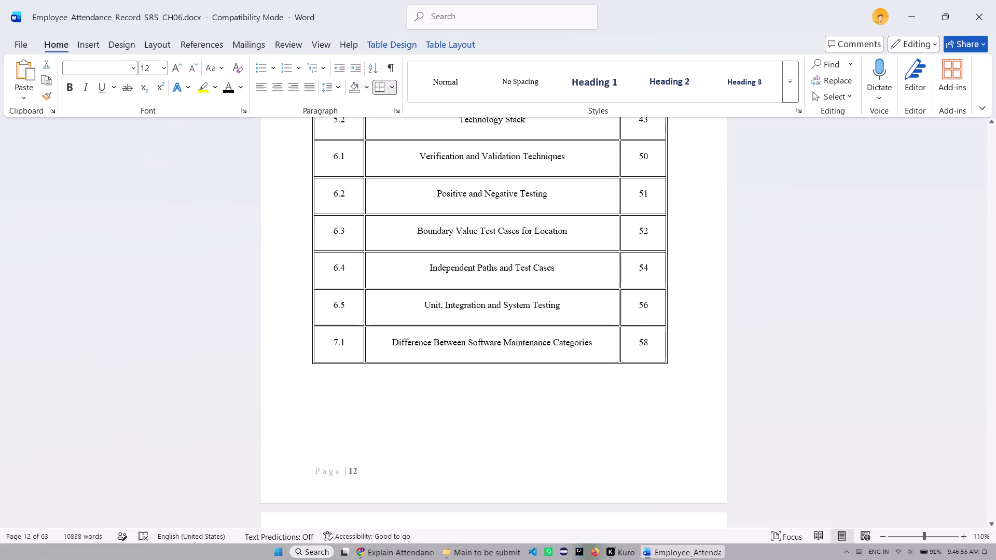
{"action": "left_click", "coordinate": [686, 257]}
Check the formatting of the List of Tables across pages 11 and 12.
{"action": "scroll", "coordinate": [414, 261], "scroll_direction": "up", "scroll_amount": 11}
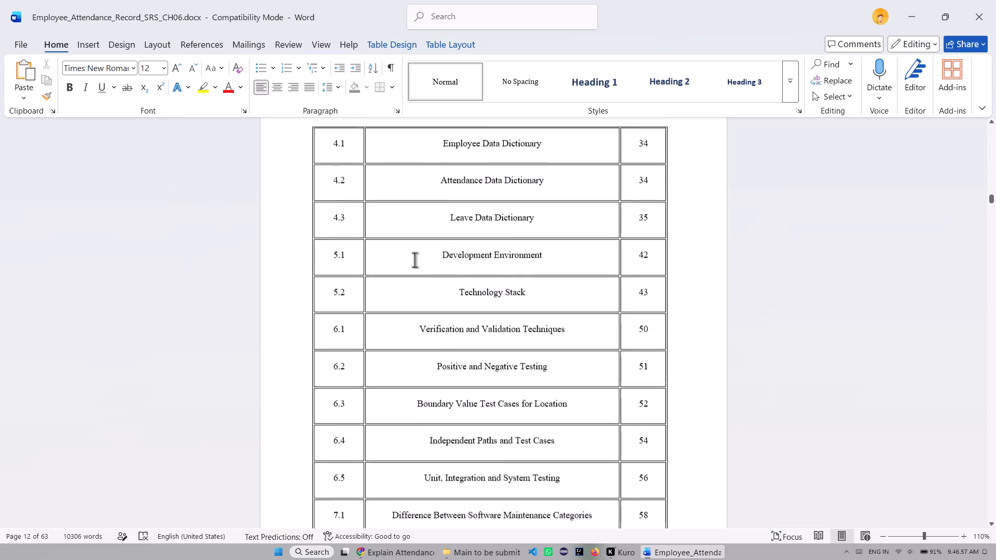
{"action": "scroll", "coordinate": [414, 260], "scroll_direction": "up", "scroll_amount": 20}
{"action": "scroll", "coordinate": [414, 260], "scroll_direction": "up", "scroll_amount": 9}
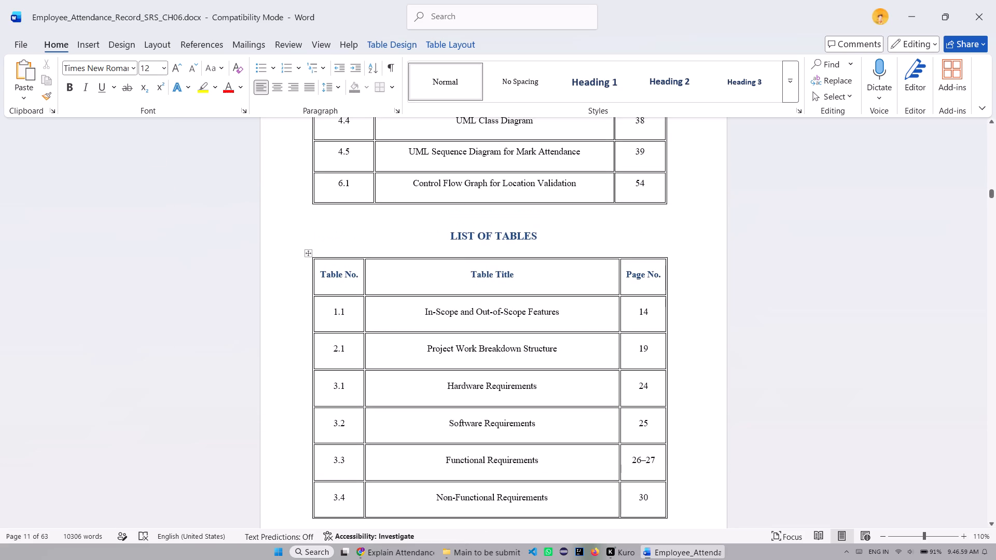
{"action": "left_click", "coordinate": [714, 307]}
{"action": "scroll", "coordinate": [538, 213], "scroll_direction": "down", "scroll_amount": 18}
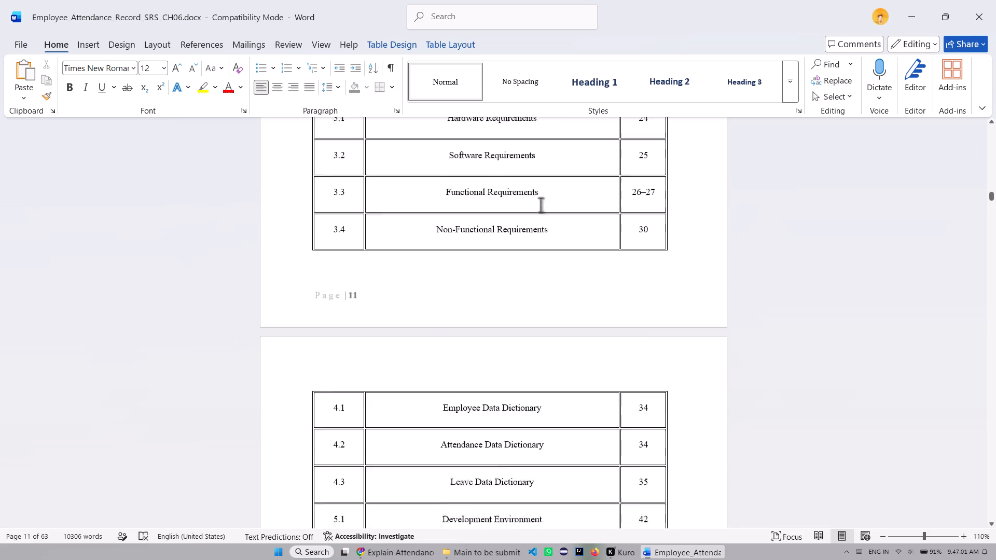
{"action": "scroll", "coordinate": [541, 205], "scroll_direction": "down", "scroll_amount": 9}
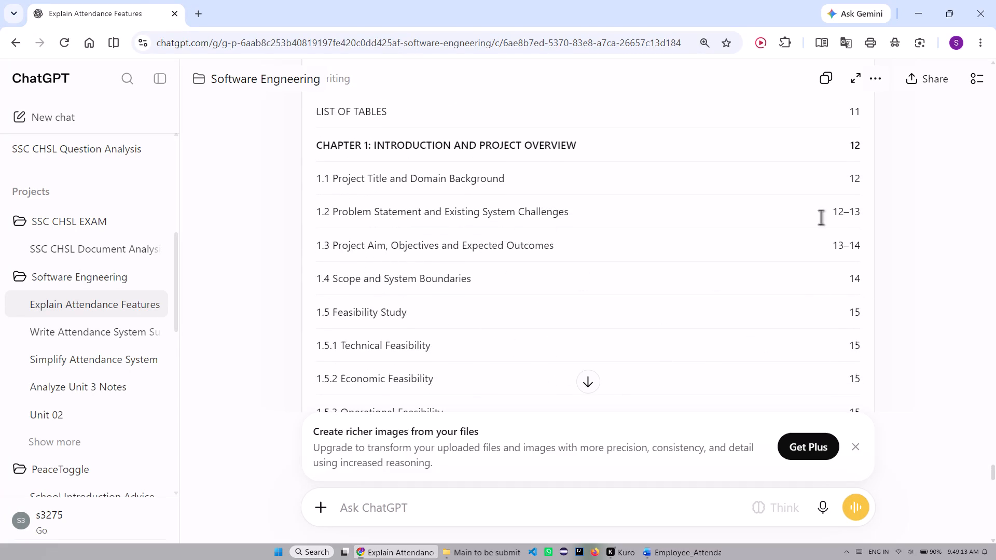
{"action": "scroll", "coordinate": [840, 228], "scroll_direction": "down", "scroll_amount": 6}
{"action": "scroll", "coordinate": [790, 242], "scroll_direction": "down", "scroll_amount": 6}
{"action": "scroll", "coordinate": [841, 229], "scroll_direction": "down", "scroll_amount": 5}
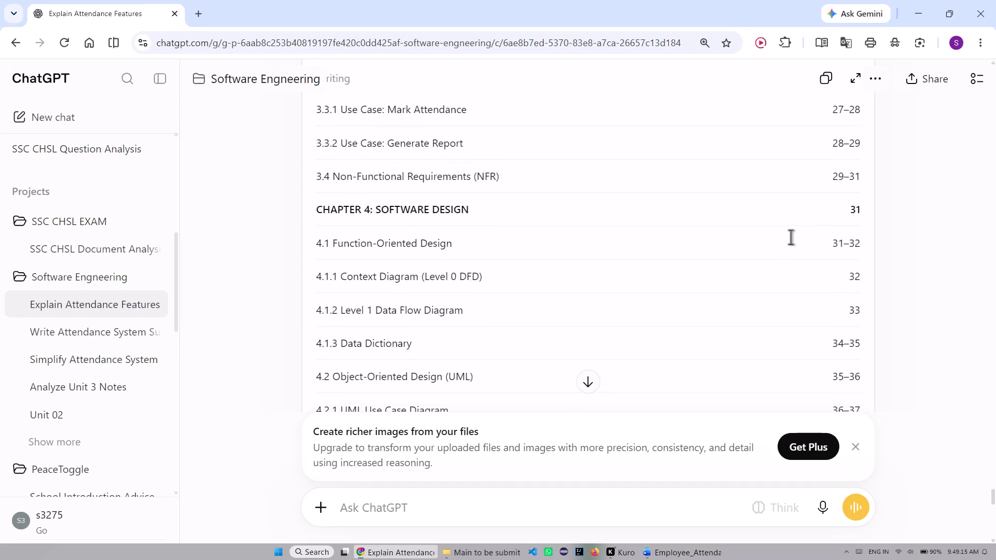
{"action": "scroll", "coordinate": [791, 237], "scroll_direction": "down", "scroll_amount": 20}
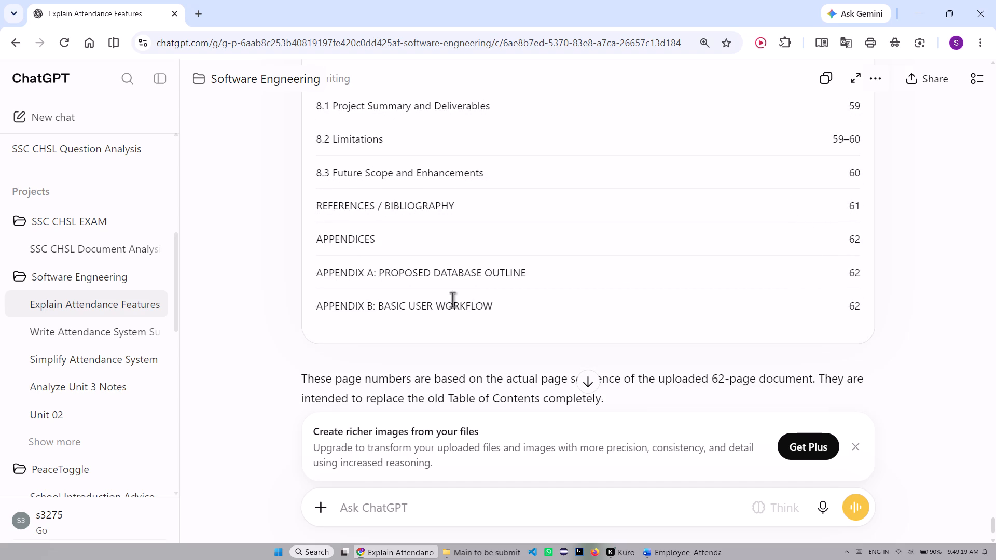
{"action": "scroll", "coordinate": [632, 305], "scroll_direction": "up", "scroll_amount": 2}
{"action": "scroll", "coordinate": [669, 295], "scroll_direction": "down", "scroll_amount": 3}
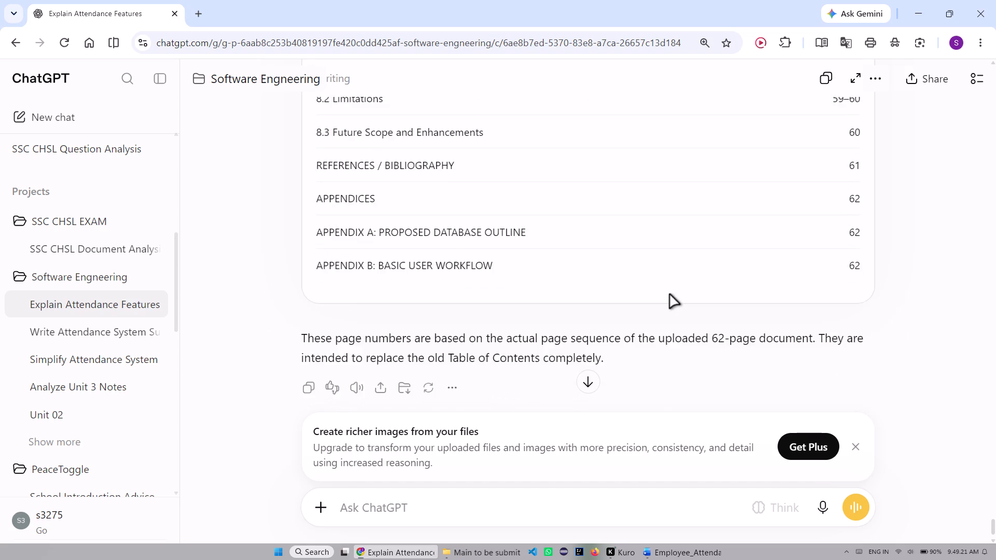
{"action": "scroll", "coordinate": [677, 295], "scroll_direction": "down", "scroll_amount": 1}
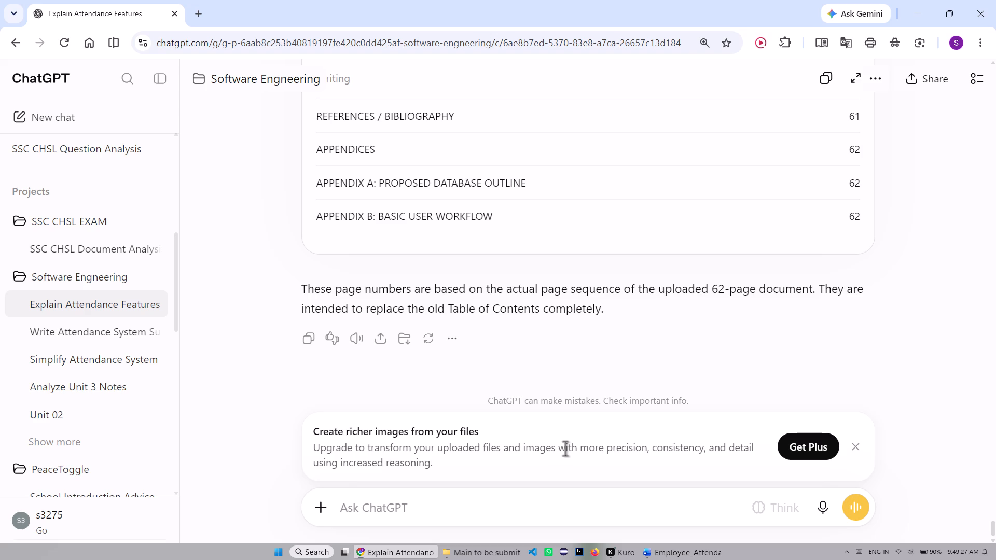
Recheck the new table of contents' entries and page numbers from Chapter 6 to the appendices.
{"action": "scroll", "coordinate": [803, 158], "scroll_direction": "up", "scroll_amount": 2}
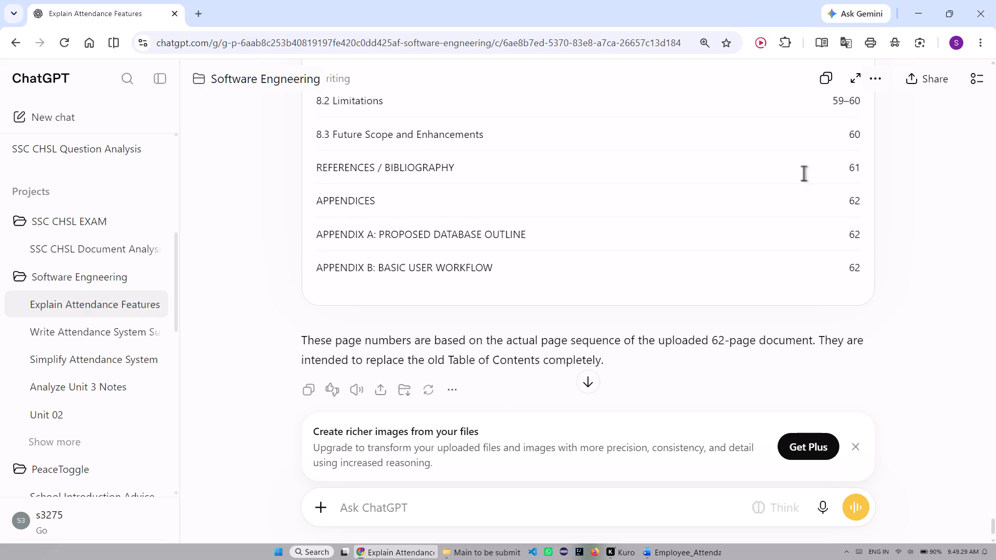
{"action": "scroll", "coordinate": [804, 173], "scroll_direction": "up", "scroll_amount": 5}
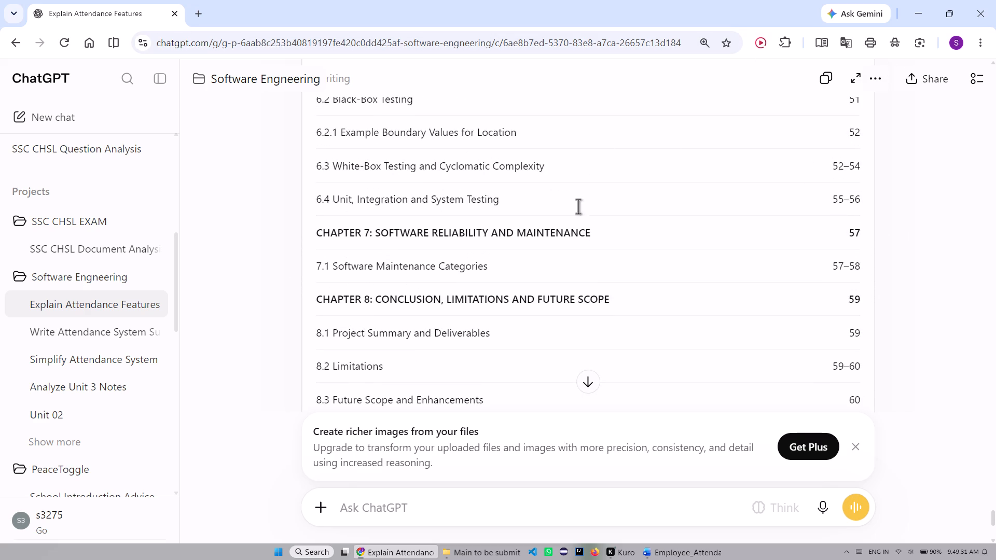
{"action": "scroll", "coordinate": [744, 263], "scroll_direction": "down", "scroll_amount": 2}
{"action": "scroll", "coordinate": [627, 241], "scroll_direction": "up", "scroll_amount": 4}
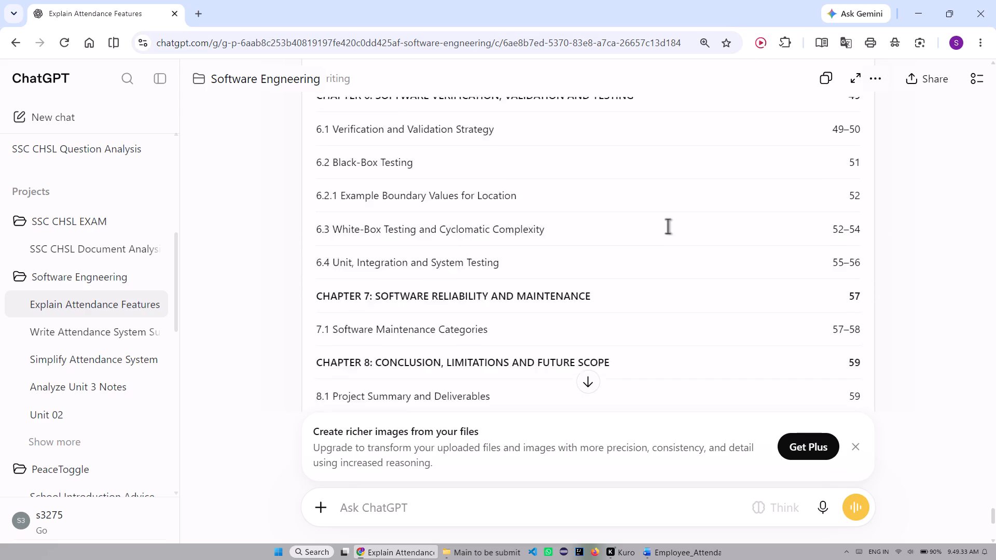
Return to the start of ChatGPT's new table of contents and copy the whole table.
{"action": "scroll", "coordinate": [668, 226], "scroll_direction": "up", "scroll_amount": 12}
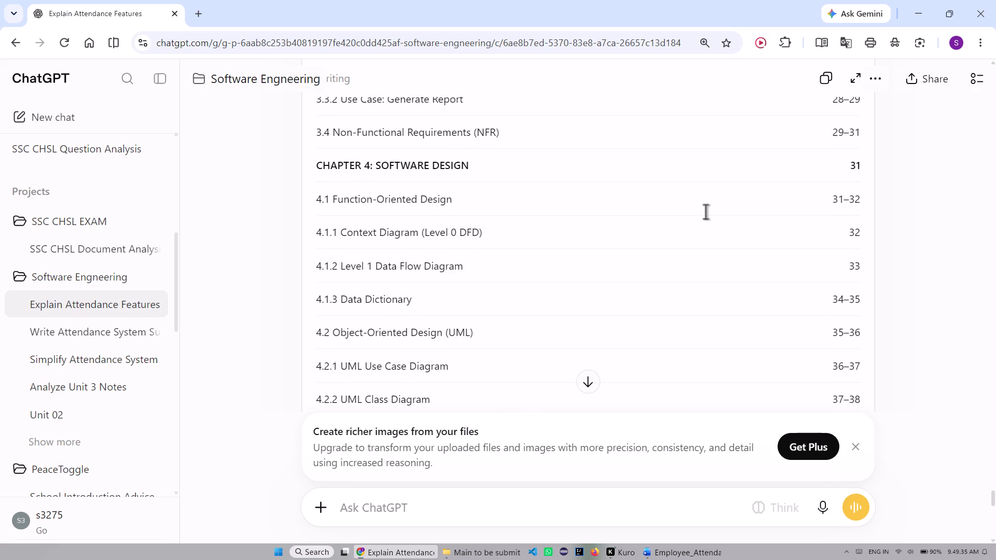
{"action": "scroll", "coordinate": [706, 212], "scroll_direction": "down", "scroll_amount": 7}
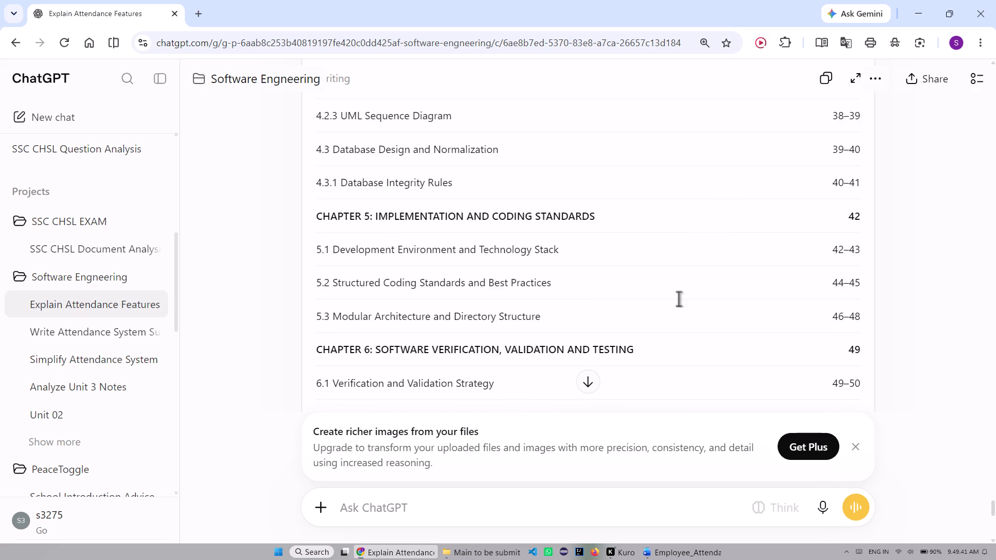
{"action": "scroll", "coordinate": [569, 293], "scroll_direction": "up", "scroll_amount": 7}
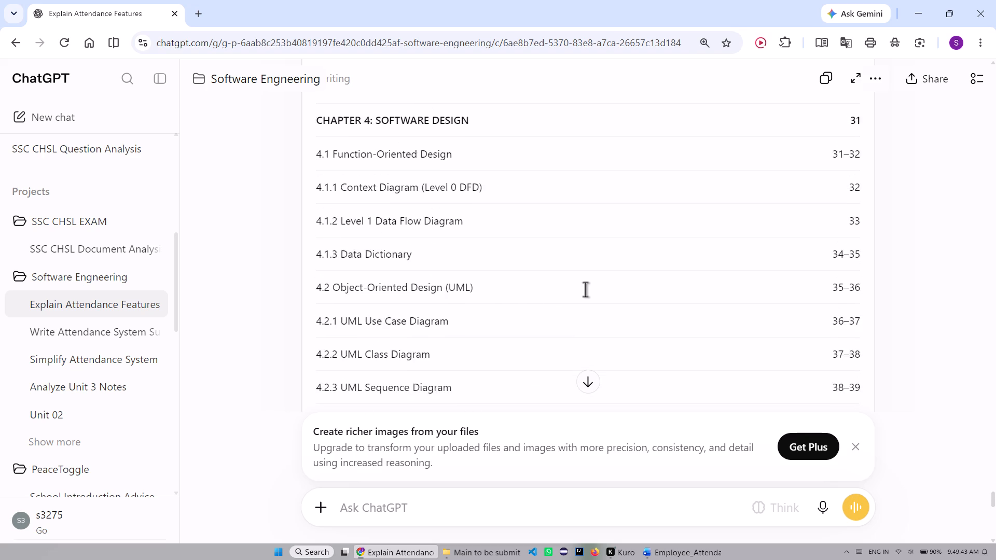
{"action": "scroll", "coordinate": [585, 289], "scroll_direction": "up", "scroll_amount": 16}
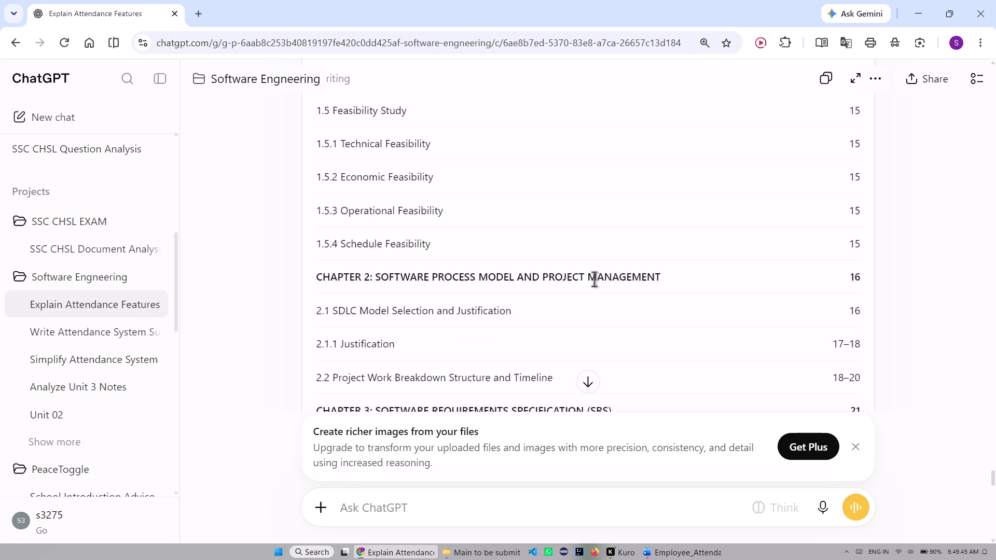
{"action": "scroll", "coordinate": [596, 277], "scroll_direction": "up", "scroll_amount": 13}
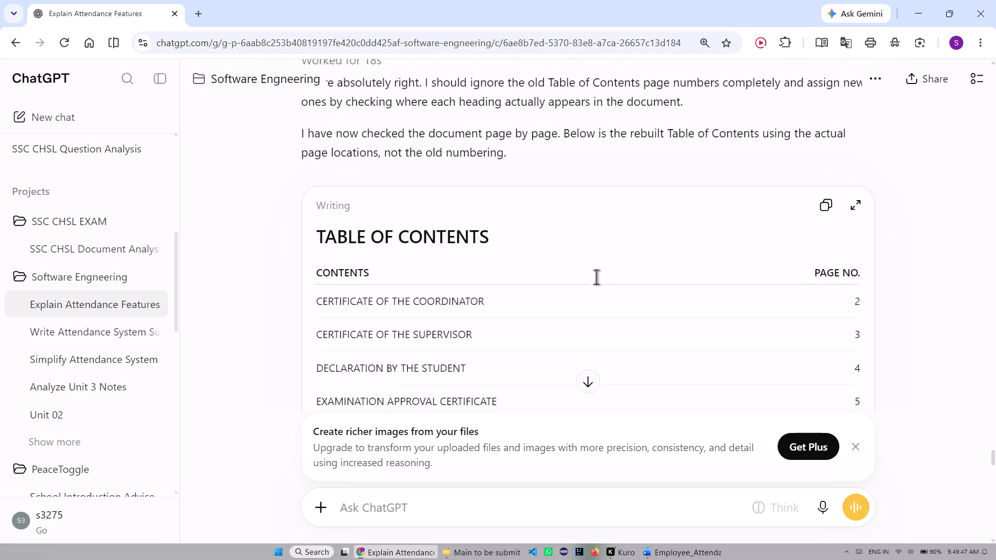
{"action": "scroll", "coordinate": [596, 277], "scroll_direction": "up", "scroll_amount": 2}
{"action": "left_click", "coordinate": [817, 343]}
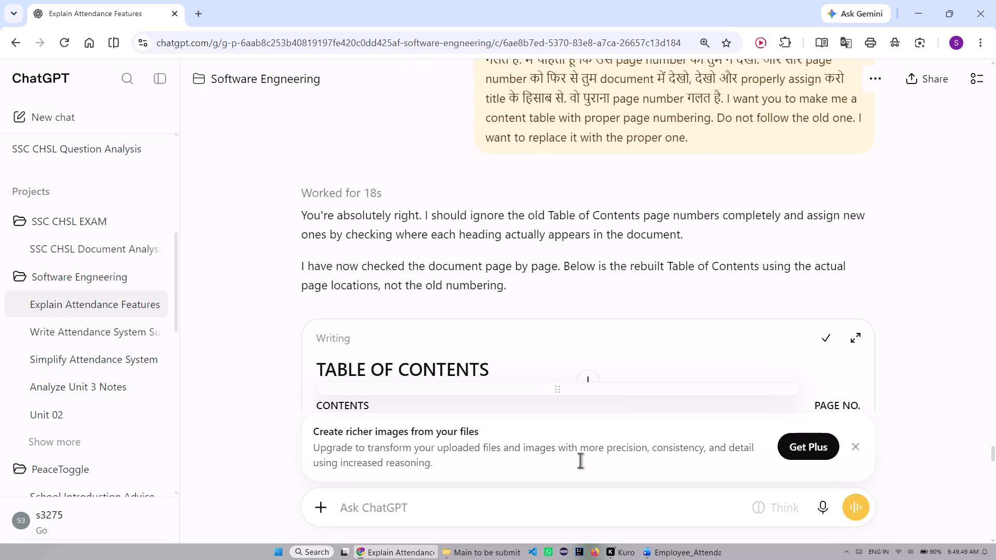
In the Word report, paste the copied table over the old contents entries, from Certificate of the Coordinator through Appendix B.
{"action": "left_click", "coordinate": [674, 558]}
{"action": "scroll", "coordinate": [524, 208], "scroll_direction": "up", "scroll_amount": 2}
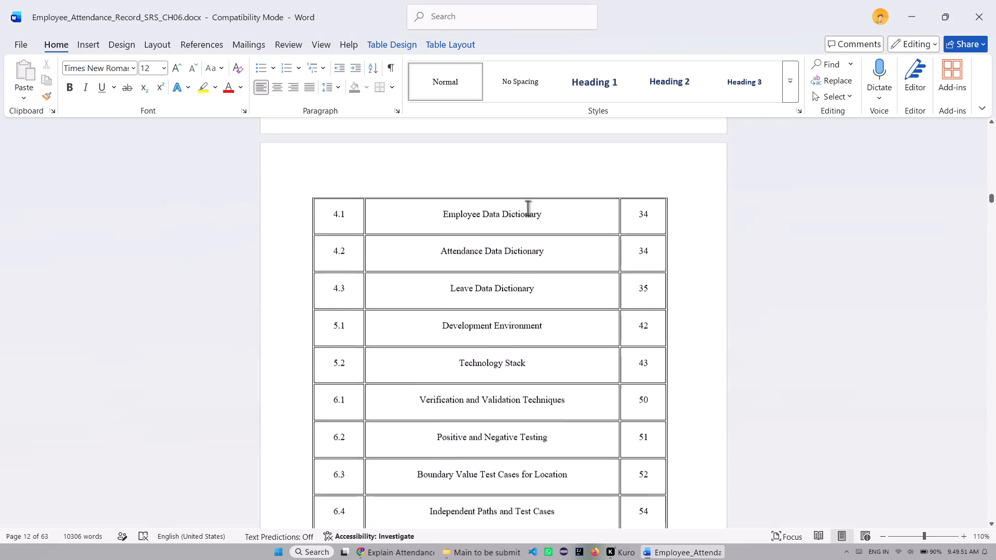
{"action": "scroll", "coordinate": [528, 208], "scroll_direction": "up", "scroll_amount": 5}
{"action": "scroll", "coordinate": [562, 243], "scroll_direction": "down", "scroll_amount": 20}
{"action": "scroll", "coordinate": [562, 243], "scroll_direction": "down", "scroll_amount": 4}
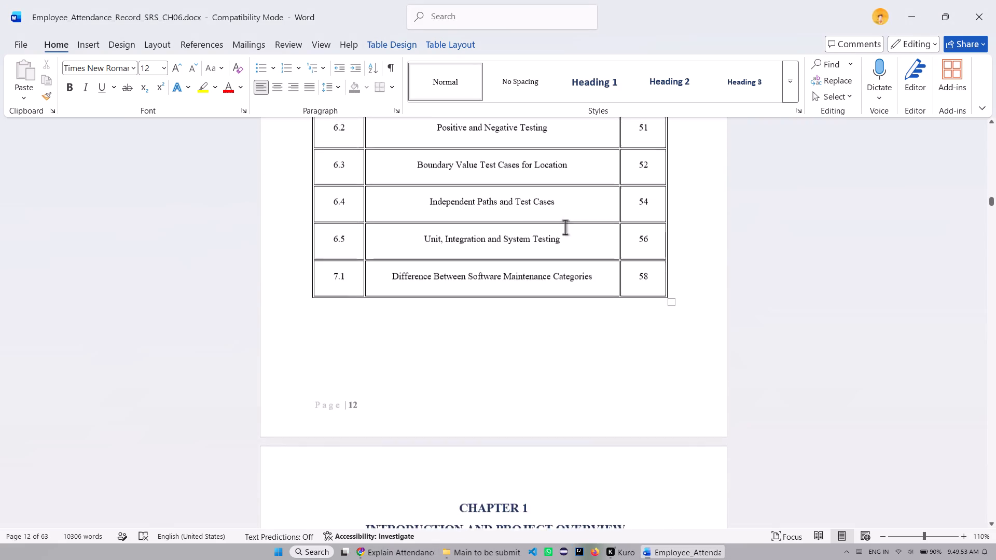
{"action": "scroll", "coordinate": [565, 227], "scroll_direction": "up", "scroll_amount": 9}
{"action": "scroll", "coordinate": [565, 227], "scroll_direction": "up", "scroll_amount": 20}
{"action": "scroll", "coordinate": [565, 227], "scroll_direction": "up", "scroll_amount": 15}
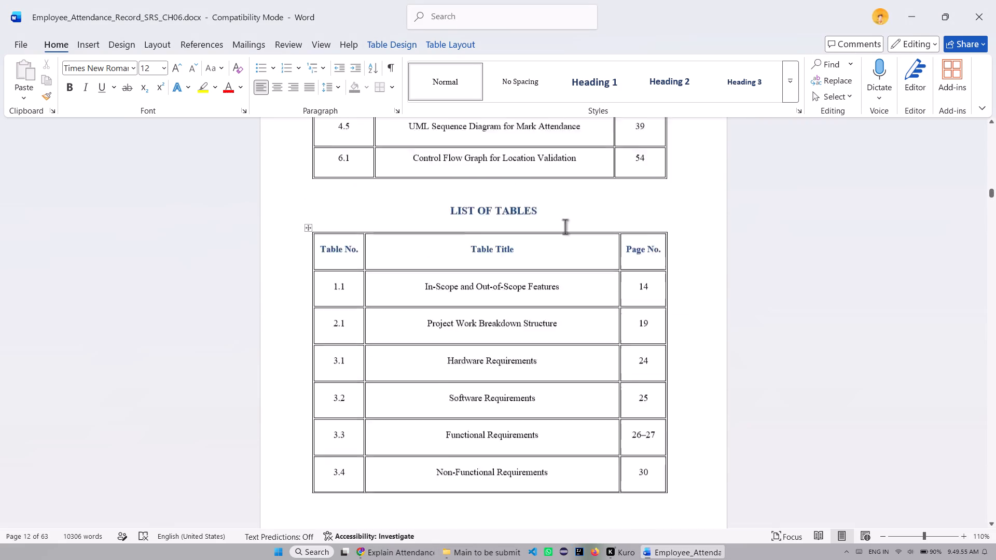
{"action": "scroll", "coordinate": [565, 227], "scroll_direction": "up", "scroll_amount": 20}
{"action": "scroll", "coordinate": [565, 227], "scroll_direction": "up", "scroll_amount": 20}
{"action": "scroll", "coordinate": [565, 227], "scroll_direction": "up", "scroll_amount": 11}
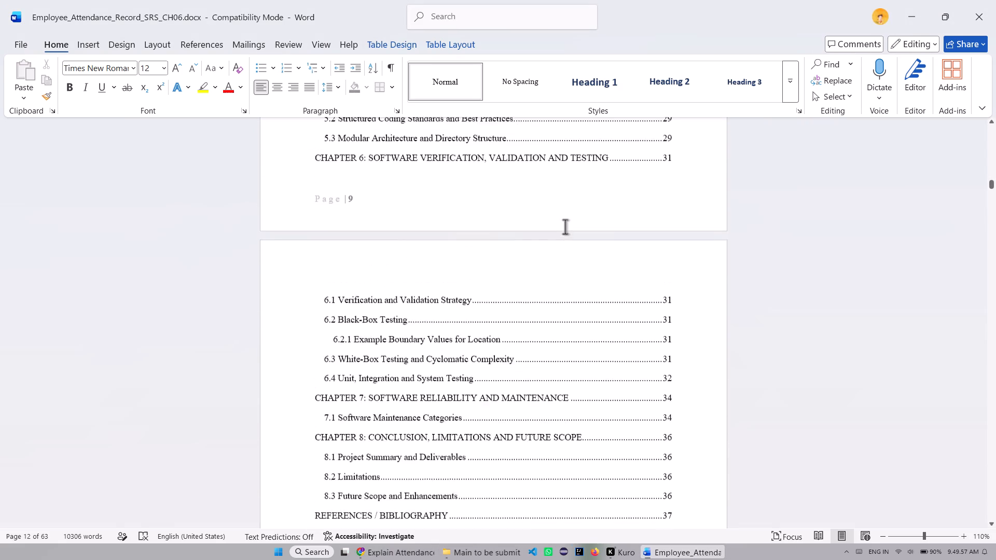
{"action": "scroll", "coordinate": [565, 227], "scroll_direction": "up", "scroll_amount": 20}
{"action": "scroll", "coordinate": [565, 227], "scroll_direction": "up", "scroll_amount": 14}
{"action": "scroll", "coordinate": [565, 227], "scroll_direction": "up", "scroll_amount": 8}
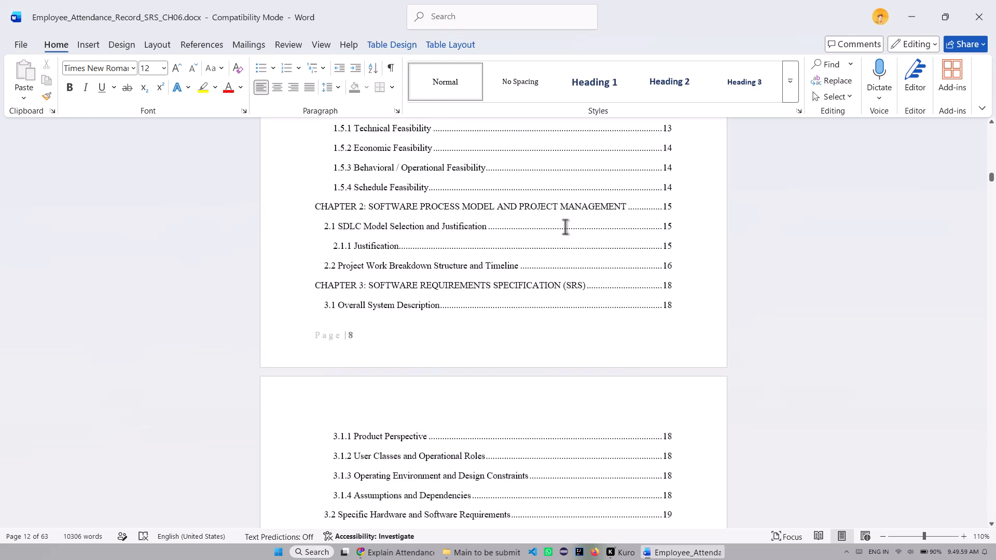
{"action": "scroll", "coordinate": [565, 227], "scroll_direction": "up", "scroll_amount": 18}
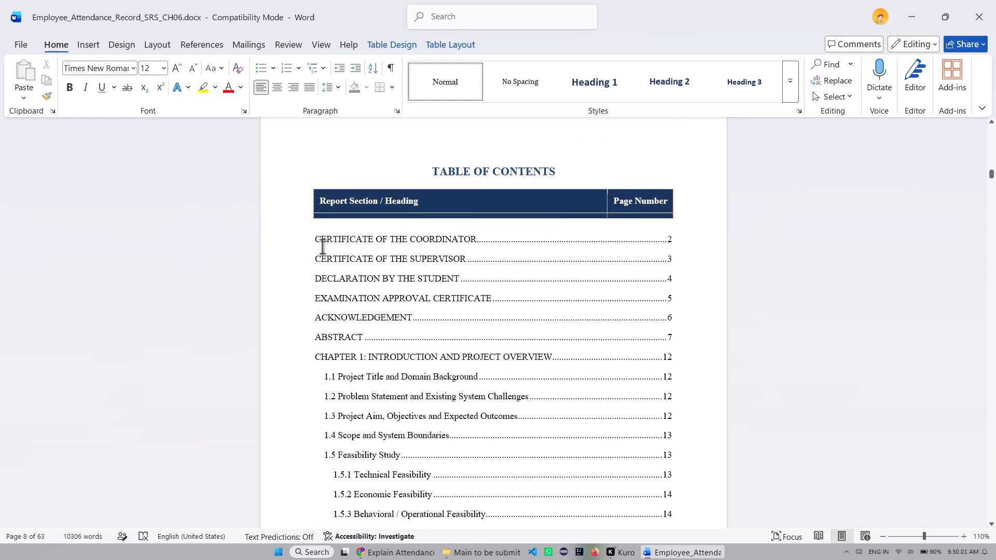
{"action": "left_click_drag", "start_coordinate": [314, 241], "coordinate": [365, 264]}
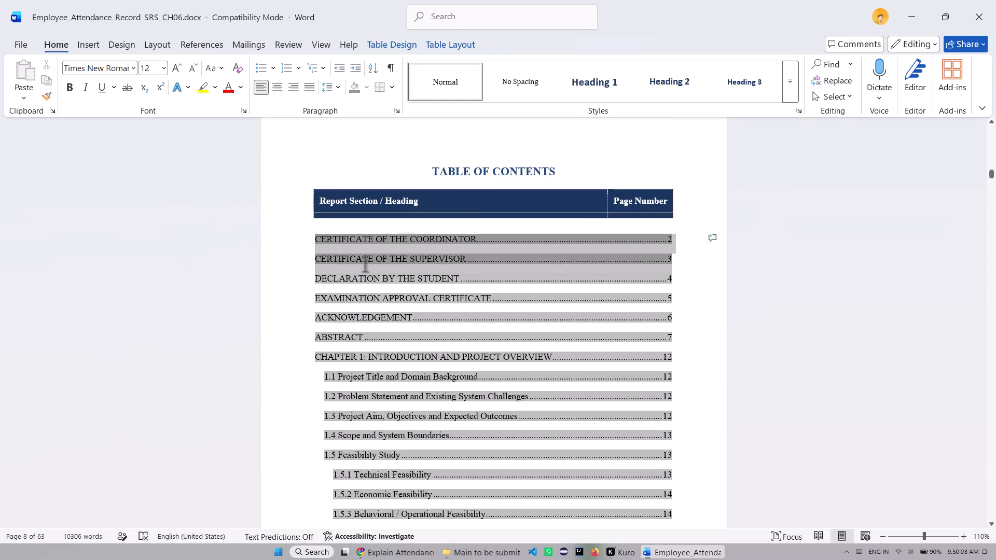
{"action": "left_click_drag", "start_coordinate": [365, 264], "coordinate": [509, 359]}
{"action": "scroll", "coordinate": [449, 345], "scroll_direction": "down", "scroll_amount": 15}
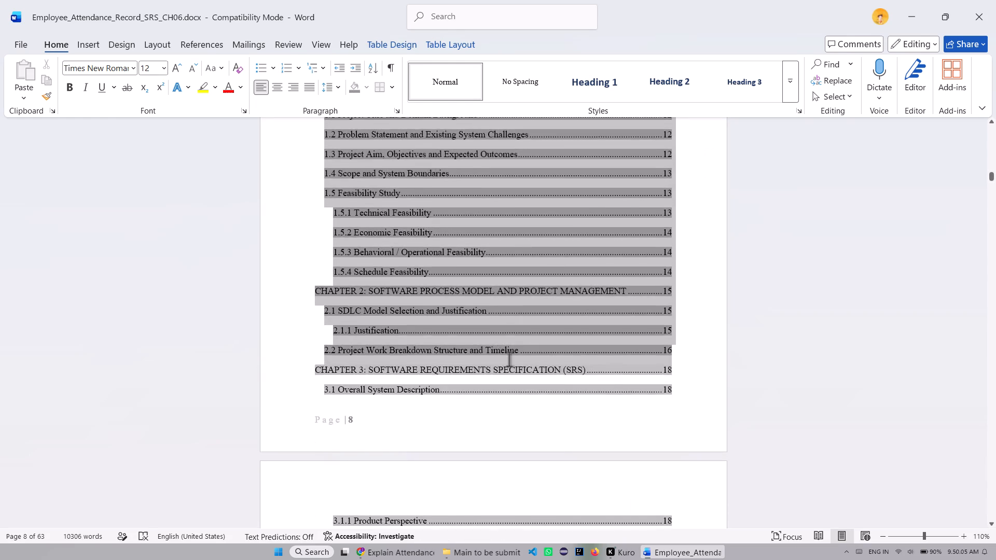
{"action": "left_click_drag", "start_coordinate": [509, 359], "coordinate": [599, 423]}
{"action": "scroll", "coordinate": [535, 375], "scroll_direction": "down", "scroll_amount": 12}
{"action": "scroll", "coordinate": [582, 417], "scroll_direction": "down", "scroll_amount": 12}
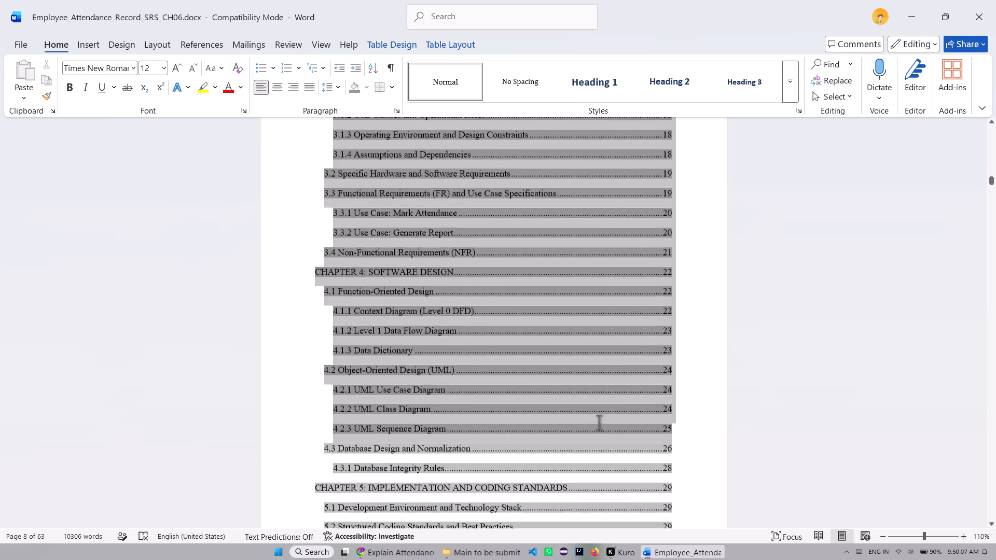
{"action": "left_click_drag", "start_coordinate": [599, 423], "coordinate": [631, 424]}
{"action": "scroll", "coordinate": [599, 422], "scroll_direction": "down", "scroll_amount": 20}
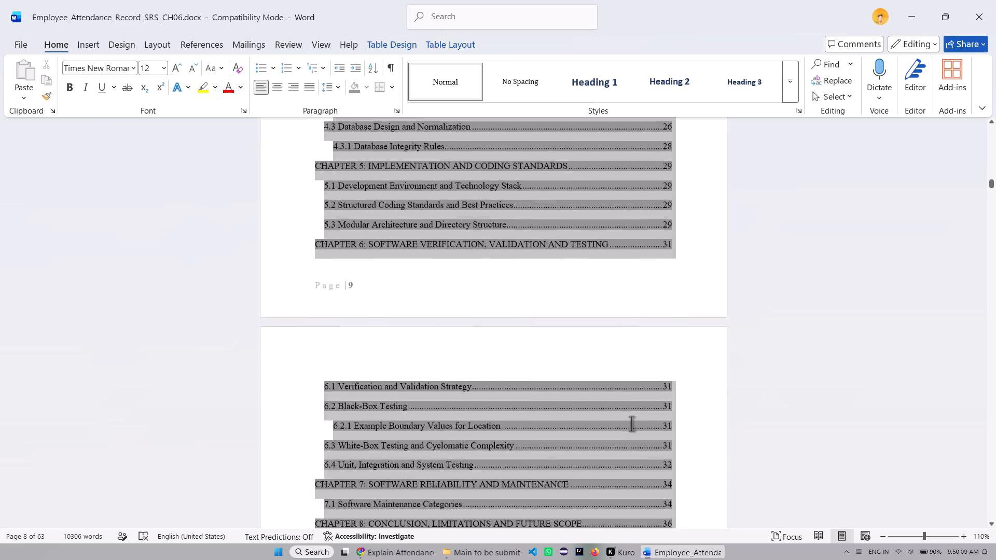
{"action": "left_click_drag", "start_coordinate": [631, 424], "coordinate": [674, 343]}
{"action": "scroll", "coordinate": [630, 425], "scroll_direction": "down", "scroll_amount": 15}
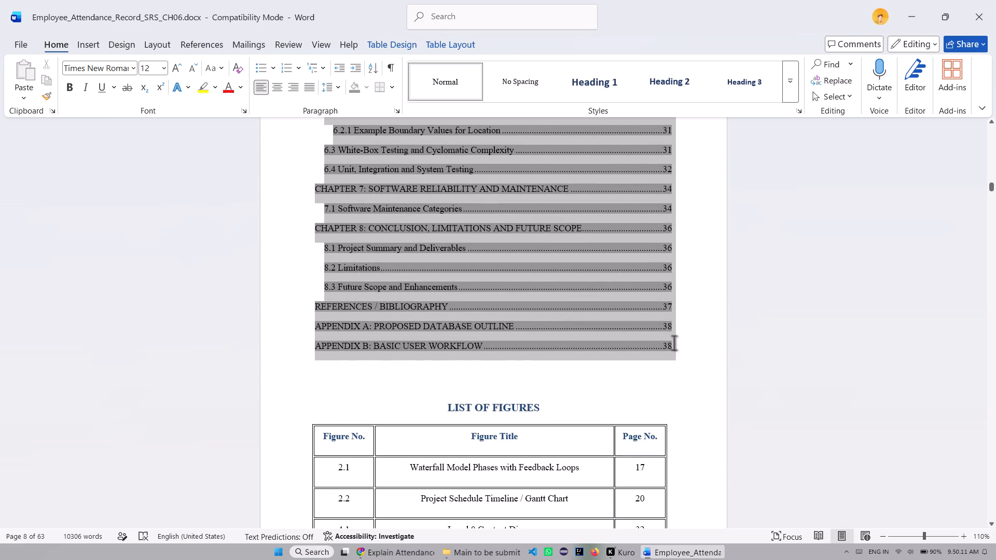
{"action": "left_click_drag", "start_coordinate": [674, 343], "coordinate": [675, 341]}
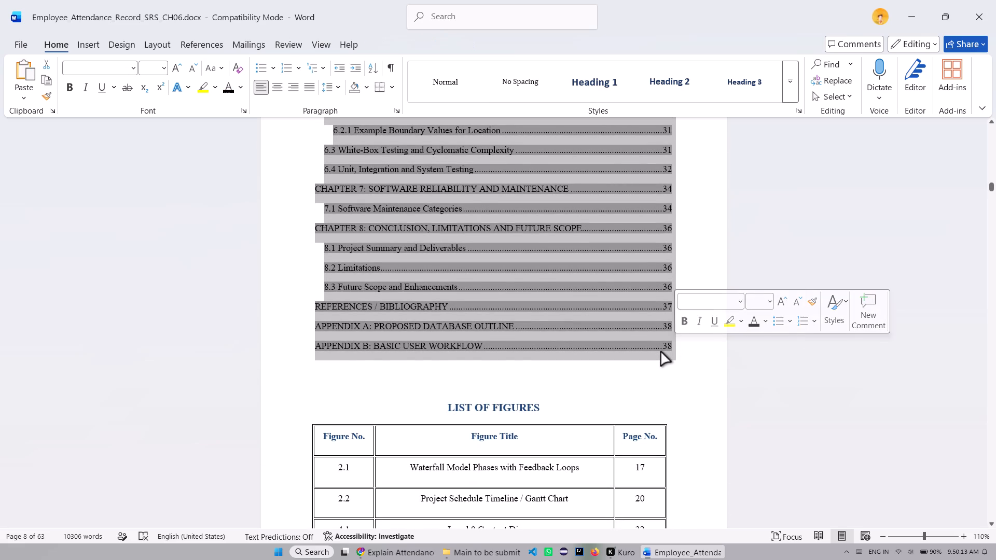
{"action": "key", "text": "ctrl+v"}
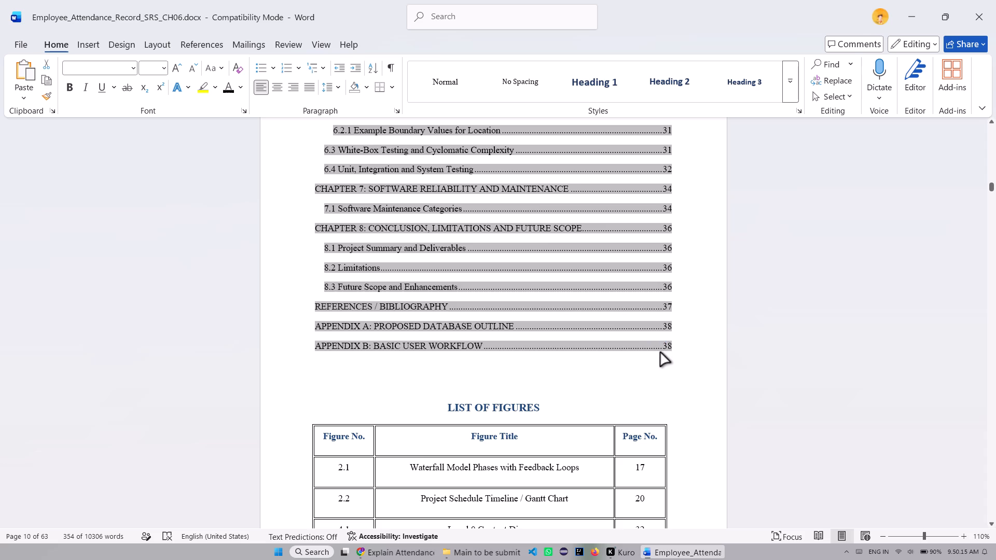
Review the pasted table of contents from the appendices back up to the front-matter entries.
{"action": "scroll", "coordinate": [488, 323], "scroll_direction": "up", "scroll_amount": 2}
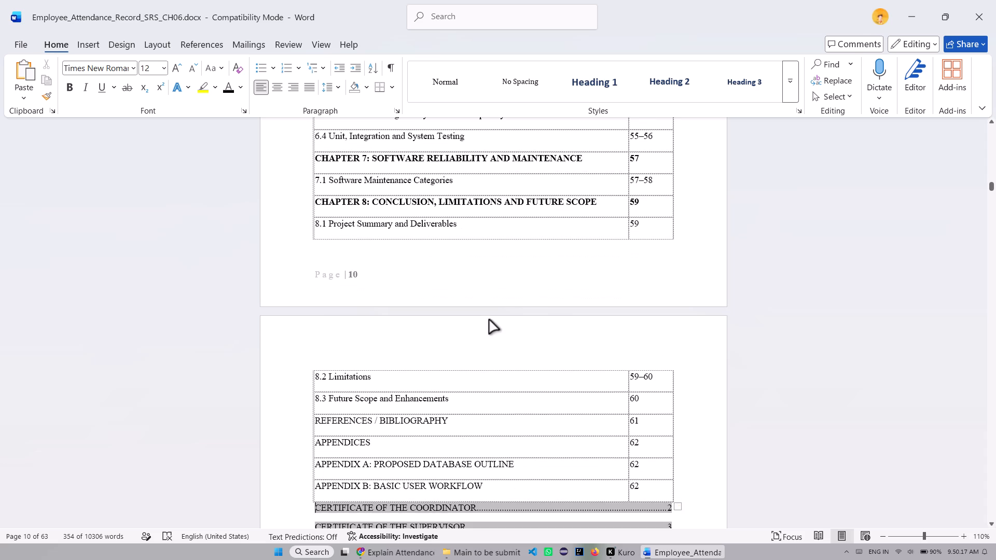
{"action": "scroll", "coordinate": [489, 320], "scroll_direction": "up", "scroll_amount": 8}
{"action": "scroll", "coordinate": [491, 319], "scroll_direction": "up", "scroll_amount": 20}
{"action": "scroll", "coordinate": [491, 319], "scroll_direction": "up", "scroll_amount": 3}
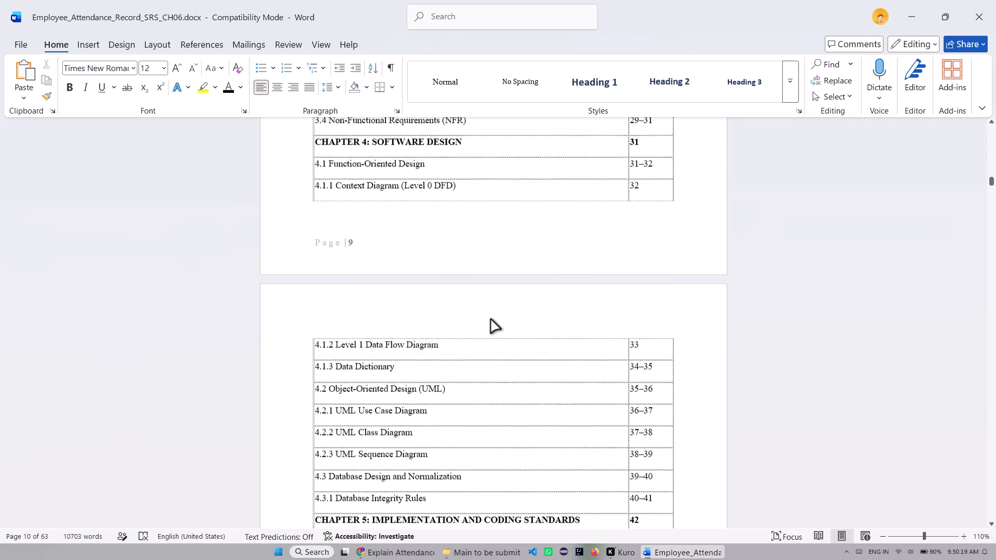
{"action": "scroll", "coordinate": [491, 319], "scroll_direction": "up", "scroll_amount": 17}
{"action": "scroll", "coordinate": [491, 319], "scroll_direction": "up", "scroll_amount": 7}
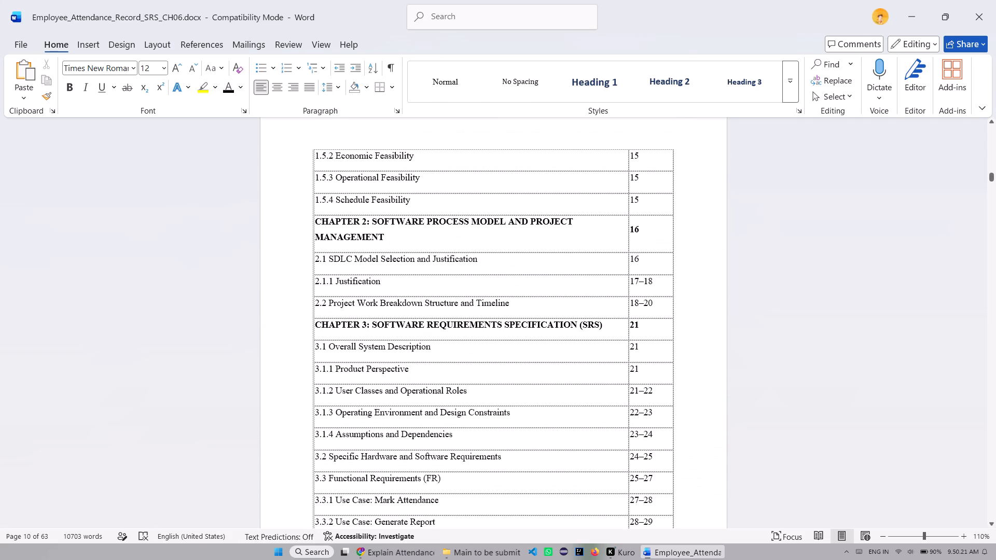
{"action": "scroll", "coordinate": [491, 319], "scroll_direction": "up", "scroll_amount": 3}
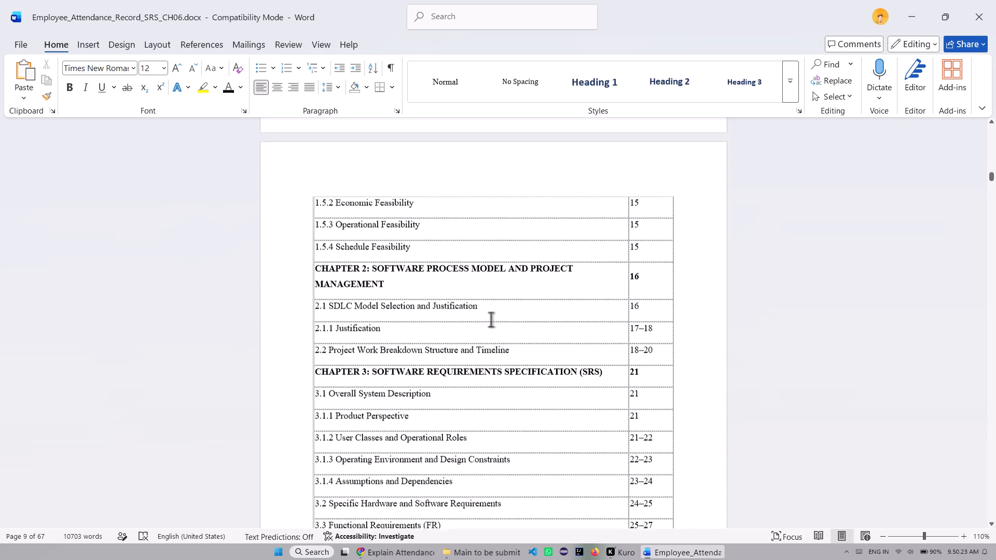
{"action": "scroll", "coordinate": [491, 319], "scroll_direction": "up", "scroll_amount": 8}
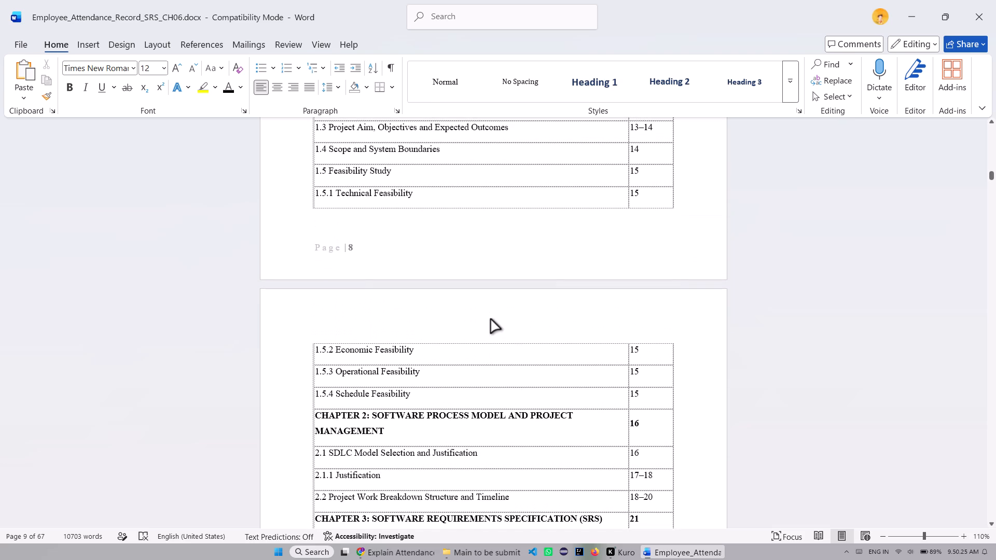
{"action": "scroll", "coordinate": [491, 319], "scroll_direction": "up", "scroll_amount": 16}
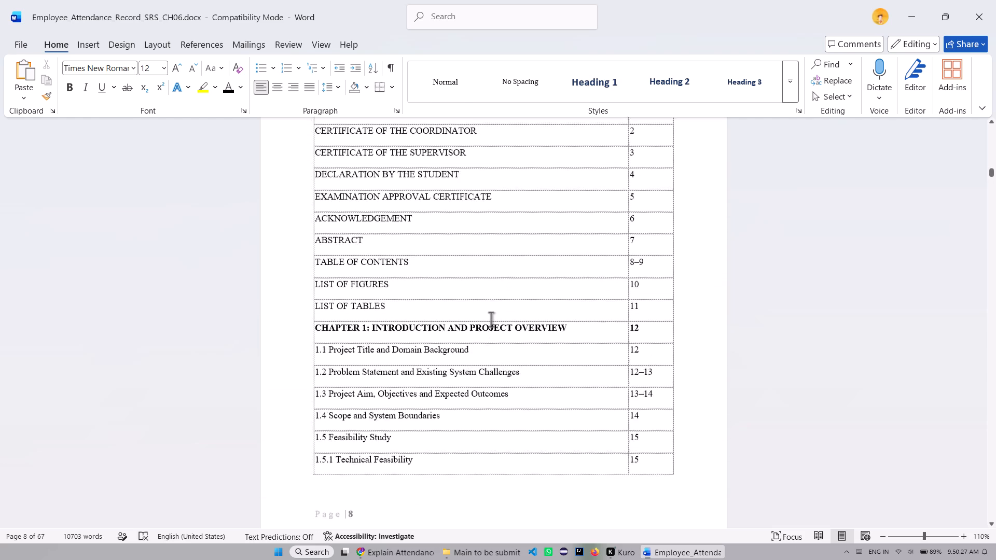
{"action": "scroll", "coordinate": [491, 319], "scroll_direction": "up", "scroll_amount": 7}
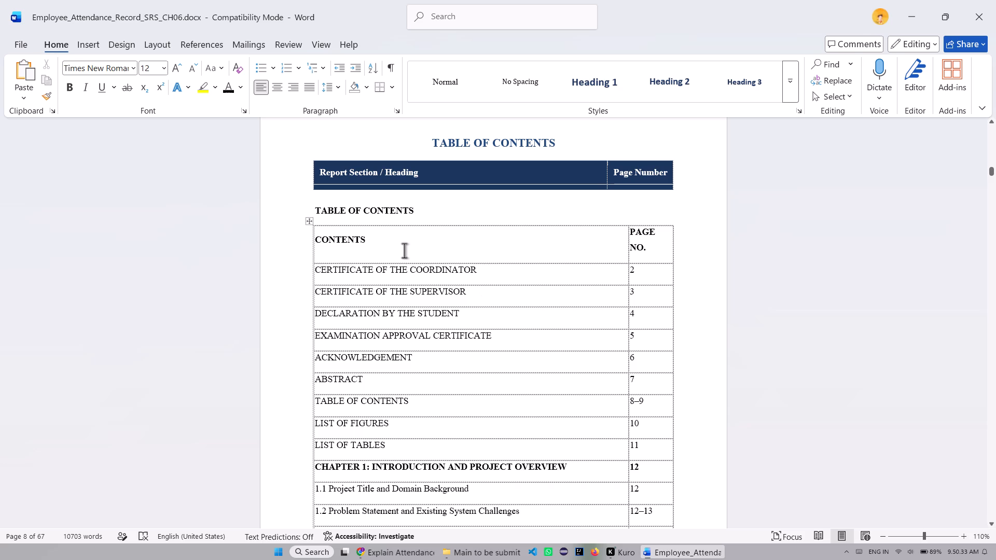
Delete the duplicate "TABLE OF CONTENTS" heading directly above the pasted table.
{"action": "left_click_drag", "start_coordinate": [317, 212], "coordinate": [320, 210]}
{"action": "left_click_drag", "start_coordinate": [320, 210], "coordinate": [415, 208]}
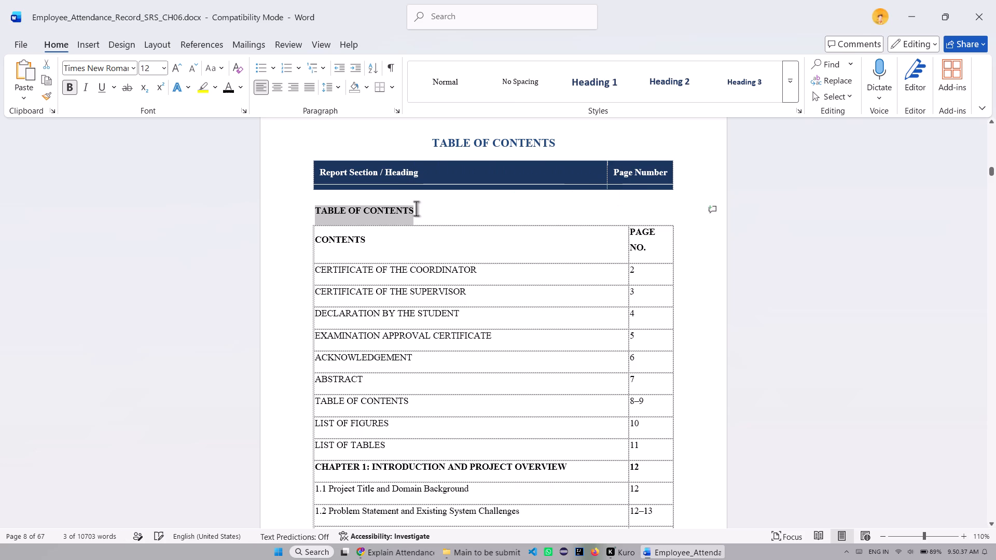
{"action": "key", "text": "BackSpace"}
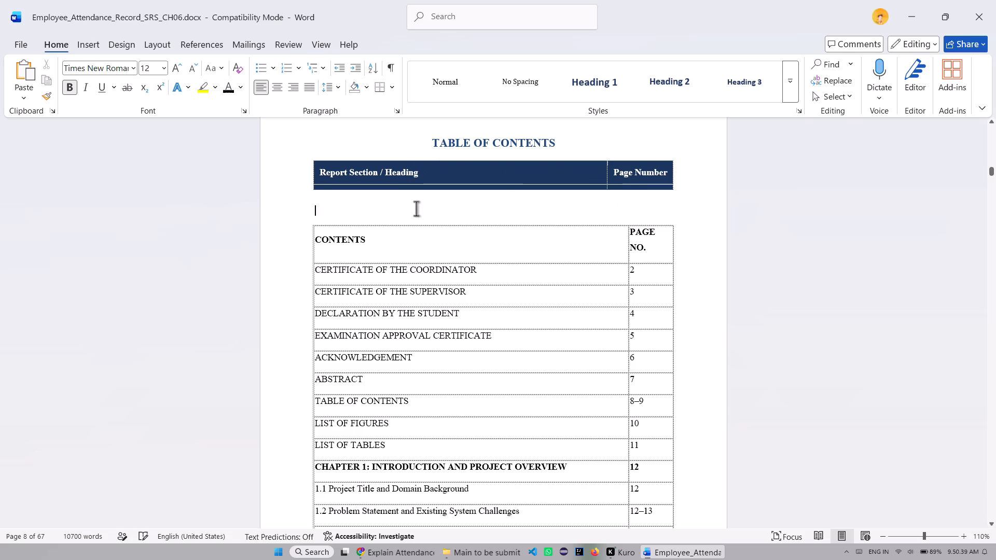
Delete the pasted table's "CONTENTS / PAGE NO." header row.
{"action": "right_click", "coordinate": [378, 240]}
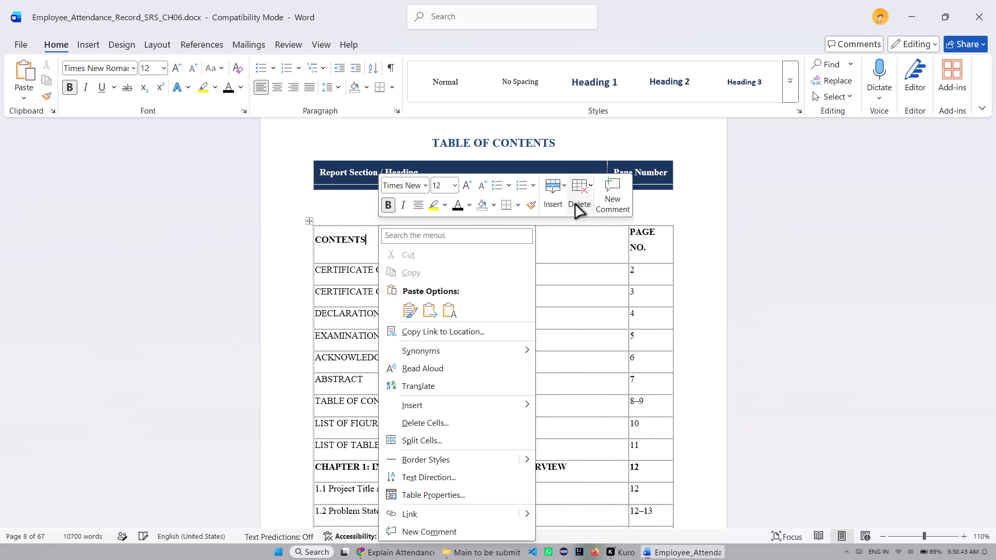
{"action": "left_click", "coordinate": [590, 185]}
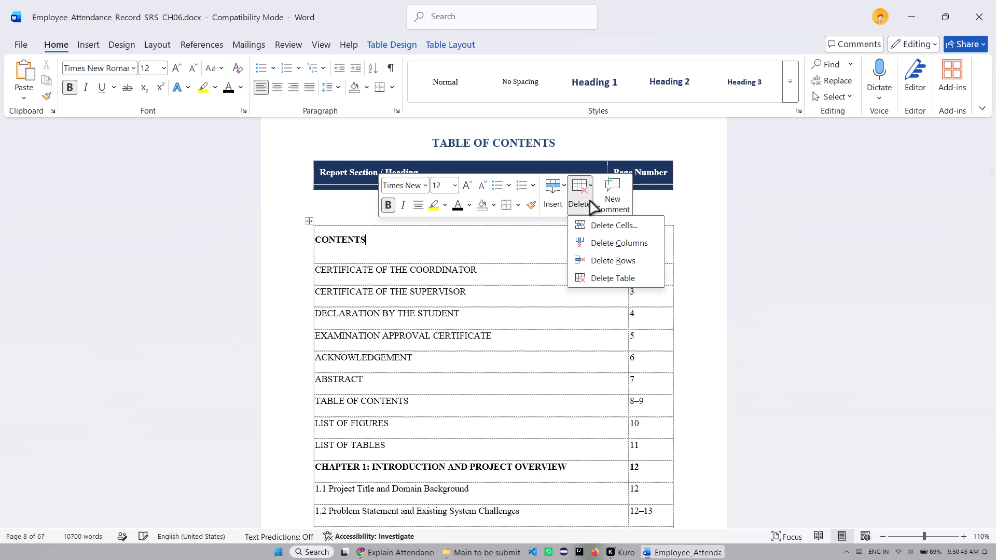
{"action": "left_click", "coordinate": [598, 261]}
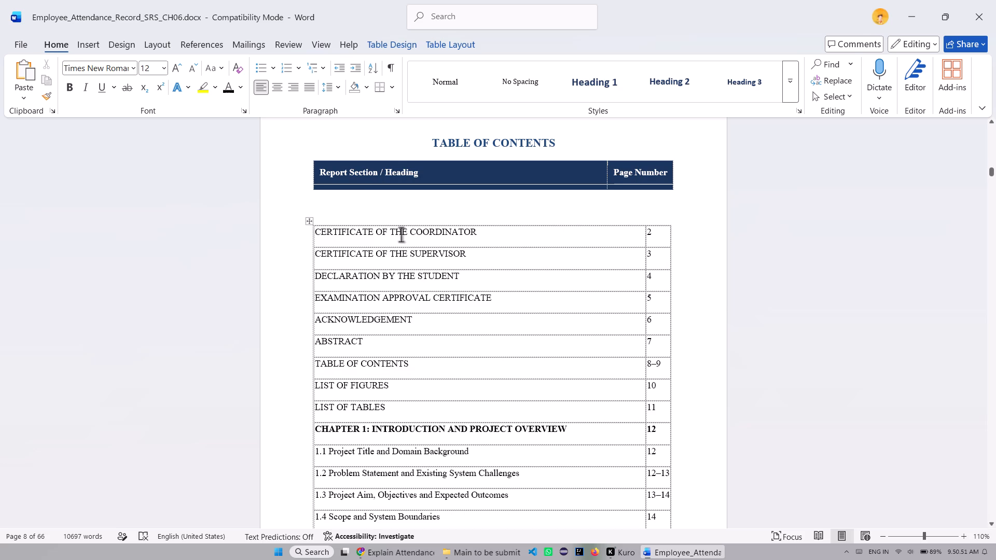
Remove the blank line between the dark blue header bar and the pasted contents table.
{"action": "left_click", "coordinate": [316, 216]}
{"action": "key", "text": "BackSpace"}
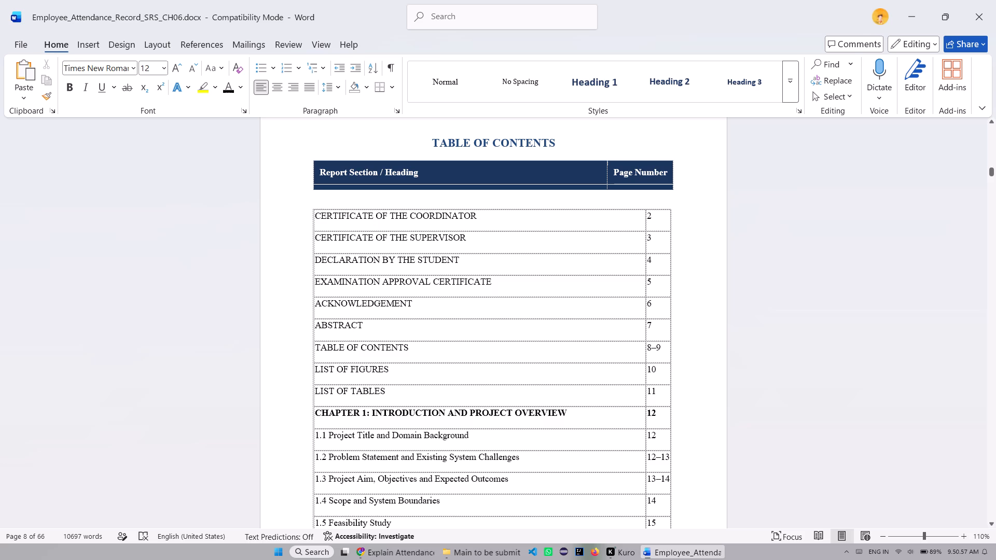
{"action": "left_click", "coordinate": [315, 204]}
{"action": "key", "text": "Down"}
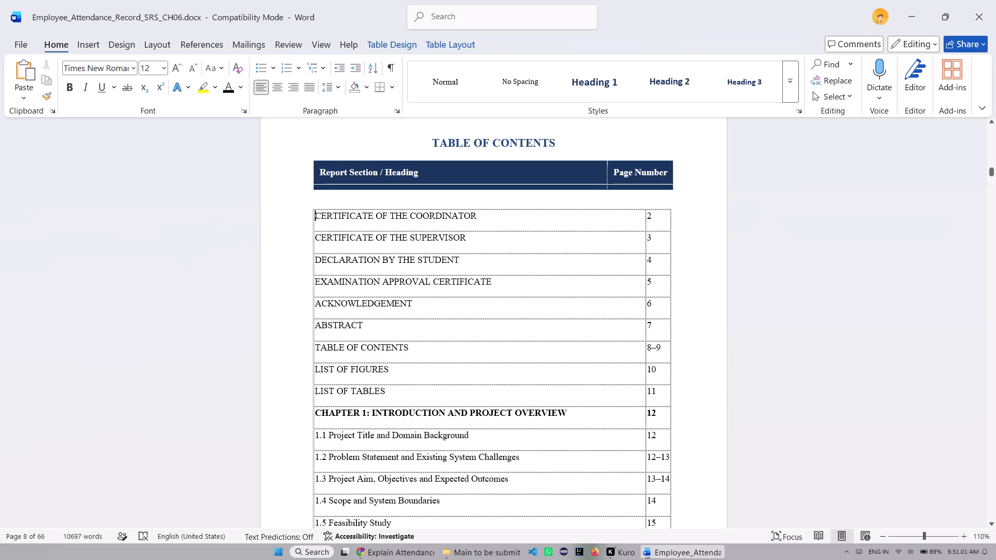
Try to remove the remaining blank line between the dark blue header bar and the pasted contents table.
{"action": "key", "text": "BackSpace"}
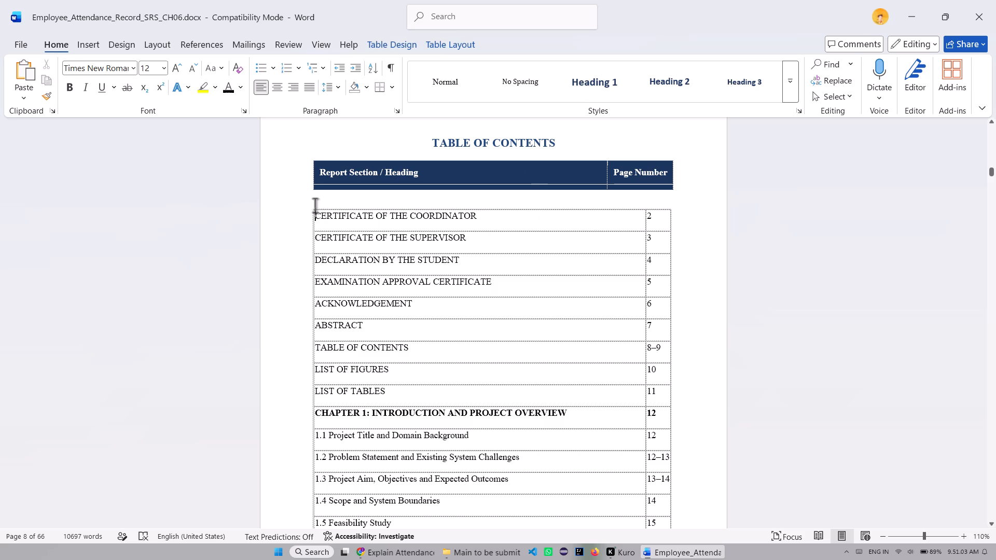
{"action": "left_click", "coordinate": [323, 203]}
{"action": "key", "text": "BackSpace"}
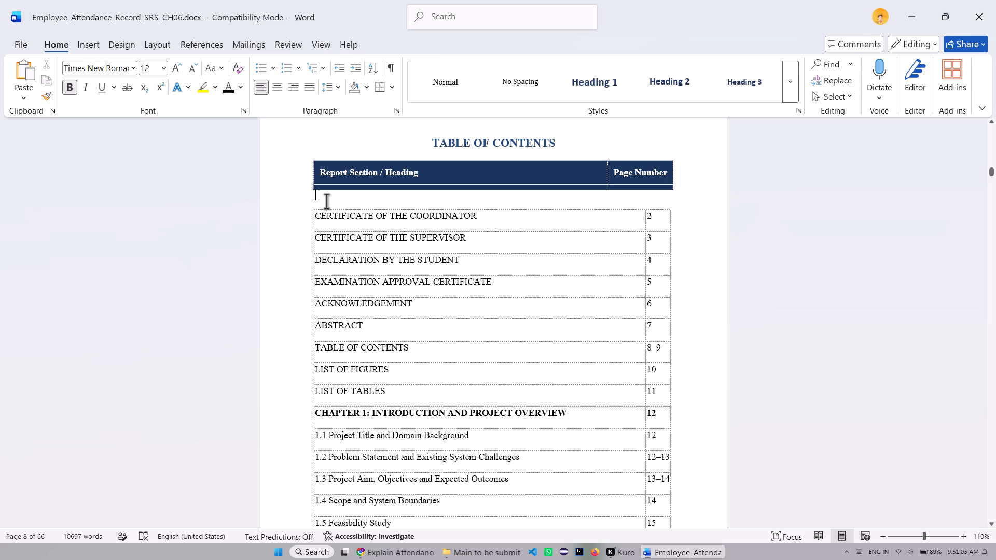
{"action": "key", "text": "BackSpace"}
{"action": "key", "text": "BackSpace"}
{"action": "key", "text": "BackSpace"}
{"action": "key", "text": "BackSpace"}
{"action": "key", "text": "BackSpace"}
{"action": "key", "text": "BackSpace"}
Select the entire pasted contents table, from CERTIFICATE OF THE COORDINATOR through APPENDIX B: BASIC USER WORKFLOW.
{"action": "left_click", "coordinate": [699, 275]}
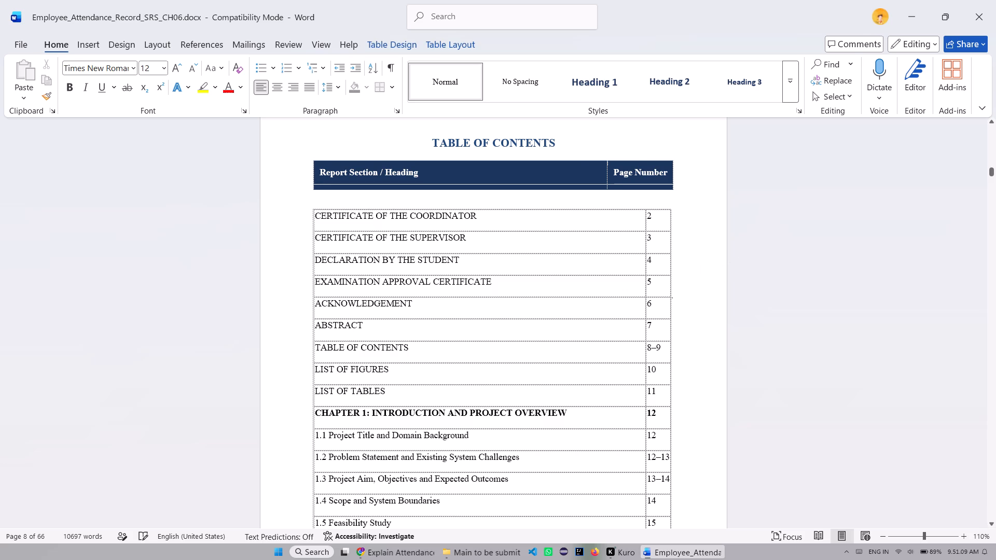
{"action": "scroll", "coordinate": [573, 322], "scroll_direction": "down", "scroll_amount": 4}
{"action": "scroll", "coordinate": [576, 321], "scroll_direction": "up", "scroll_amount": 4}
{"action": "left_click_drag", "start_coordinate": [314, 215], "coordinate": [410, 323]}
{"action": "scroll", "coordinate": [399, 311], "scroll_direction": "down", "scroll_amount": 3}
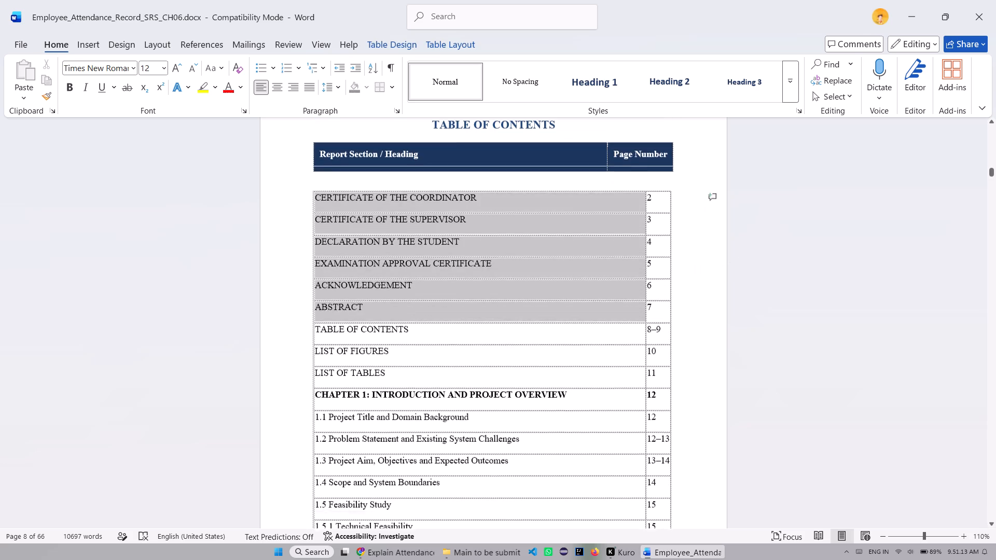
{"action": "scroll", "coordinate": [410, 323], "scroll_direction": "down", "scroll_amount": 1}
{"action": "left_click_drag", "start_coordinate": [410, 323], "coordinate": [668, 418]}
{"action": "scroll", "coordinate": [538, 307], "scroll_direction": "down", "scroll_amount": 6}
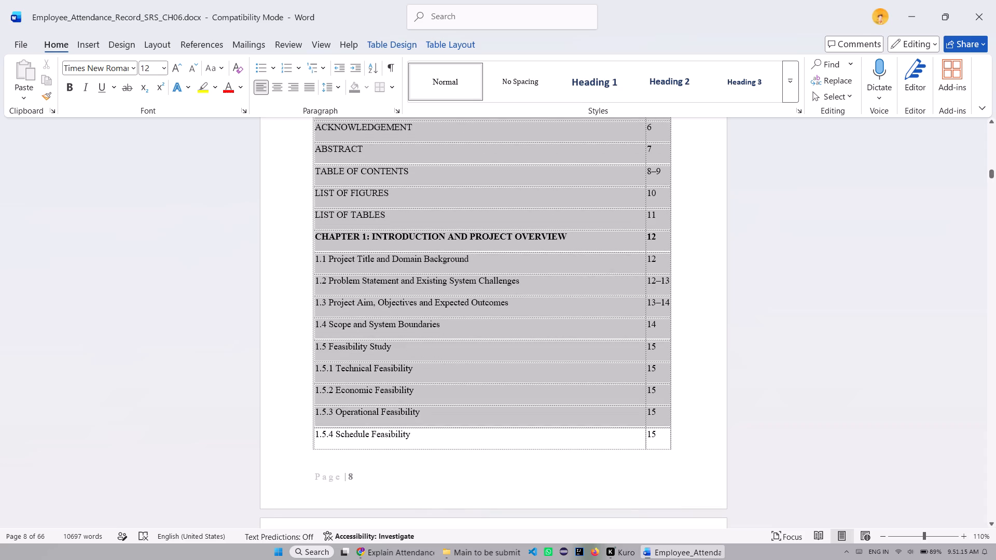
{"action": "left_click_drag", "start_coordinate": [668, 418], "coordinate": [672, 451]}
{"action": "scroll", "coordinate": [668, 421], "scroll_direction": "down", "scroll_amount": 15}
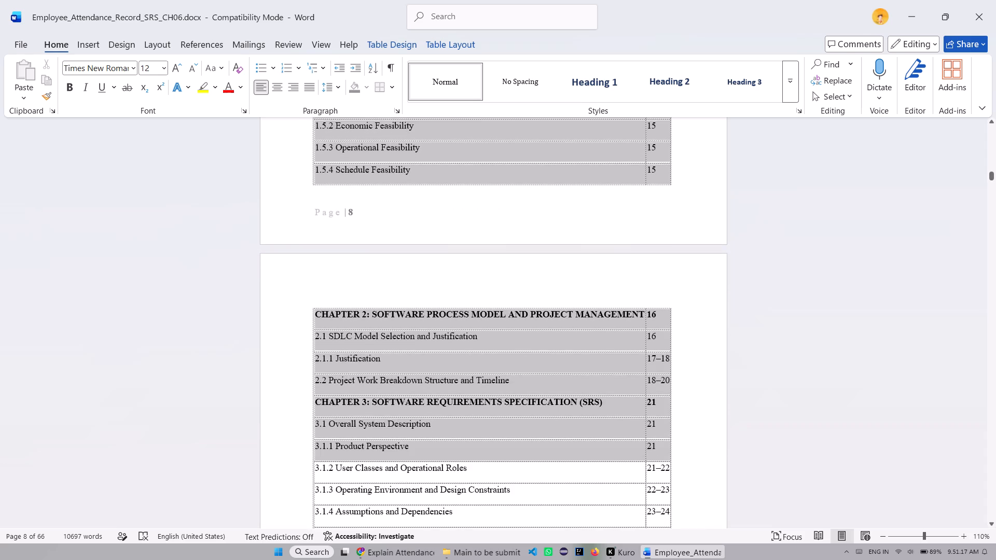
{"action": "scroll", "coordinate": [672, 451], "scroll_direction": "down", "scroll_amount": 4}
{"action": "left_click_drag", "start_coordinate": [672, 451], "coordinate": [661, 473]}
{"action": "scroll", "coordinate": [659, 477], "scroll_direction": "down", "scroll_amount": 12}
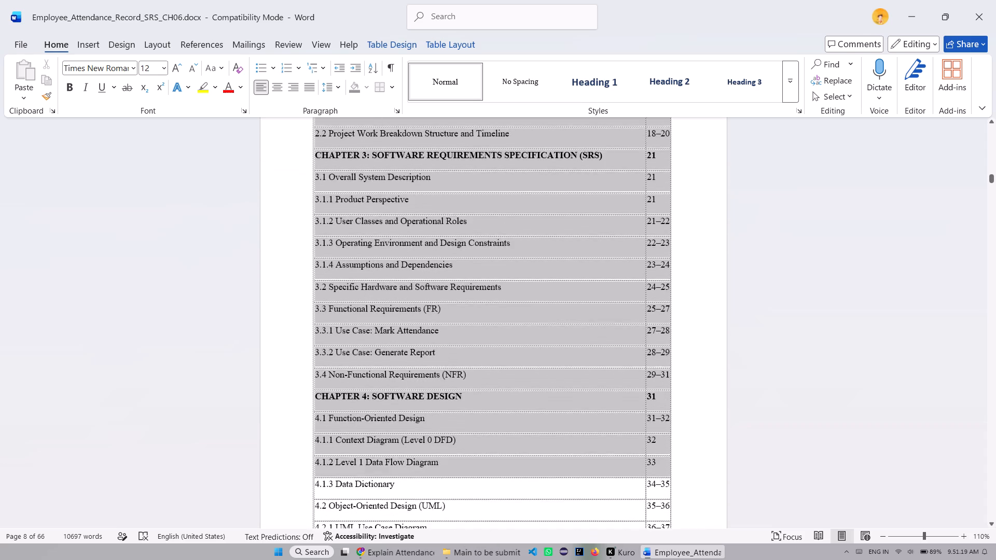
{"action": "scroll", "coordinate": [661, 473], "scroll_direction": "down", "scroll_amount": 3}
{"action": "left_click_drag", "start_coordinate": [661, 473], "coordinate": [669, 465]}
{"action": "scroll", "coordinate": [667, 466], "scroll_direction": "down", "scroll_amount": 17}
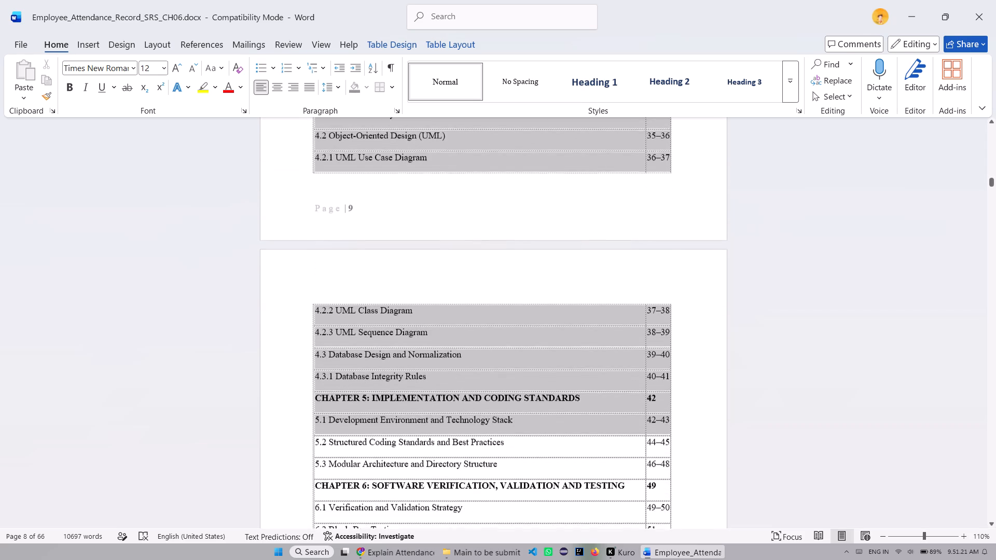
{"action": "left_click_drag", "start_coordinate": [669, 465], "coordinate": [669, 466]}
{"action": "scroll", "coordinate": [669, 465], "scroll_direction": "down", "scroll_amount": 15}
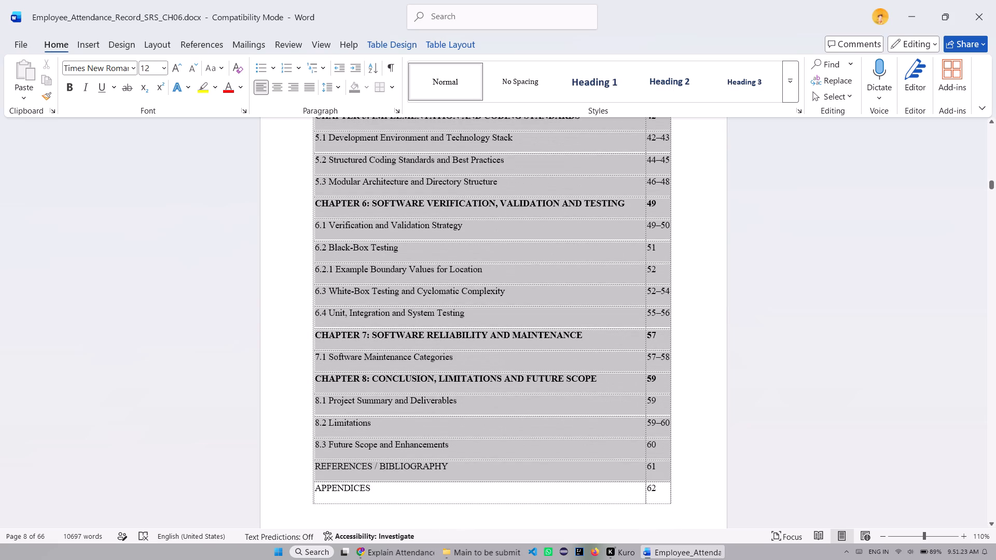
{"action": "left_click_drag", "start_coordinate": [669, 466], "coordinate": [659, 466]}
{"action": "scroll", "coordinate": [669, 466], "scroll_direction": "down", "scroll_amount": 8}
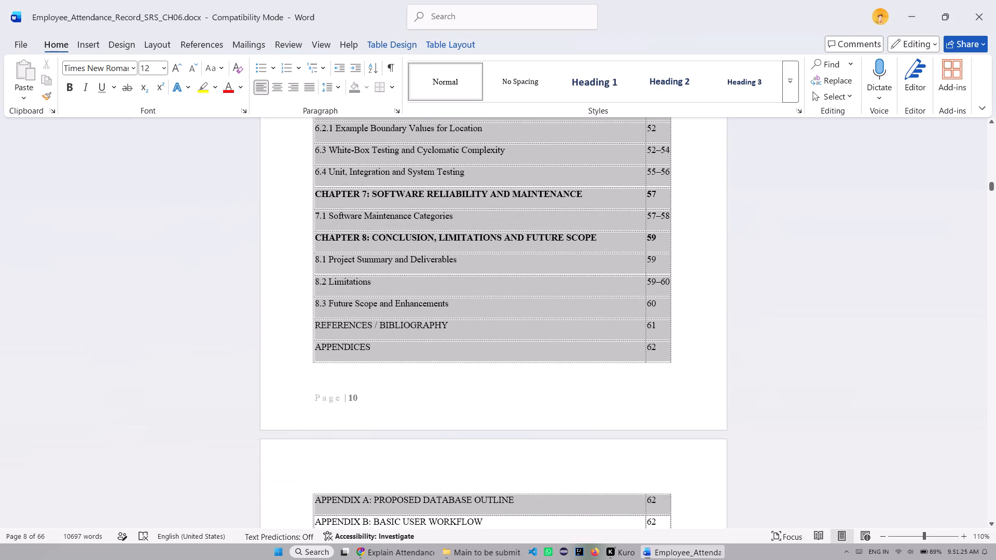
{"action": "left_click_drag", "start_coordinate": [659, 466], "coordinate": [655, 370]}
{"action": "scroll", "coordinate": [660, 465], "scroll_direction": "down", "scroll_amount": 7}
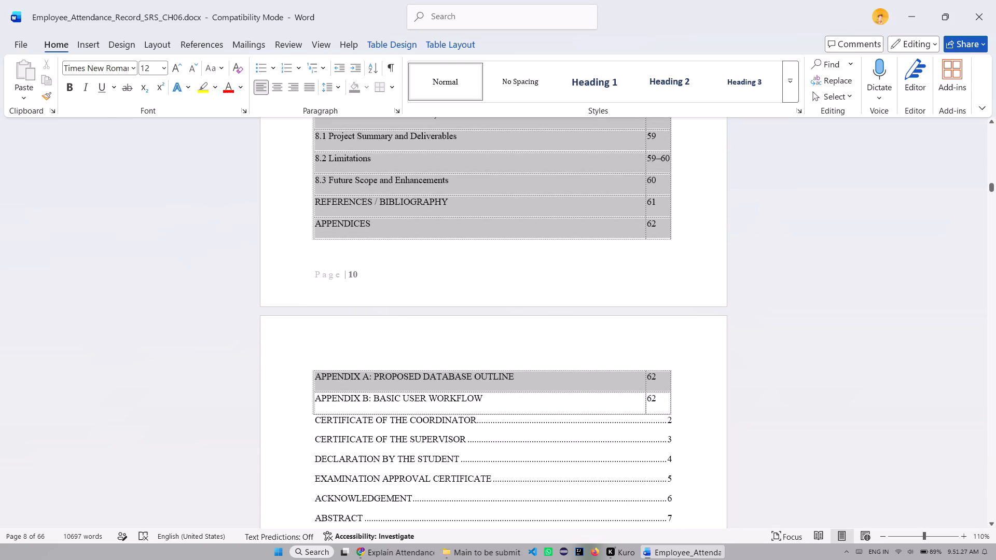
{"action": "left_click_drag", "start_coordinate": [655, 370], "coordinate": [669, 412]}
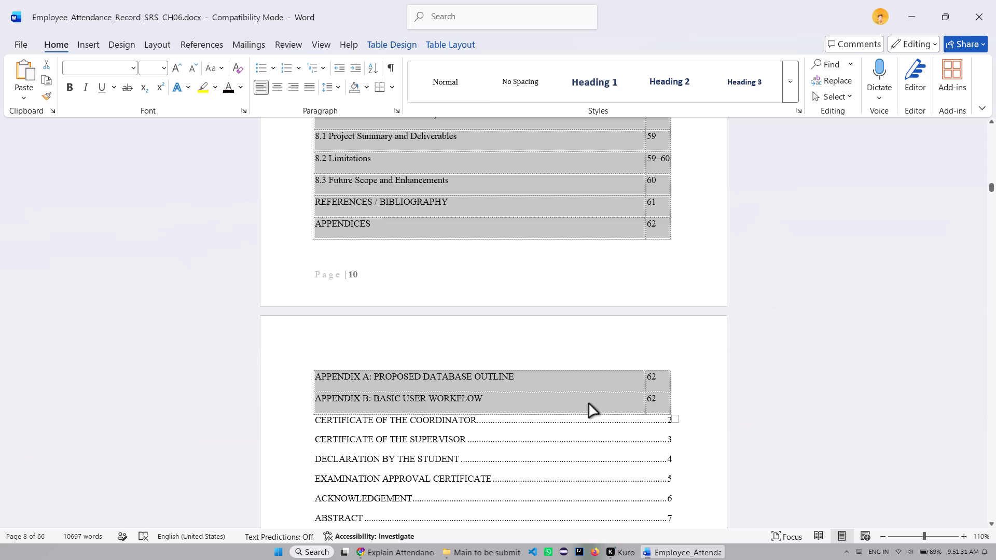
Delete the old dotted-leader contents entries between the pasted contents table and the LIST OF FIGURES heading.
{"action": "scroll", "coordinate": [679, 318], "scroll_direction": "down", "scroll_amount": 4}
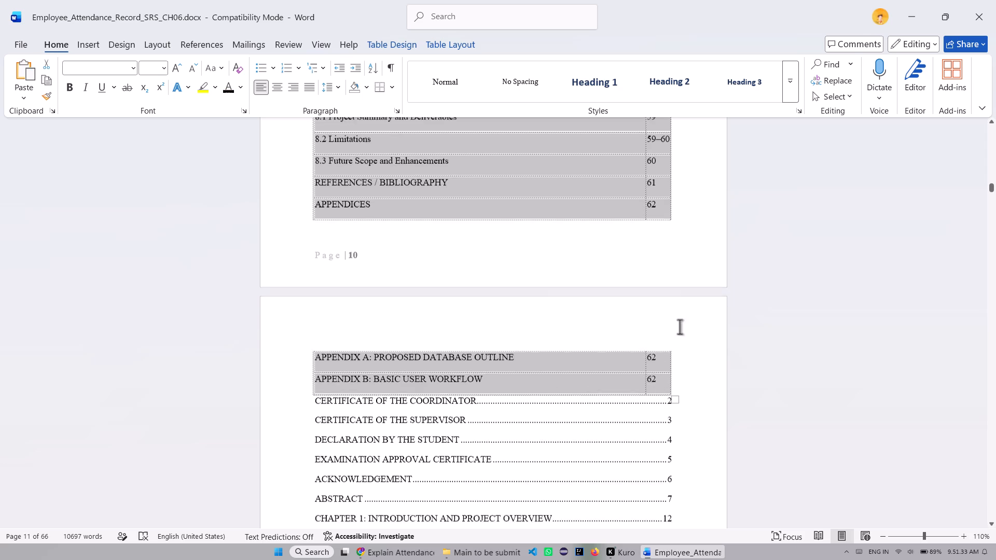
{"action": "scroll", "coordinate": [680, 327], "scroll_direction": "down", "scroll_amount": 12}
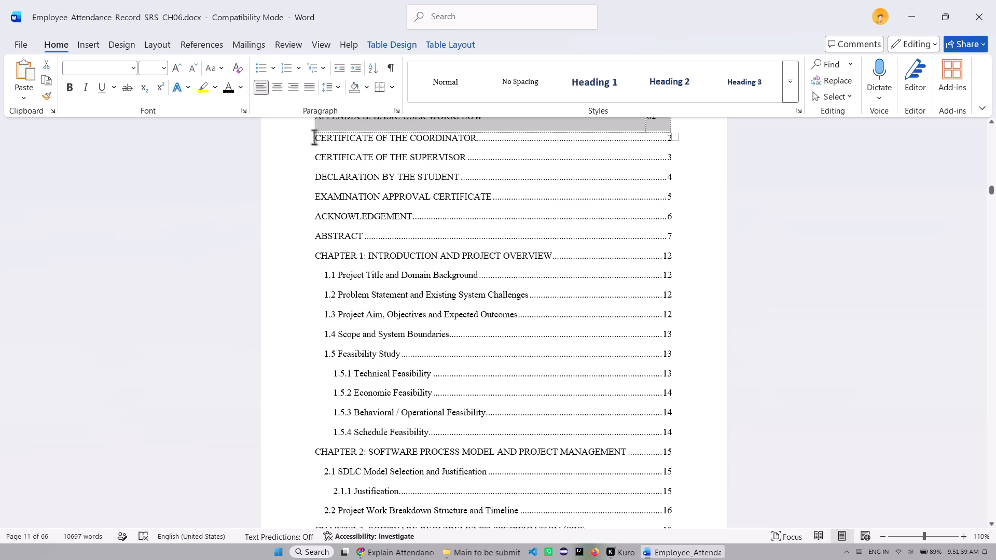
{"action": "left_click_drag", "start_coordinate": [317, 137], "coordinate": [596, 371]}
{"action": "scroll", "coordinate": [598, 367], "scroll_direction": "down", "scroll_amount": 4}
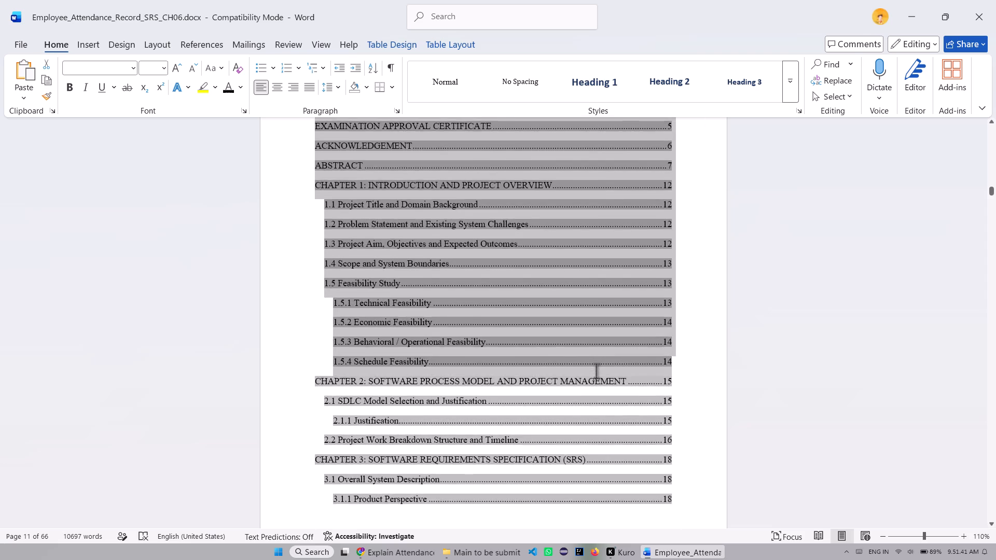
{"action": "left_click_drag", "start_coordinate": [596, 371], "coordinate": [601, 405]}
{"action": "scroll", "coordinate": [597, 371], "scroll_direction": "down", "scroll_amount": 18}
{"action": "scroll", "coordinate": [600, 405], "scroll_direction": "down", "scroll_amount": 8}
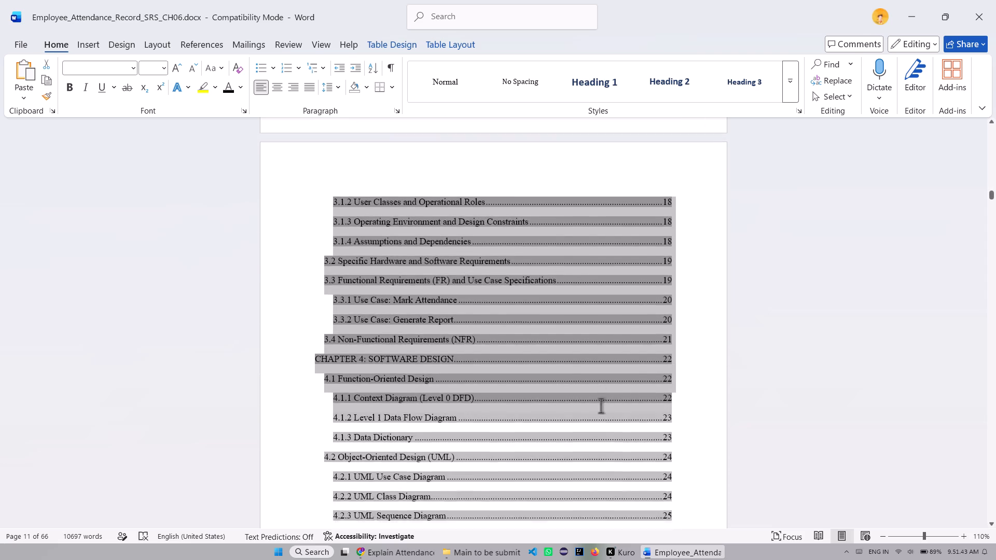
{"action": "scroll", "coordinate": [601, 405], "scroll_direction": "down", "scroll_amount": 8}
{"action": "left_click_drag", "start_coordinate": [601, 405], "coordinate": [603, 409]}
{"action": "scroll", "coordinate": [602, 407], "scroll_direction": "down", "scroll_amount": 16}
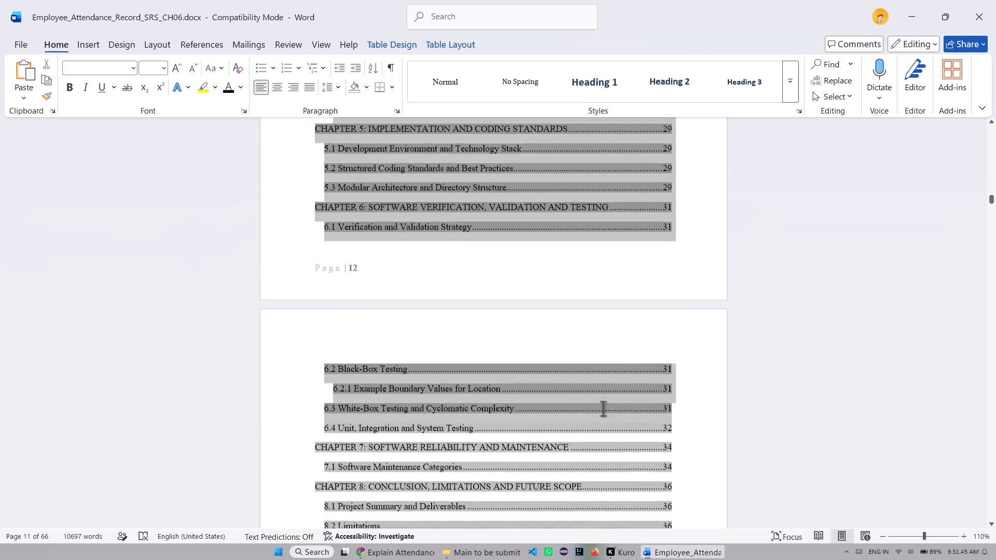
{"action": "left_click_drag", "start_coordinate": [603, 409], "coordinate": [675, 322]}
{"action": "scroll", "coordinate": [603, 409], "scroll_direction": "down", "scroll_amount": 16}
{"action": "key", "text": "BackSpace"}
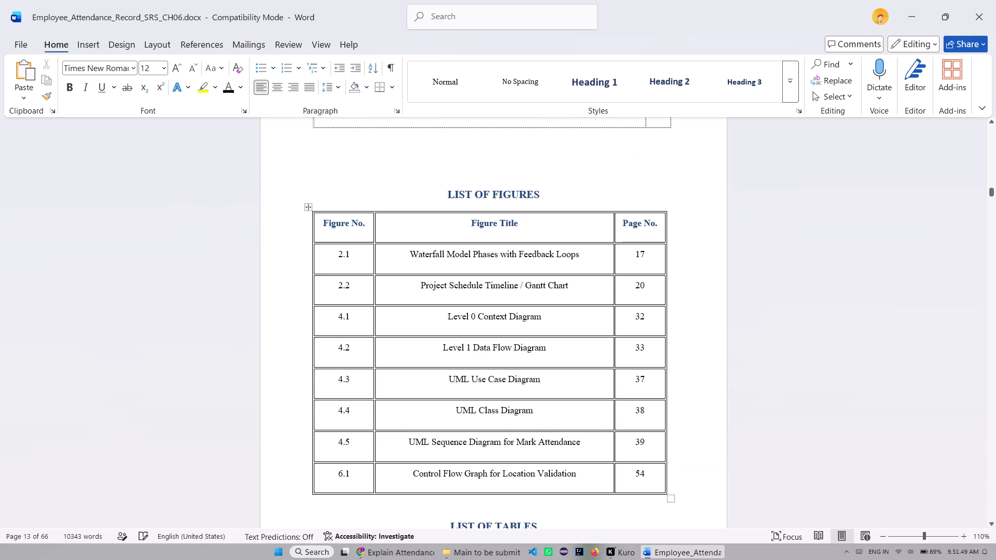
Review the contents table from the LIST OF FIGURES heading back up to the TABLE OF CONTENTS heading.
{"action": "scroll", "coordinate": [511, 383], "scroll_direction": "up", "scroll_amount": 11}
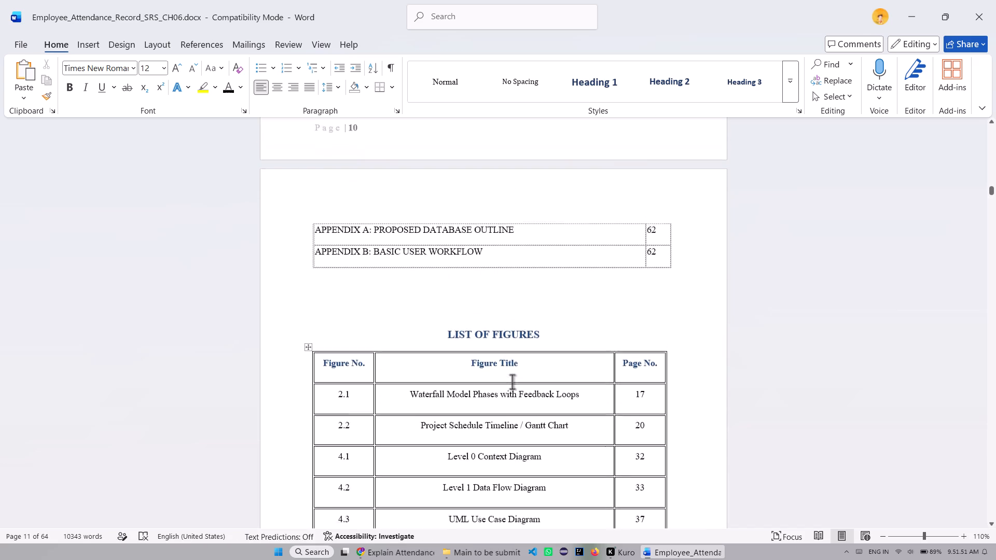
{"action": "scroll", "coordinate": [512, 382], "scroll_direction": "up", "scroll_amount": 9}
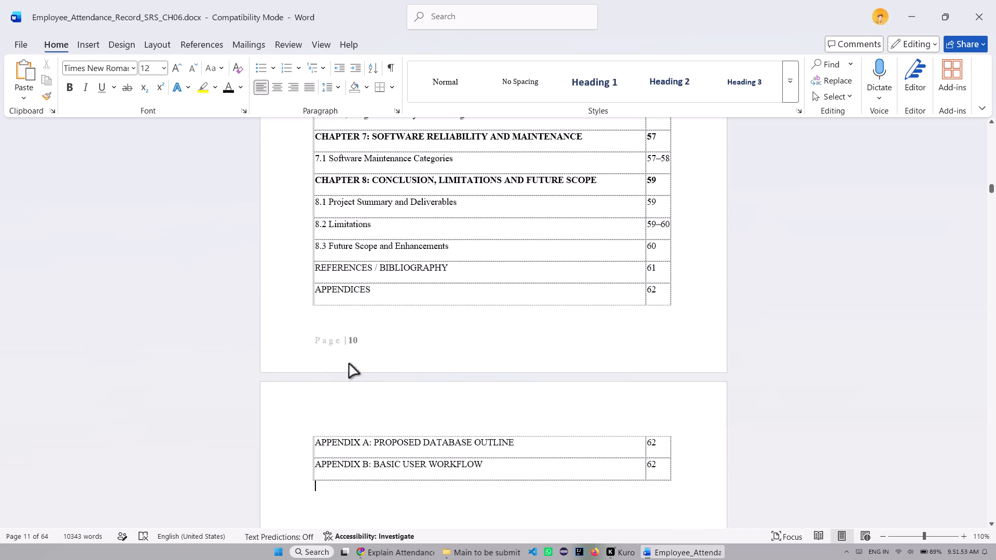
{"action": "scroll", "coordinate": [439, 339], "scroll_direction": "up", "scroll_amount": 2}
{"action": "scroll", "coordinate": [473, 344], "scroll_direction": "down", "scroll_amount": 12}
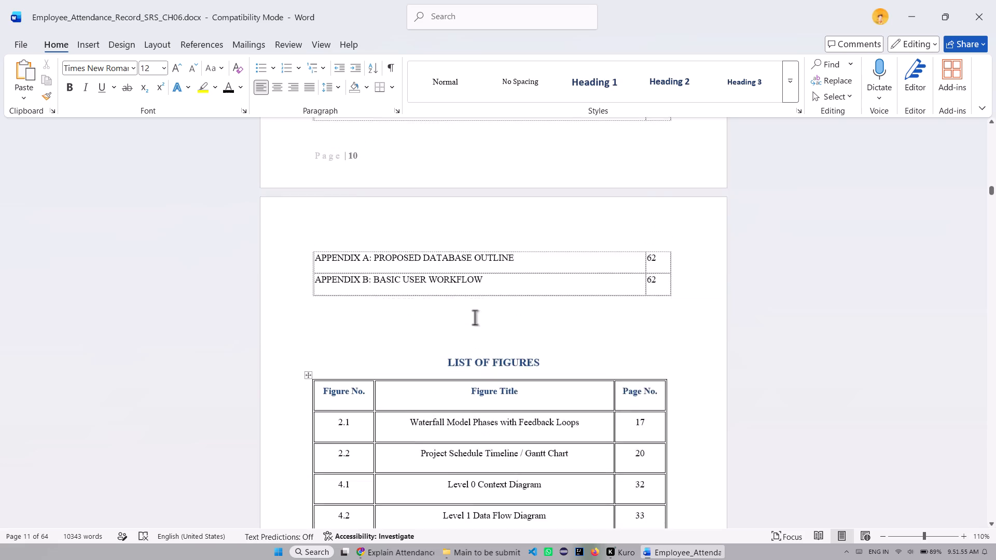
{"action": "scroll", "coordinate": [475, 317], "scroll_direction": "down", "scroll_amount": 5}
{"action": "scroll", "coordinate": [649, 248], "scroll_direction": "up", "scroll_amount": 3}
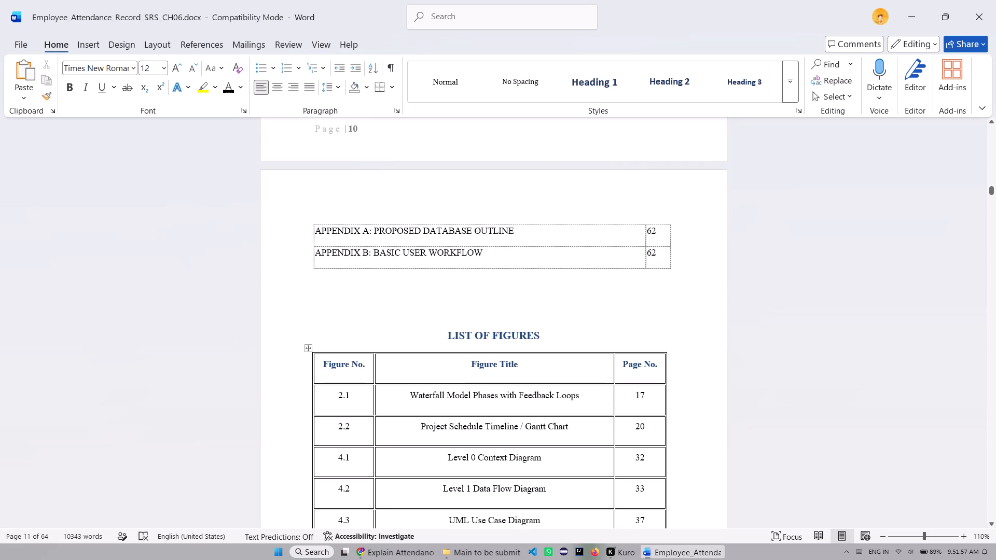
{"action": "scroll", "coordinate": [632, 254], "scroll_direction": "up", "scroll_amount": 8}
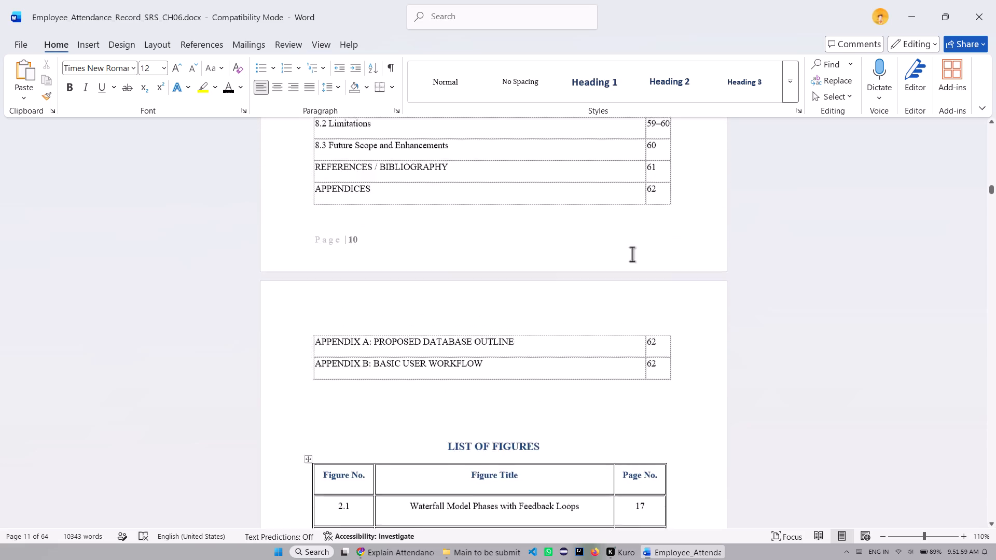
{"action": "scroll", "coordinate": [634, 250], "scroll_direction": "up", "scroll_amount": 20}
{"action": "scroll", "coordinate": [634, 250], "scroll_direction": "up", "scroll_amount": 14}
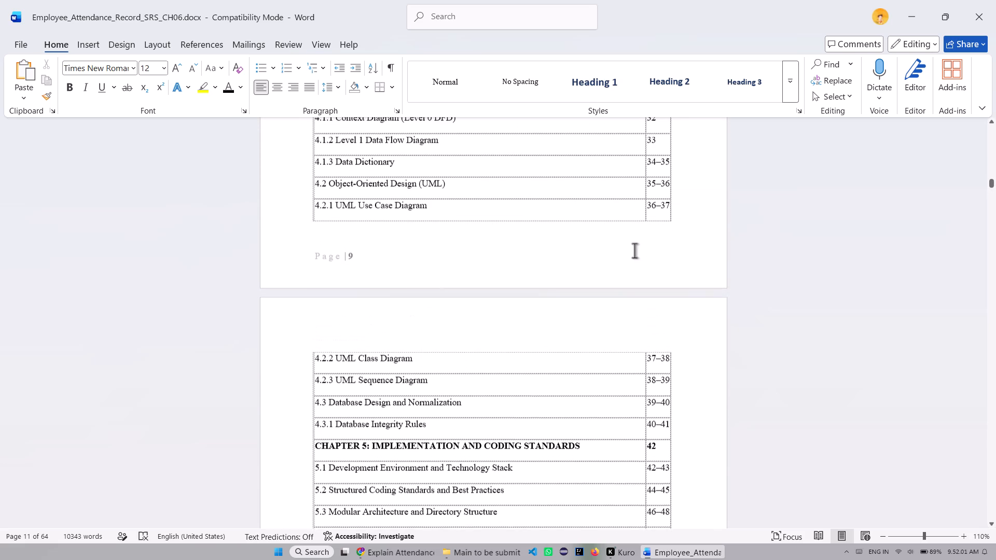
{"action": "scroll", "coordinate": [634, 250], "scroll_direction": "up", "scroll_amount": 20}
{"action": "scroll", "coordinate": [634, 250], "scroll_direction": "up", "scroll_amount": 2}
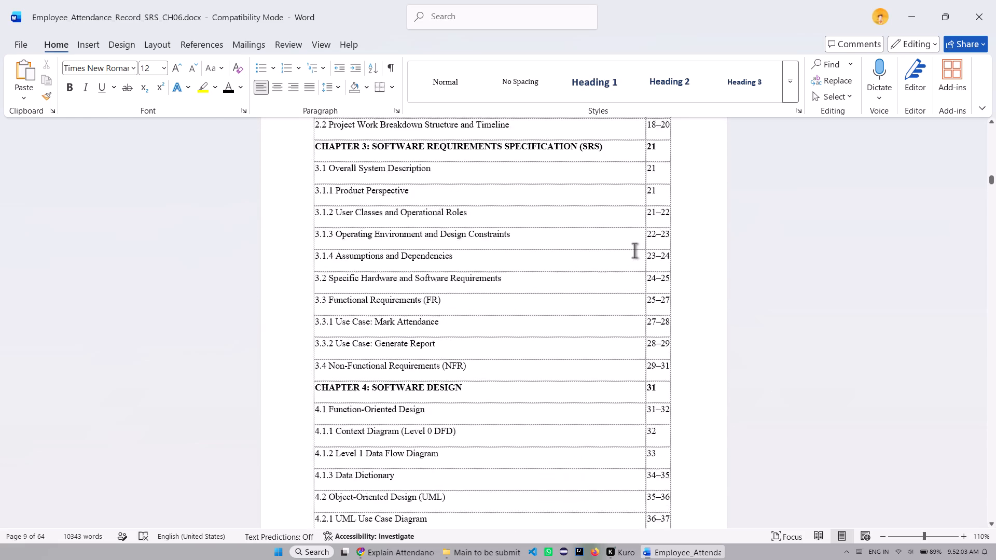
{"action": "scroll", "coordinate": [634, 250], "scroll_direction": "up", "scroll_amount": 7}
{"action": "scroll", "coordinate": [634, 250], "scroll_direction": "up", "scroll_amount": 14}
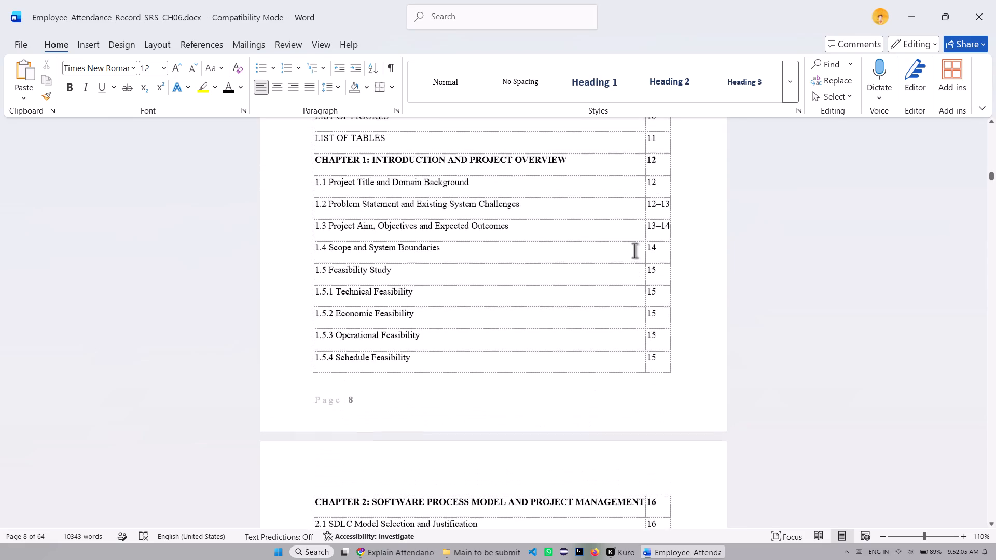
{"action": "scroll", "coordinate": [634, 250], "scroll_direction": "up", "scroll_amount": 17}
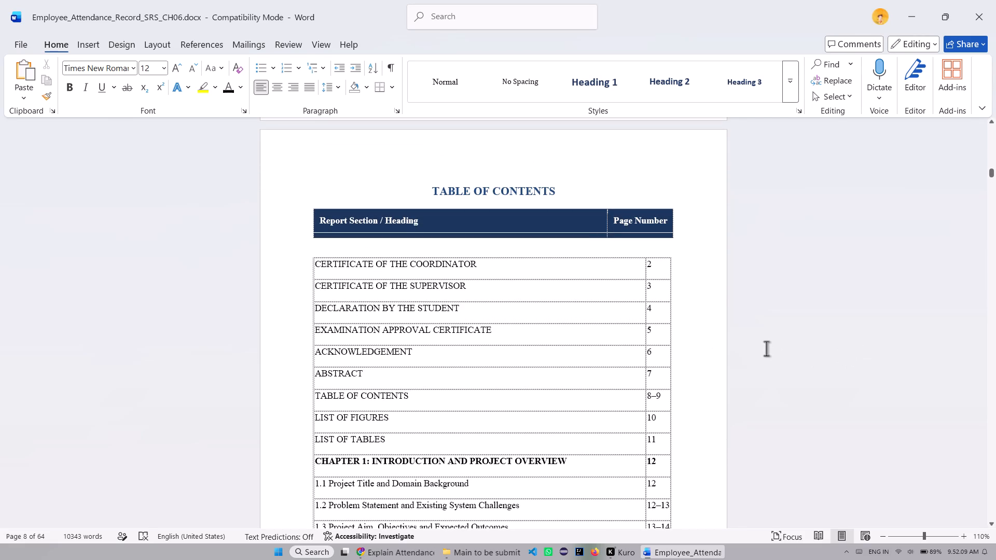
Undo the old entries' deletion, the pasted table's cleanup and its insertion, back to the original dotted-leader contents list.
{"action": "key", "text": "ctrl+z"}
{"action": "key", "text": "ctrl+z"}
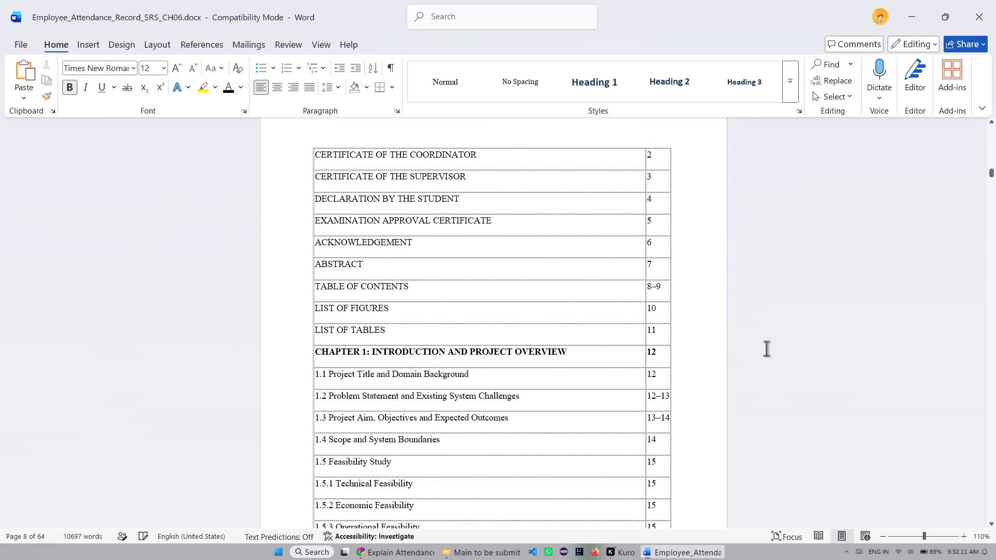
{"action": "key", "text": "ctrl+z"}
{"action": "key", "text": "ctrl+z"}
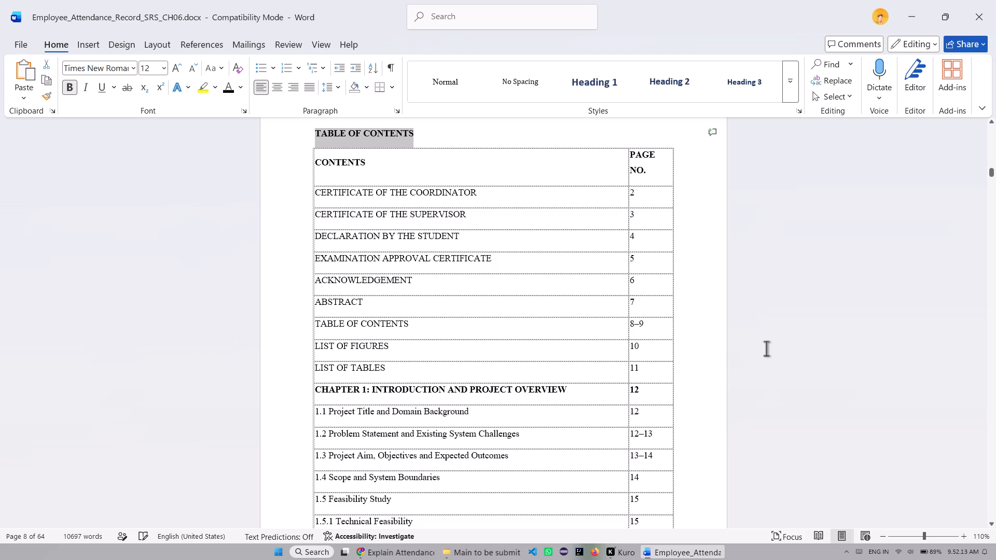
{"action": "key", "text": "ctrl+z"}
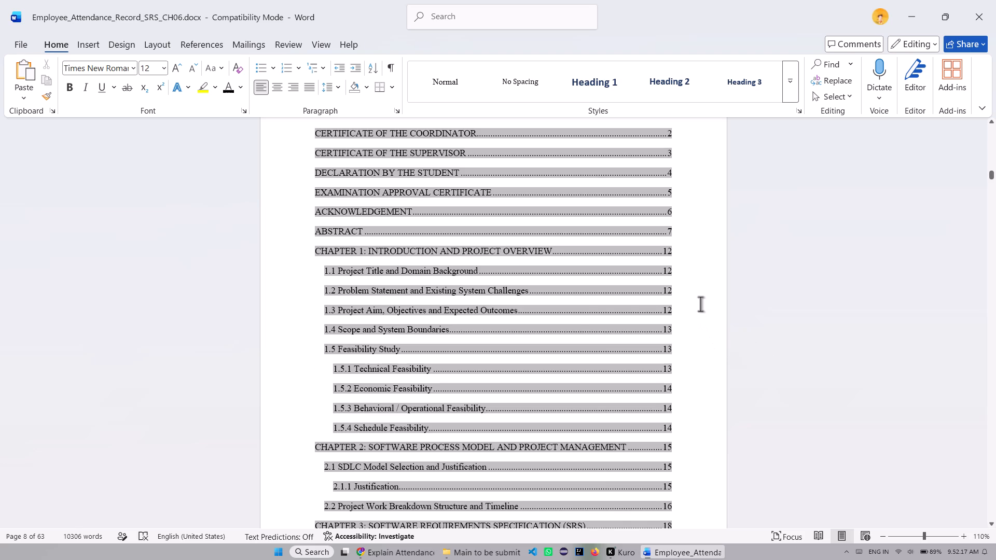
Review the restored contents list from the TABLE OF CONTENTS heading down to the LIST OF FIGURES heading.
{"action": "scroll", "coordinate": [594, 310], "scroll_direction": "up", "scroll_amount": 8}
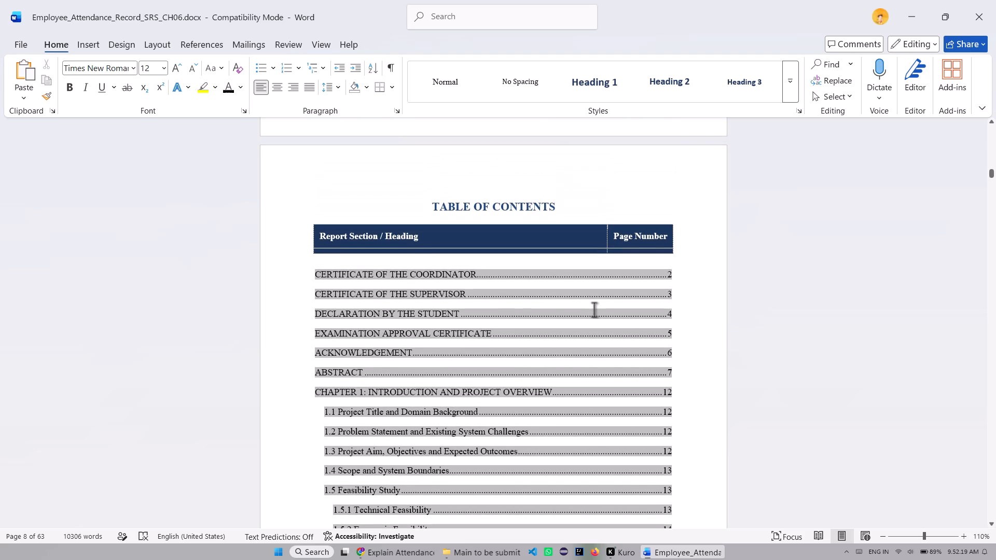
{"action": "left_click", "coordinate": [689, 334]}
{"action": "double_click", "coordinate": [690, 324]}
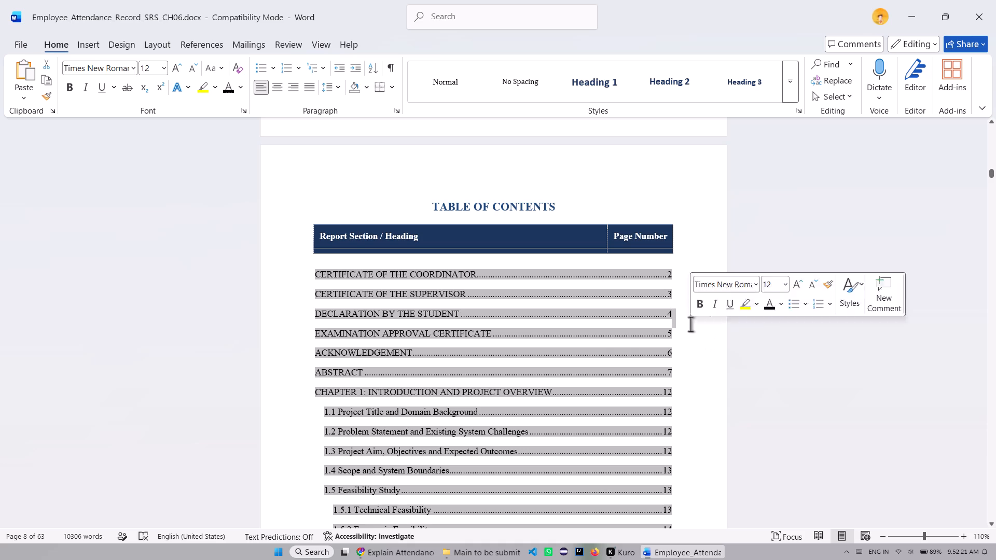
{"action": "scroll", "coordinate": [594, 257], "scroll_direction": "down", "scroll_amount": 20}
{"action": "scroll", "coordinate": [594, 257], "scroll_direction": "down", "scroll_amount": 18}
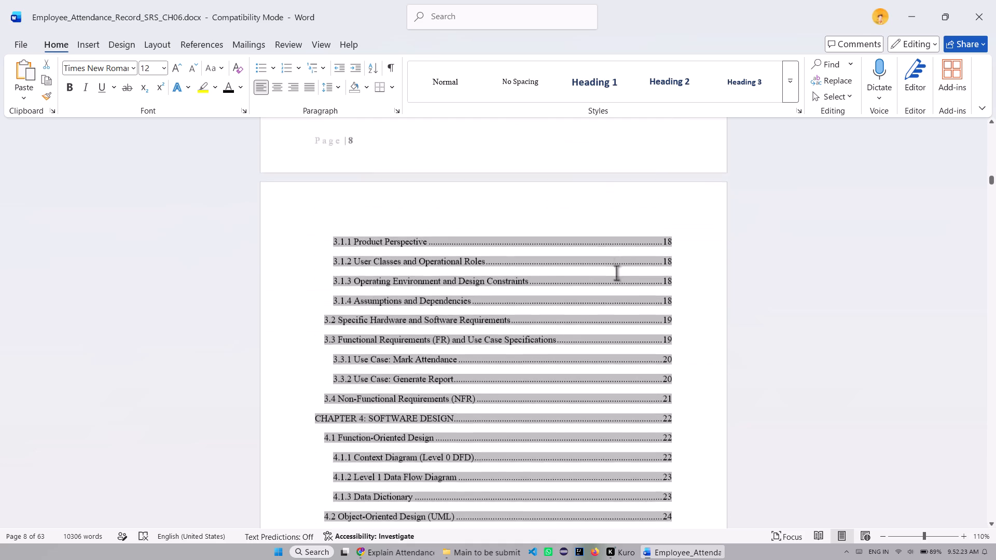
{"action": "scroll", "coordinate": [616, 264], "scroll_direction": "down", "scroll_amount": 20}
{"action": "scroll", "coordinate": [616, 264], "scroll_direction": "down", "scroll_amount": 18}
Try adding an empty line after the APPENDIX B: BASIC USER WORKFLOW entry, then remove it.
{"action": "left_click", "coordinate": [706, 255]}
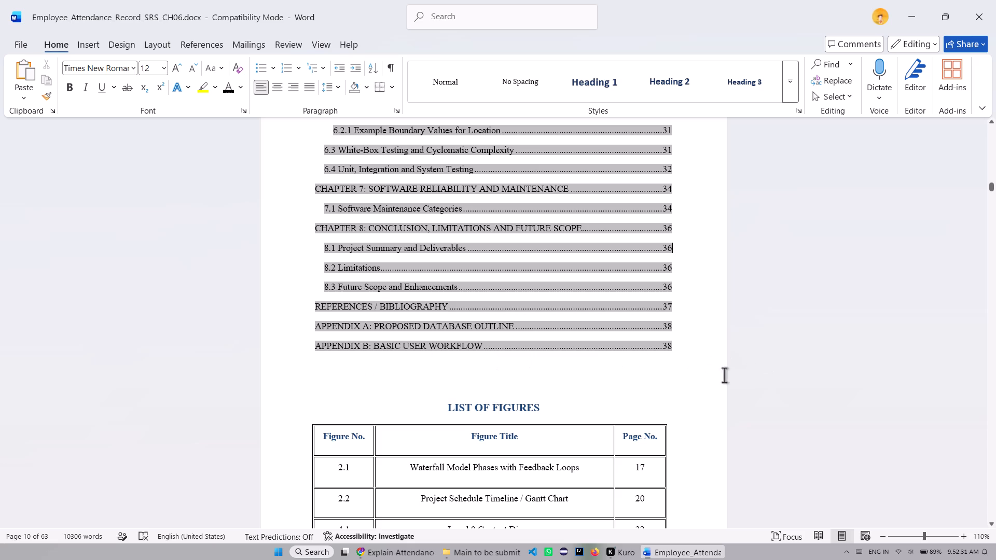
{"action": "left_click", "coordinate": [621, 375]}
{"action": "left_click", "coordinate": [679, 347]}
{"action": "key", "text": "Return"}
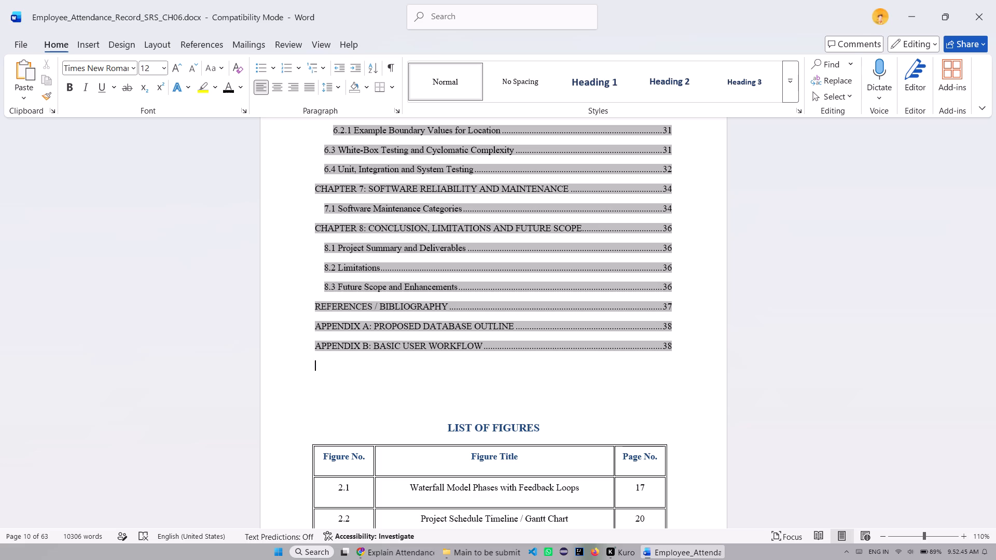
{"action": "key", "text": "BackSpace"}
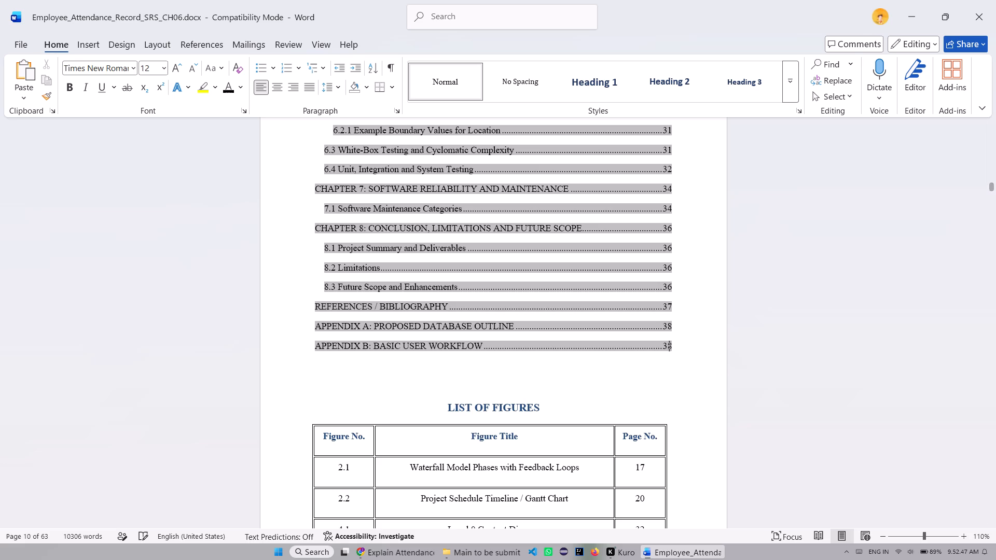
Examine the contents entries from APPENDIX B back up to the front-matter entries for where the missing lists belong.
{"action": "scroll", "coordinate": [642, 338], "scroll_direction": "up", "scroll_amount": 10}
{"action": "scroll", "coordinate": [566, 320], "scroll_direction": "up", "scroll_amount": 3}
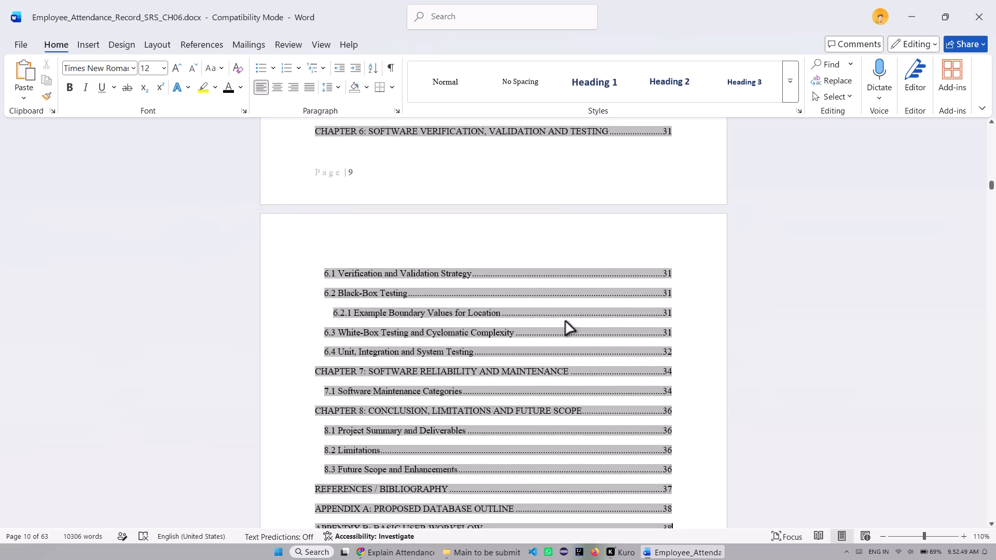
{"action": "scroll", "coordinate": [565, 321], "scroll_direction": "up", "scroll_amount": 14}
{"action": "scroll", "coordinate": [569, 313], "scroll_direction": "down", "scroll_amount": 9}
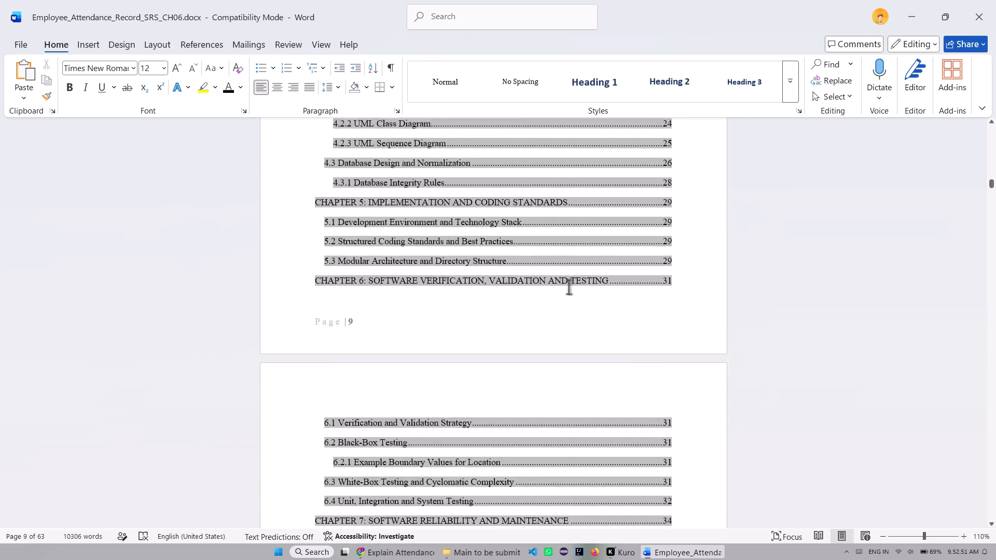
{"action": "scroll", "coordinate": [569, 287], "scroll_direction": "down", "scroll_amount": 17}
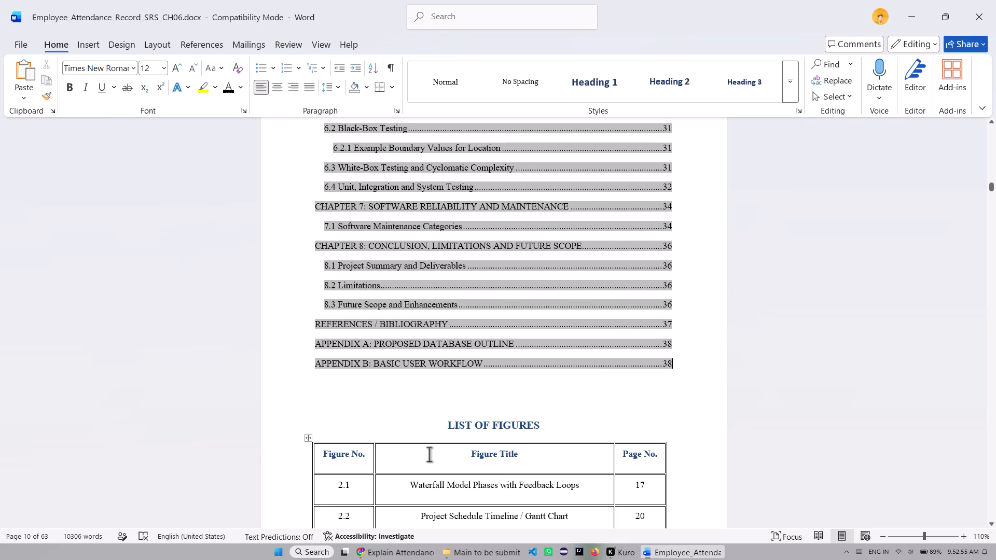
{"action": "scroll", "coordinate": [587, 368], "scroll_direction": "up", "scroll_amount": 15}
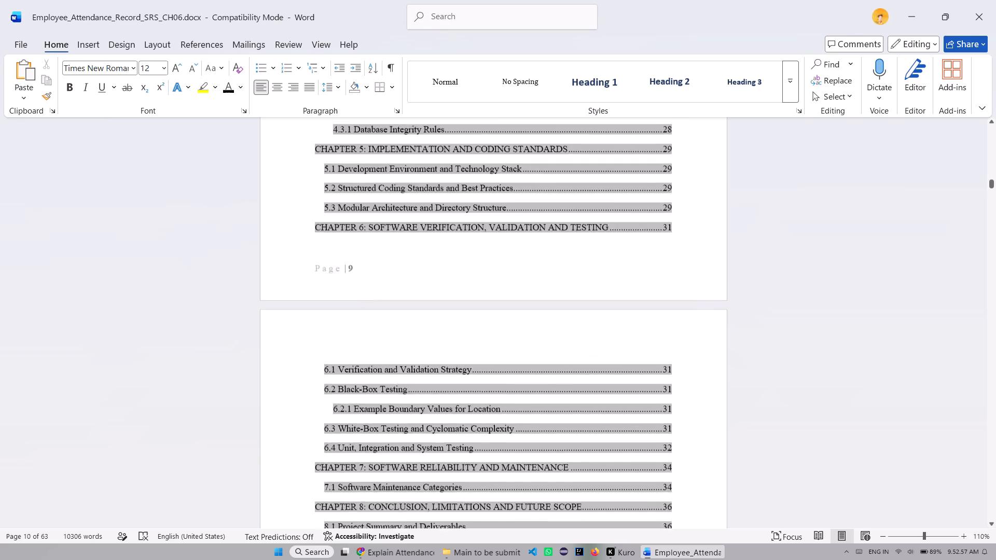
{"action": "scroll", "coordinate": [615, 346], "scroll_direction": "up", "scroll_amount": 20}
{"action": "scroll", "coordinate": [615, 346], "scroll_direction": "up", "scroll_amount": 15}
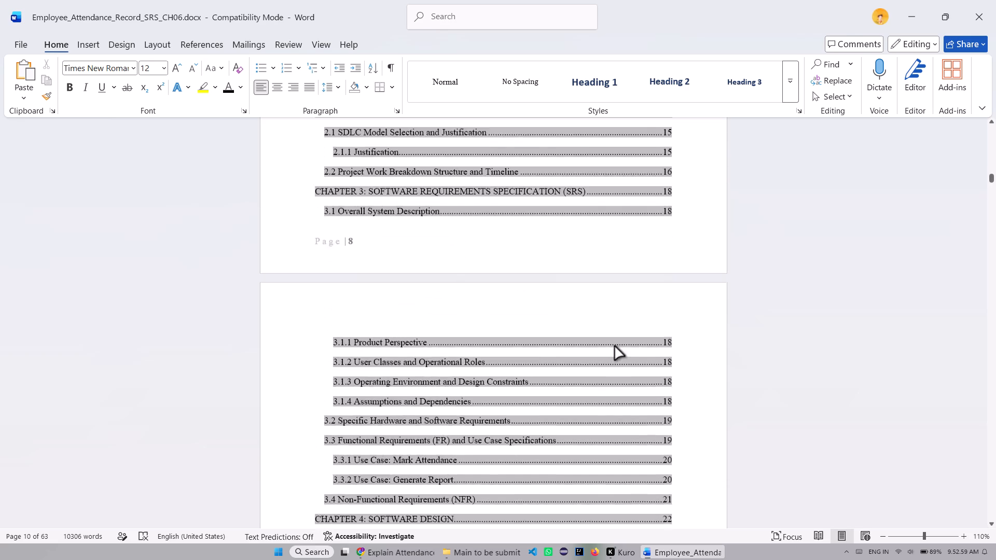
{"action": "scroll", "coordinate": [615, 346], "scroll_direction": "up", "scroll_amount": 20}
{"action": "scroll", "coordinate": [615, 346], "scroll_direction": "up", "scroll_amount": 20}
{"action": "scroll", "coordinate": [615, 346], "scroll_direction": "up", "scroll_amount": 11}
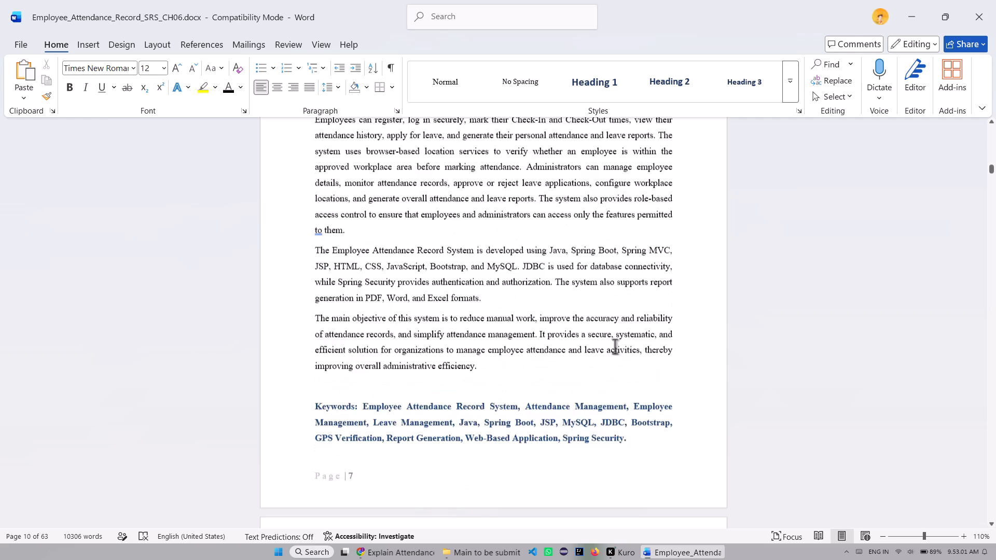
Add a LIST OF FIGURES entry on a new line after ABSTRACT in the contents list.
{"action": "scroll", "coordinate": [612, 347], "scroll_direction": "down", "scroll_amount": 20}
{"action": "scroll", "coordinate": [612, 347], "scroll_direction": "down", "scroll_amount": 12}
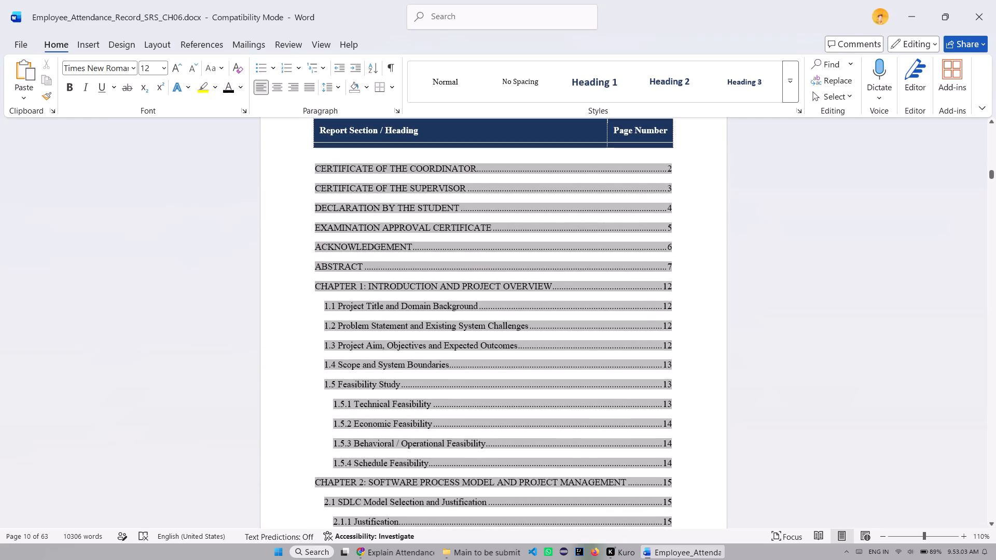
{"action": "left_click", "coordinate": [674, 267]}
{"action": "key", "text": "Return"}
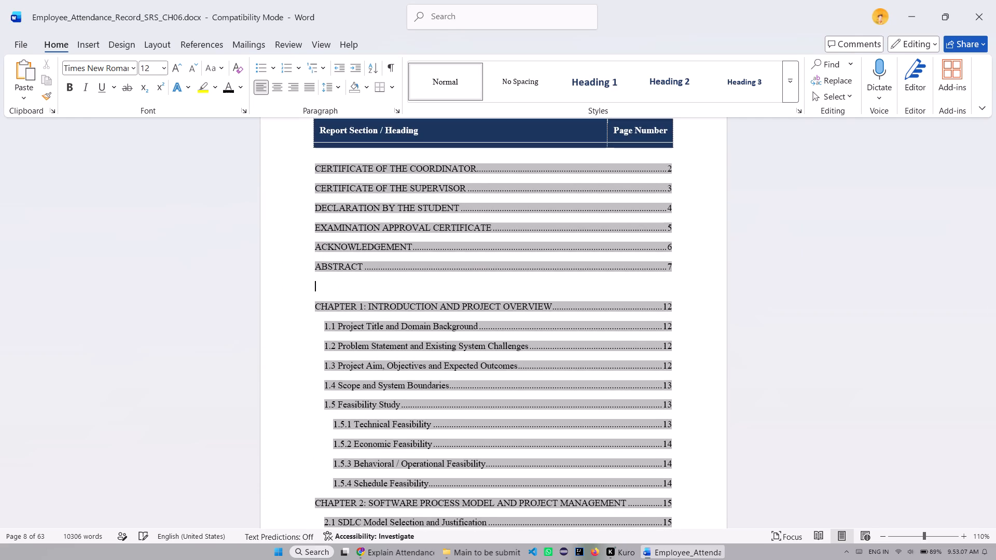
{"action": "type", "text": "Li"}
{"action": "key", "text": "BackSpace"}
{"action": "key", "text": "shift+i"}
{"action": "type", "text": "ST OF FI"}
{"action": "type", "text": "GURE"}
{"action": "key", "text": "s"}
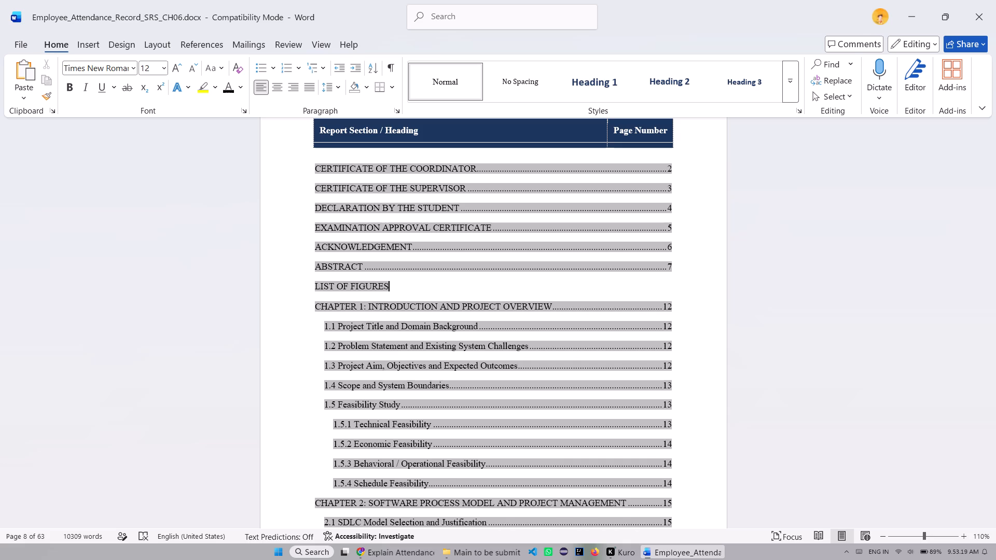
{"action": "key", "text": "Return"}
{"action": "key", "text": "BackSpace"}
Add a dotted leader after LIST OF FIGURES, extending almost to the page-number column.
{"action": "key", "text": "period"}
{"action": "key", "text": "period"}
{"action": "key", "text": "period"}
{"action": "key", "text": "period"}
{"action": "key", "text": "period"}
{"action": "key", "text": "period"}
{"action": "key", "text": "period"}
{"action": "key", "text": "period"}
{"action": "key", "text": "period"}
{"action": "key", "text": "period"}
{"action": "key", "text": "period"}
{"action": "key", "text": "period"}
{"action": "key", "text": "period"}
{"action": "key", "text": "period"}
{"action": "key", "text": "period"}
{"action": "key", "text": "period"}
{"action": "key", "text": "period"}
{"action": "key", "text": "period"}
{"action": "key", "text": "period"}
{"action": "key", "text": "period"}
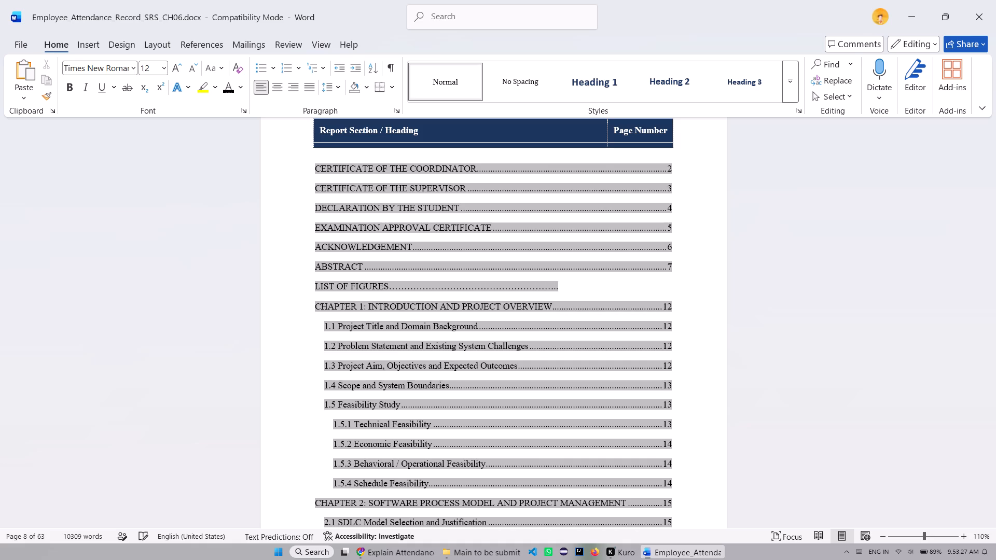
{"action": "type", "text": "......"}
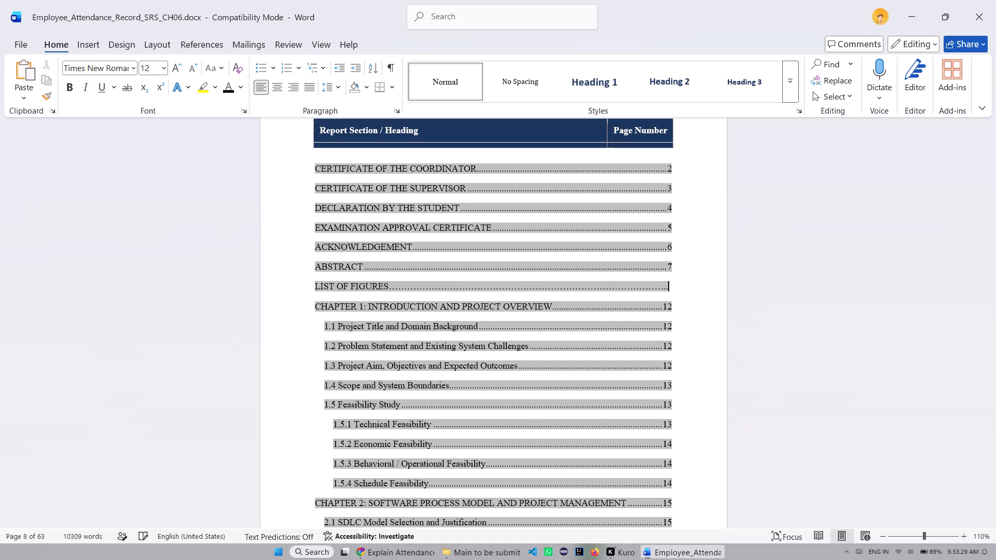
{"action": "type", "text": ".."}
{"action": "key", "text": "BackSpace"}
{"action": "key", "text": "BackSpace"}
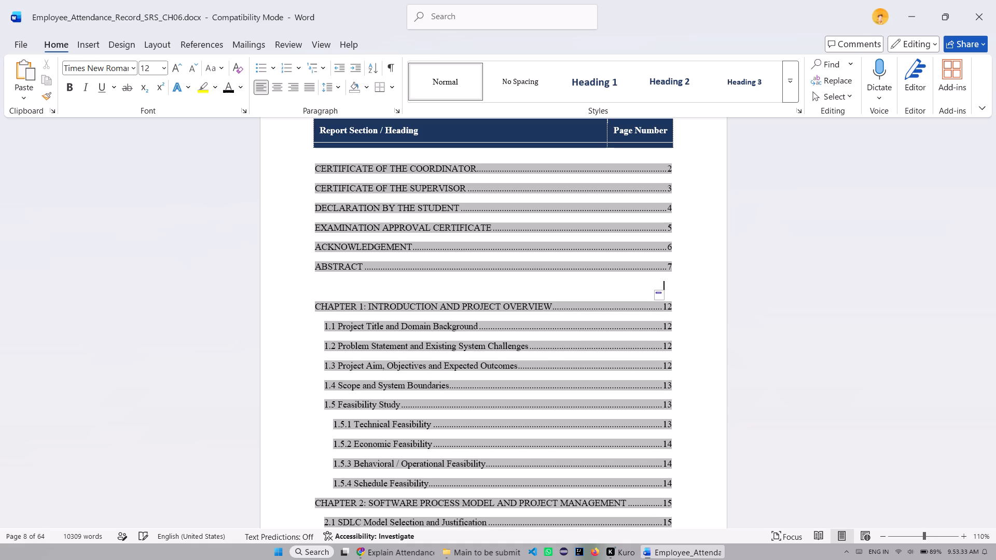
Add a LIST OF TABLES entry on a new line below LIST OF FIGURES in the contents list.
{"action": "key", "text": "Return"}
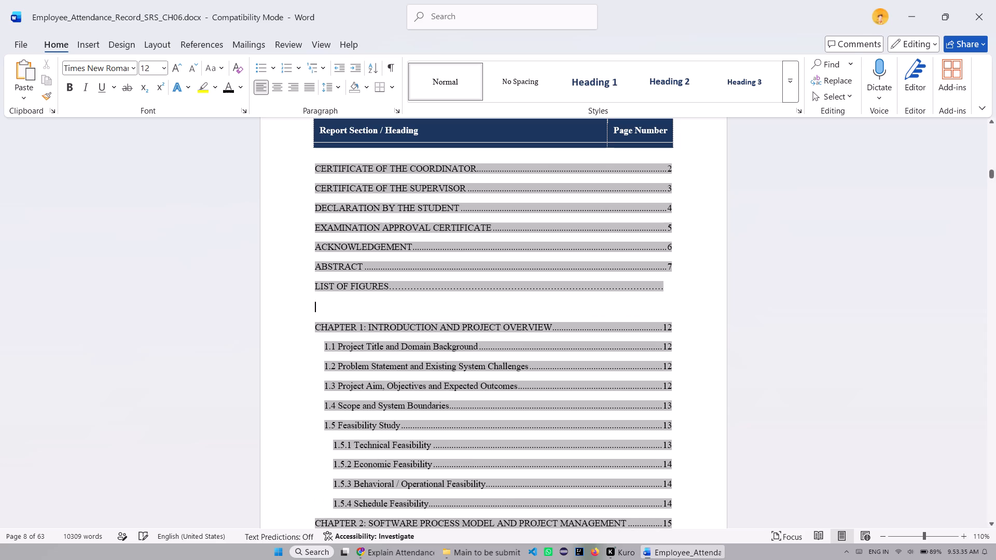
{"action": "type", "text": "lISHT"}
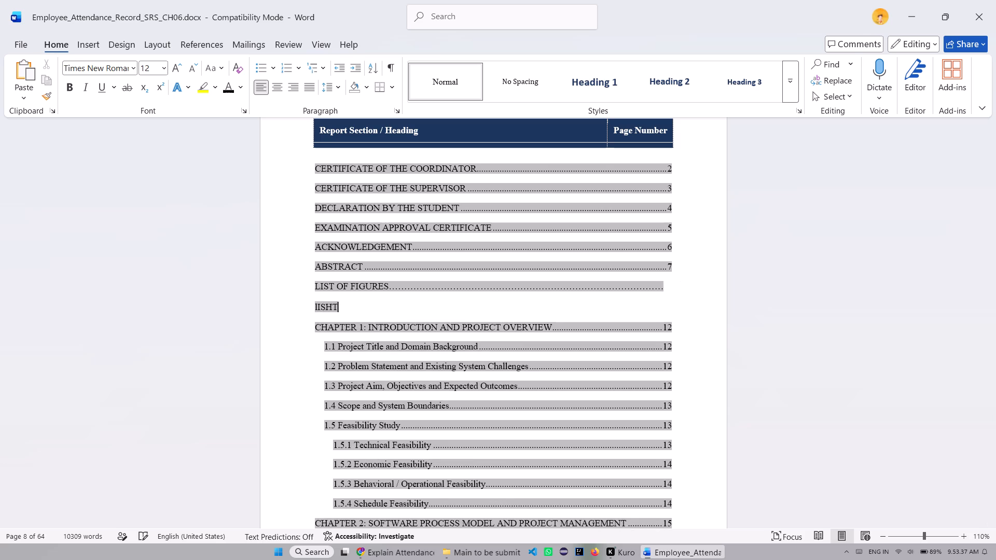
{"action": "key", "text": "BackSpace"}
{"action": "key", "text": "BackSpace"}
{"action": "key", "text": "BackSpace"}
{"action": "key", "text": "BackSpace"}
{"action": "key", "text": "BackSpace"}
{"action": "type", "text": "LISH"}
{"action": "key", "text": "BackSpace"}
{"action": "key", "text": "BackSpace"}
{"action": "key", "text": "t"}
{"action": "key", "text": "BackSpace"}
{"action": "type", "text": "ST OF"}
{"action": "key", "text": "space"}
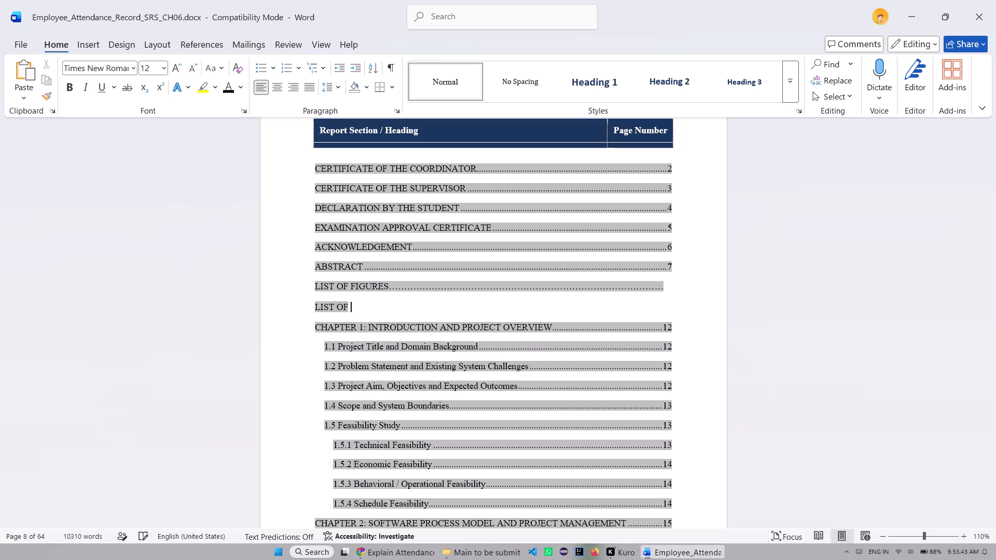
{"action": "type", "text": "TABLES"}
{"action": "key", "text": "space"}
{"action": "key", "text": "BackSpace"}
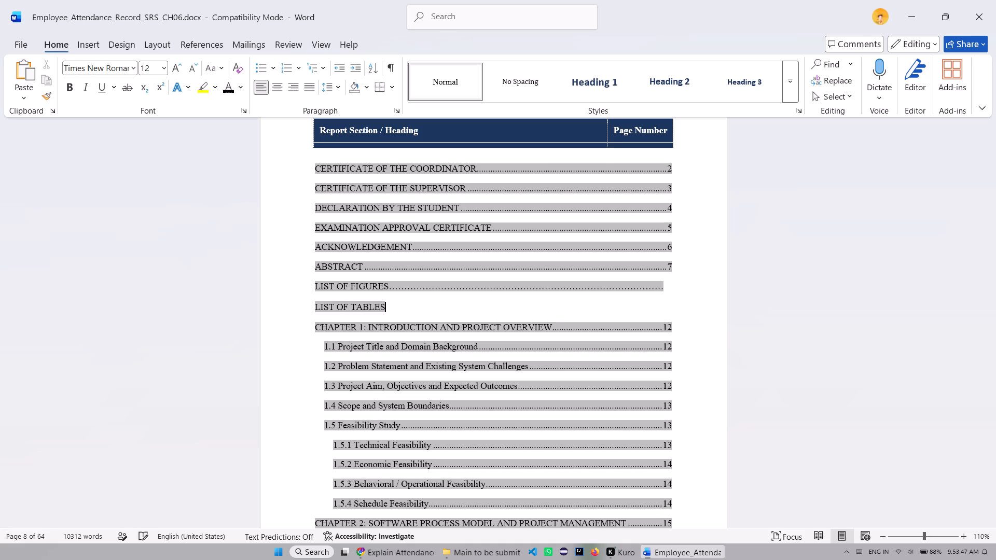
Add a dotted leader after LIST OF TABLES, matching the length of the LIST OF FIGURES leader.
{"action": "key", "text": "period"}
{"action": "key", "text": "period"}
{"action": "key", "text": "period"}
{"action": "key", "text": "period"}
{"action": "key", "text": "period"}
{"action": "key", "text": "period"}
{"action": "key", "text": "period"}
{"action": "key", "text": "period"}
{"action": "key", "text": "period"}
{"action": "key", "text": "period"}
{"action": "key", "text": "period"}
{"action": "key", "text": "period"}
{"action": "key", "text": "period"}
{"action": "key", "text": "period"}
{"action": "key", "text": "period"}
{"action": "key", "text": "period"}
{"action": "key", "text": "period"}
{"action": "key", "text": "period"}
{"action": "key", "text": "period"}
{"action": "key", "text": "period"}
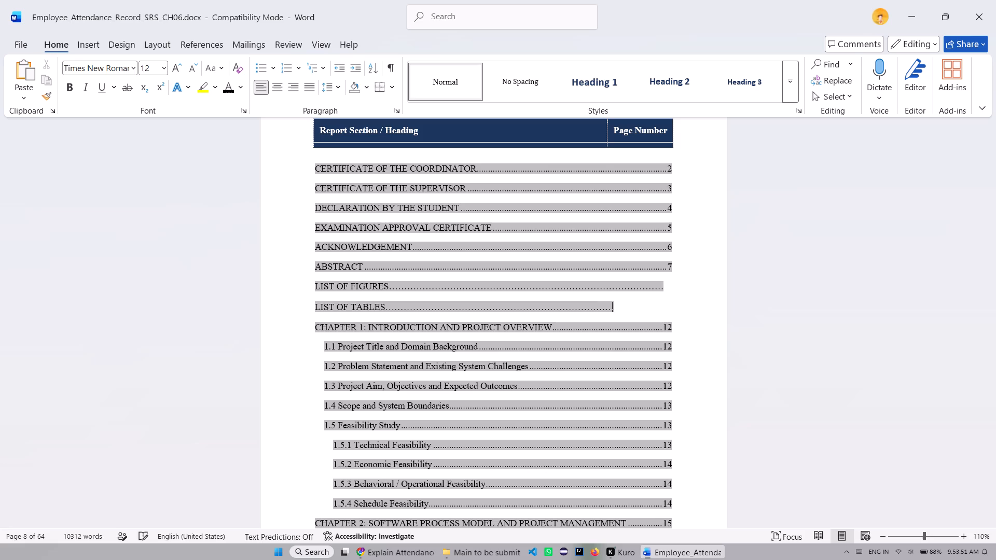
{"action": "key", "text": "period"}
{"action": "key", "text": "BackSpace"}
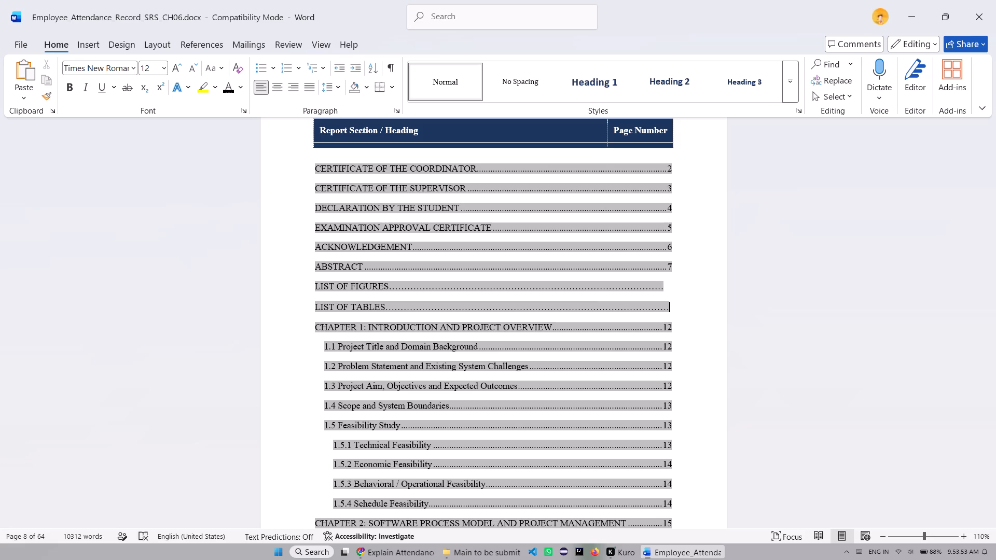
{"action": "key", "text": "BackSpace"}
Save the report document with the added LIST OF FIGURES and LIST OF TABLES contents entries.
{"action": "scroll", "coordinate": [516, 329], "scroll_direction": "down", "scroll_amount": 4}
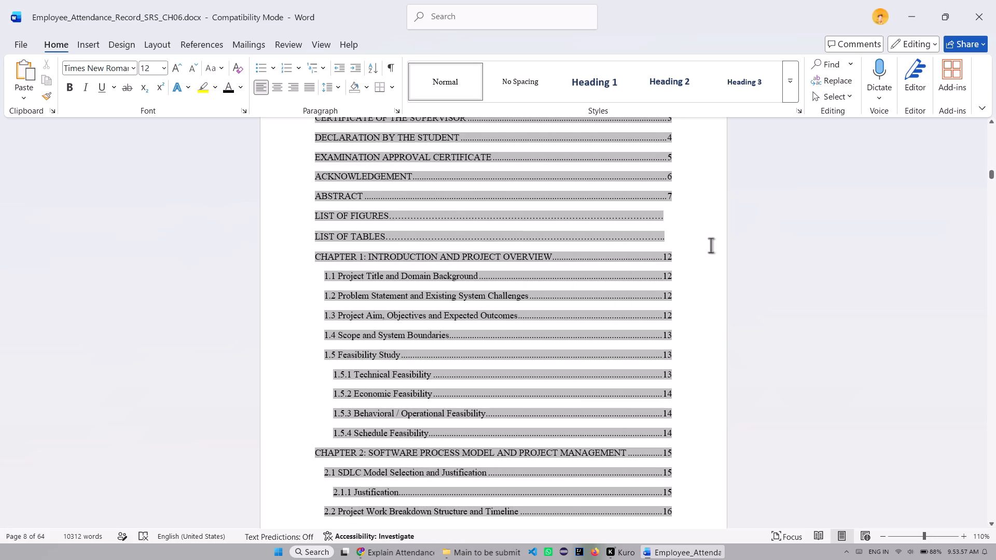
{"action": "left_click", "coordinate": [708, 244]}
{"action": "scroll", "coordinate": [629, 304], "scroll_direction": "up", "scroll_amount": 4}
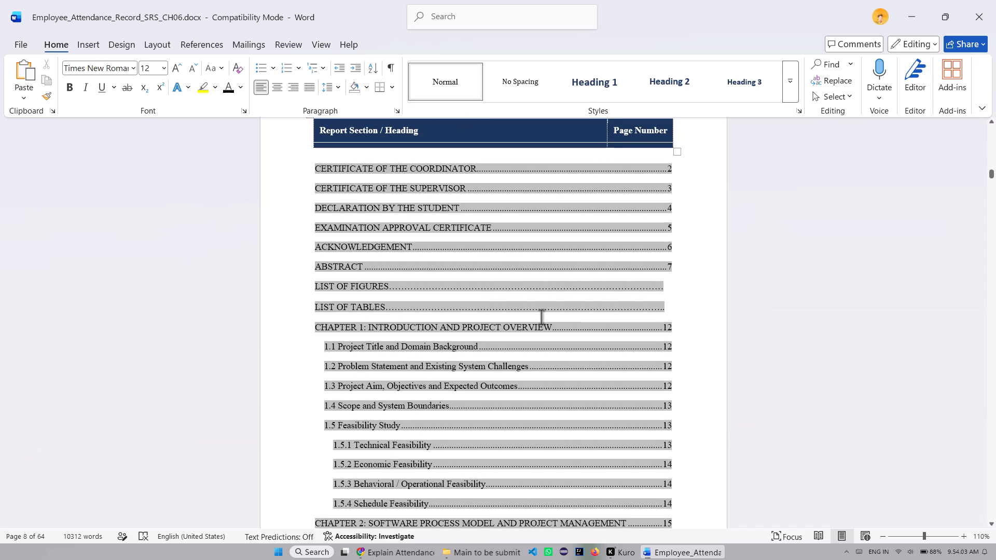
{"action": "left_click", "coordinate": [21, 48]}
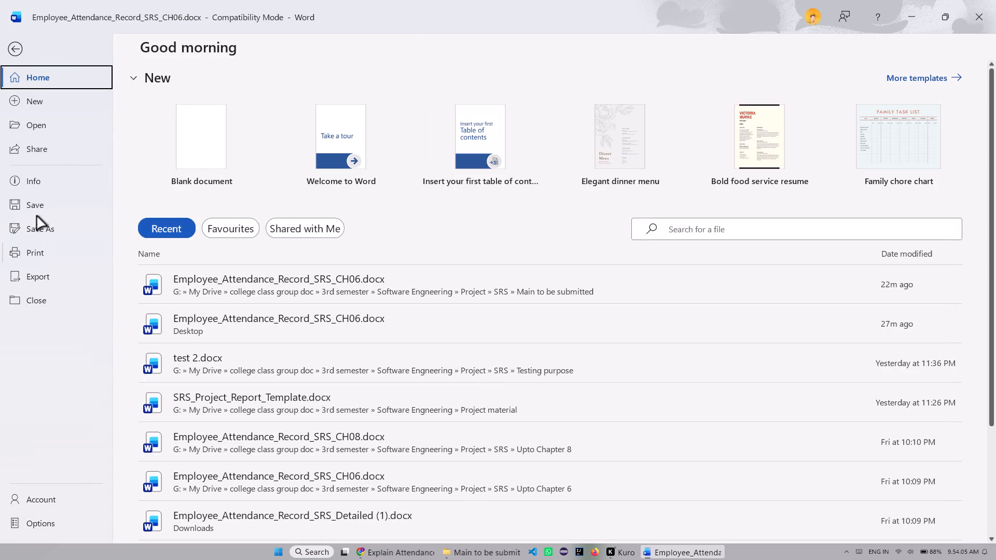
{"action": "left_click", "coordinate": [41, 203]}
{"action": "left_click", "coordinate": [834, 257]}
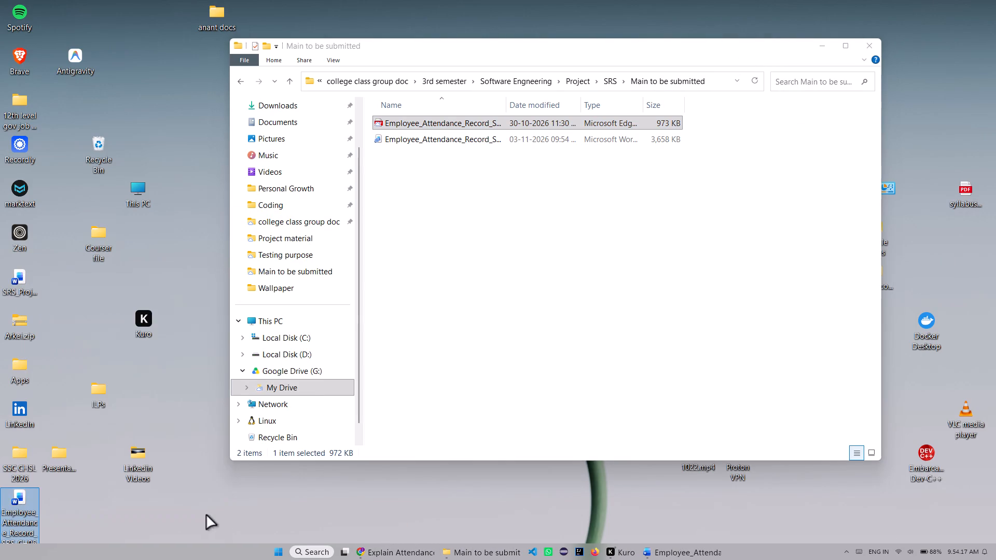
Paste the copied Employee_Attendance_Record PDF onto the desktop.
{"action": "right_click", "coordinate": [38, 513]}
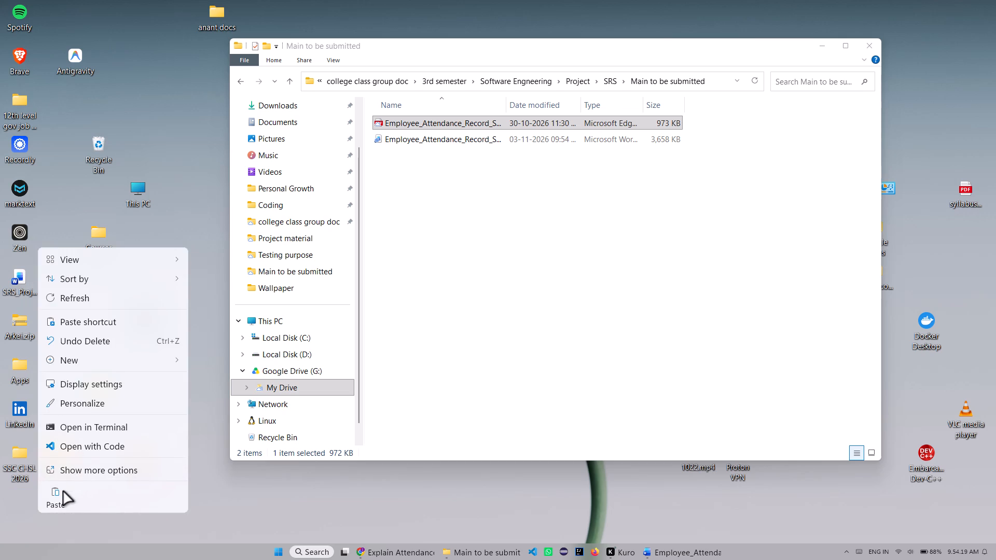
{"action": "left_click", "coordinate": [54, 500]}
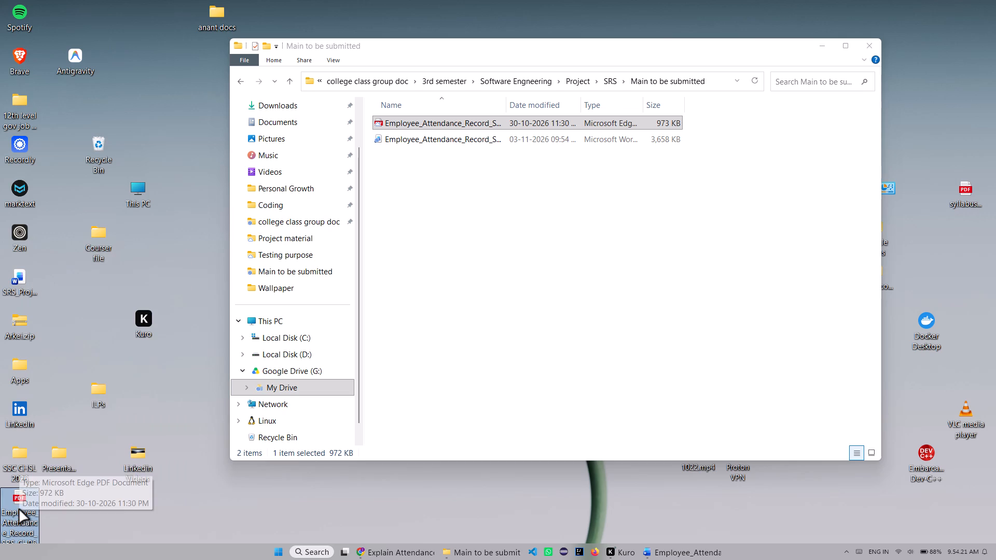
Open the pasted Employee_Attendance_Record PDF from the desktop to check it, and close it again.
{"action": "double_click", "coordinate": [17, 509]}
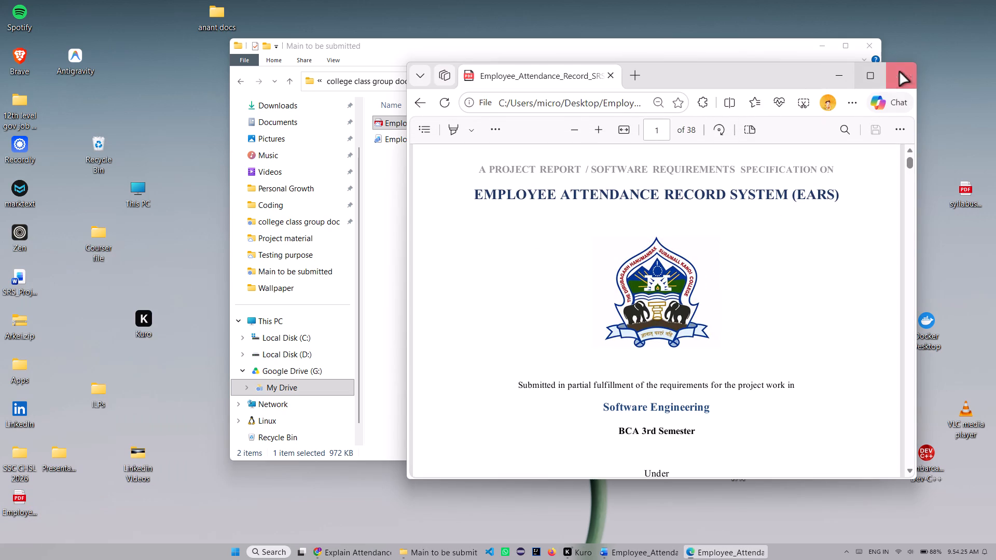
{"action": "left_click", "coordinate": [903, 72]}
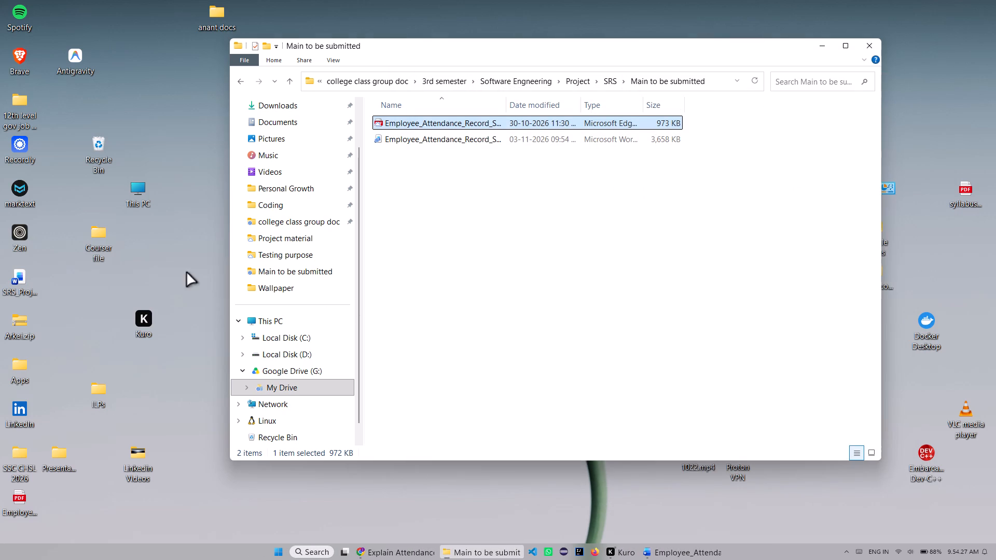
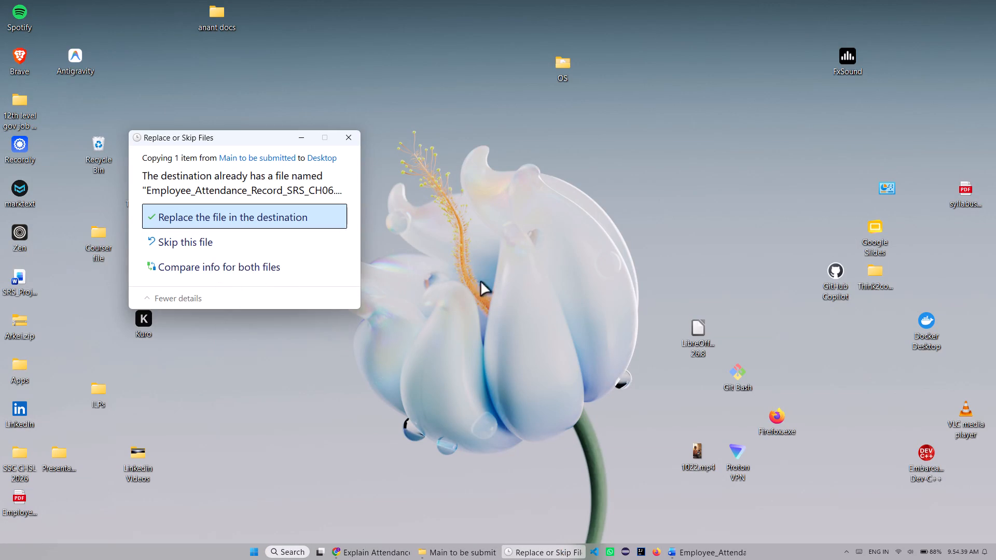
Cancel the repeated paste of the Employee_Attendance_Record PDF without replacing the desktop copy.
{"action": "left_click", "coordinate": [562, 268]}
{"action": "left_click", "coordinate": [347, 136]}
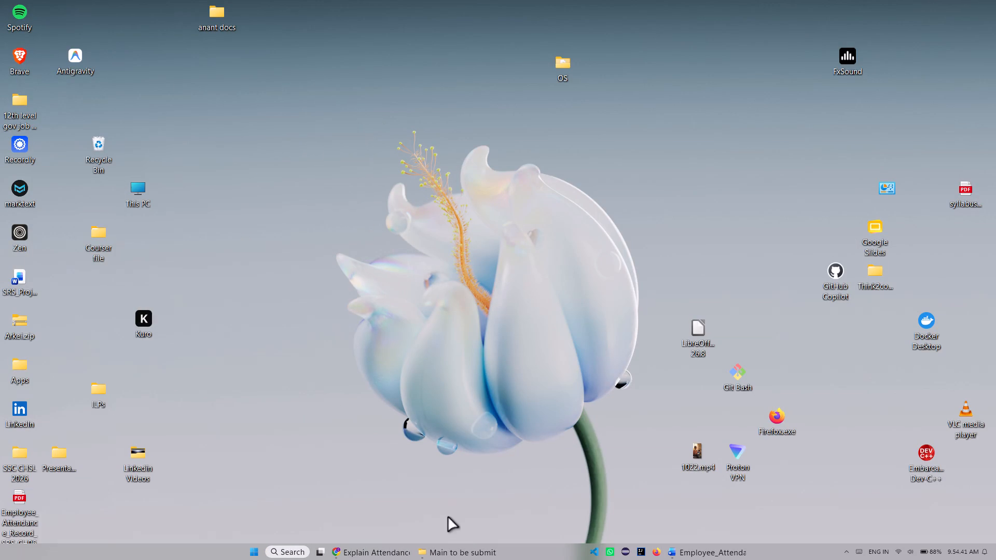
Copy the Employee_Attendance_Record Word file from the Main to be submitted folder in File Explorer and paste it onto the desktop.
{"action": "left_click", "coordinate": [477, 559]}
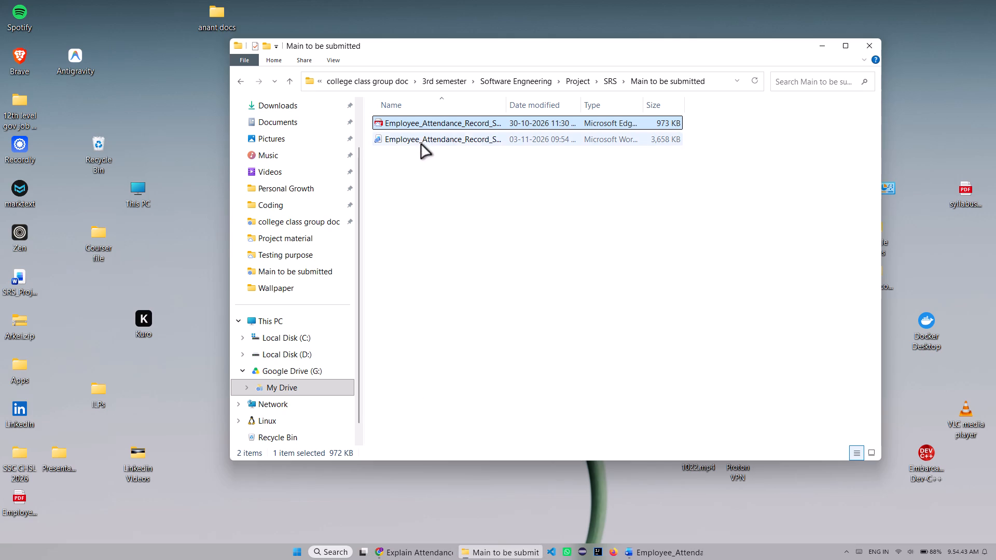
{"action": "right_click", "coordinate": [423, 165]}
{"action": "right_click", "coordinate": [465, 137]}
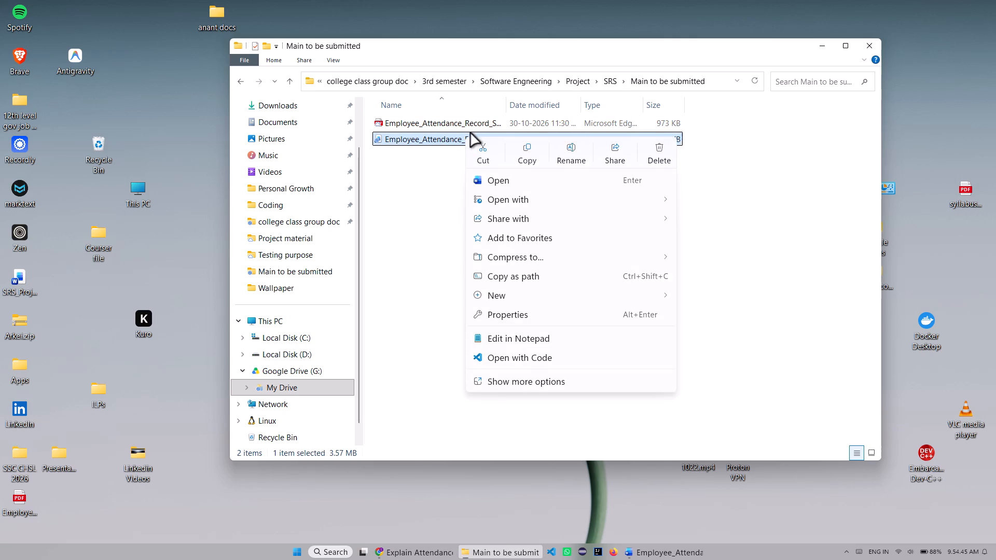
{"action": "left_click", "coordinate": [531, 160]}
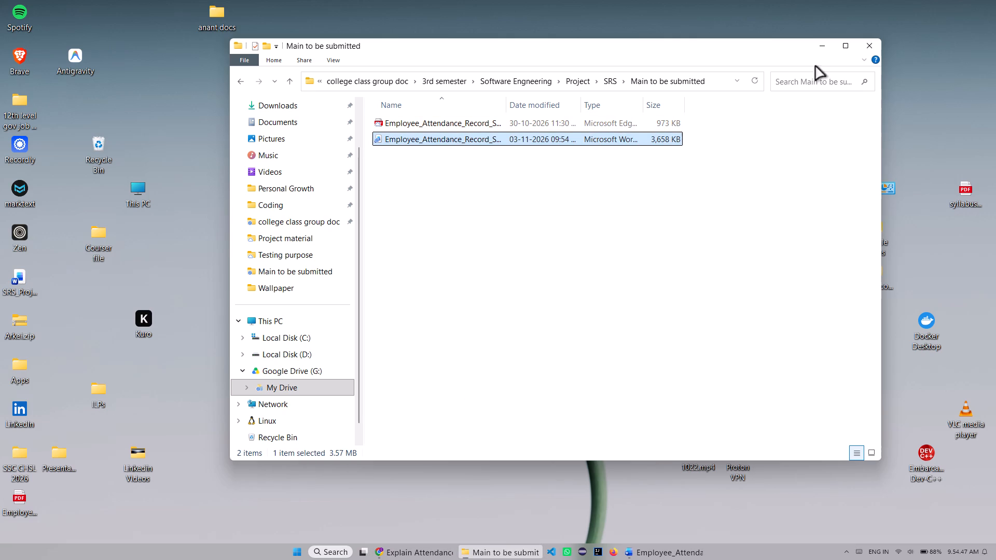
{"action": "left_click", "coordinate": [826, 47]}
{"action": "right_click", "coordinate": [345, 254]}
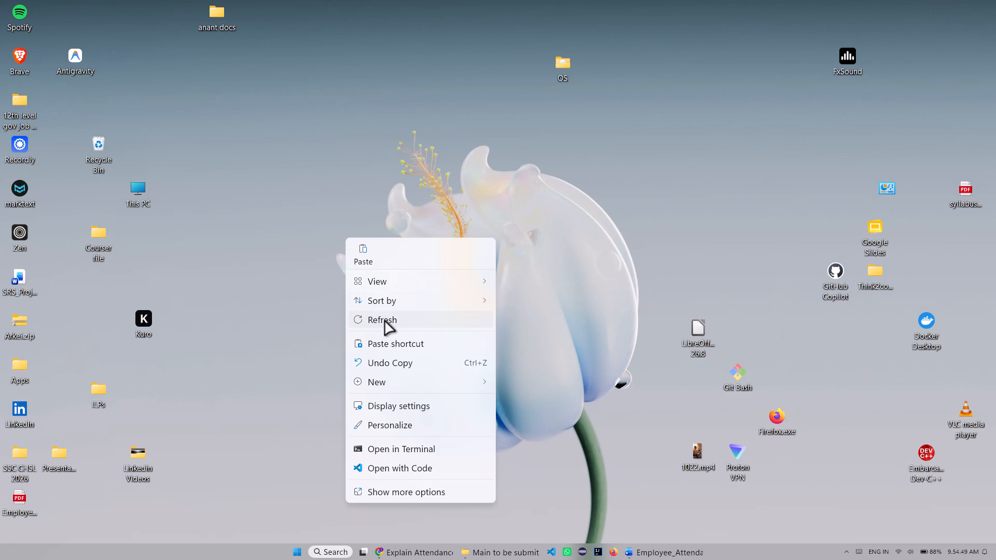
{"action": "left_click", "coordinate": [365, 251]}
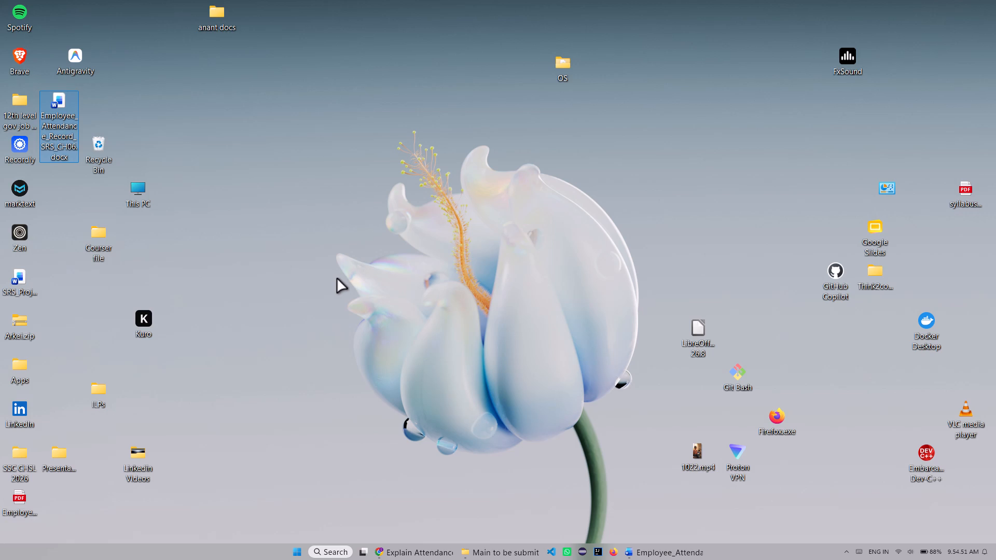
Move the pasted Word file to the empty desktop area between the anant docs and OS folders.
{"action": "left_click_drag", "start_coordinate": [54, 100], "coordinate": [515, 99]}
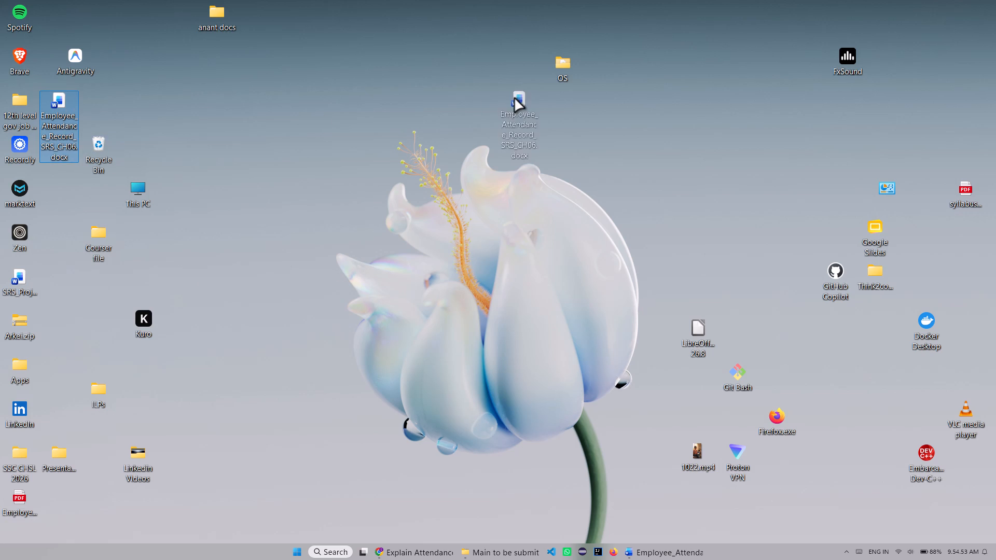
{"action": "left_click_drag", "start_coordinate": [515, 99], "coordinate": [415, 56]}
Open the desktop copy of the report in Word and arrange it side by side with the already open report.
{"action": "double_click", "coordinate": [421, 57]}
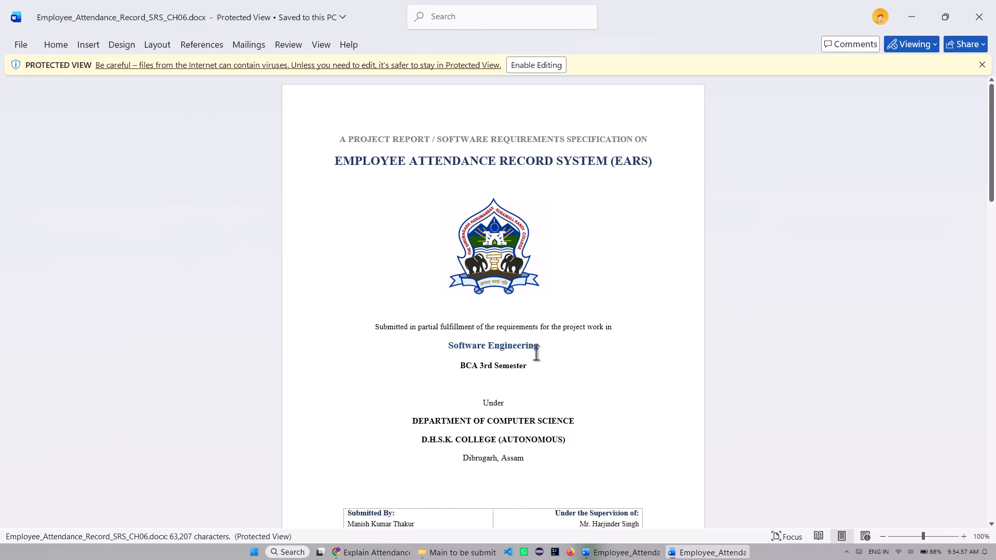
{"action": "scroll", "coordinate": [546, 273], "scroll_direction": "down", "scroll_amount": 6}
{"action": "scroll", "coordinate": [543, 268], "scroll_direction": "up", "scroll_amount": 5}
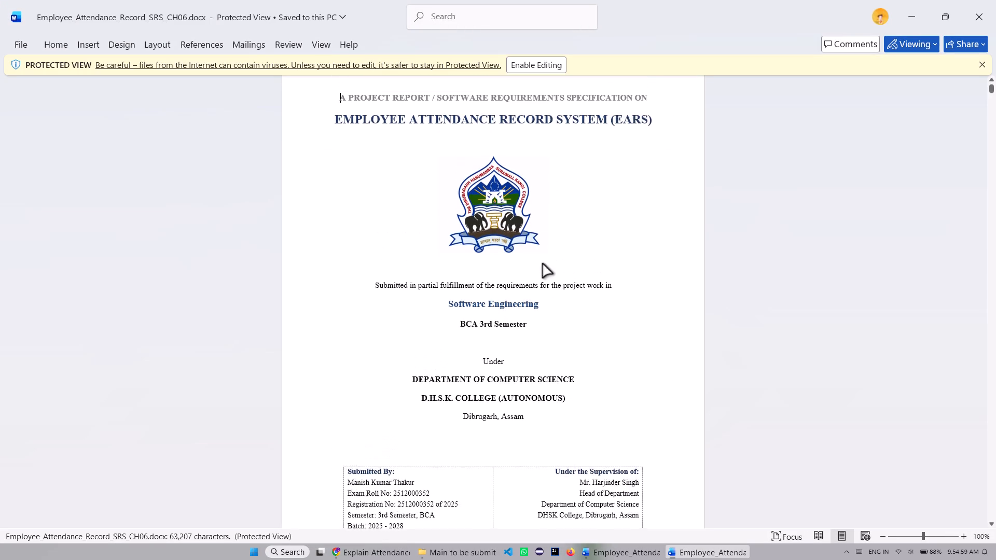
{"action": "scroll", "coordinate": [543, 264], "scroll_direction": "up", "scroll_amount": 3}
{"action": "left_click_drag", "start_coordinate": [649, 7], "coordinate": [995, 131]}
{"action": "left_click", "coordinate": [233, 219]}
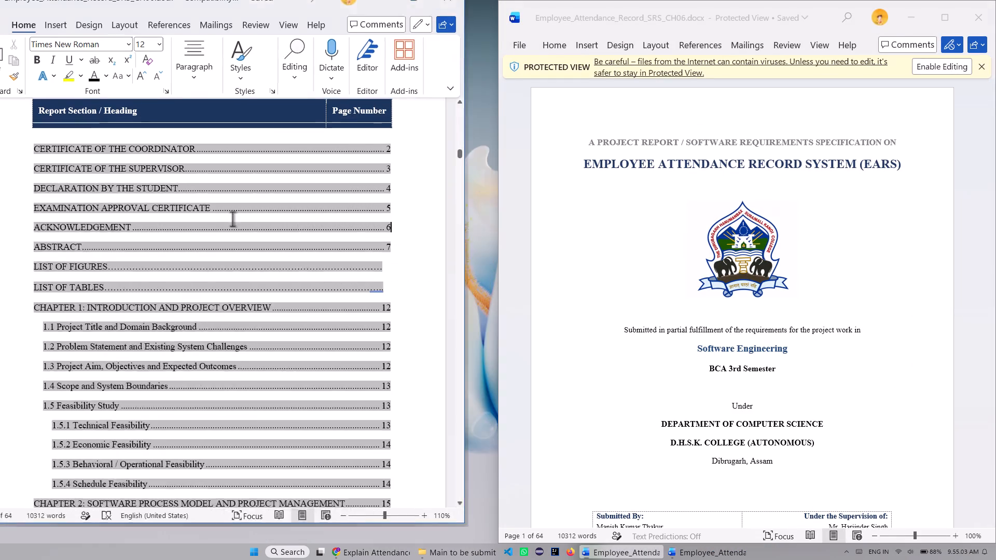
{"action": "left_click", "coordinate": [440, 261]}
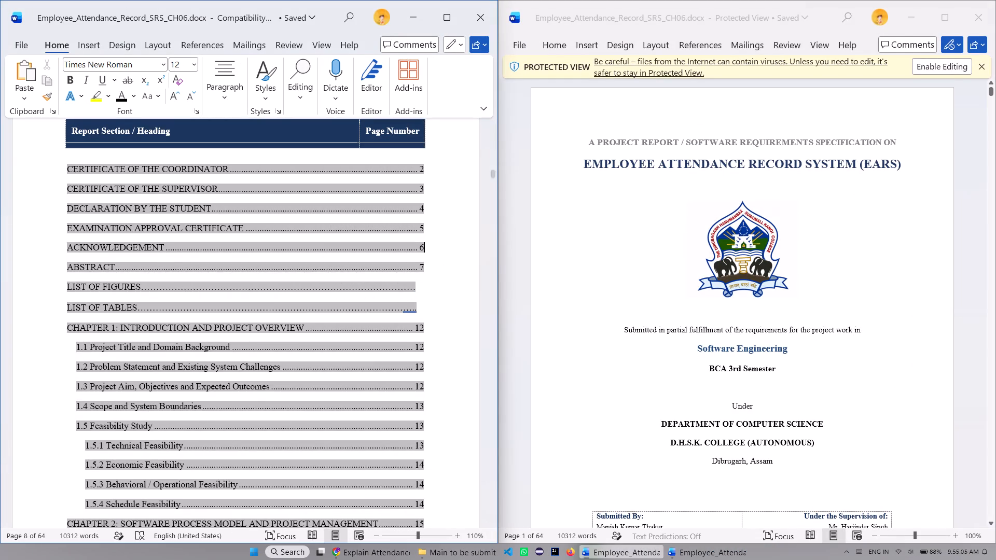
Look over the cover page and the Certificate of the Coordinator in the desktop copy of the report.
{"action": "scroll", "coordinate": [602, 236], "scroll_direction": "down", "scroll_amount": 12}
{"action": "scroll", "coordinate": [621, 195], "scroll_direction": "down", "scroll_amount": 20}
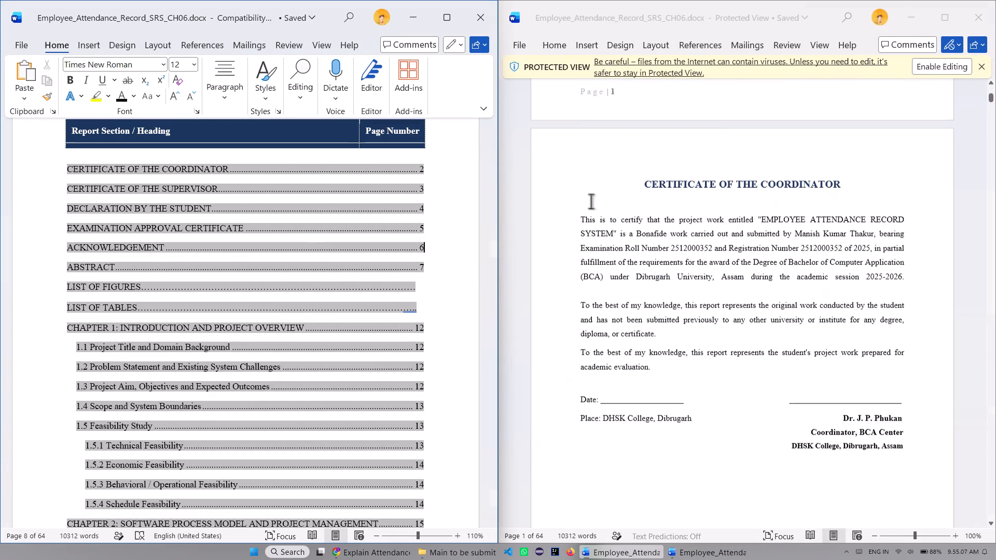
{"action": "scroll", "coordinate": [898, 195], "scroll_direction": "down", "scroll_amount": 7}
{"action": "scroll", "coordinate": [844, 190], "scroll_direction": "down", "scroll_amount": 4}
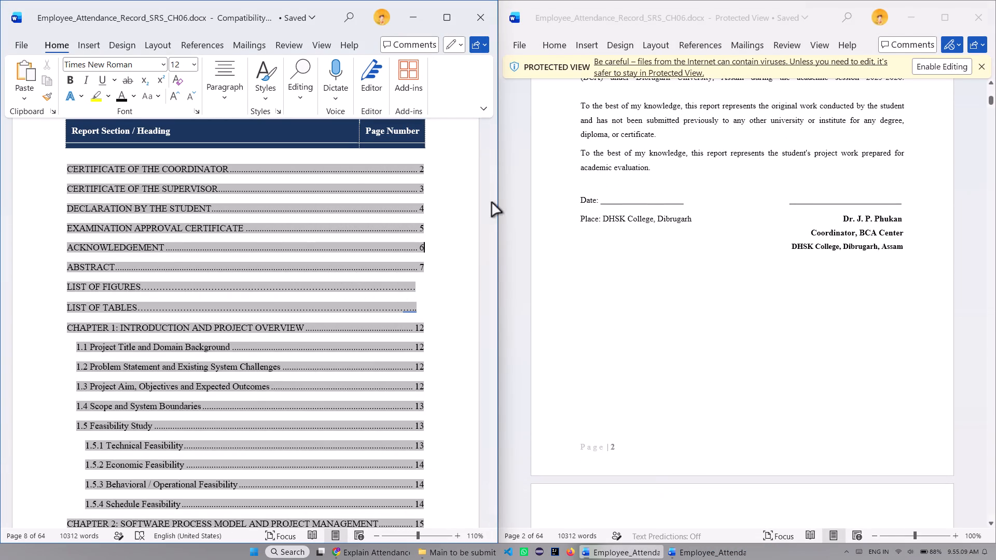
{"action": "scroll", "coordinate": [849, 174], "scroll_direction": "up", "scroll_amount": 17}
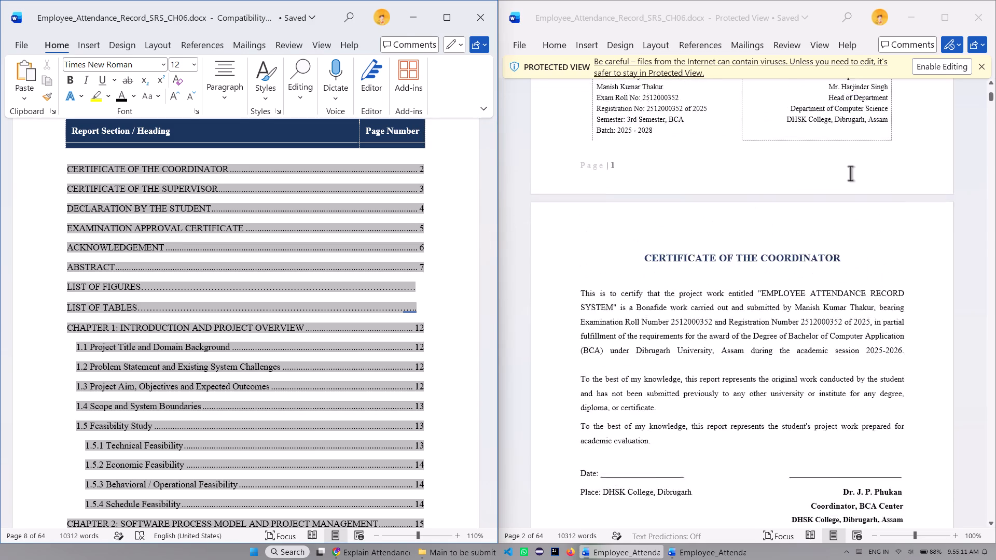
{"action": "scroll", "coordinate": [850, 173], "scroll_direction": "up", "scroll_amount": 20}
{"action": "scroll", "coordinate": [850, 173], "scroll_direction": "up", "scroll_amount": 8}
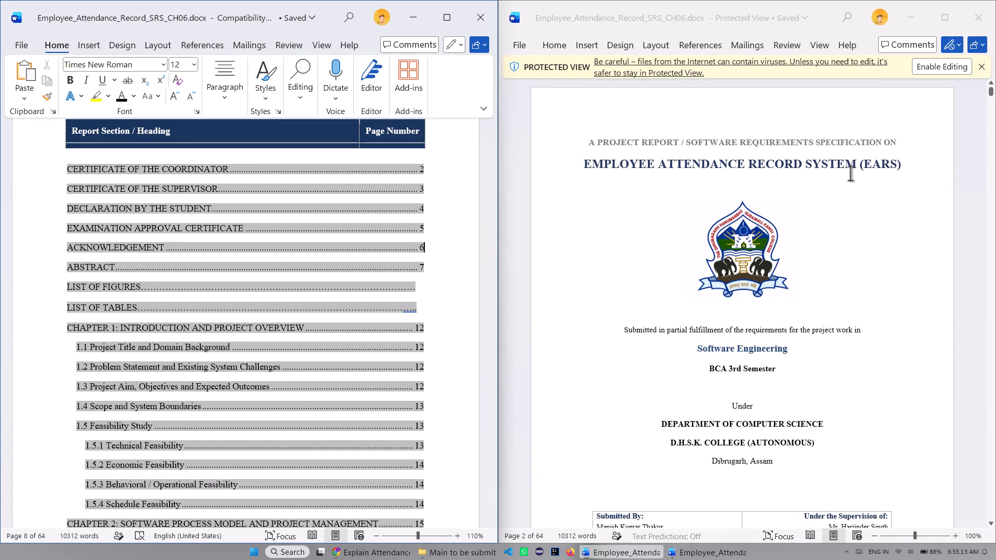
{"action": "scroll", "coordinate": [808, 177], "scroll_direction": "down", "scroll_amount": 13}
{"action": "scroll", "coordinate": [674, 173], "scroll_direction": "up", "scroll_amount": 4}
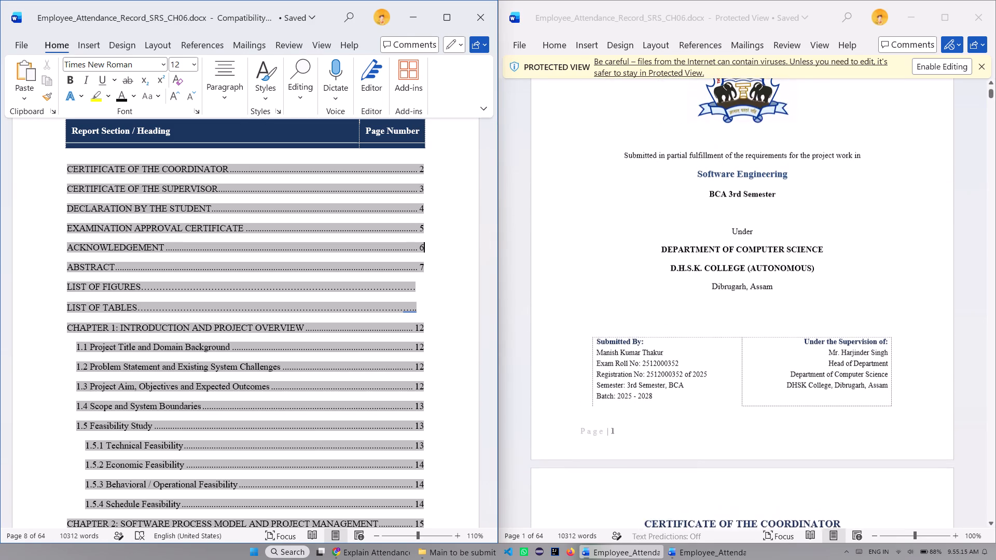
{"action": "scroll", "coordinate": [674, 173], "scroll_direction": "up", "scroll_amount": 16}
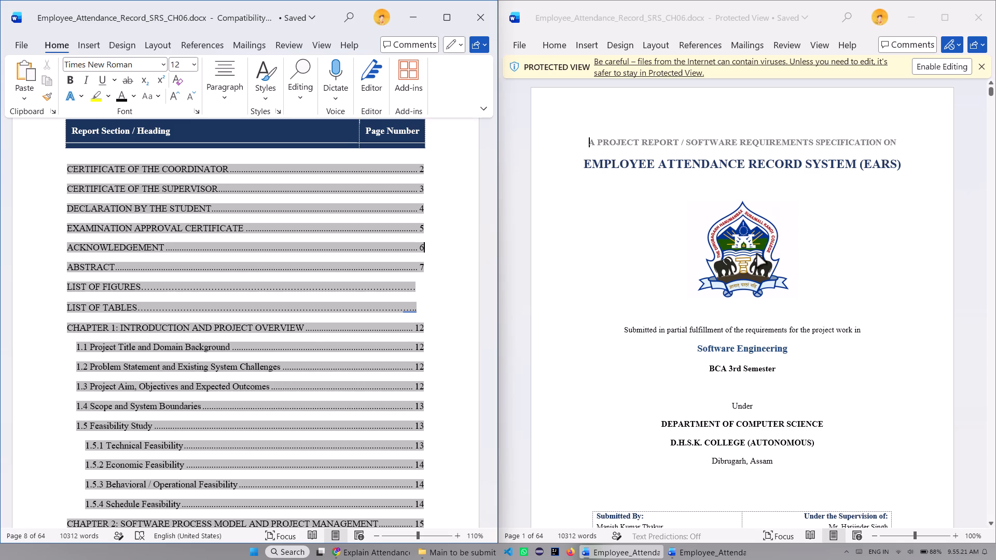
Compare the page numbers of the Coordinator and Supervisor certificates in the desktop copy with their entries in the table of contents.
{"action": "scroll", "coordinate": [739, 270], "scroll_direction": "down", "scroll_amount": 7}
{"action": "scroll", "coordinate": [290, 306], "scroll_direction": "down", "scroll_amount": 4}
{"action": "scroll", "coordinate": [784, 301], "scroll_direction": "down", "scroll_amount": 4}
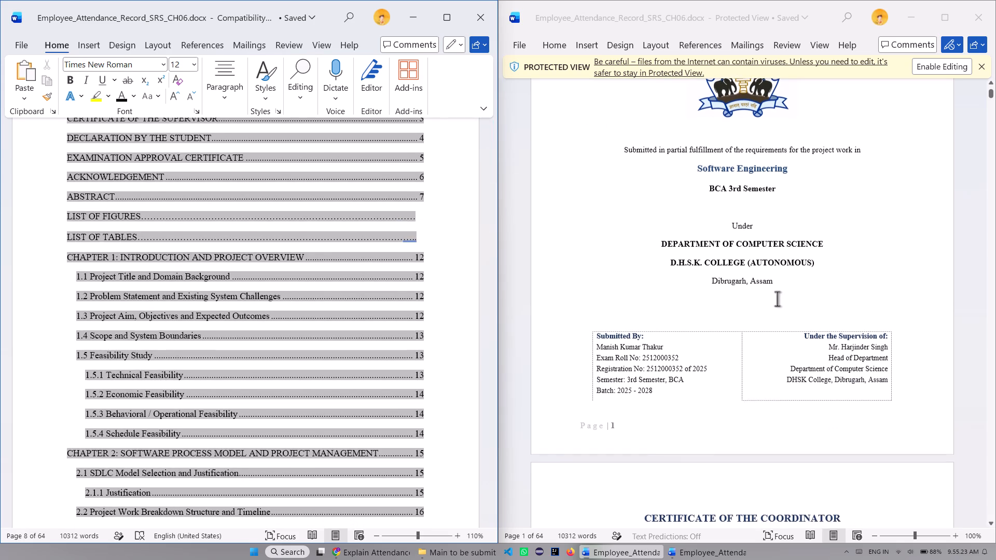
{"action": "scroll", "coordinate": [728, 293], "scroll_direction": "down", "scroll_amount": 20}
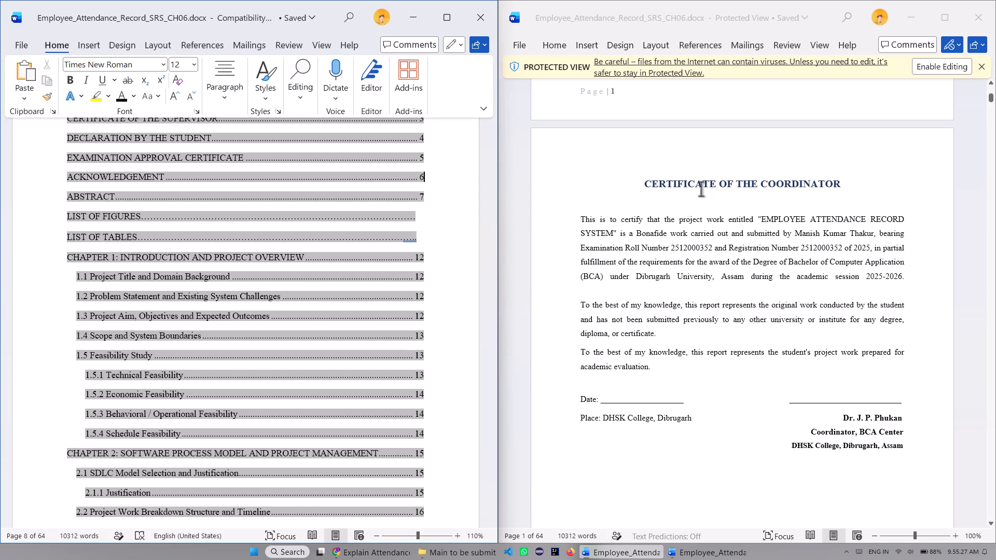
{"action": "scroll", "coordinate": [692, 211], "scroll_direction": "down", "scroll_amount": 4}
{"action": "scroll", "coordinate": [822, 226], "scroll_direction": "down", "scroll_amount": 11}
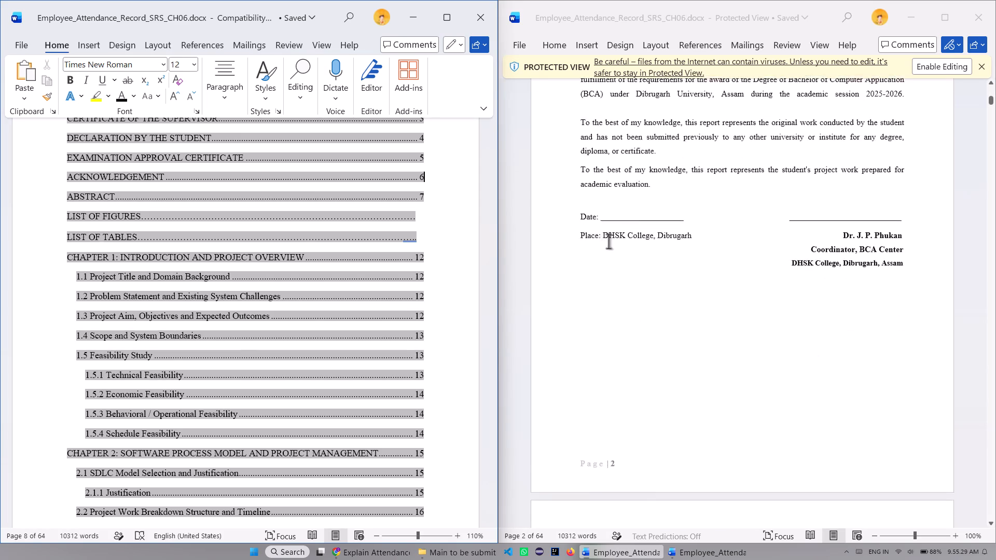
{"action": "scroll", "coordinate": [608, 241], "scroll_direction": "down", "scroll_amount": 2}
{"action": "scroll", "coordinate": [333, 194], "scroll_direction": "up", "scroll_amount": 2}
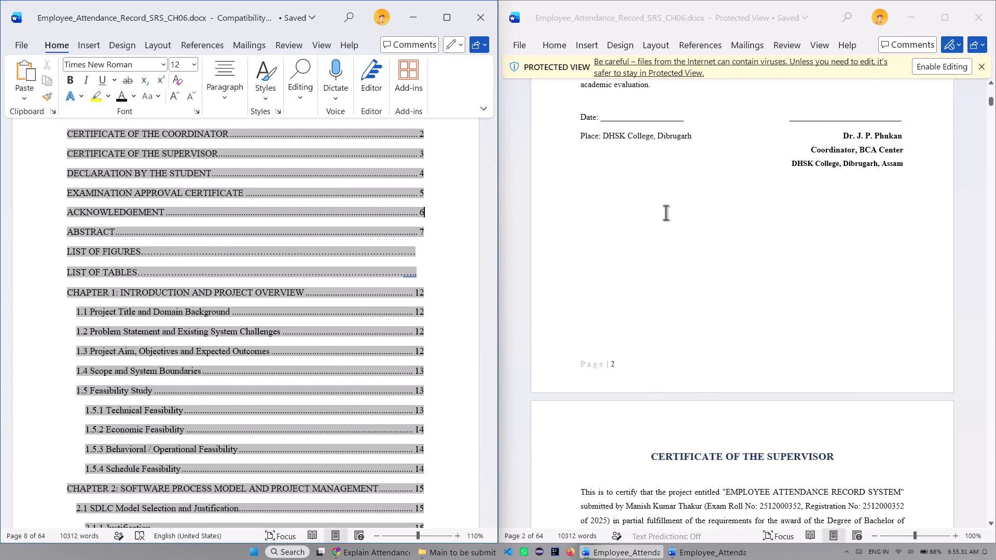
{"action": "scroll", "coordinate": [686, 216], "scroll_direction": "down", "scroll_amount": 20}
{"action": "scroll", "coordinate": [686, 216], "scroll_direction": "down", "scroll_amount": 8}
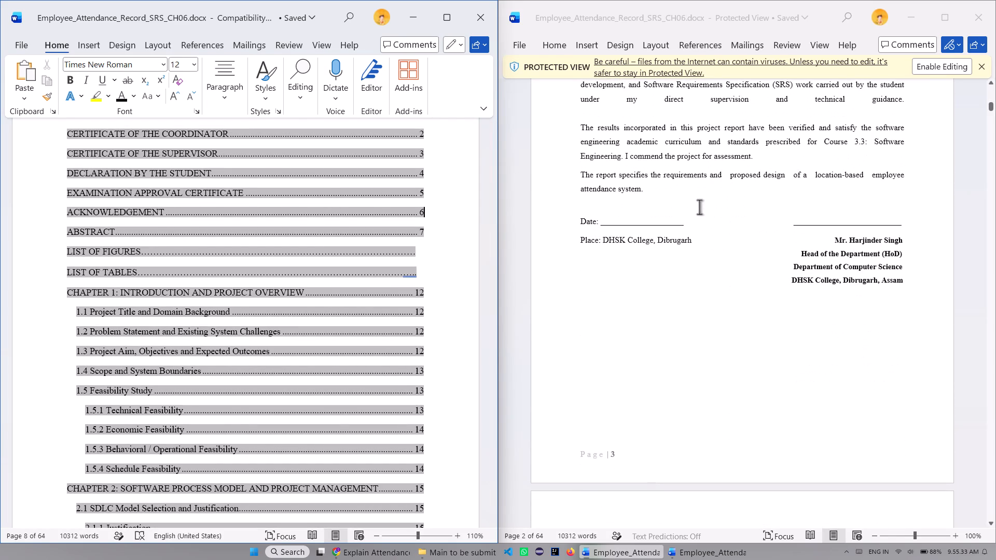
{"action": "scroll", "coordinate": [515, 218], "scroll_direction": "up", "scroll_amount": 5}
{"action": "scroll", "coordinate": [525, 229], "scroll_direction": "down", "scroll_amount": 12}
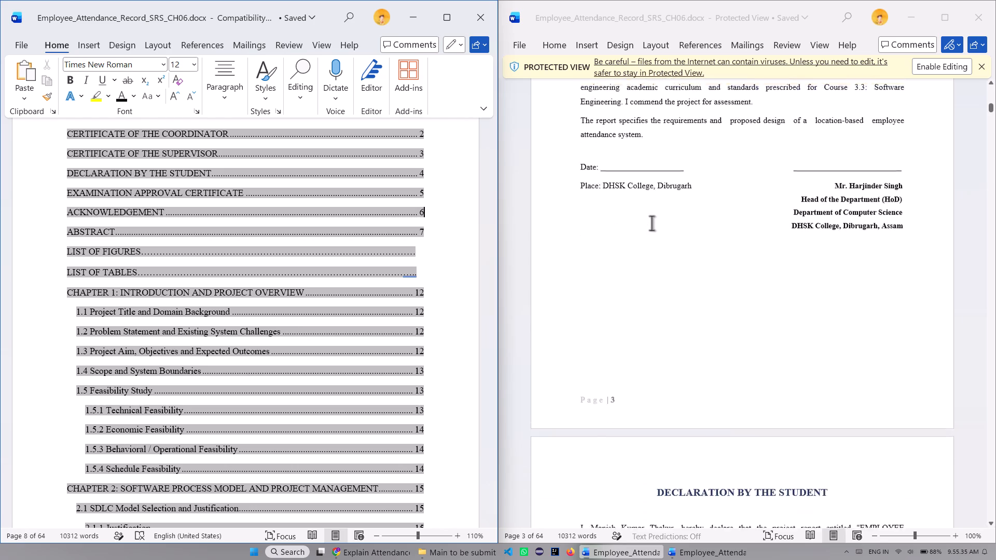
Check the page numbers of the Declaration by the Student and the Examination Approval Certificate against the table of contents.
{"action": "scroll", "coordinate": [652, 223], "scroll_direction": "down", "scroll_amount": 6}
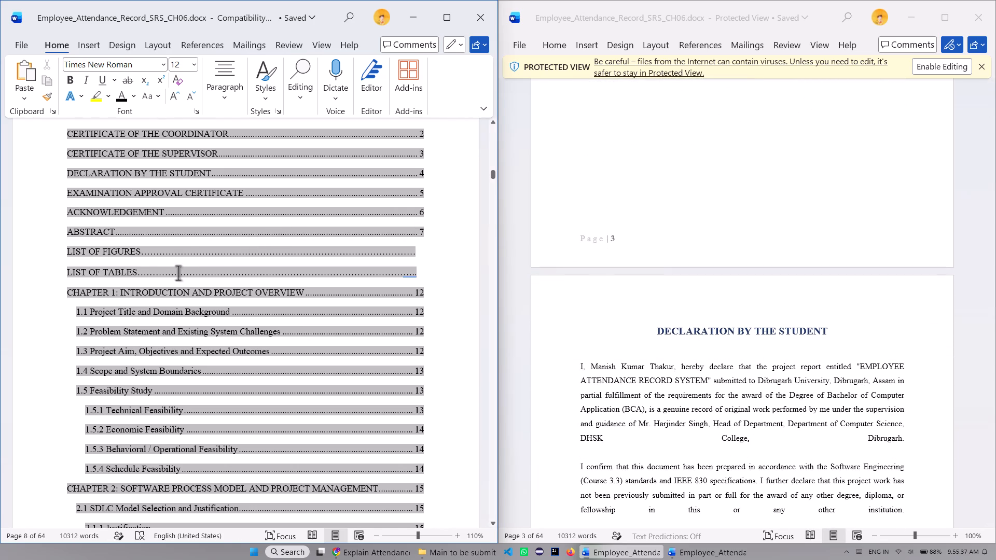
{"action": "scroll", "coordinate": [193, 217], "scroll_direction": "up", "scroll_amount": 1}
{"action": "scroll", "coordinate": [707, 252], "scroll_direction": "down", "scroll_amount": 3}
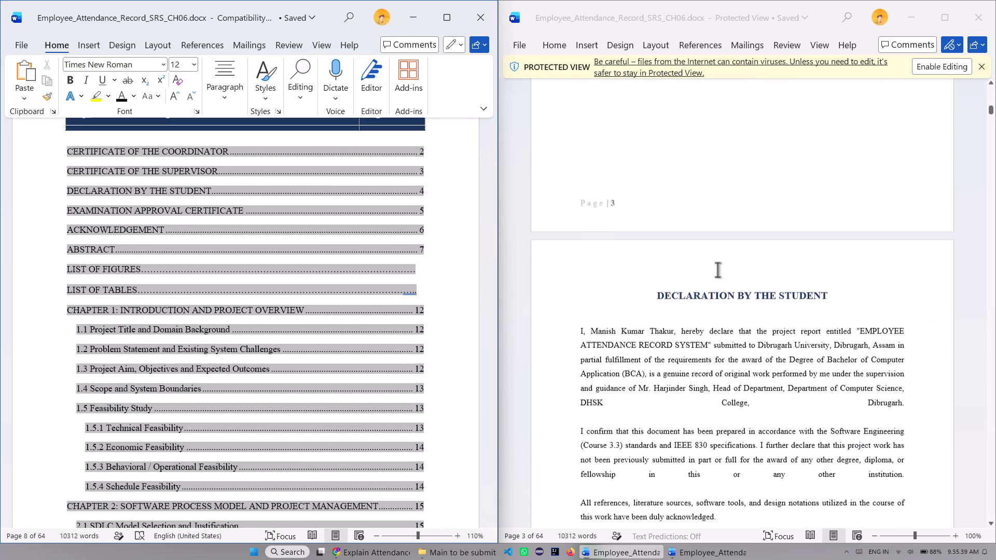
{"action": "scroll", "coordinate": [718, 270], "scroll_direction": "down", "scroll_amount": 20}
{"action": "scroll", "coordinate": [718, 270], "scroll_direction": "down", "scroll_amount": 6}
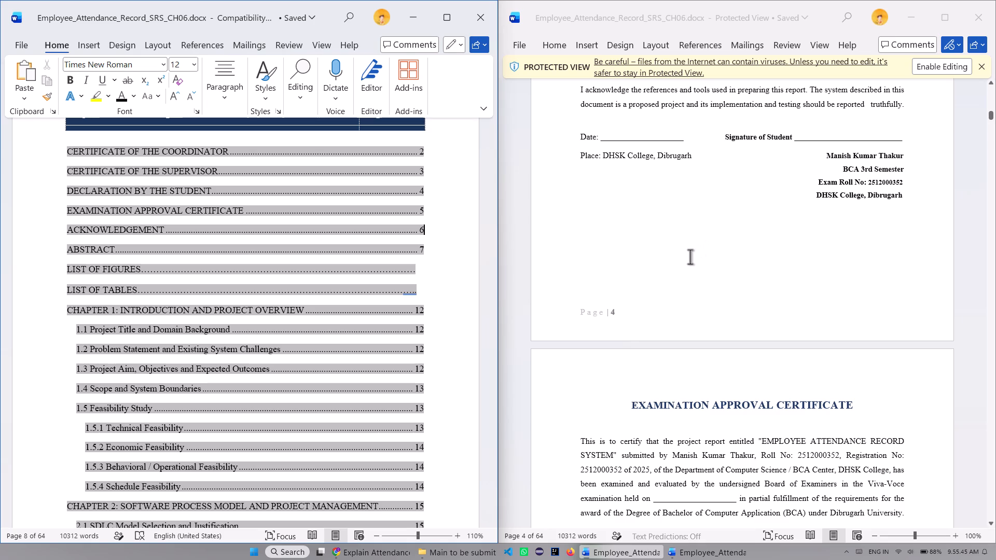
{"action": "scroll", "coordinate": [743, 273], "scroll_direction": "down", "scroll_amount": 20}
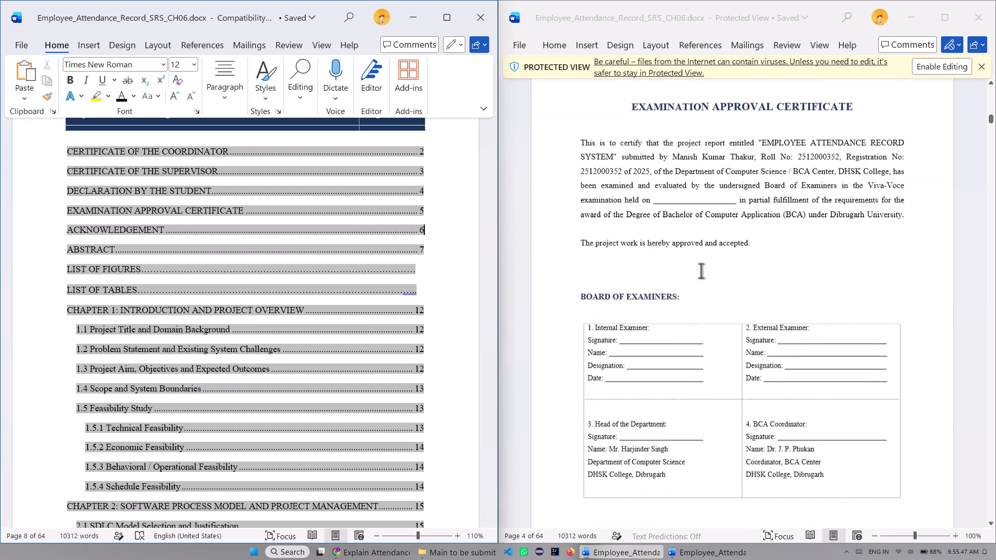
{"action": "scroll", "coordinate": [701, 271], "scroll_direction": "down", "scroll_amount": 11}
{"action": "scroll", "coordinate": [704, 263], "scroll_direction": "up", "scroll_amount": 15}
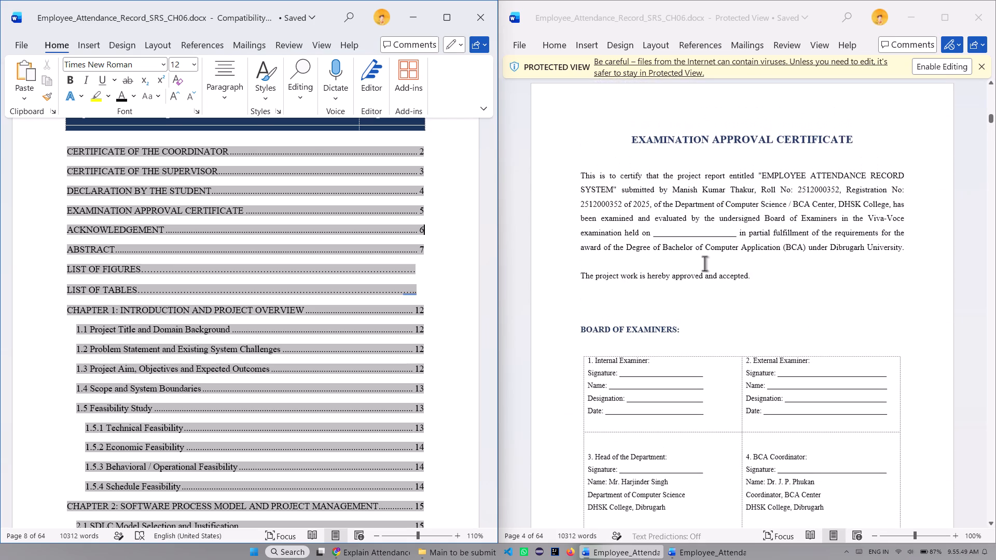
{"action": "scroll", "coordinate": [690, 330], "scroll_direction": "down", "scroll_amount": 9}
{"action": "scroll", "coordinate": [698, 273], "scroll_direction": "down", "scroll_amount": 4}
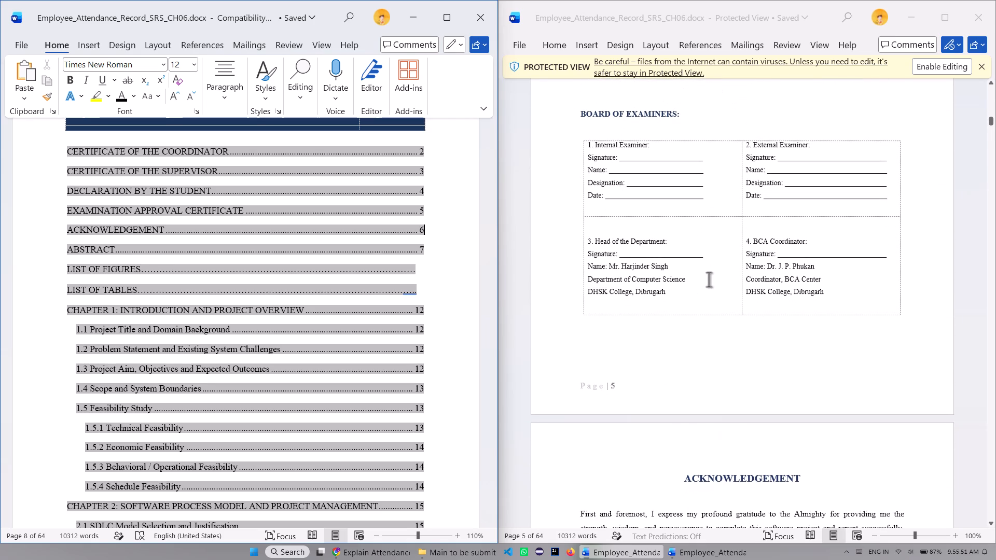
{"action": "scroll", "coordinate": [756, 322], "scroll_direction": "down", "scroll_amount": 3}
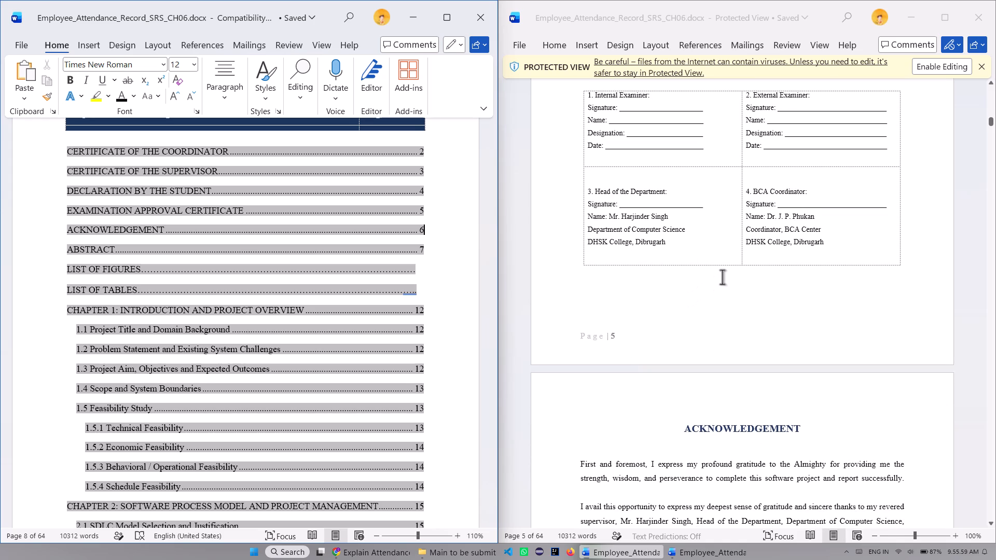
Check the Acknowledgement's page number in the desktop copy against its entry in the table of contents.
{"action": "scroll", "coordinate": [723, 286], "scroll_direction": "down", "scroll_amount": 17}
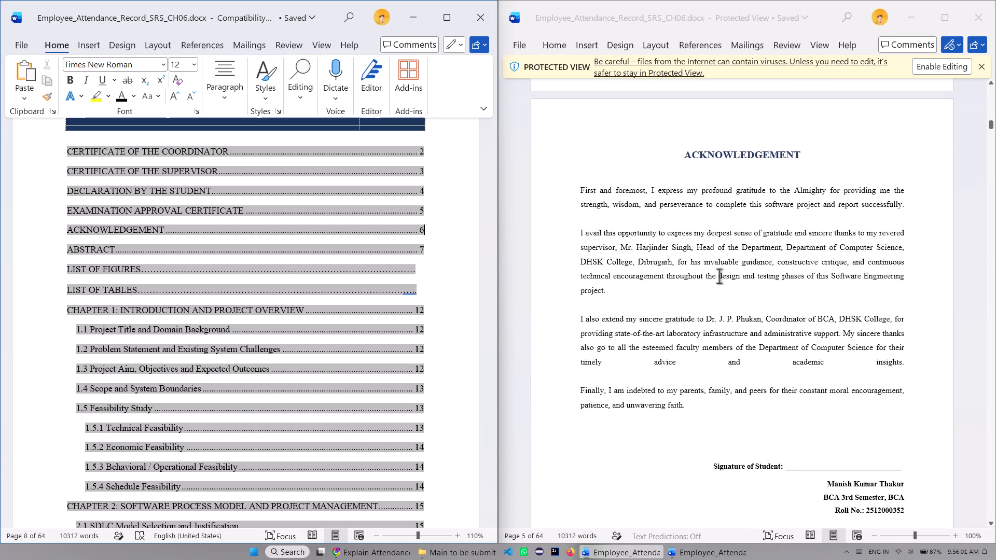
{"action": "scroll", "coordinate": [719, 276], "scroll_direction": "down", "scroll_amount": 17}
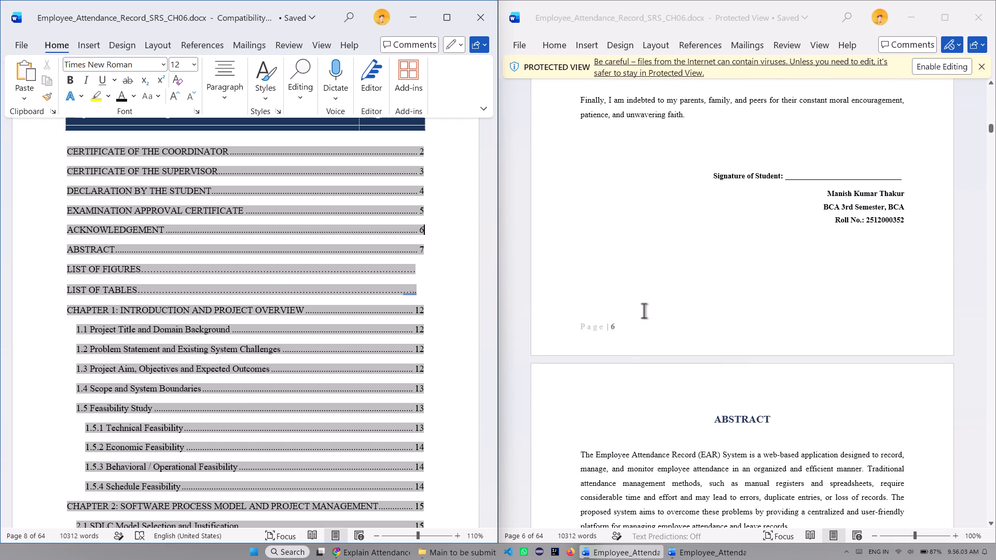
{"action": "scroll", "coordinate": [643, 297], "scroll_direction": "up", "scroll_amount": 16}
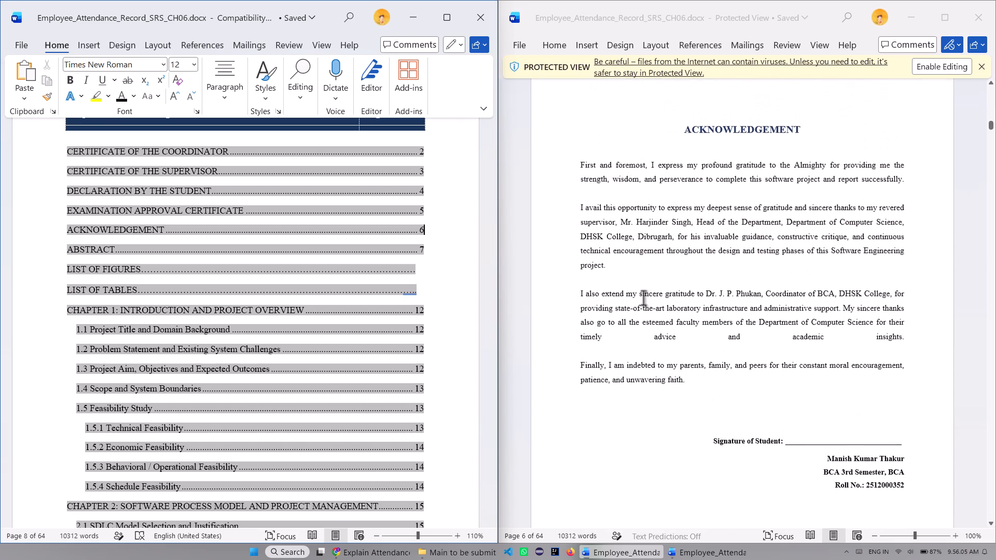
{"action": "scroll", "coordinate": [647, 305], "scroll_direction": "down", "scroll_amount": 11}
{"action": "scroll", "coordinate": [690, 301], "scroll_direction": "down", "scroll_amount": 4}
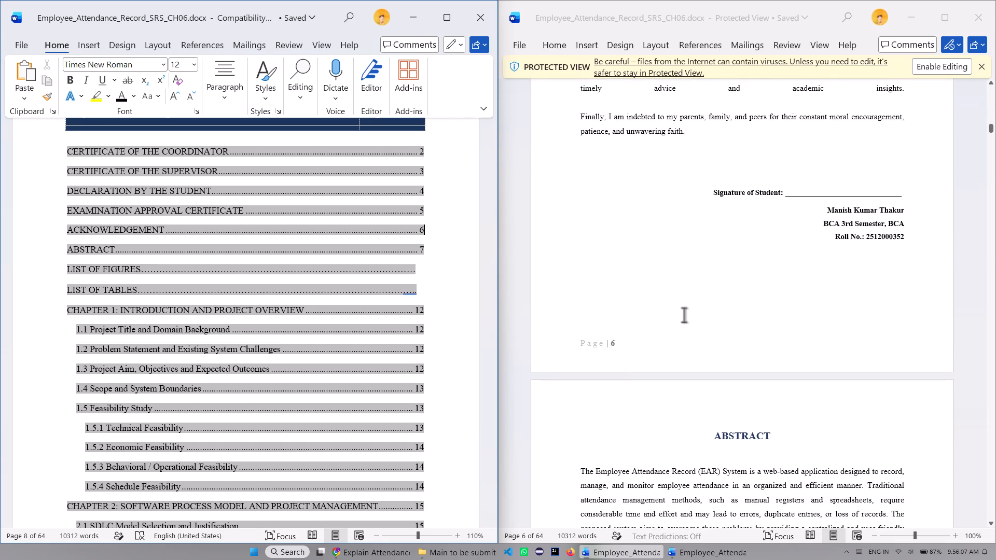
{"action": "scroll", "coordinate": [650, 329], "scroll_direction": "down", "scroll_amount": 2}
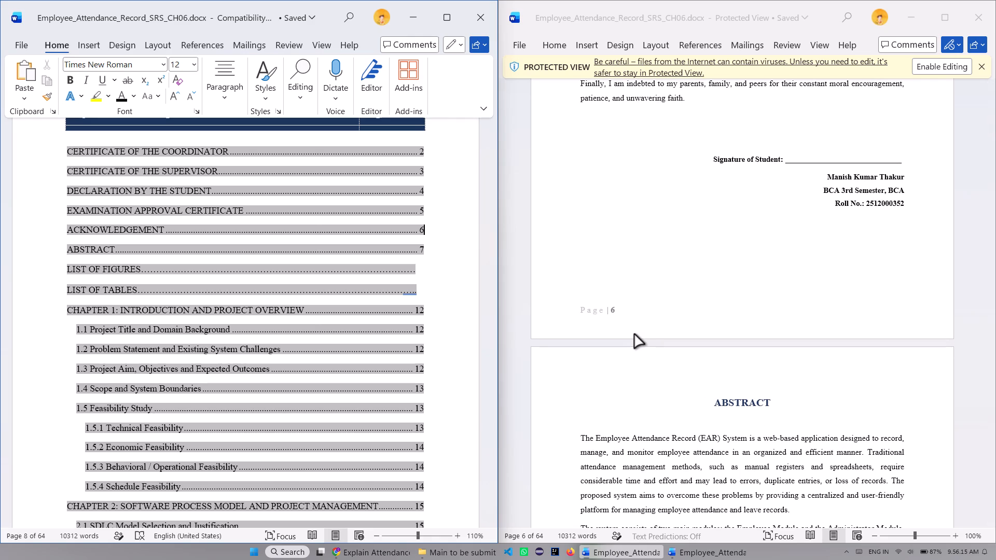
{"action": "scroll", "coordinate": [645, 236], "scroll_direction": "up", "scroll_amount": 6}
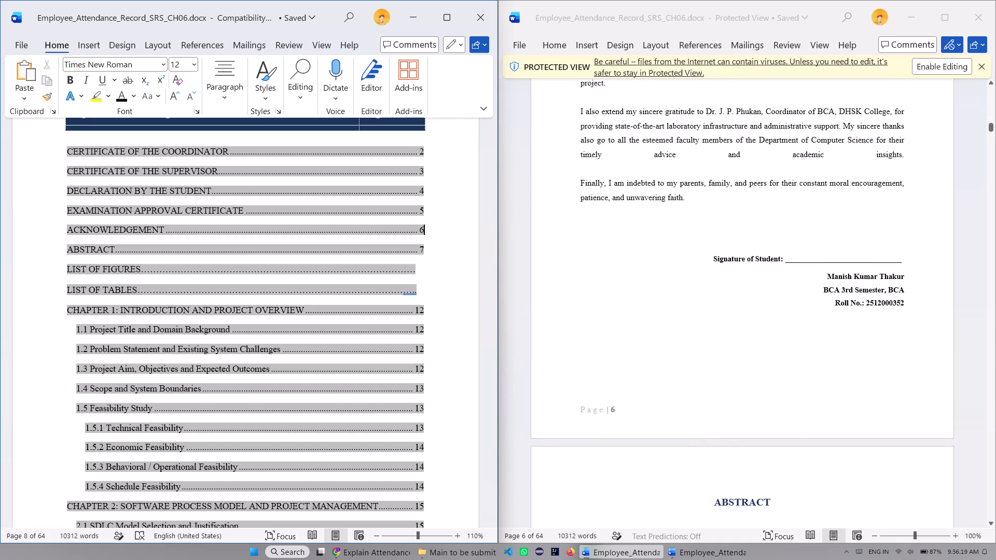
{"action": "scroll", "coordinate": [688, 318], "scroll_direction": "down", "scroll_amount": 2}
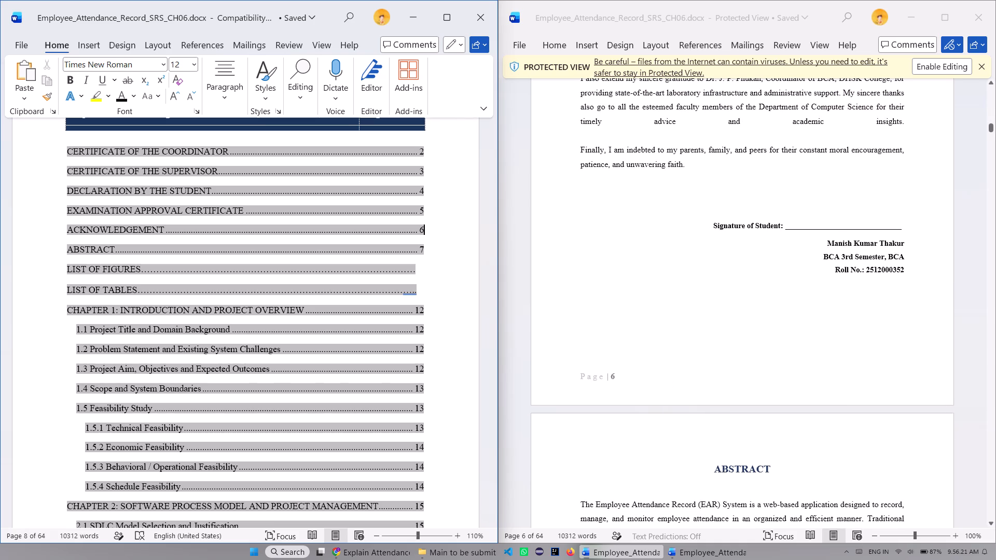
{"action": "scroll", "coordinate": [697, 286], "scroll_direction": "down", "scroll_amount": 7}
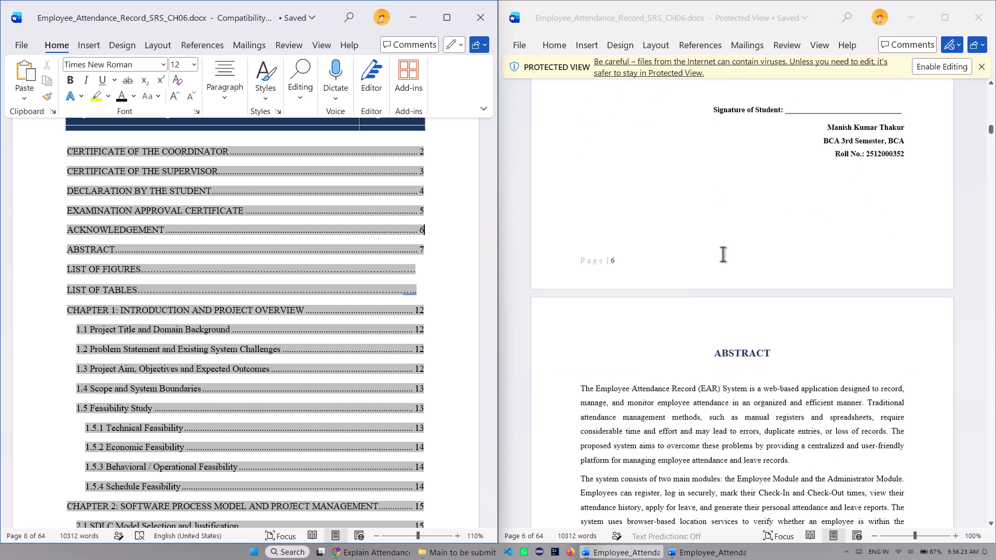
Check the Abstract's page number against its contents entry and look over the desktop copy's table of contents page.
{"action": "scroll", "coordinate": [724, 251], "scroll_direction": "down", "scroll_amount": 11}
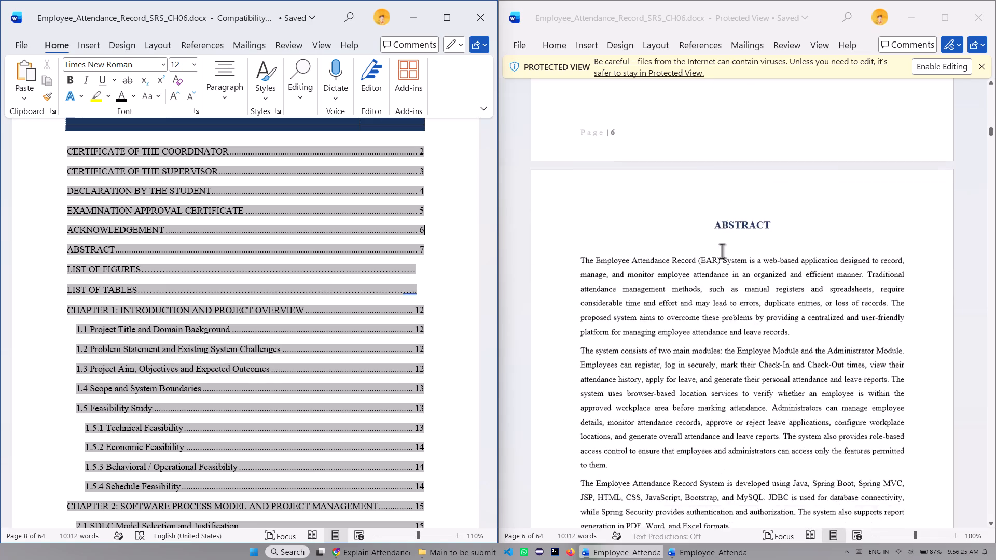
{"action": "scroll", "coordinate": [722, 251], "scroll_direction": "down", "scroll_amount": 11}
{"action": "scroll", "coordinate": [719, 252], "scroll_direction": "down", "scroll_amount": 11}
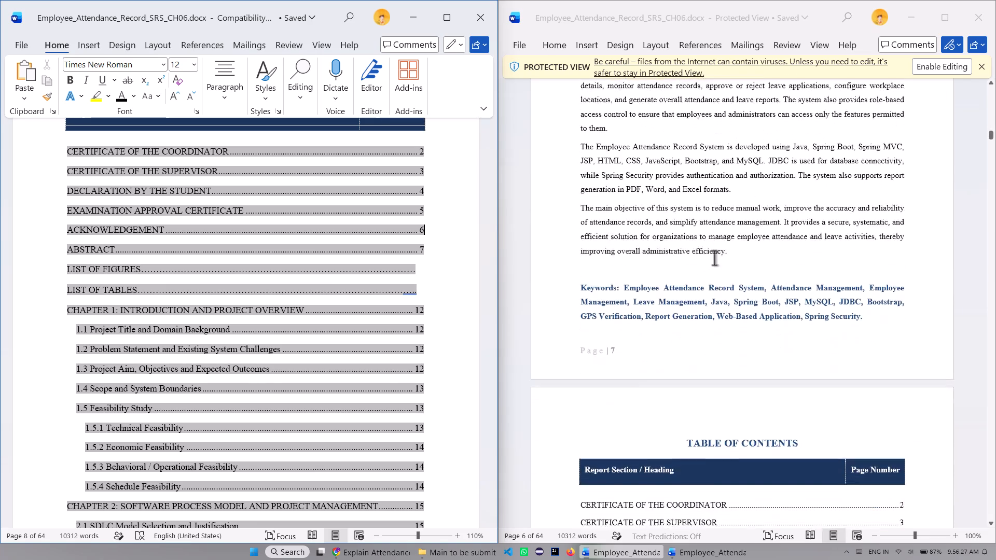
{"action": "scroll", "coordinate": [714, 258], "scroll_direction": "down", "scroll_amount": 14}
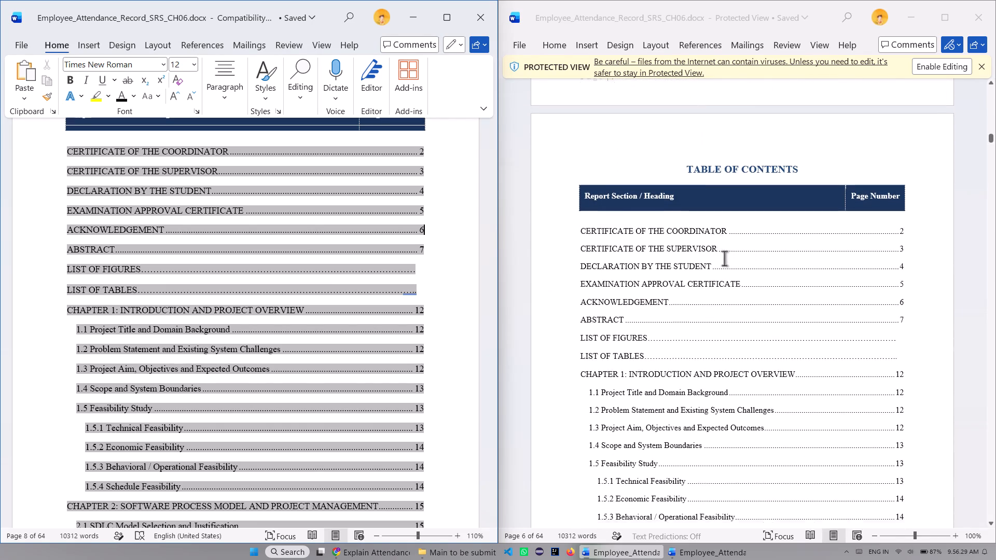
{"action": "scroll", "coordinate": [724, 258], "scroll_direction": "down", "scroll_amount": 4}
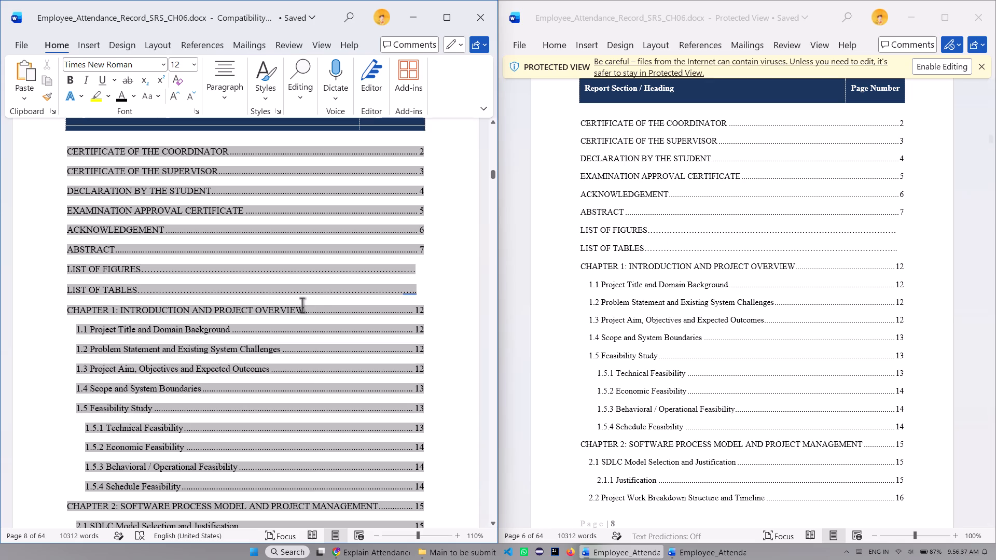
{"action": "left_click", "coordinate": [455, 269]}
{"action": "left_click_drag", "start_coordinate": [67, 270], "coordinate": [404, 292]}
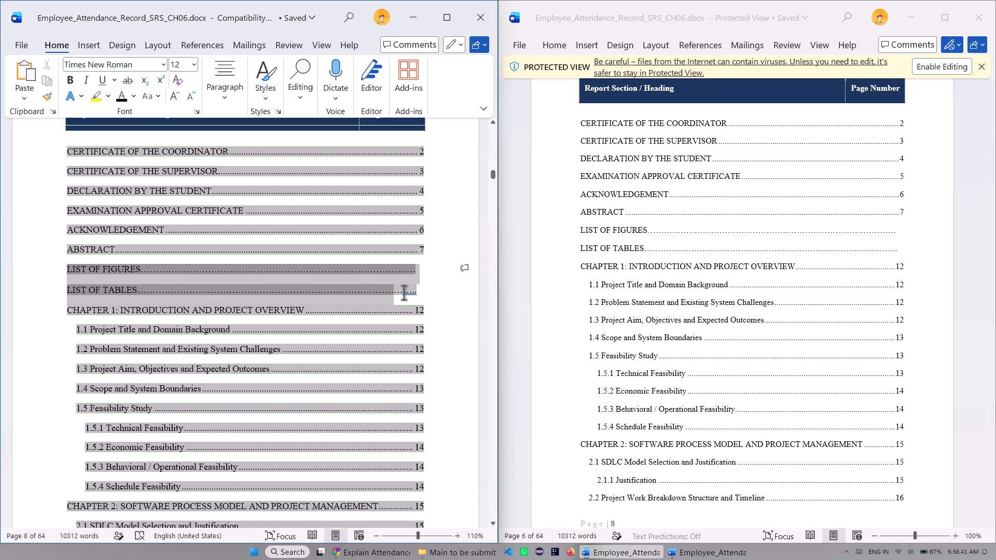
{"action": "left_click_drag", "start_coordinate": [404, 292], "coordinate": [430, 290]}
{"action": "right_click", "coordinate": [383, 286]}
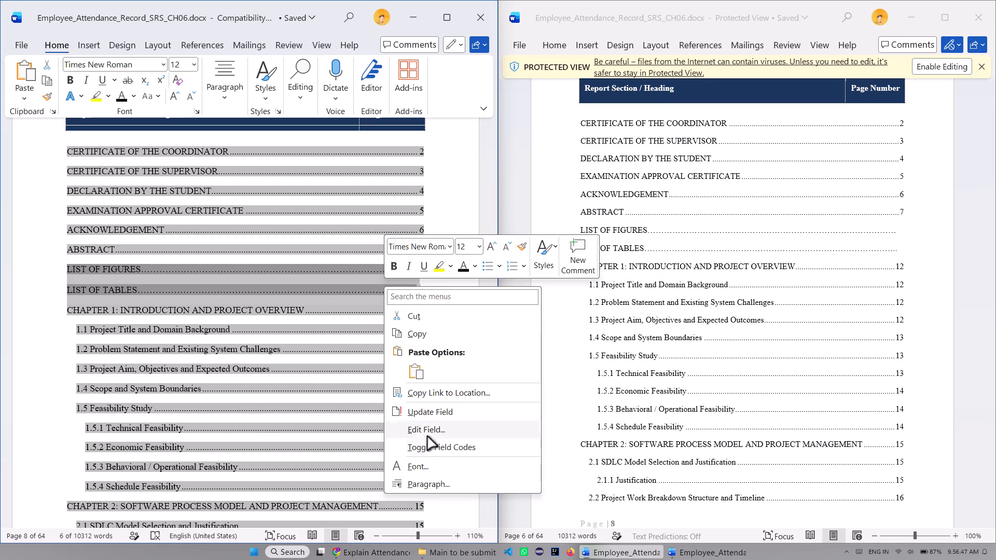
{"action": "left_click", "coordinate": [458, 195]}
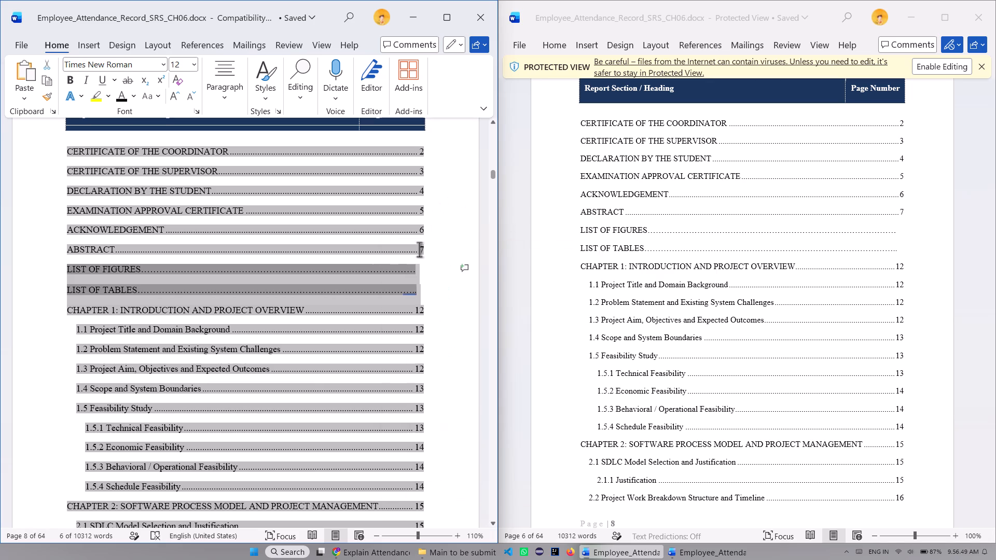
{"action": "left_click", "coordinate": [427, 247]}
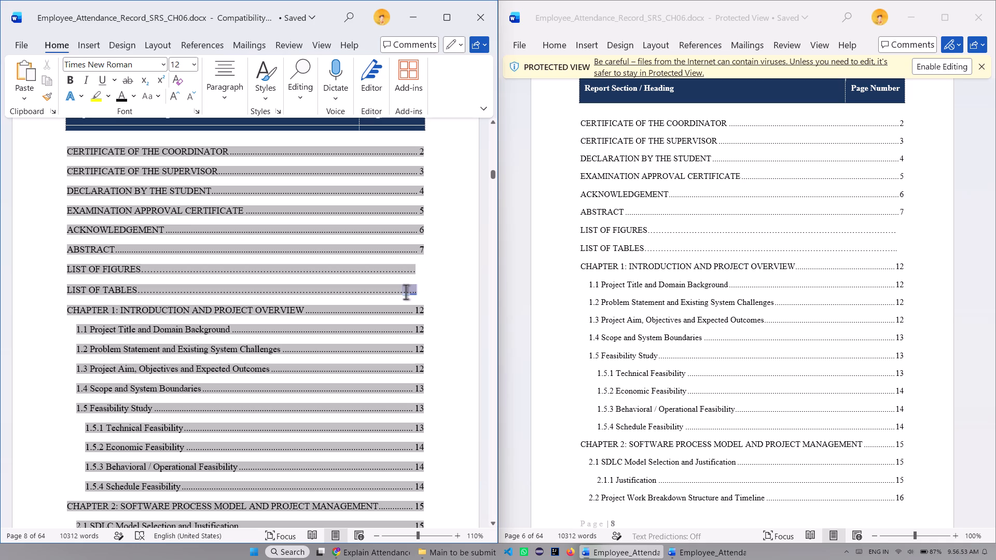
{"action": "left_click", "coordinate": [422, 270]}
Undo the manually typed List of Figures and List of Tables entries until Chapter 1 directly follows Abstract in the contents.
{"action": "key", "text": "ctrl+z"}
{"action": "key", "text": "ctrl+z"}
{"action": "key", "text": "ctrl+z"}
{"action": "key", "text": "ctrl+z"}
{"action": "key", "text": "ctrl+z"}
{"action": "key", "text": "ctrl+z"}
{"action": "key", "text": "ctrl+z"}
{"action": "key", "text": "ctrl+z"}
{"action": "key", "text": "ctrl+z"}
{"action": "key", "text": "ctrl+z"}
{"action": "key", "text": "ctrl+z"}
{"action": "key", "text": "ctrl+z"}
{"action": "key", "text": "ctrl+z"}
{"action": "key", "text": "ctrl+z"}
{"action": "key", "text": "ctrl+z"}
{"action": "key", "text": "ctrl+z"}
{"action": "key", "text": "ctrl+z"}
{"action": "key", "text": "ctrl+z"}
{"action": "key", "text": "ctrl+z"}
{"action": "key", "text": "ctrl+z"}
{"action": "key", "text": "ctrl+z"}
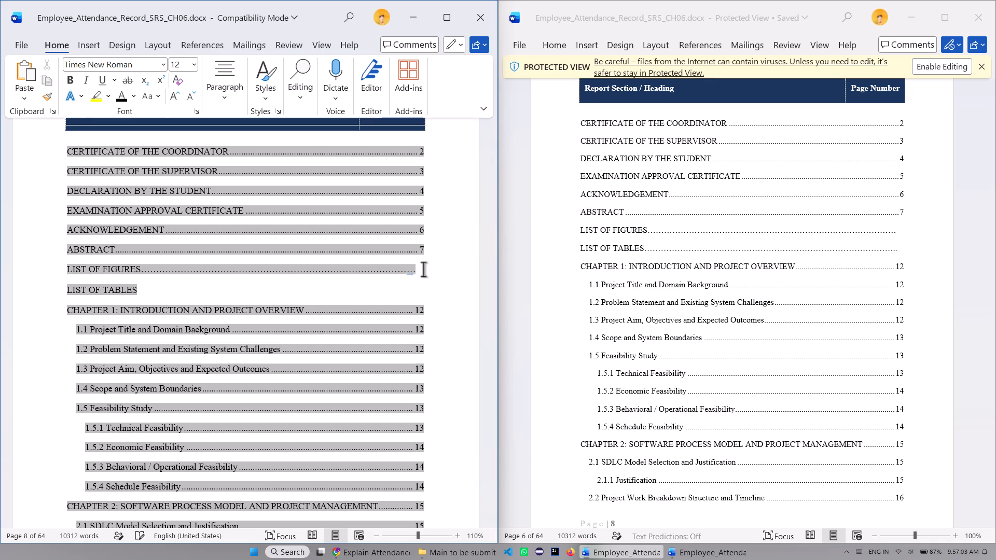
{"action": "key", "text": "ctrl+z"}
{"action": "key", "text": "ctrl+z"}
{"action": "key", "text": "ctrl+z"}
{"action": "key", "text": "ctrl+z"}
{"action": "key", "text": "ctrl+z"}
{"action": "key", "text": "ctrl+z"}
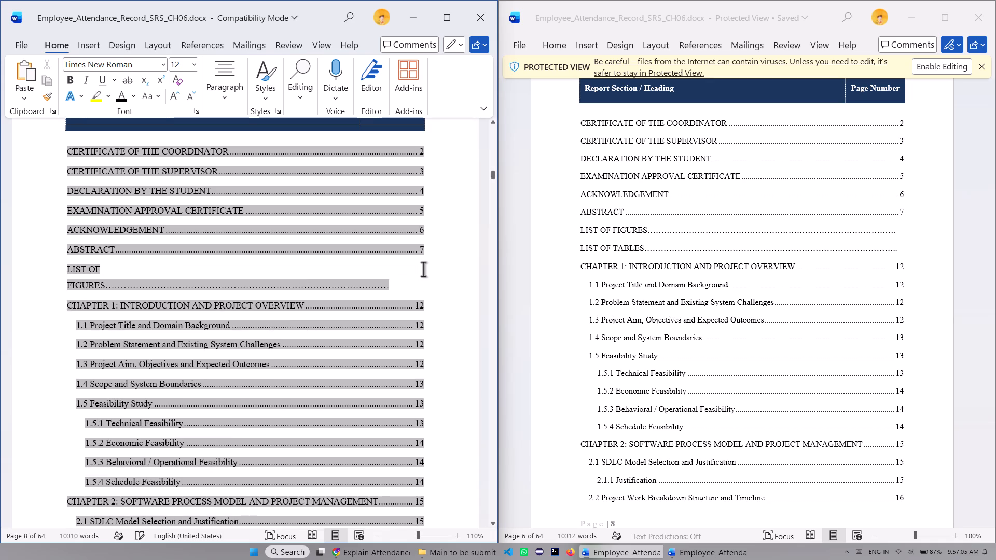
{"action": "key", "text": "ctrl+z"}
{"action": "key", "text": "ctrl+z"}
{"action": "key", "text": "ctrl+z"}
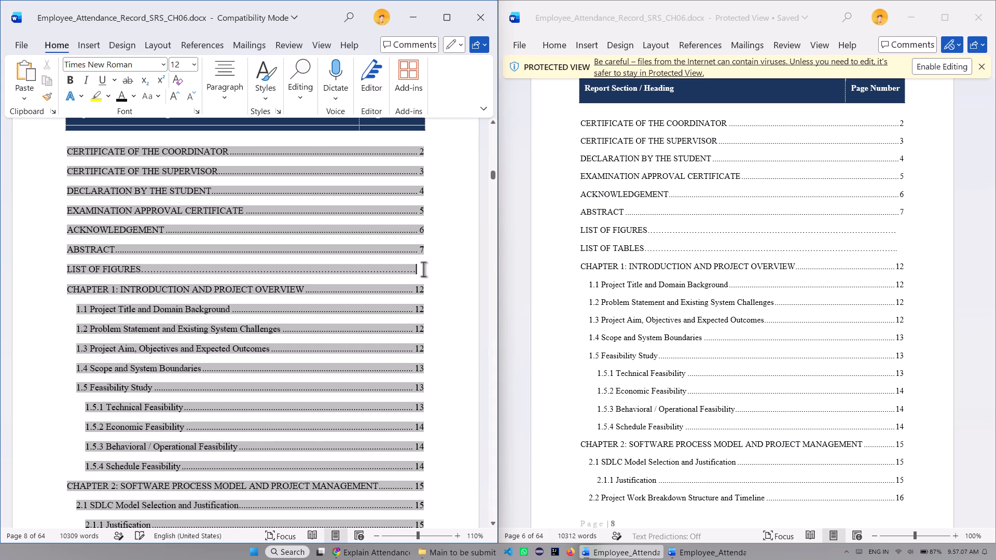
{"action": "key", "text": "ctrl+z"}
{"action": "key", "text": "ctrl+z"}
{"action": "key", "text": "ctrl+z"}
{"action": "key", "text": "ctrl+z"}
{"action": "key", "text": "ctrl+z"}
{"action": "key", "text": "ctrl+z"}
{"action": "key", "text": "ctrl+z"}
{"action": "key", "text": "ctrl+z"}
{"action": "key", "text": "ctrl+z"}
{"action": "key", "text": "ctrl+z"}
{"action": "key", "text": "ctrl+z"}
{"action": "key", "text": "ctrl+z"}
{"action": "key", "text": "ctrl+z"}
{"action": "key", "text": "ctrl+z"}
{"action": "key", "text": "ctrl+z"}
{"action": "key", "text": "ctrl+z"}
{"action": "key", "text": "ctrl+z"}
{"action": "key", "text": "ctrl+z"}
{"action": "key", "text": "ctrl+z"}
{"action": "key", "text": "ctrl+z"}
{"action": "key", "text": "ctrl+z"}
{"action": "key", "text": "ctrl+z"}
{"action": "key", "text": "ctrl+z"}
{"action": "key", "text": "ctrl+z"}
{"action": "key", "text": "ctrl+z"}
{"action": "key", "text": "ctrl+z"}
{"action": "key", "text": "ctrl+z"}
{"action": "key", "text": "ctrl+z"}
{"action": "key", "text": "ctrl+z"}
{"action": "key", "text": "ctrl+z"}
{"action": "key", "text": "ctrl+z"}
{"action": "key", "text": "ctrl+z"}
{"action": "key", "text": "ctrl+z"}
{"action": "key", "text": "ctrl+z"}
{"action": "key", "text": "ctrl+z"}
{"action": "key", "text": "ctrl+z"}
{"action": "key", "text": "ctrl+z"}
{"action": "key", "text": "ctrl+z"}
{"action": "key", "text": "ctrl+z"}
{"action": "key", "text": "ctrl+z"}
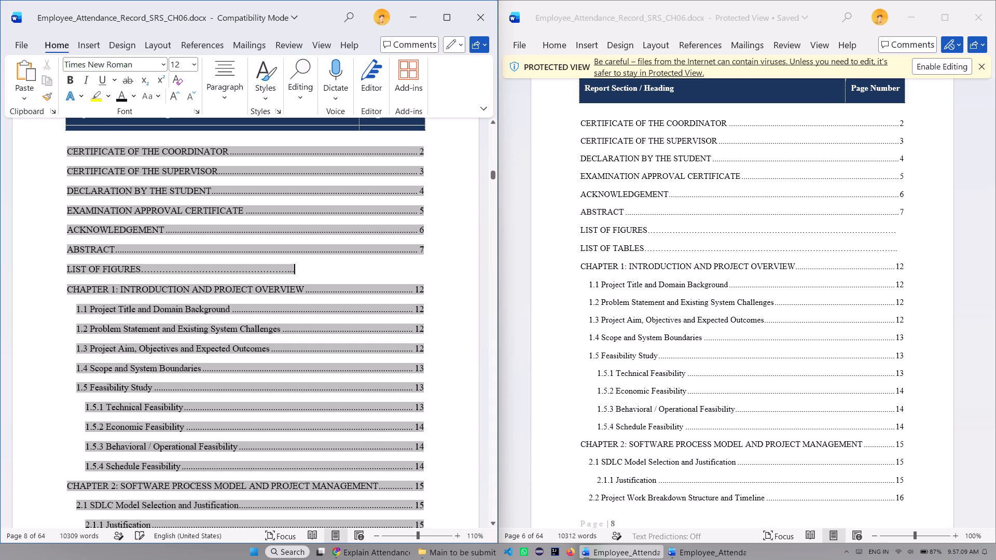
{"action": "key", "text": "ctrl+z"}
{"action": "key", "text": "ctrl+z"}
{"action": "key", "text": "ctrl+z"}
{"action": "key", "text": "ctrl+z"}
{"action": "key", "text": "ctrl+z"}
{"action": "key", "text": "ctrl+z"}
{"action": "key", "text": "ctrl+z"}
{"action": "key", "text": "ctrl+z"}
{"action": "key", "text": "ctrl+z"}
{"action": "key", "text": "ctrl+z"}
{"action": "key", "text": "ctrl+z"}
{"action": "key", "text": "ctrl+z"}
{"action": "key", "text": "ctrl+z"}
{"action": "key", "text": "ctrl+z"}
{"action": "key", "text": "ctrl+z"}
{"action": "key", "text": "ctrl+z"}
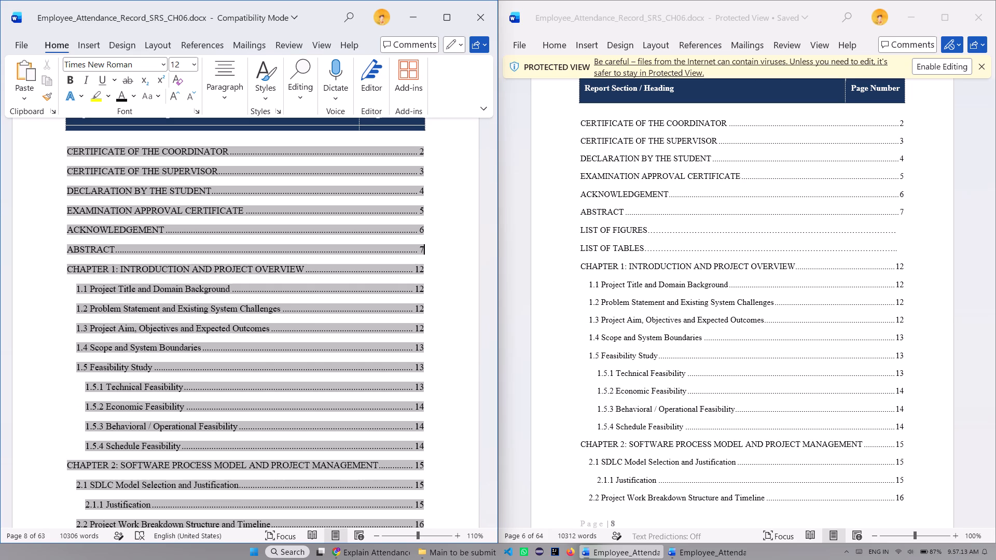
{"action": "key", "text": "ctrl+y"}
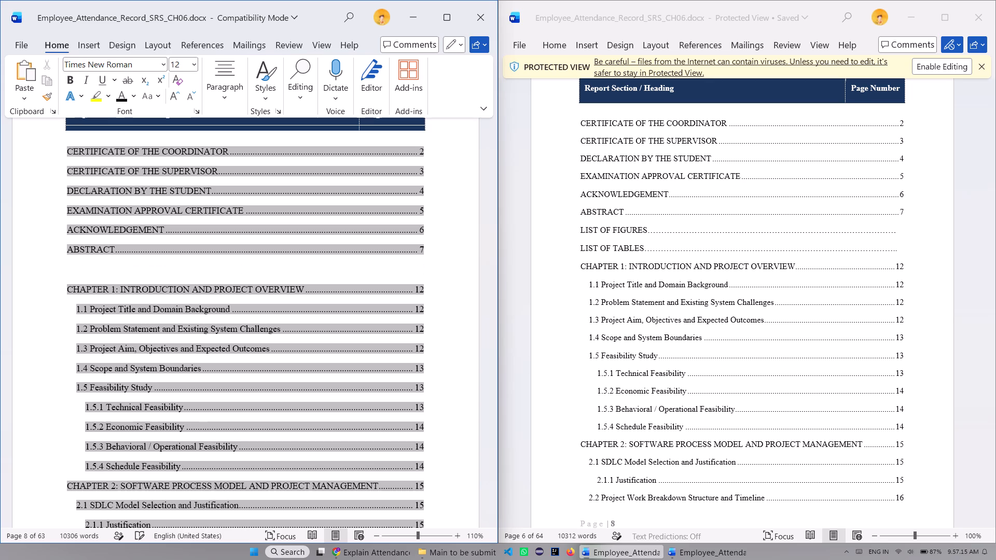
{"action": "key", "text": "ctrl+z"}
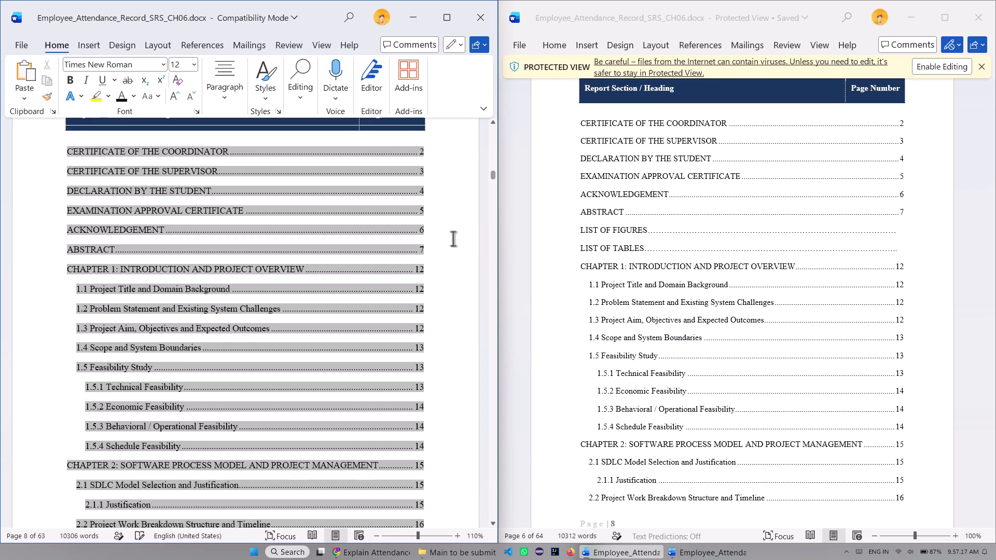
Duplicate the ABSTRACT contents entry twice directly below the original, leaving no blank line before Chapter 1.
{"action": "left_click", "coordinate": [440, 254]}
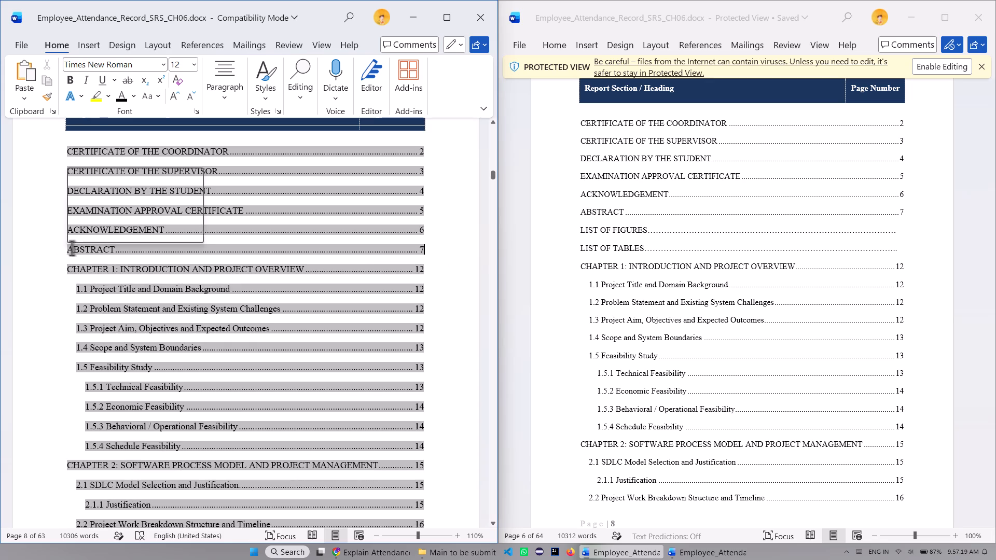
{"action": "left_click_drag", "start_coordinate": [68, 249], "coordinate": [345, 245]}
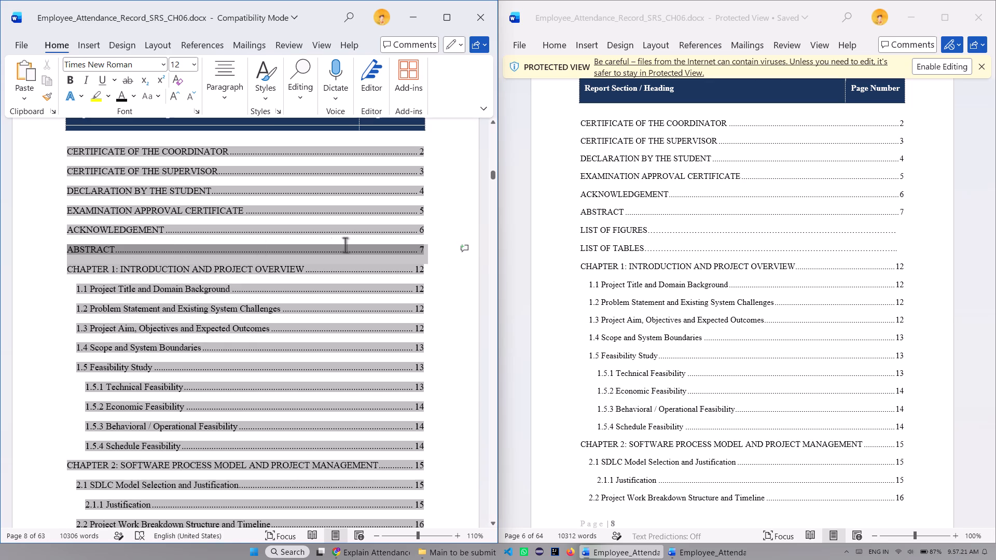
{"action": "left_click_drag", "start_coordinate": [345, 245], "coordinate": [424, 250]}
{"action": "right_click", "coordinate": [420, 251]}
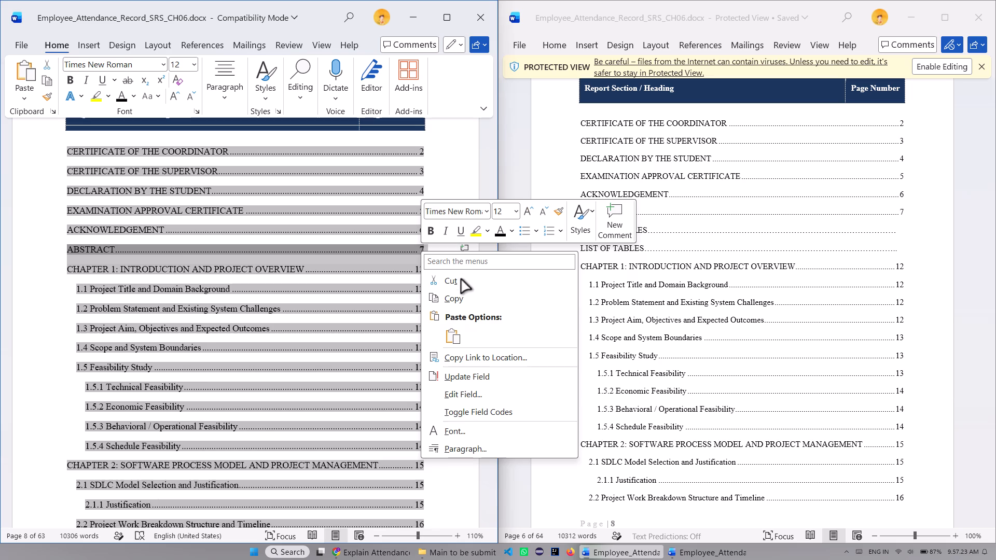
{"action": "left_click", "coordinate": [455, 296]}
{"action": "left_click", "coordinate": [424, 248]}
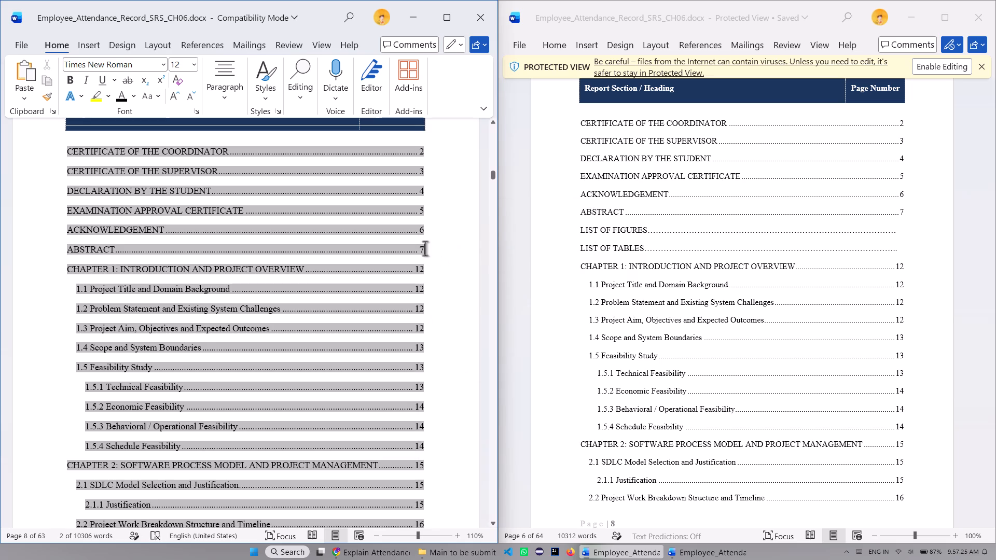
{"action": "key", "text": "Return"}
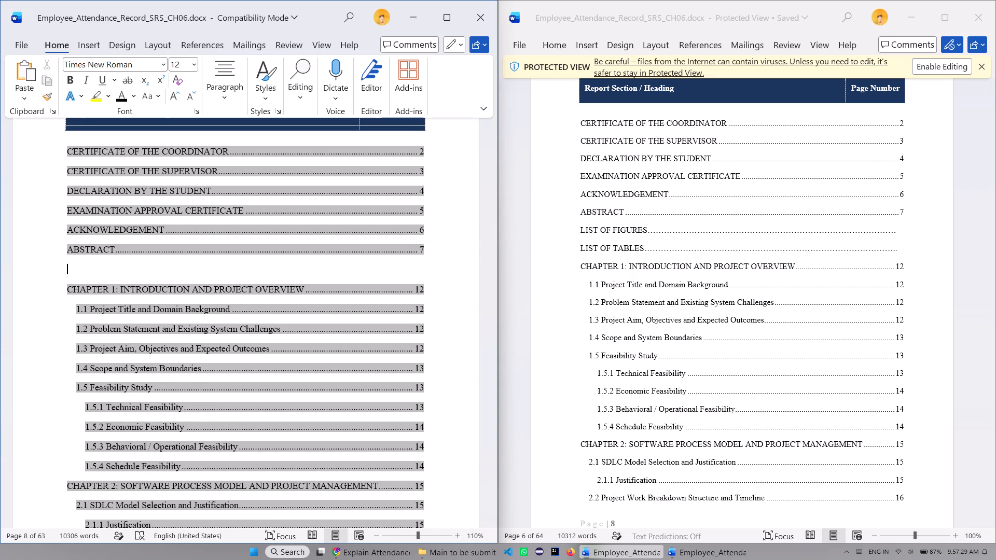
{"action": "key", "text": "ctrl+v"}
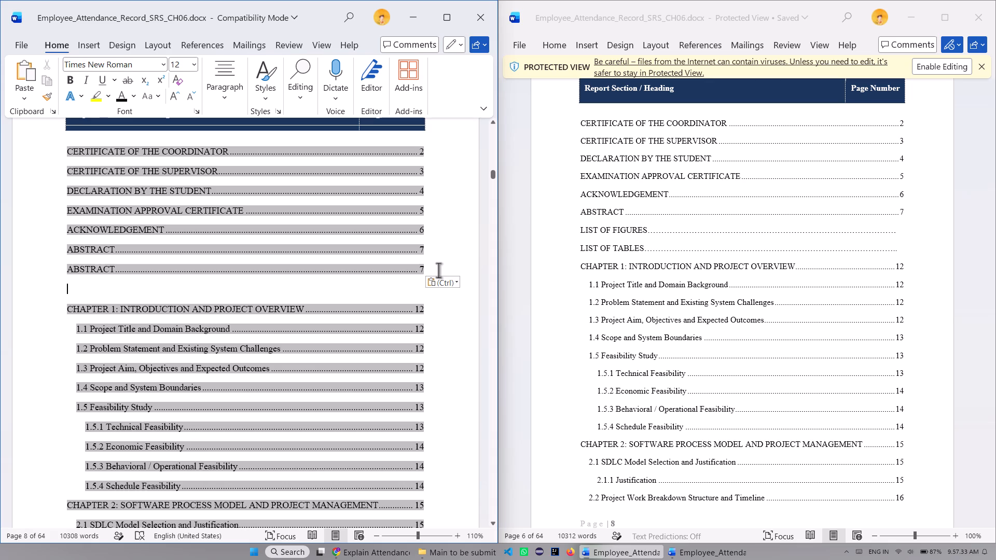
{"action": "key", "text": "ctrl+v"}
{"action": "key", "text": "BackSpace"}
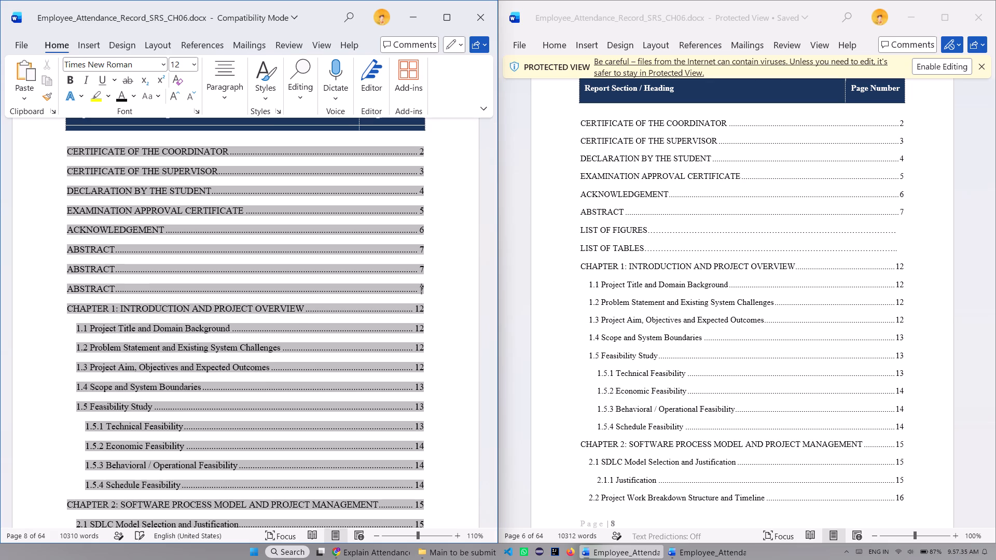
Replace the text of the first duplicated ABSTRACT contents entry with LIST OF FIGURES, keeping its dot leader.
{"action": "left_click", "coordinate": [115, 268]}
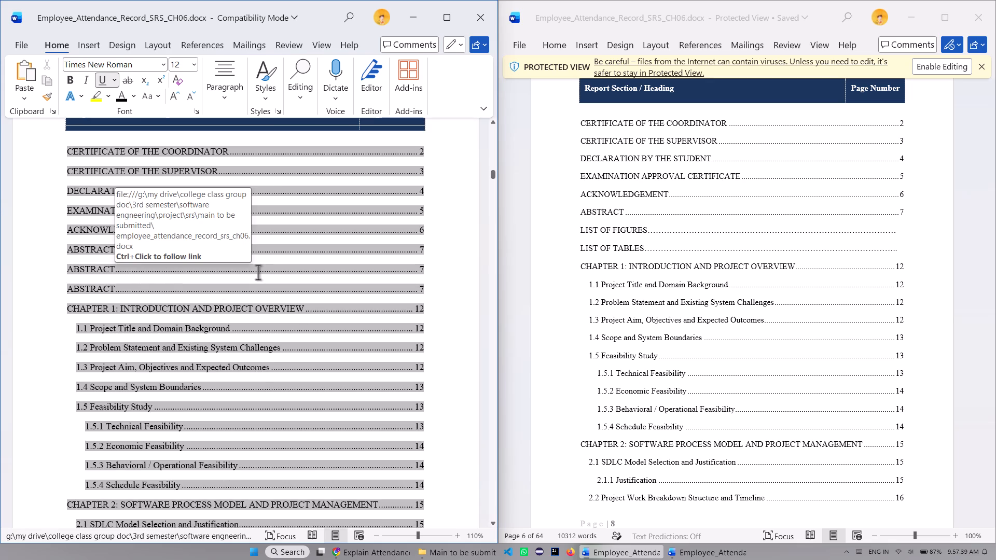
{"action": "key", "text": "BackSpace"}
{"action": "key", "text": "BackSpace"}
{"action": "key", "text": "BackSpace"}
{"action": "key", "text": "BackSpace"}
{"action": "key", "text": "BackSpace"}
{"action": "key", "text": "BackSpace"}
{"action": "key", "text": "BackSpace"}
{"action": "key", "text": "BackSpace"}
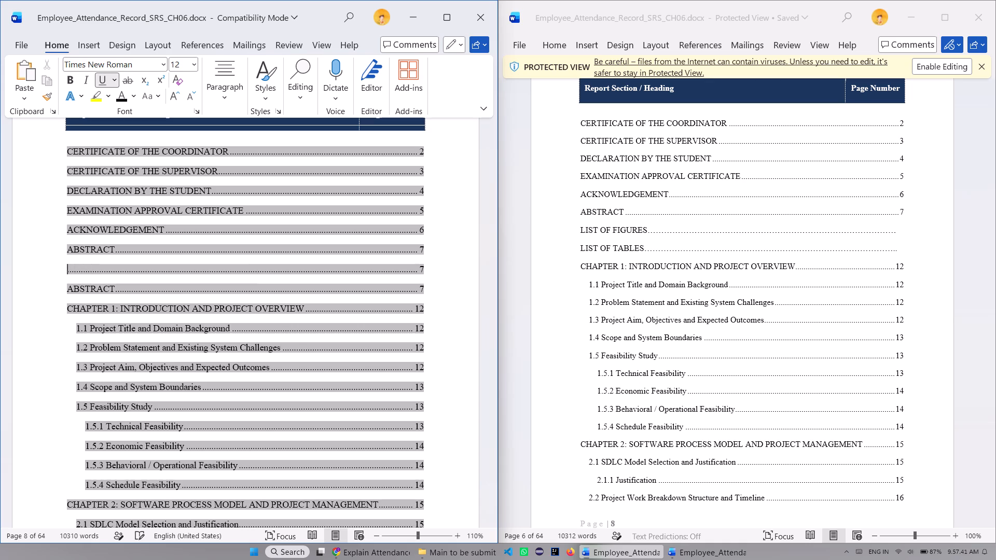
{"action": "type", "text": "LIST OF"}
{"action": "key", "text": "space"}
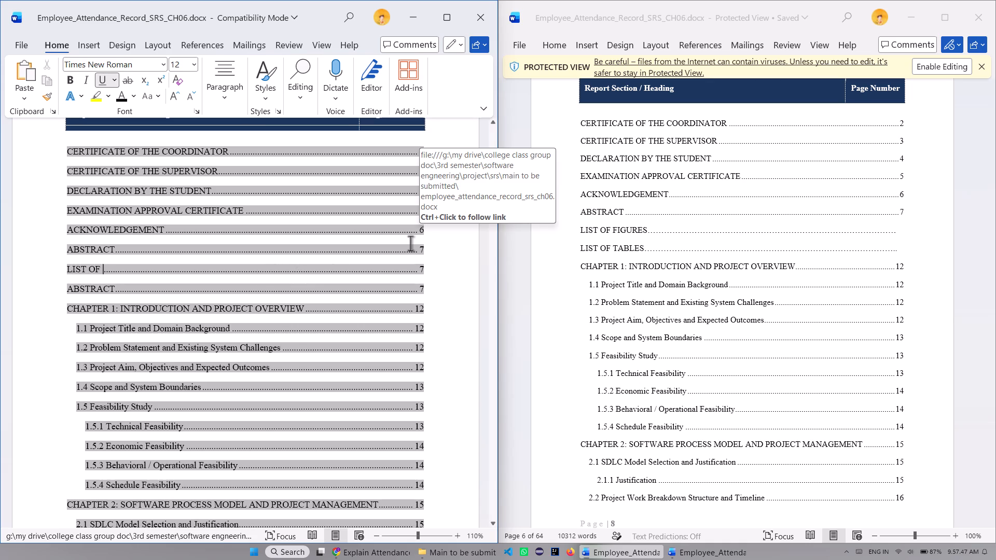
{"action": "type", "text": "FI"}
{"action": "type", "text": "GURES"}
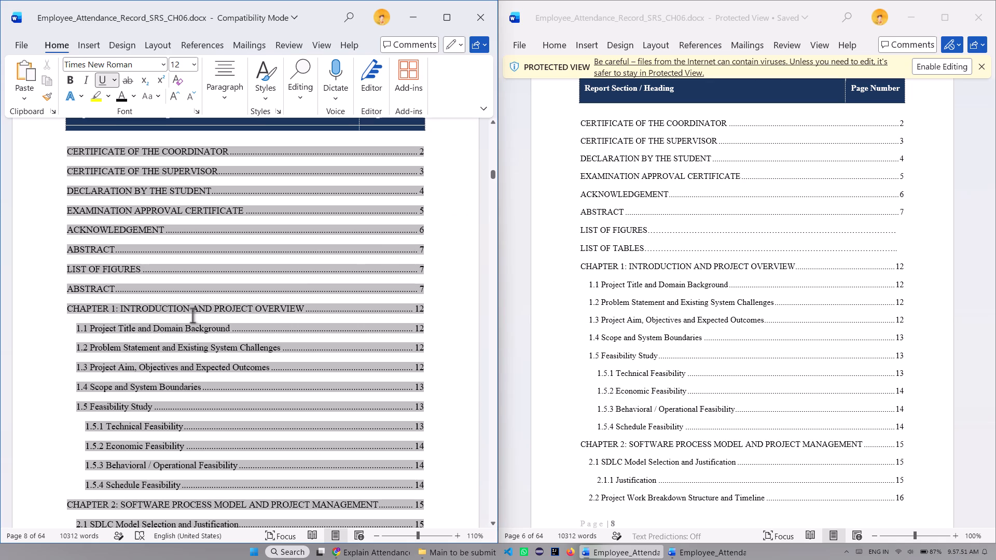
Replace the text of the second duplicated ABSTRACT contents entry with LIST OF TABLES, without a trailing space.
{"action": "left_click", "coordinate": [115, 290]}
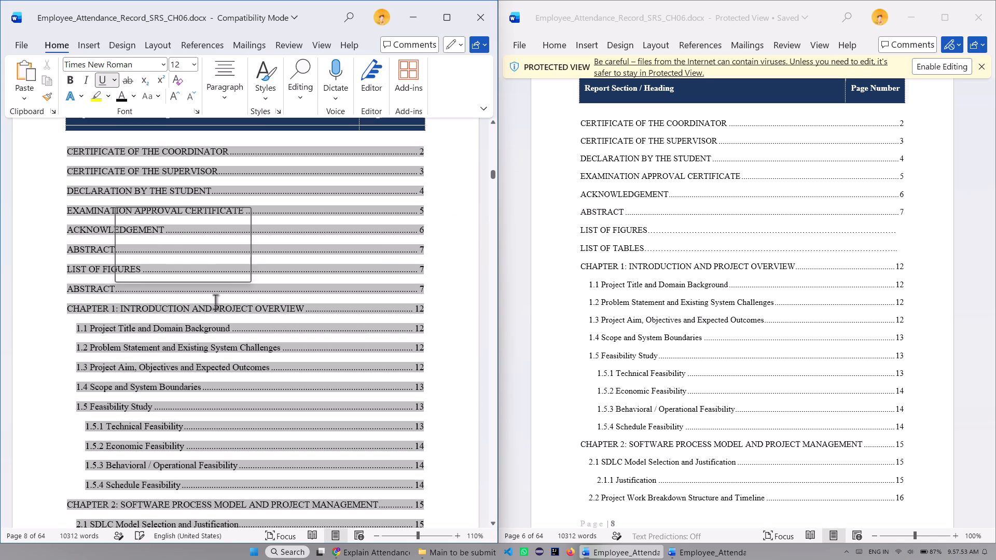
{"action": "key", "text": "BackSpace"}
{"action": "key", "text": "BackSpace"}
{"action": "key", "text": "BackSpace"}
{"action": "key", "text": "BackSpace"}
{"action": "key", "text": "BackSpace"}
{"action": "key", "text": "BackSpace"}
{"action": "key", "text": "BackSpace"}
{"action": "key", "text": "BackSpace"}
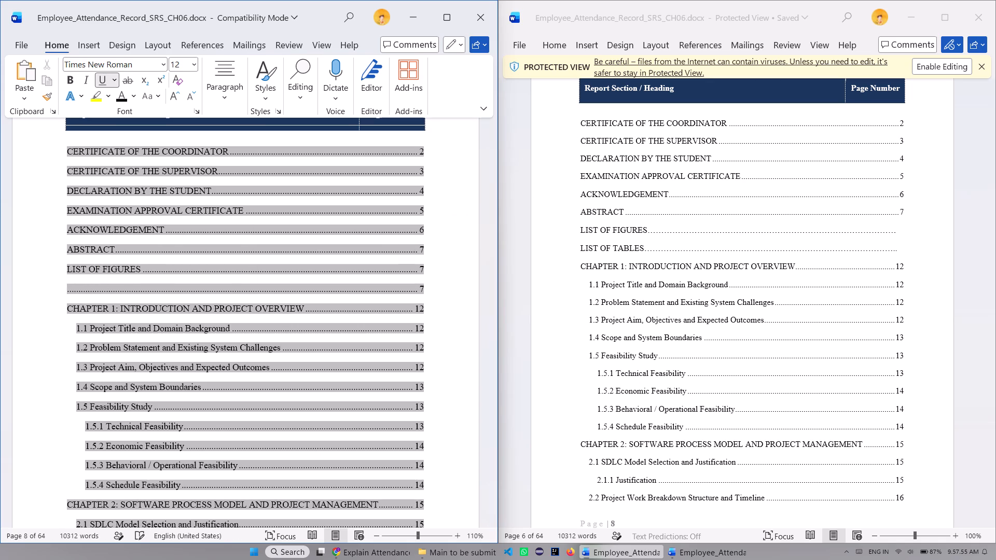
{"action": "key", "text": "shift+l"}
{"action": "key", "text": "BackSpace"}
{"action": "type", "text": "LIST"}
{"action": "key", "text": "space"}
{"action": "type", "text": "OF TABLES"}
{"action": "key", "text": "space"}
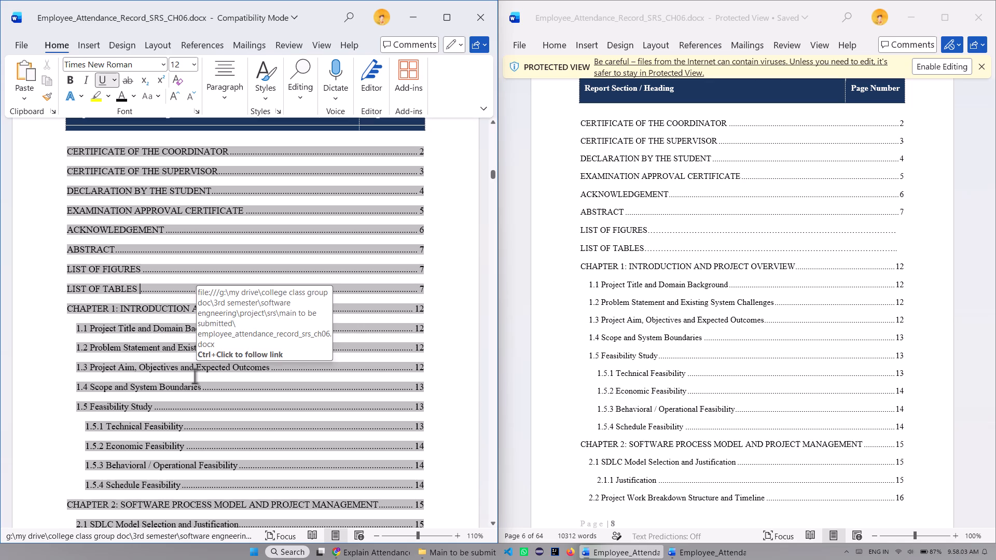
{"action": "key", "text": "BackSpace"}
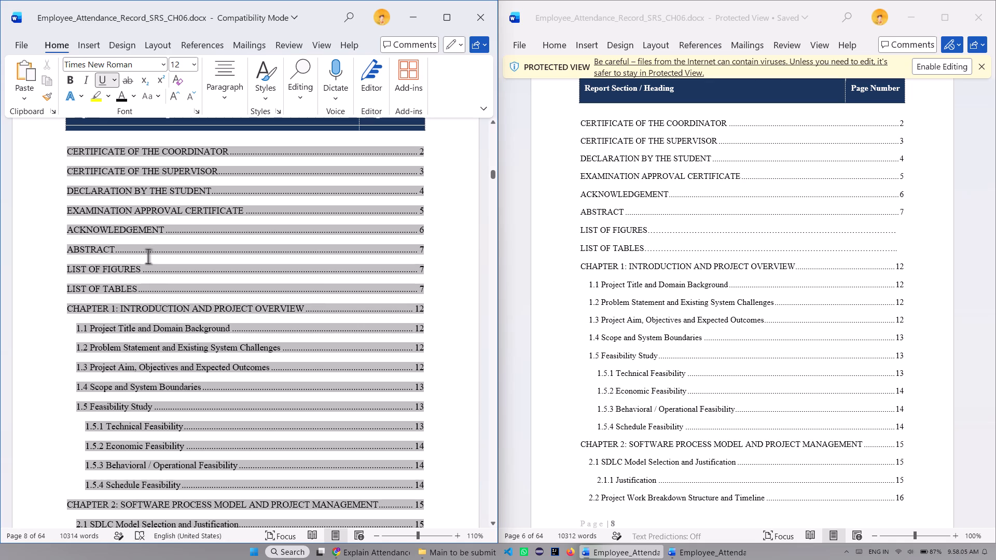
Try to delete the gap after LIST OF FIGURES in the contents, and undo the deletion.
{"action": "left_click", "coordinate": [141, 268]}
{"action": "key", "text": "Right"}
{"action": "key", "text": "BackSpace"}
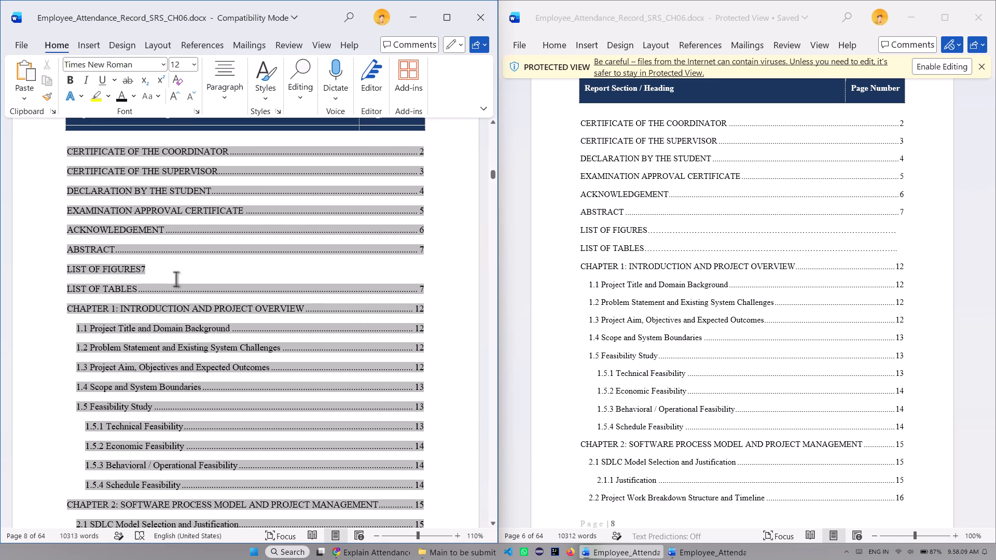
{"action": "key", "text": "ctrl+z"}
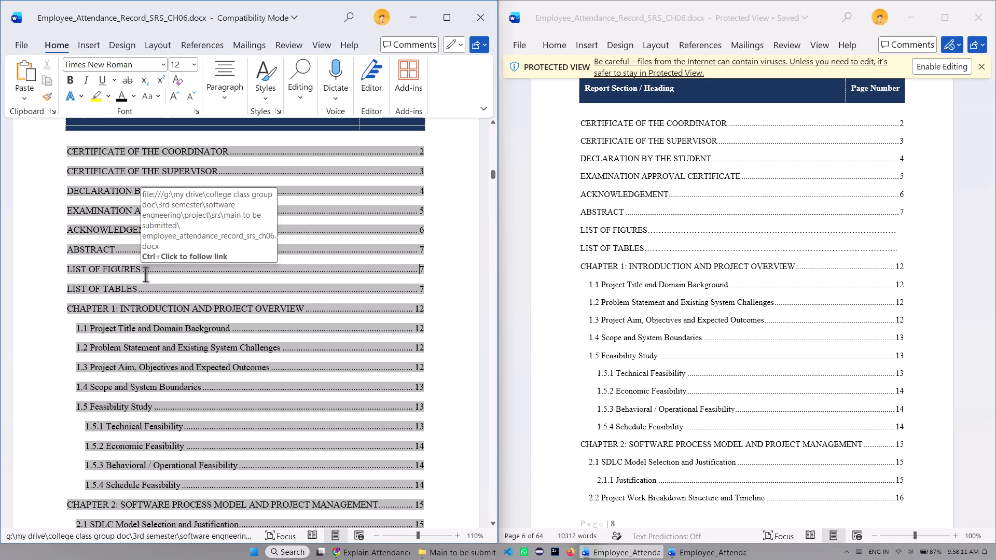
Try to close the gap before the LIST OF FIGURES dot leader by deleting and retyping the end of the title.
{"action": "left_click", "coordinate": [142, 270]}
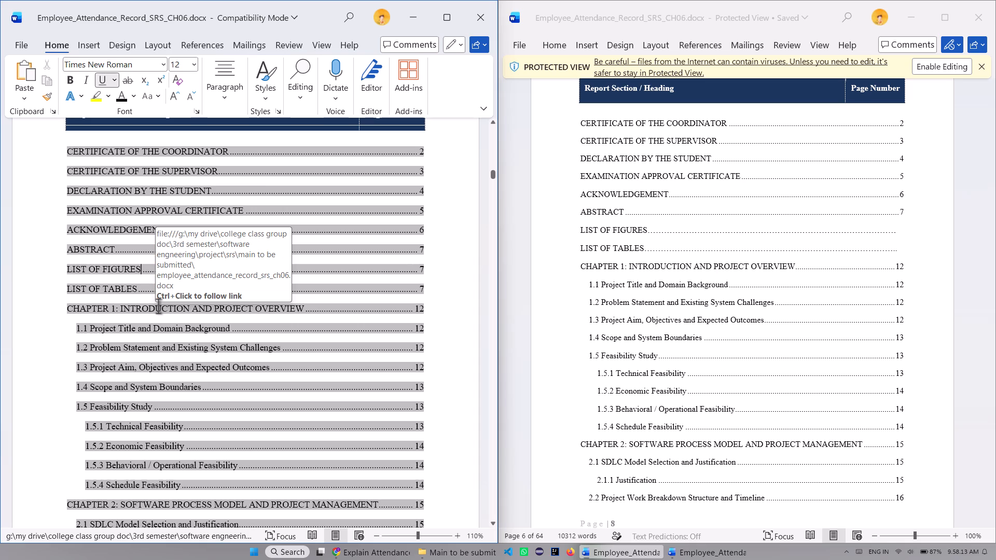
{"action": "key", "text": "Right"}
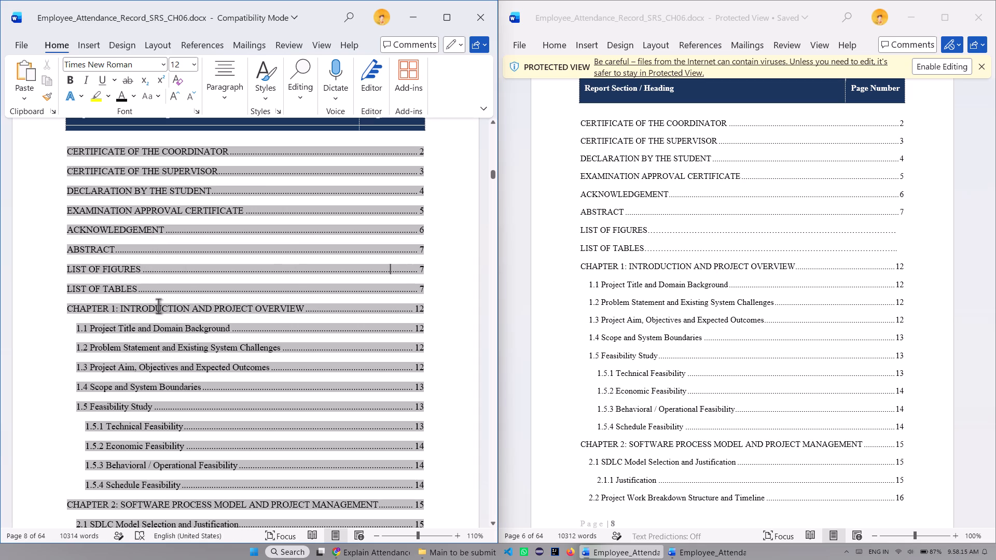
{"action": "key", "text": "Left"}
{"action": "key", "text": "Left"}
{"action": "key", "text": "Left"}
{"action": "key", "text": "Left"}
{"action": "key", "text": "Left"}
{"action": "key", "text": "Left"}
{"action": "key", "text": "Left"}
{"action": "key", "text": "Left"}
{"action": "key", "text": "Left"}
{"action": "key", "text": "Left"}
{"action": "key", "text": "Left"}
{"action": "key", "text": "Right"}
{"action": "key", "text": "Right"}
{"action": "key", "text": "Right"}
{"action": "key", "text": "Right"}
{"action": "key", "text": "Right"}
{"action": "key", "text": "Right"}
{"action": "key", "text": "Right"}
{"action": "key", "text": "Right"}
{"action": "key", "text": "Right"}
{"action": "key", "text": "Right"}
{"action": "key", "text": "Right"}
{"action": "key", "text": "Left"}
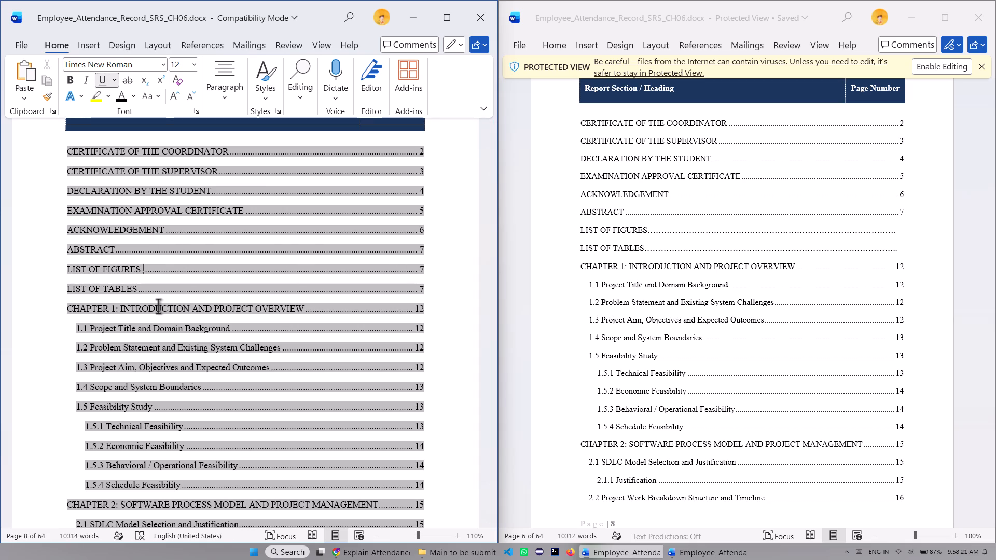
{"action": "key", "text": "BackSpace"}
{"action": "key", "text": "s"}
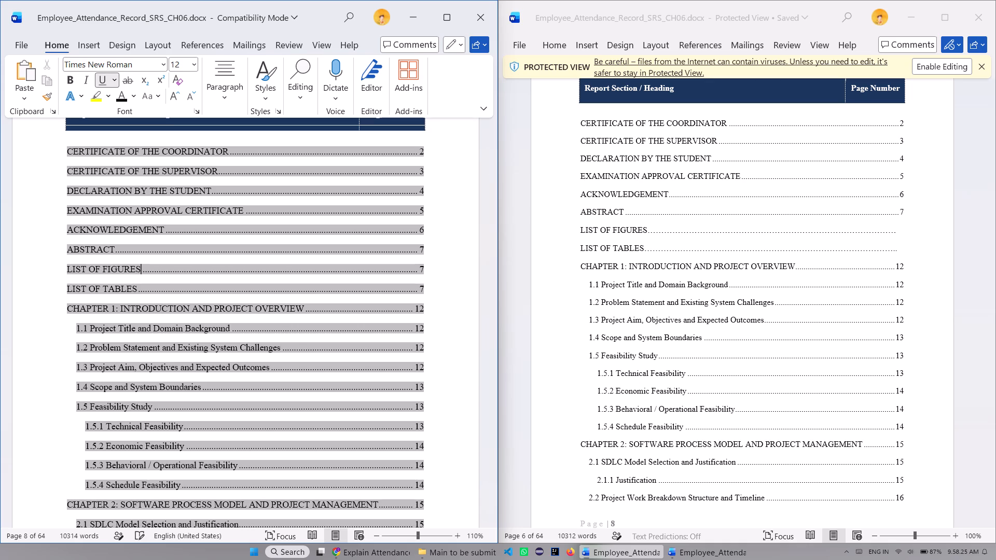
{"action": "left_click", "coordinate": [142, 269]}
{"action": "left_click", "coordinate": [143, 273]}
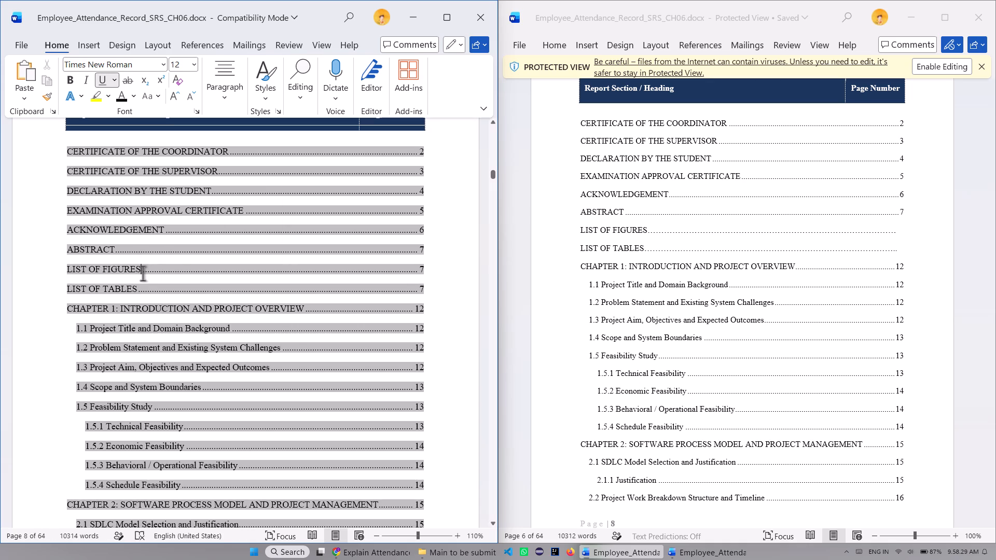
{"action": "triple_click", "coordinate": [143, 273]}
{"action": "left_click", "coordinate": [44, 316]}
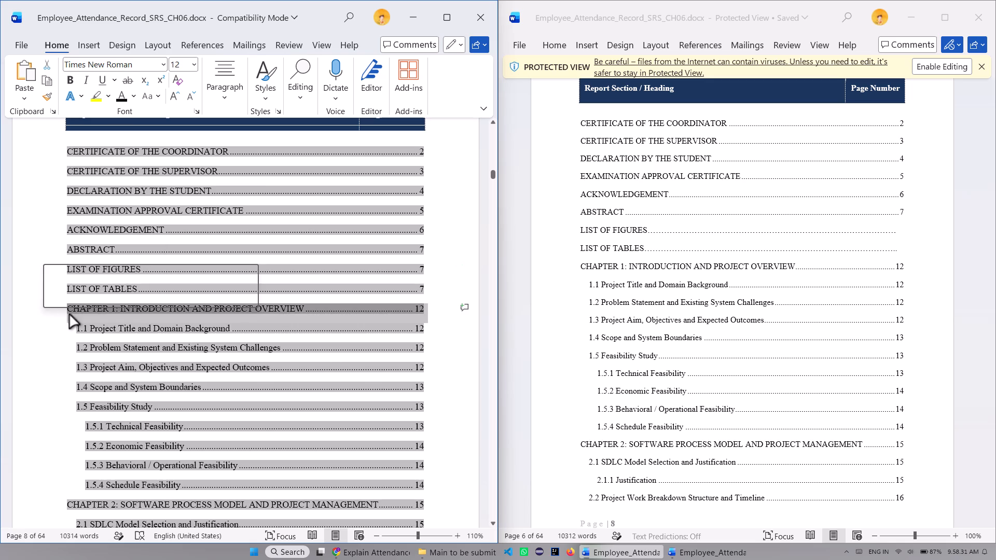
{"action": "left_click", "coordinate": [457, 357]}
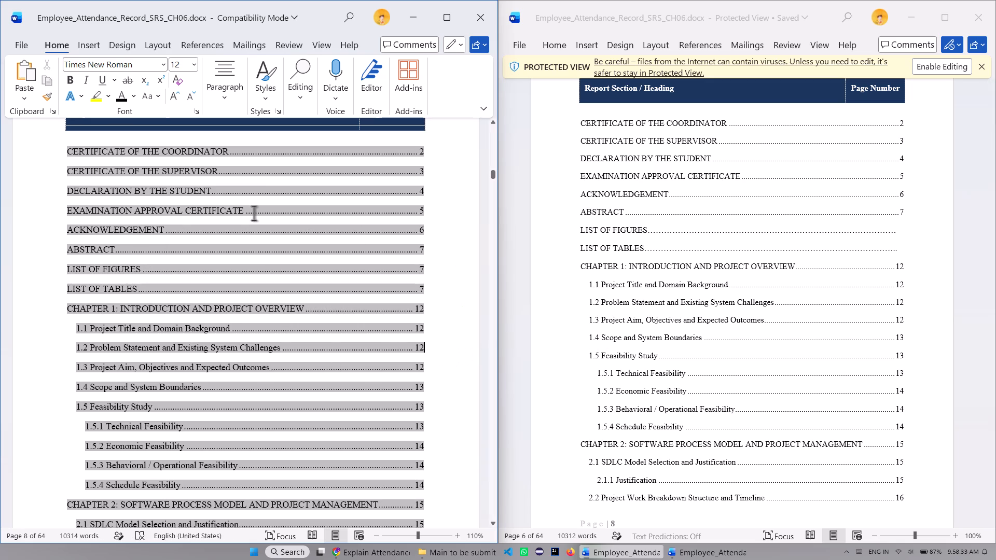
Examine the Protected View copy to find which page the List of Figures starts on.
{"action": "scroll", "coordinate": [886, 255], "scroll_direction": "down", "scroll_amount": 8}
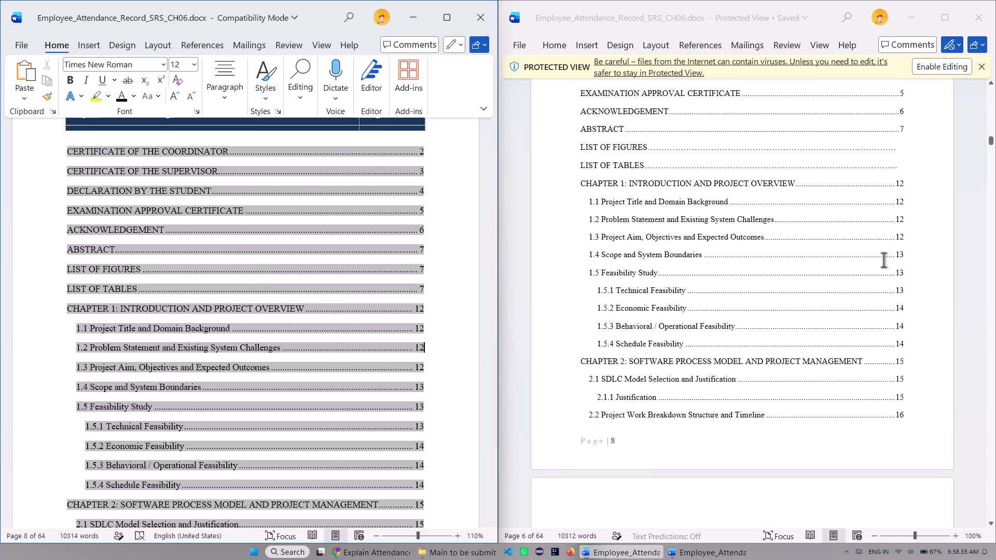
{"action": "scroll", "coordinate": [883, 260], "scroll_direction": "down", "scroll_amount": 20}
{"action": "scroll", "coordinate": [883, 260], "scroll_direction": "down", "scroll_amount": 20}
{"action": "scroll", "coordinate": [883, 260], "scroll_direction": "down", "scroll_amount": 5}
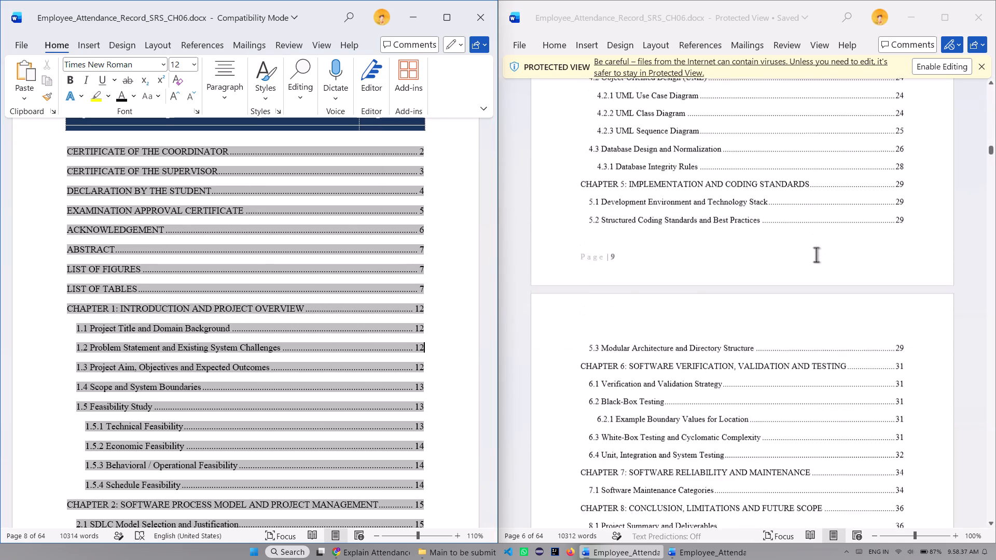
{"action": "scroll", "coordinate": [816, 255], "scroll_direction": "down", "scroll_amount": 20}
{"action": "scroll", "coordinate": [816, 255], "scroll_direction": "down", "scroll_amount": 2}
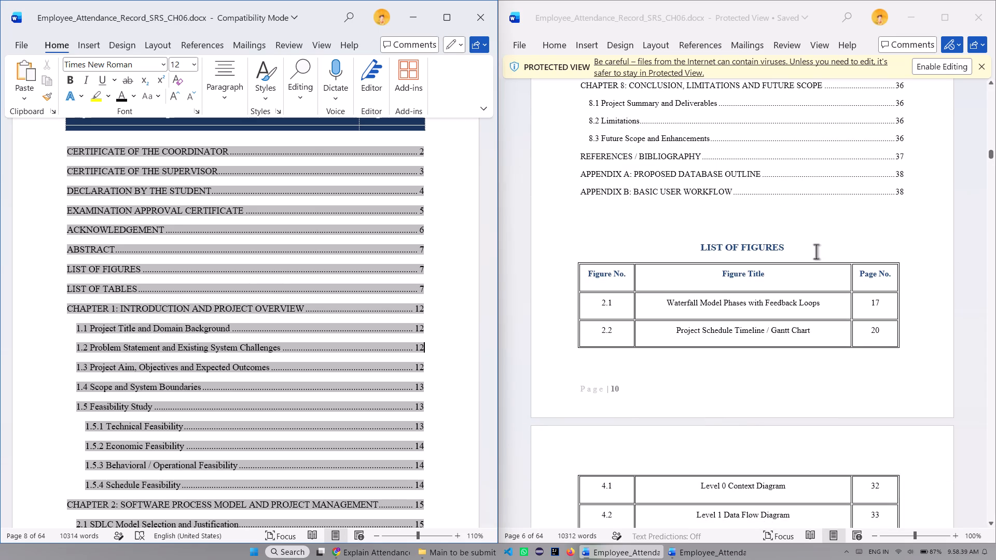
{"action": "scroll", "coordinate": [816, 251], "scroll_direction": "down", "scroll_amount": 4}
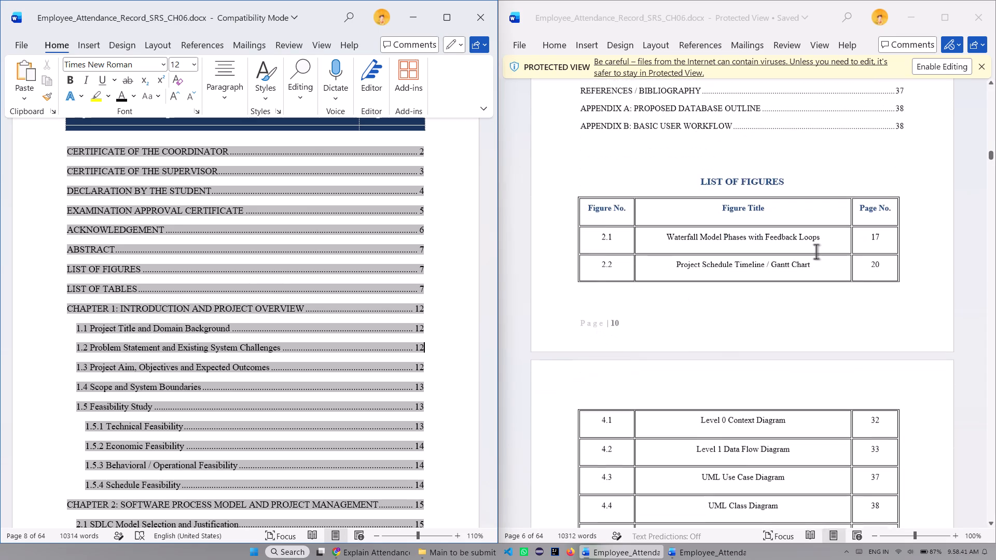
{"action": "scroll", "coordinate": [811, 254], "scroll_direction": "down", "scroll_amount": 13}
{"action": "scroll", "coordinate": [799, 231], "scroll_direction": "up", "scroll_amount": 5}
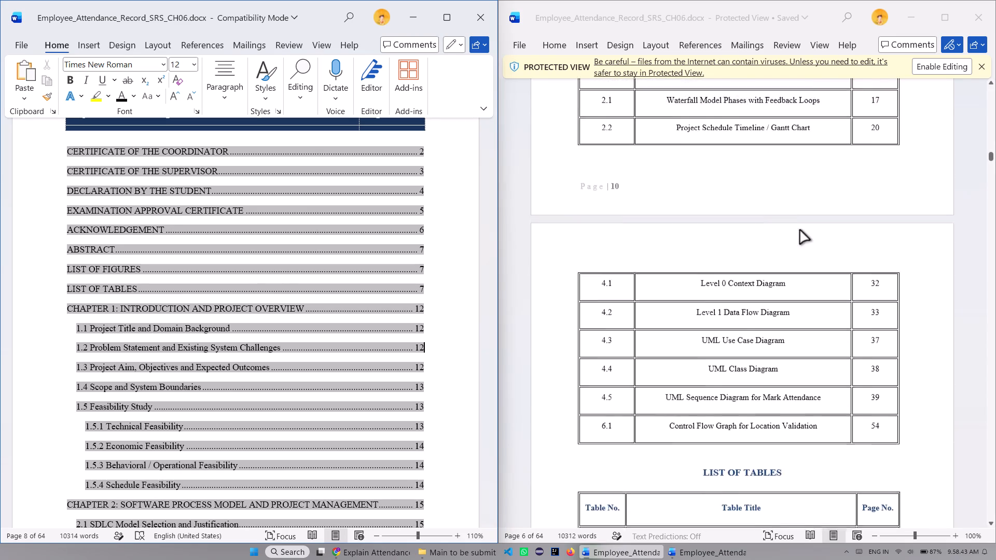
{"action": "scroll", "coordinate": [800, 230], "scroll_direction": "up", "scroll_amount": 8}
{"action": "scroll", "coordinate": [801, 228], "scroll_direction": "down", "scroll_amount": 4}
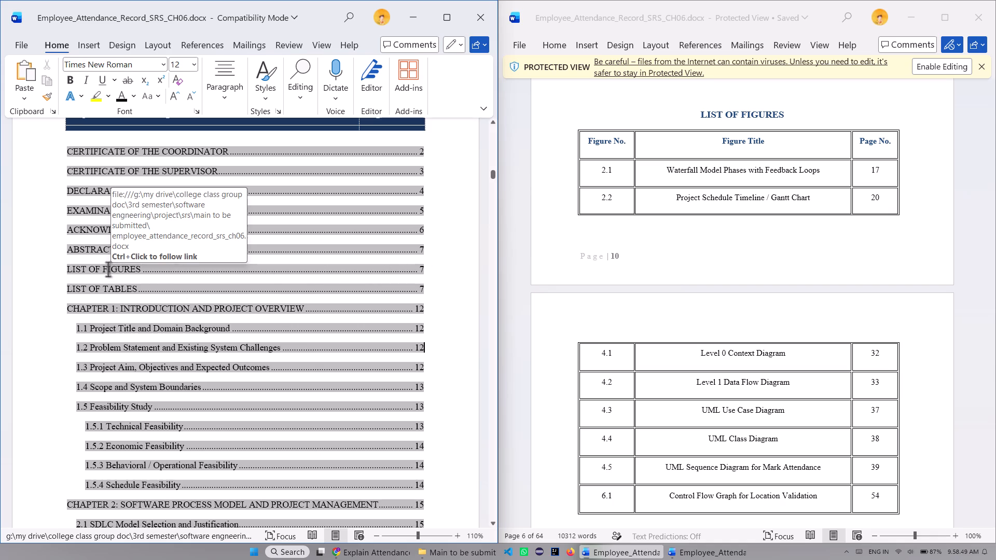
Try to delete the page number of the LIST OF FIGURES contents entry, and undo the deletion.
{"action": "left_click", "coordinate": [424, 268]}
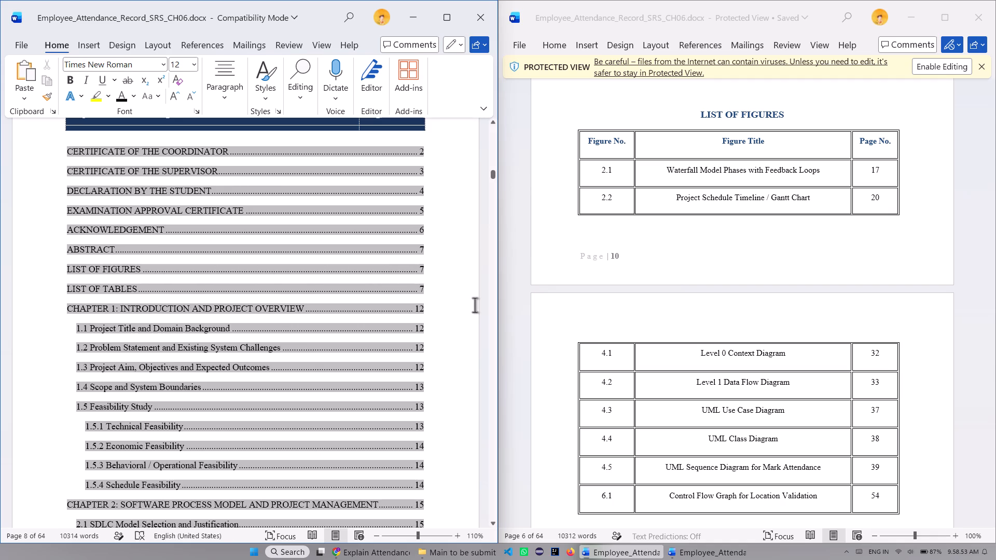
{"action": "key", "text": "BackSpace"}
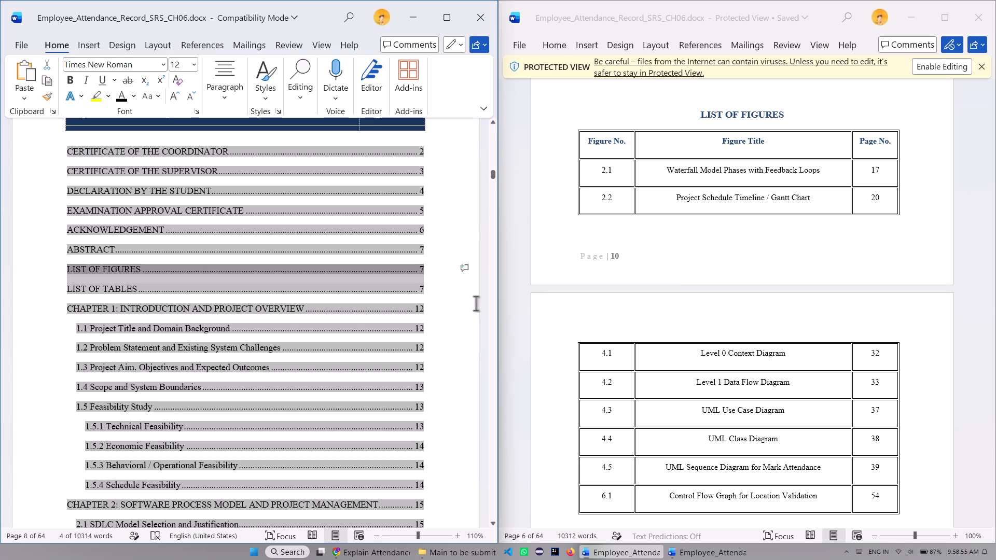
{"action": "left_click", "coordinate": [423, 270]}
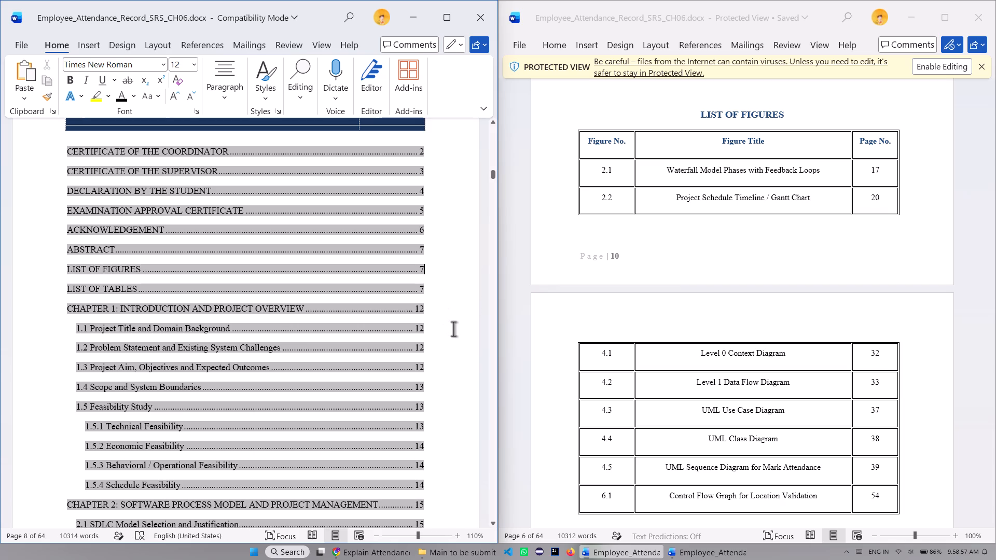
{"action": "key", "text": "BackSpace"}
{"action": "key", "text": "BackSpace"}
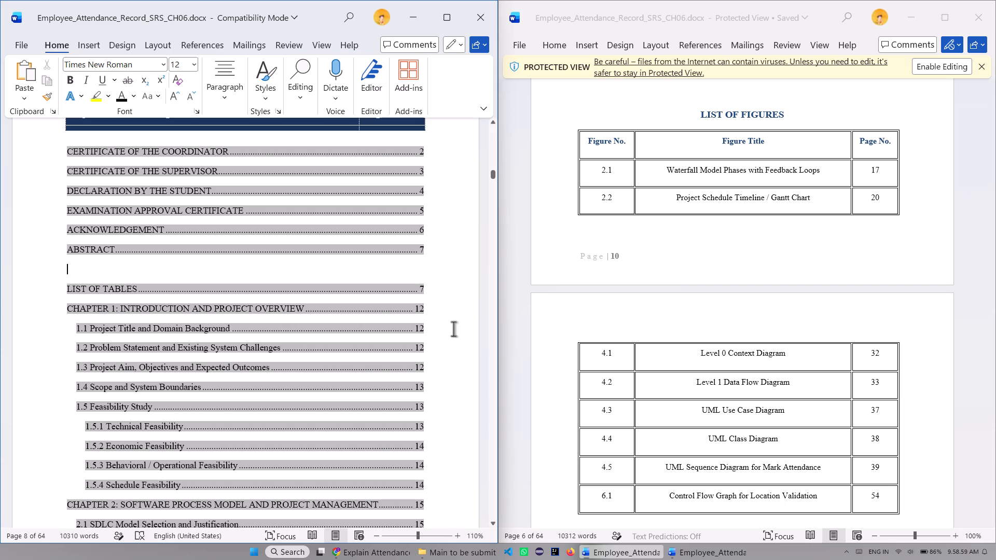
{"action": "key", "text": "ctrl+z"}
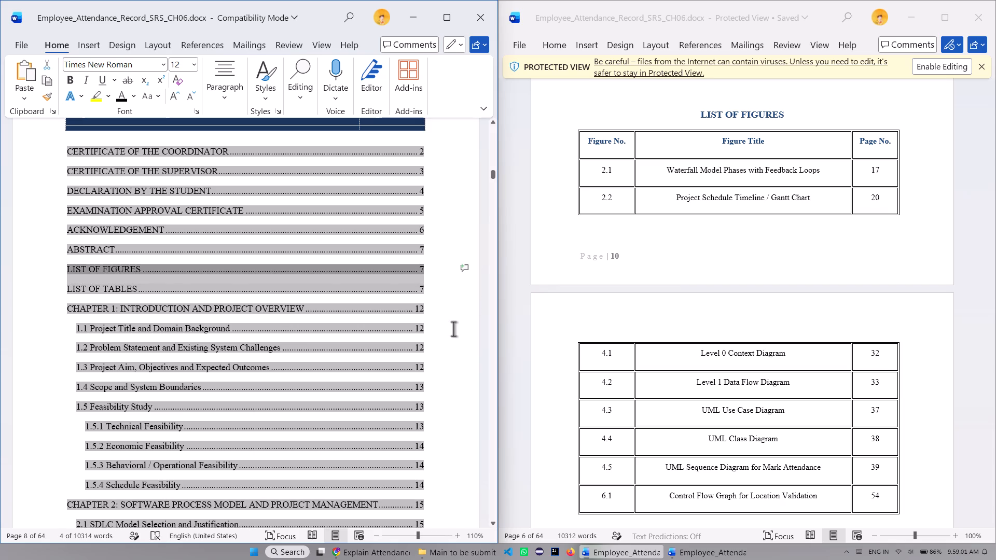
Replace the page number of the LIST OF FIGURES contents entry with the range 10 - 11, checking it against the Protected View copy.
{"action": "left_click", "coordinate": [422, 268]}
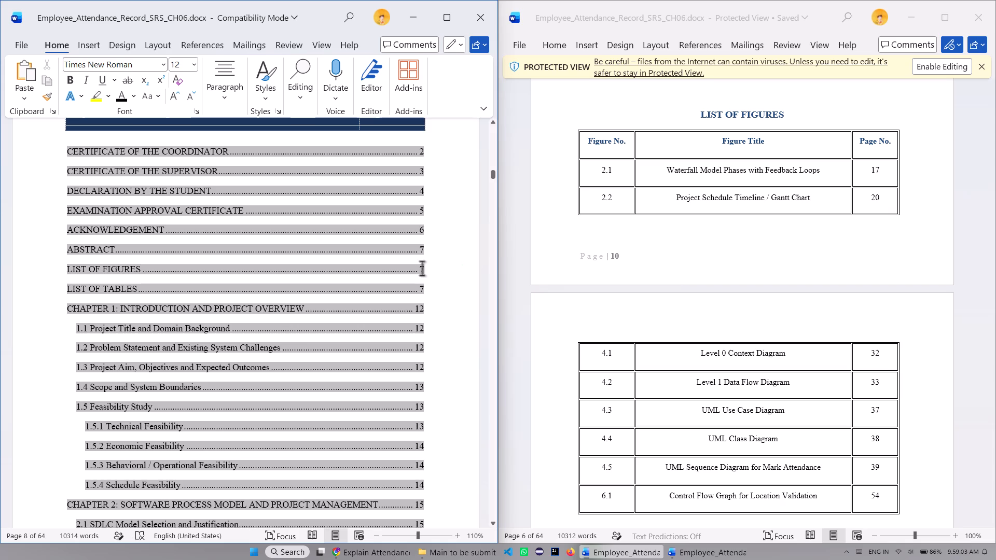
{"action": "left_click", "coordinate": [422, 267]}
{"action": "key", "text": "BackSpace"}
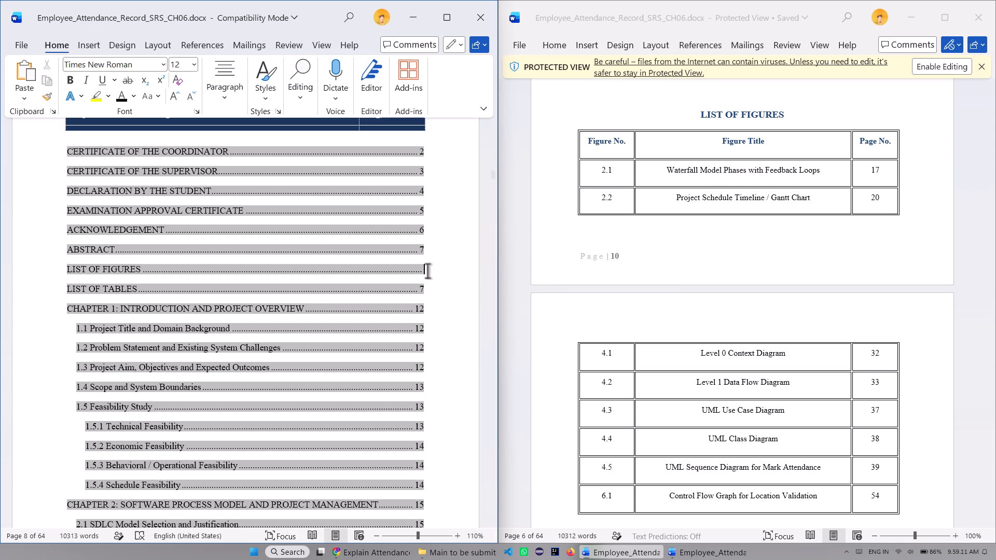
{"action": "type", "text": "10"}
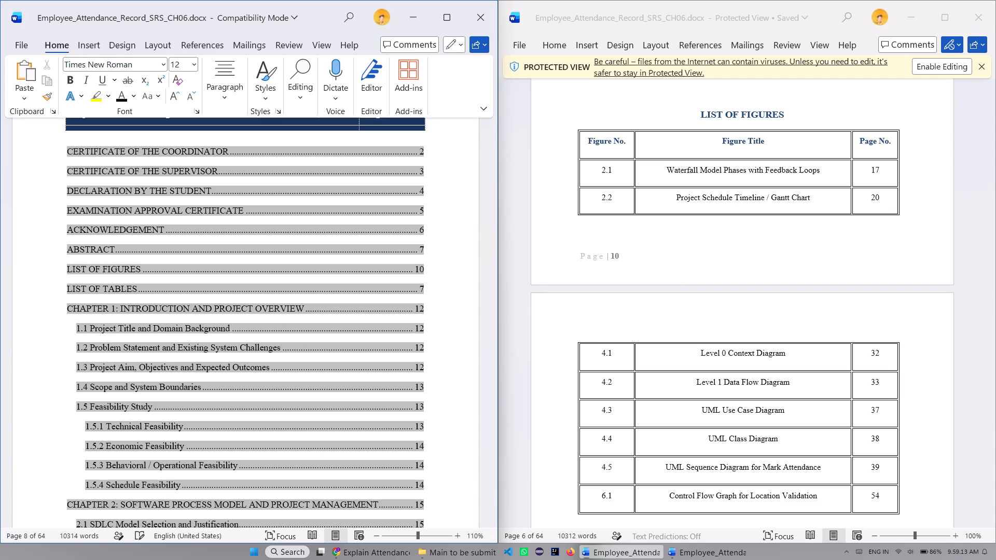
{"action": "key", "text": "minus"}
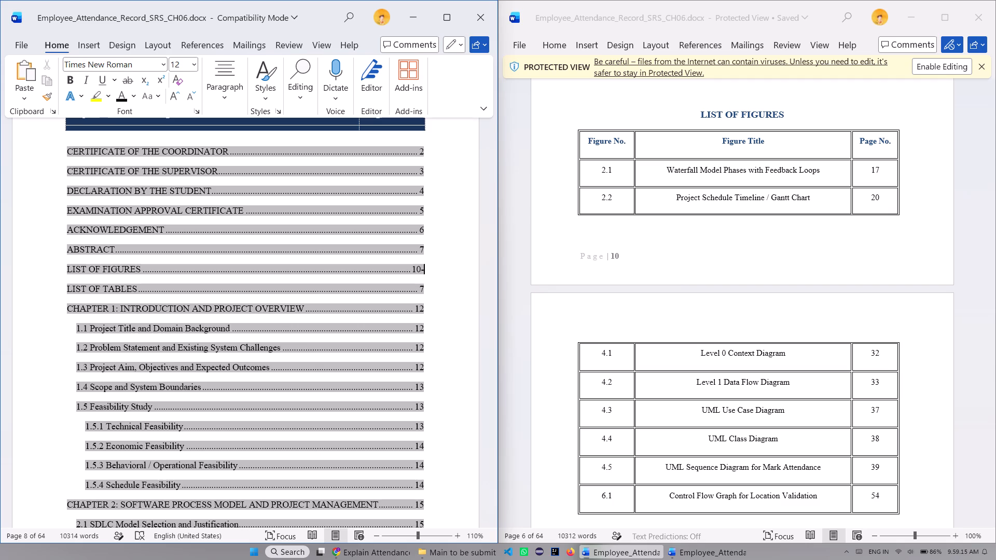
{"action": "key", "text": "BackSpace"}
{"action": "key", "text": "space"}
{"action": "type", "text": "-"}
{"action": "key", "text": "space"}
{"action": "scroll", "coordinate": [591, 314], "scroll_direction": "down", "scroll_amount": 8}
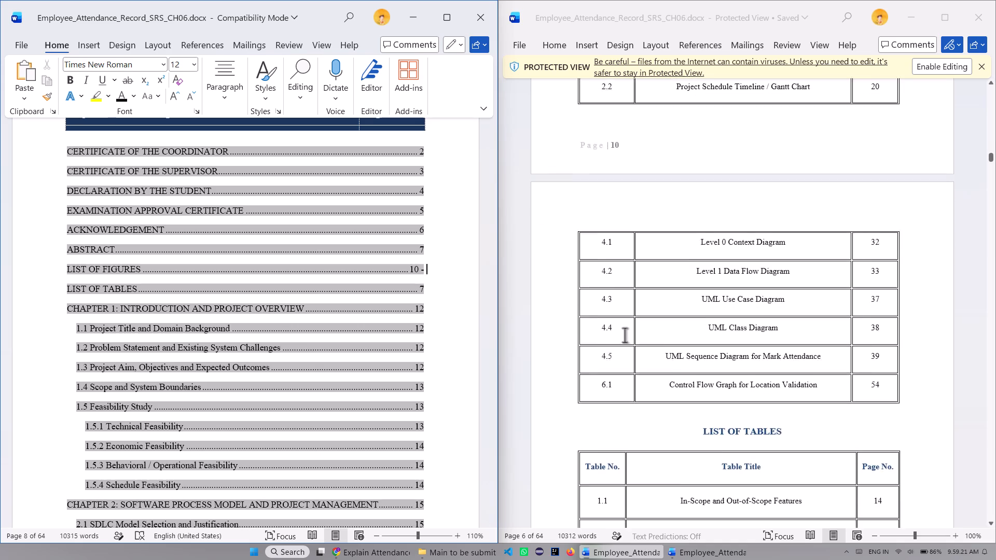
{"action": "scroll", "coordinate": [626, 320], "scroll_direction": "down", "scroll_amount": 20}
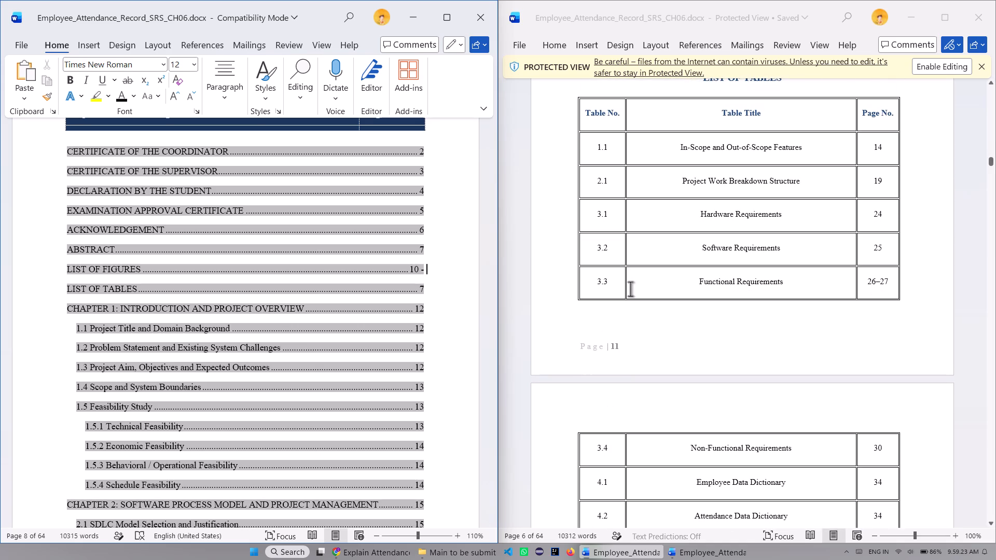
{"action": "type", "text": "11"}
Replace the page number of the LIST OF TABLES contents entry with the range 11 - 12.
{"action": "scroll", "coordinate": [700, 278], "scroll_direction": "up", "scroll_amount": 5}
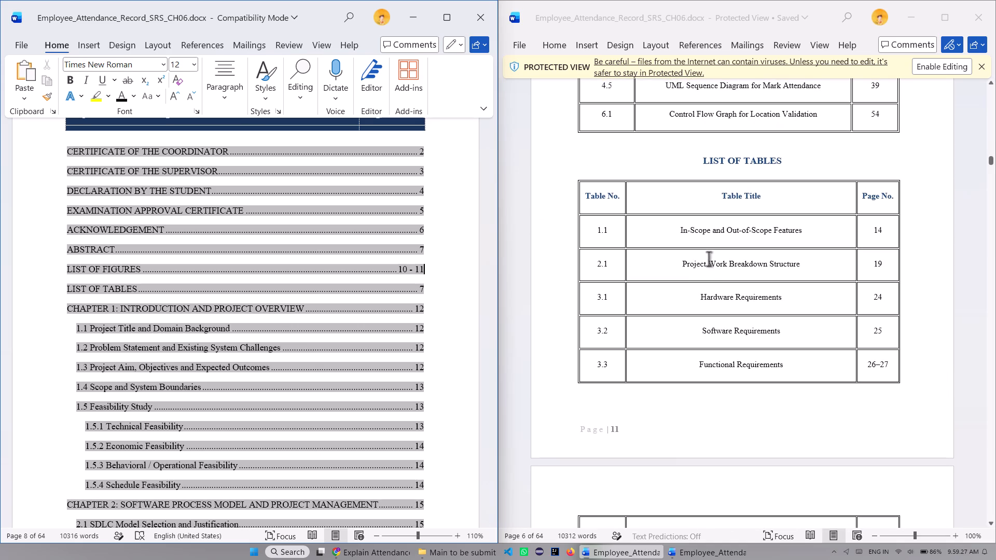
{"action": "scroll", "coordinate": [604, 263], "scroll_direction": "up", "scroll_amount": 2}
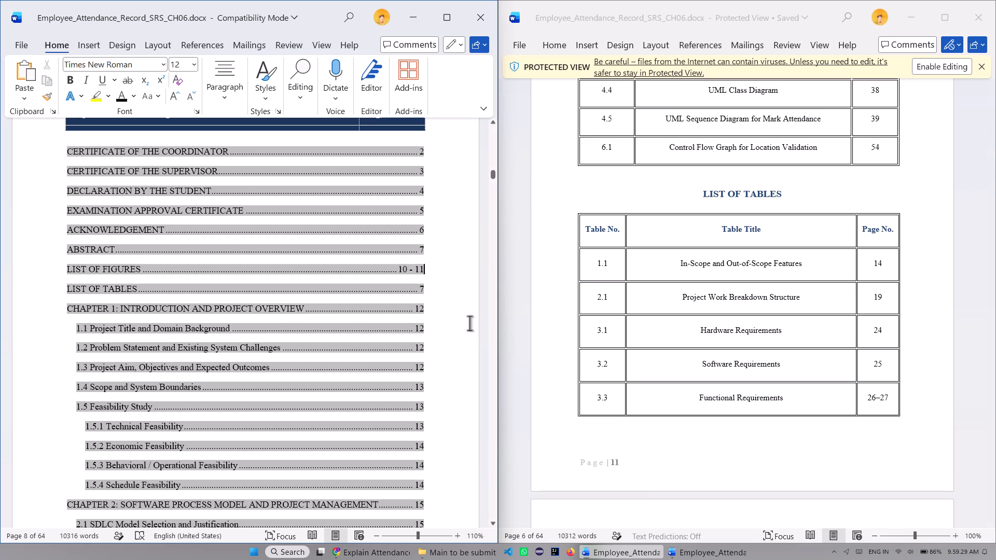
{"action": "left_click", "coordinate": [423, 286]}
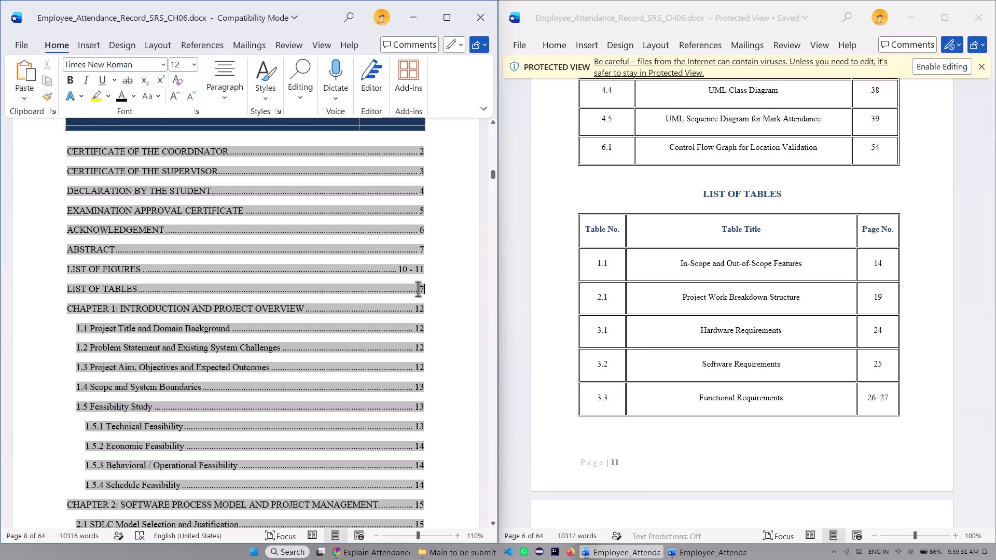
{"action": "left_click", "coordinate": [423, 287]}
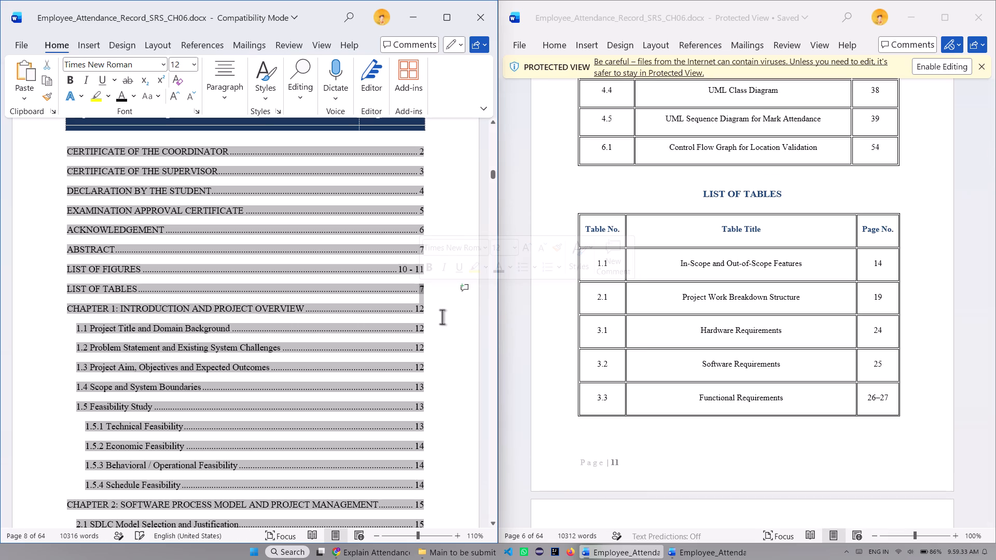
{"action": "key", "text": "BackSpace"}
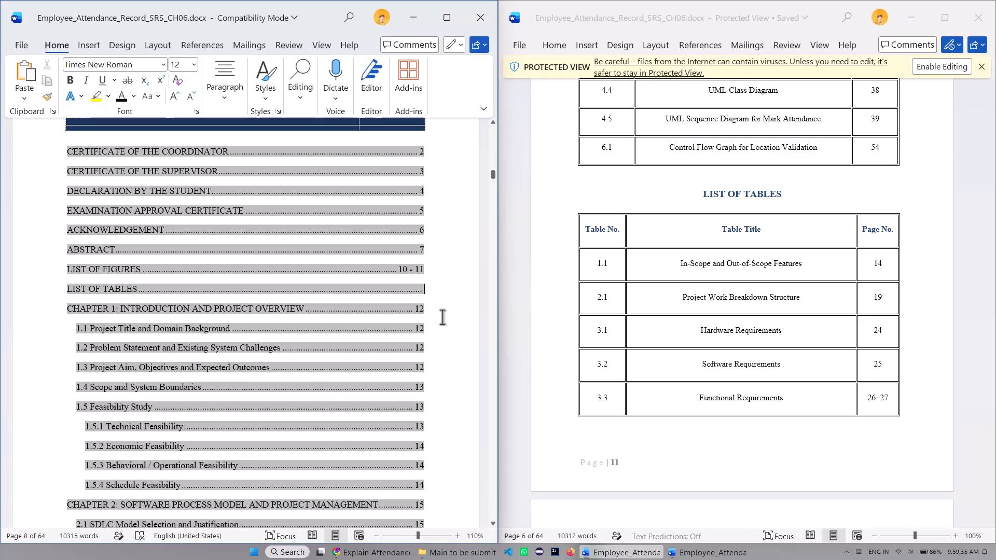
{"action": "type", "text": "11"}
{"action": "key", "text": "space"}
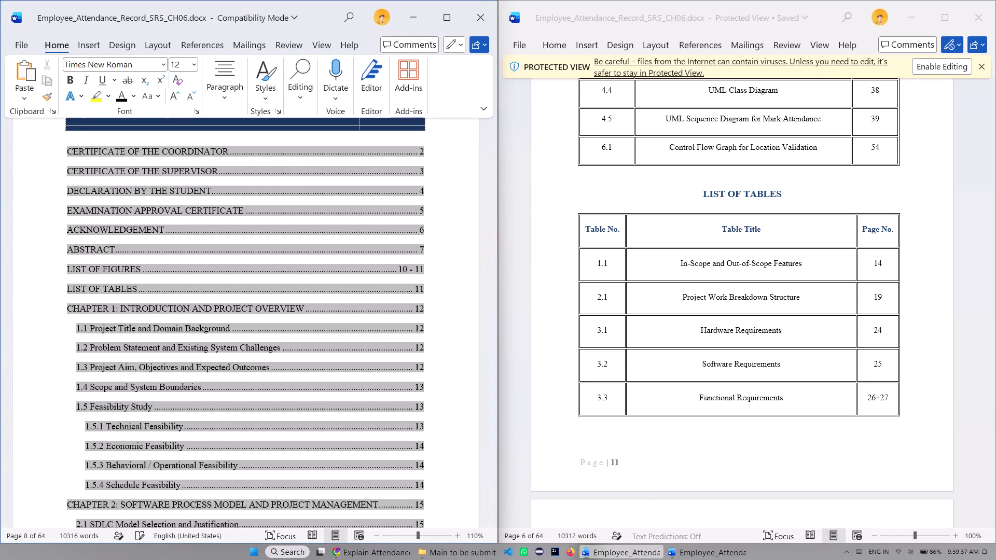
{"action": "type", "text": "-"}
{"action": "key", "text": "space"}
{"action": "type", "text": "12"}
Check the pages between the List of Tables and Chapter 1, enable editing of the Protected View copy, and dock it beside the other document.
{"action": "scroll", "coordinate": [583, 285], "scroll_direction": "down", "scroll_amount": 11}
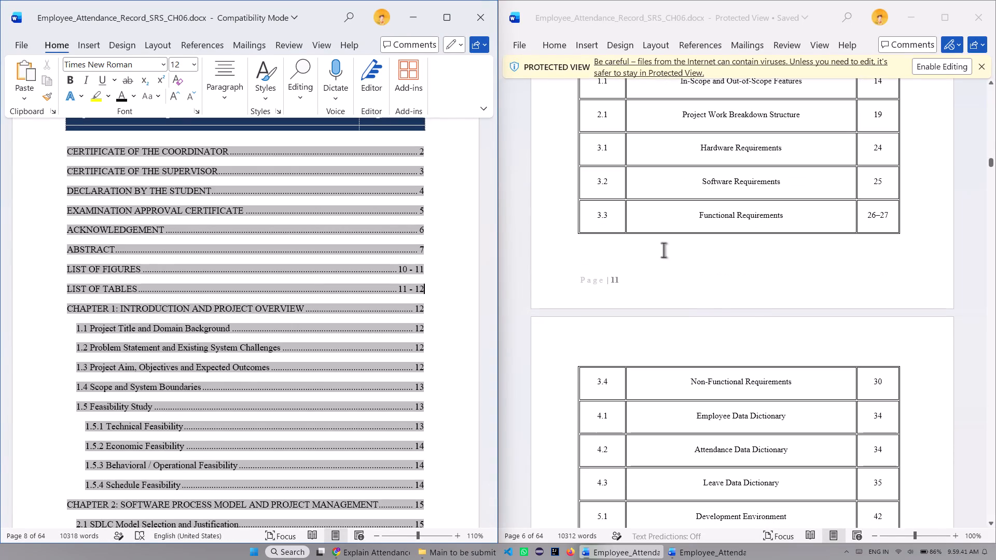
{"action": "scroll", "coordinate": [664, 250], "scroll_direction": "down", "scroll_amount": 6}
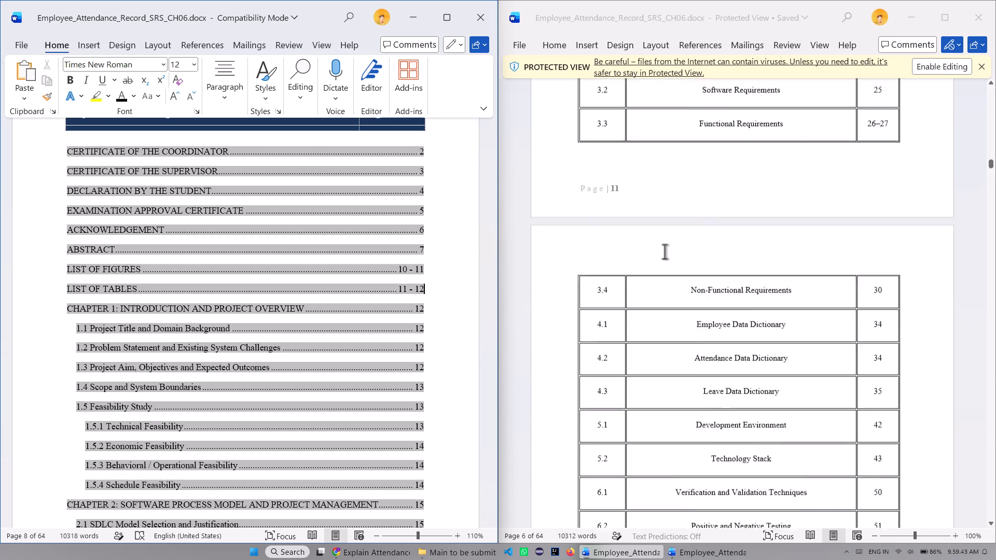
{"action": "scroll", "coordinate": [665, 251], "scroll_direction": "down", "scroll_amount": 20}
{"action": "scroll", "coordinate": [665, 251], "scroll_direction": "down", "scroll_amount": 20}
{"action": "scroll", "coordinate": [665, 251], "scroll_direction": "down", "scroll_amount": 8}
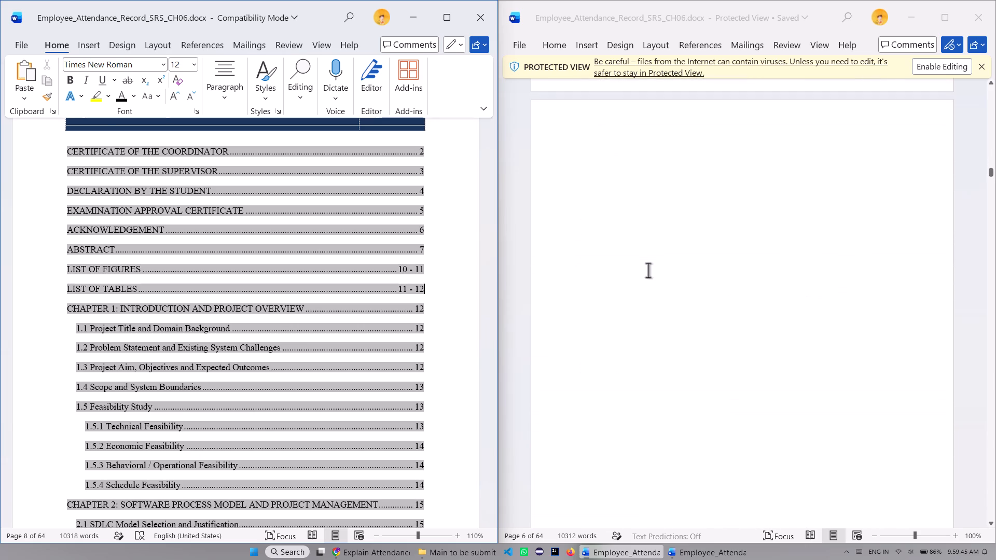
{"action": "scroll", "coordinate": [648, 270], "scroll_direction": "down", "scroll_amount": 12}
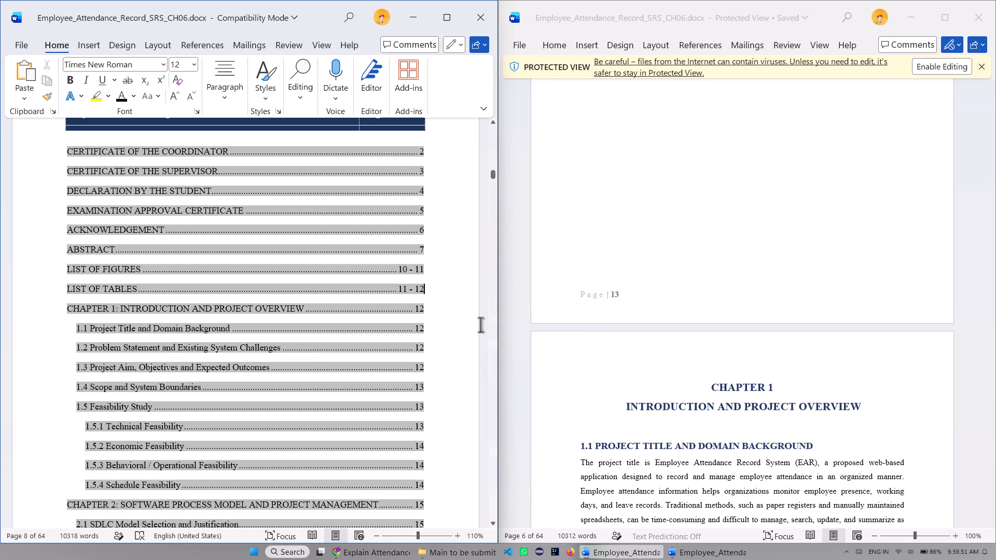
{"action": "scroll", "coordinate": [666, 282], "scroll_direction": "up", "scroll_amount": 5}
{"action": "left_click", "coordinate": [652, 311]}
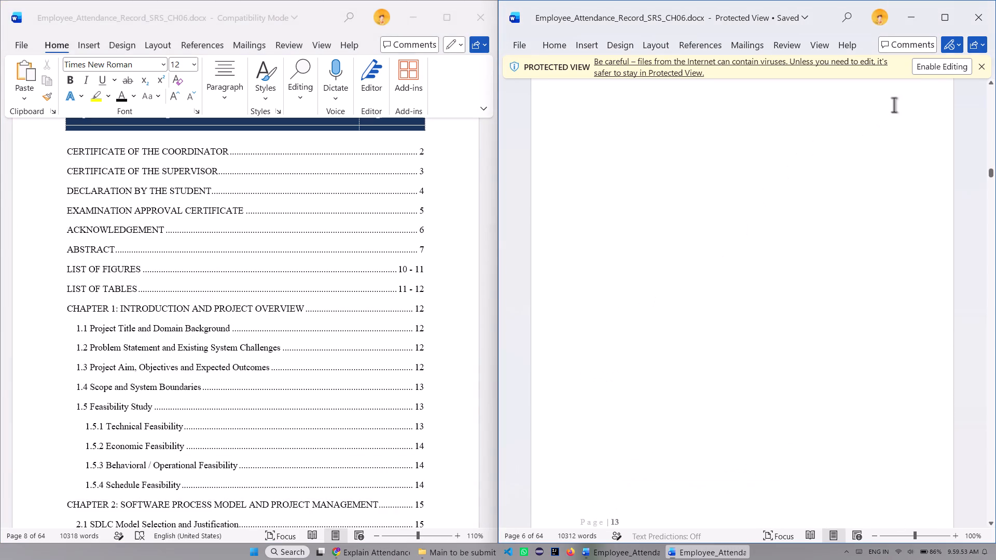
{"action": "left_click", "coordinate": [954, 68]}
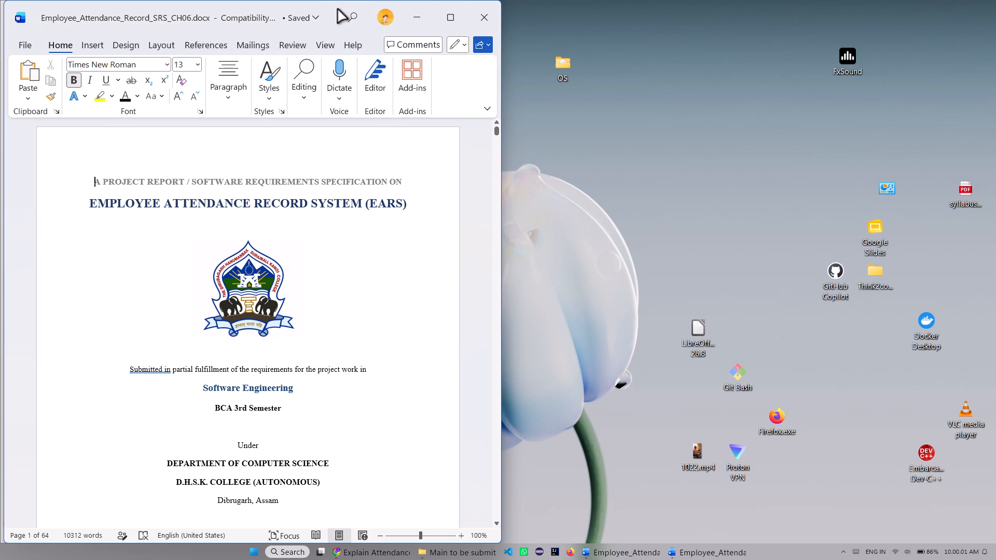
{"action": "left_click_drag", "start_coordinate": [333, 12], "coordinate": [995, 274]}
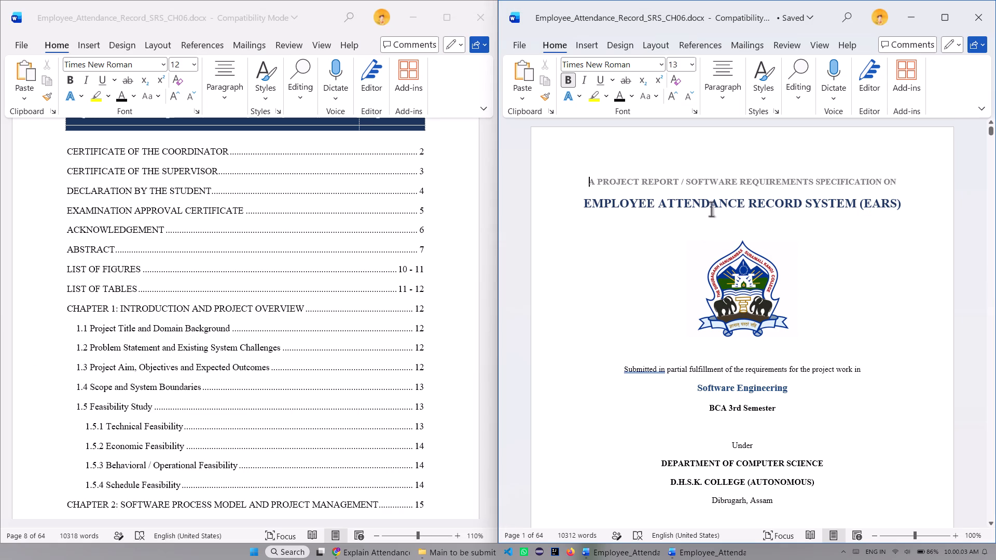
Delete the blank page between the List of Tables and the Chapter 1 heading in the copy with editing enabled.
{"action": "scroll", "coordinate": [694, 285], "scroll_direction": "down", "scroll_amount": 20}
{"action": "scroll", "coordinate": [694, 285], "scroll_direction": "down", "scroll_amount": 20}
{"action": "scroll", "coordinate": [694, 285], "scroll_direction": "down", "scroll_amount": 11}
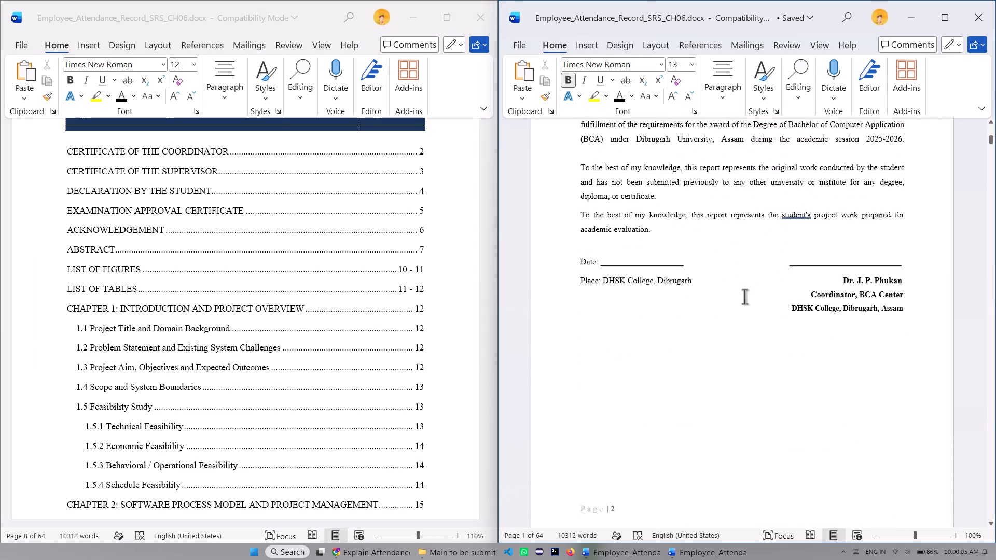
{"action": "scroll", "coordinate": [744, 297], "scroll_direction": "down", "scroll_amount": 20}
{"action": "scroll", "coordinate": [744, 297], "scroll_direction": "down", "scroll_amount": 20}
{"action": "scroll", "coordinate": [744, 297], "scroll_direction": "down", "scroll_amount": 14}
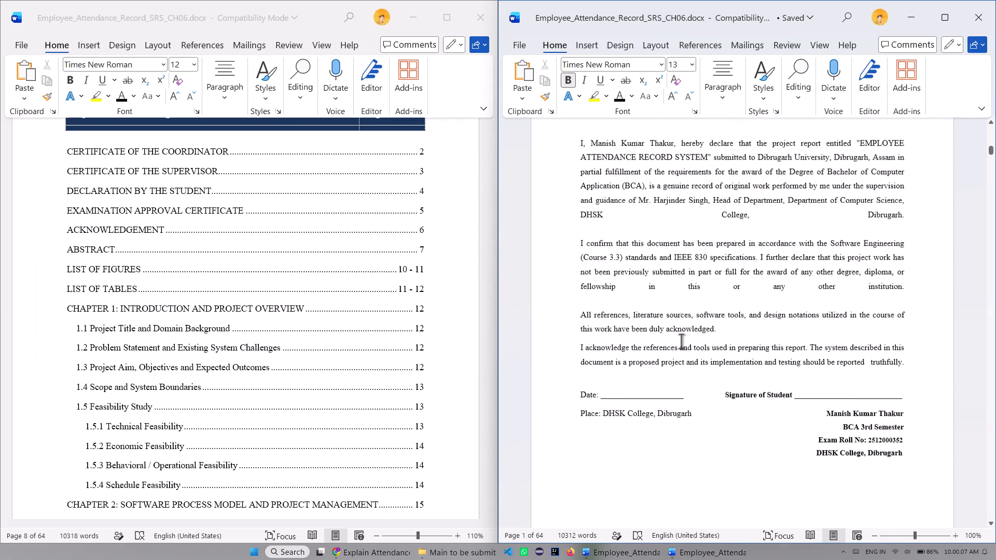
{"action": "scroll", "coordinate": [681, 341], "scroll_direction": "down", "scroll_amount": 20}
{"action": "scroll", "coordinate": [681, 341], "scroll_direction": "down", "scroll_amount": 20}
{"action": "scroll", "coordinate": [681, 341], "scroll_direction": "down", "scroll_amount": 14}
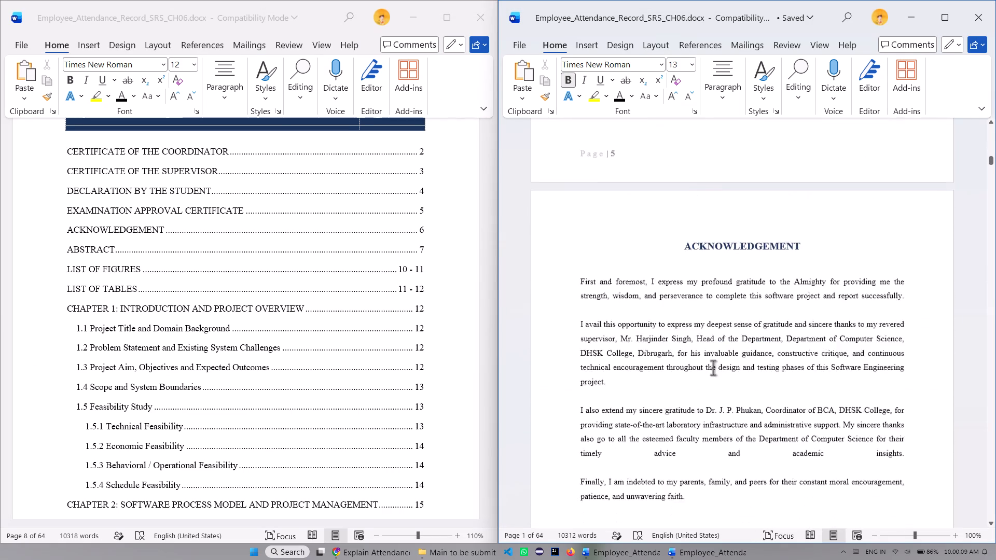
{"action": "scroll", "coordinate": [713, 368], "scroll_direction": "down", "scroll_amount": 20}
{"action": "scroll", "coordinate": [713, 368], "scroll_direction": "down", "scroll_amount": 20}
{"action": "scroll", "coordinate": [713, 368], "scroll_direction": "down", "scroll_amount": 14}
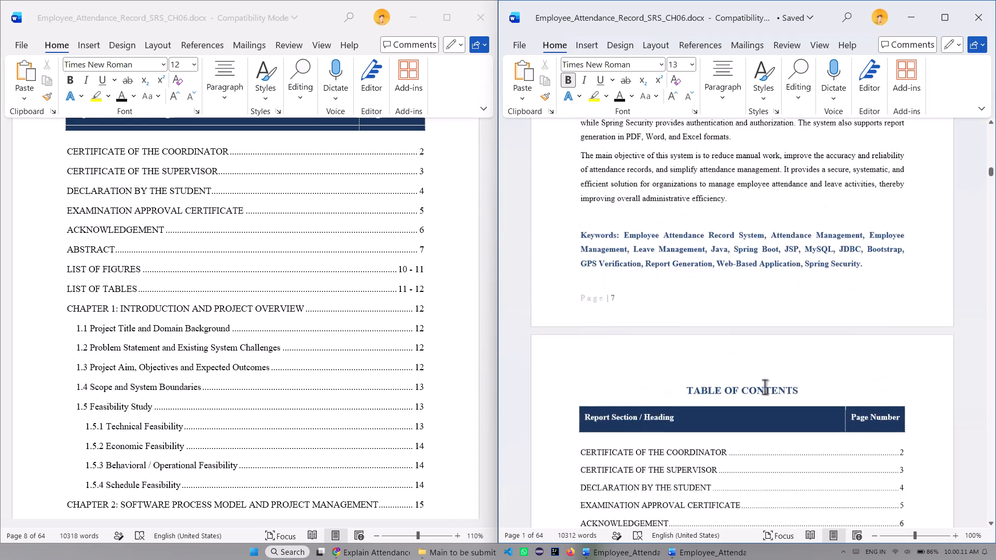
{"action": "scroll", "coordinate": [765, 387], "scroll_direction": "down", "scroll_amount": 20}
{"action": "scroll", "coordinate": [765, 387], "scroll_direction": "down", "scroll_amount": 20}
{"action": "scroll", "coordinate": [765, 387], "scroll_direction": "down", "scroll_amount": 14}
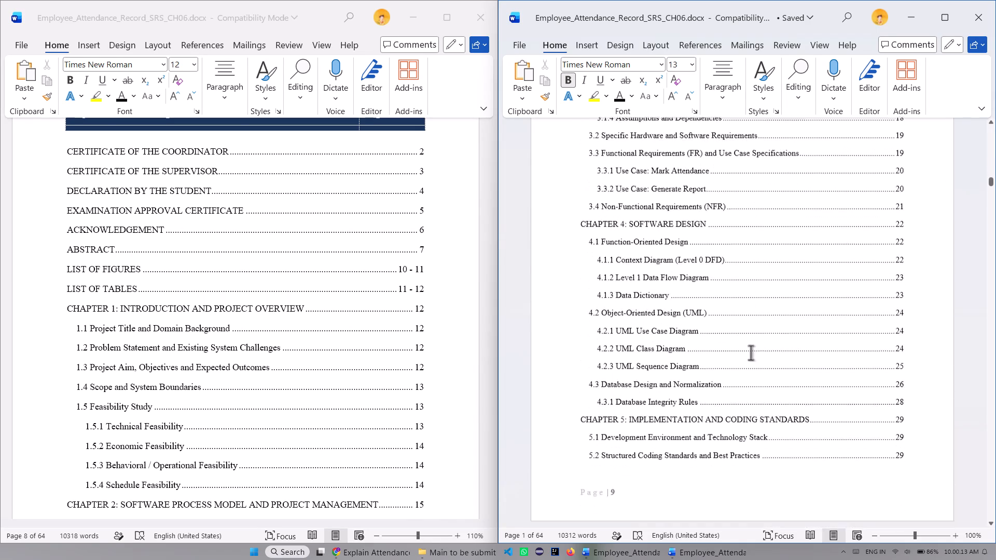
{"action": "scroll", "coordinate": [751, 353], "scroll_direction": "down", "scroll_amount": 20}
{"action": "scroll", "coordinate": [751, 353], "scroll_direction": "down", "scroll_amount": 20}
{"action": "scroll", "coordinate": [751, 353], "scroll_direction": "down", "scroll_amount": 14}
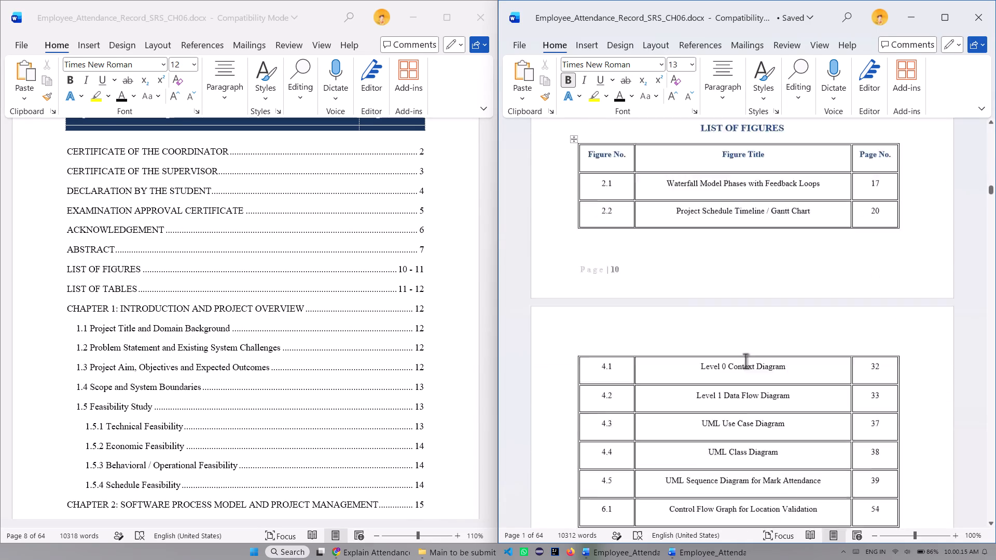
{"action": "scroll", "coordinate": [745, 361], "scroll_direction": "down", "scroll_amount": 20}
{"action": "scroll", "coordinate": [745, 361], "scroll_direction": "down", "scroll_amount": 20}
{"action": "scroll", "coordinate": [745, 361], "scroll_direction": "down", "scroll_amount": 14}
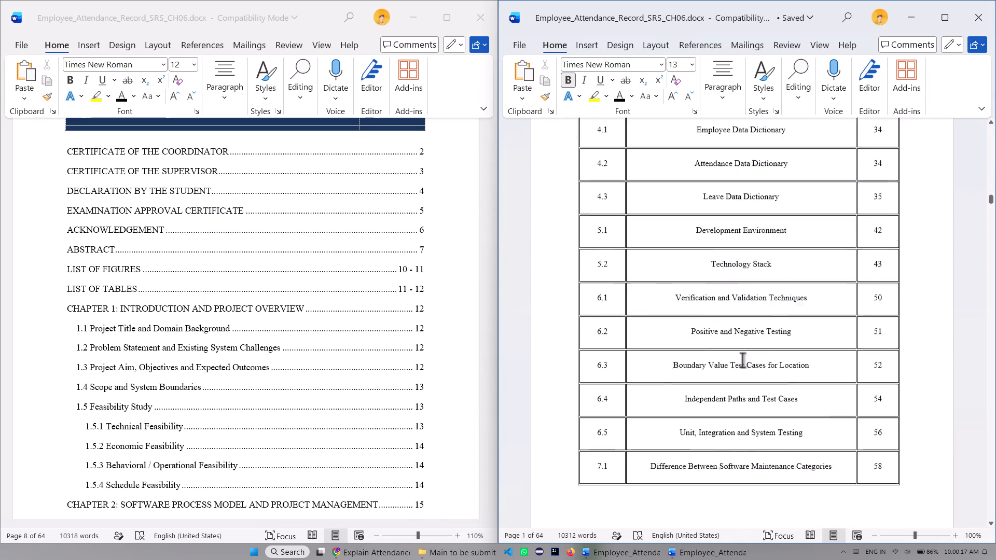
{"action": "scroll", "coordinate": [742, 360], "scroll_direction": "down", "scroll_amount": 20}
{"action": "scroll", "coordinate": [742, 360], "scroll_direction": "down", "scroll_amount": 20}
{"action": "scroll", "coordinate": [742, 360], "scroll_direction": "down", "scroll_amount": 5}
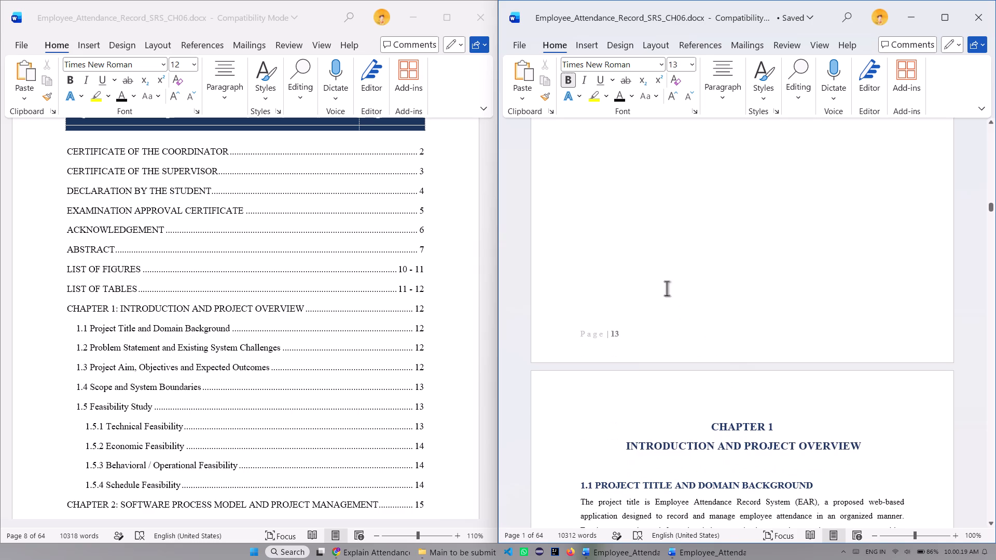
{"action": "left_click", "coordinate": [653, 253]}
{"action": "key", "text": "BackSpace"}
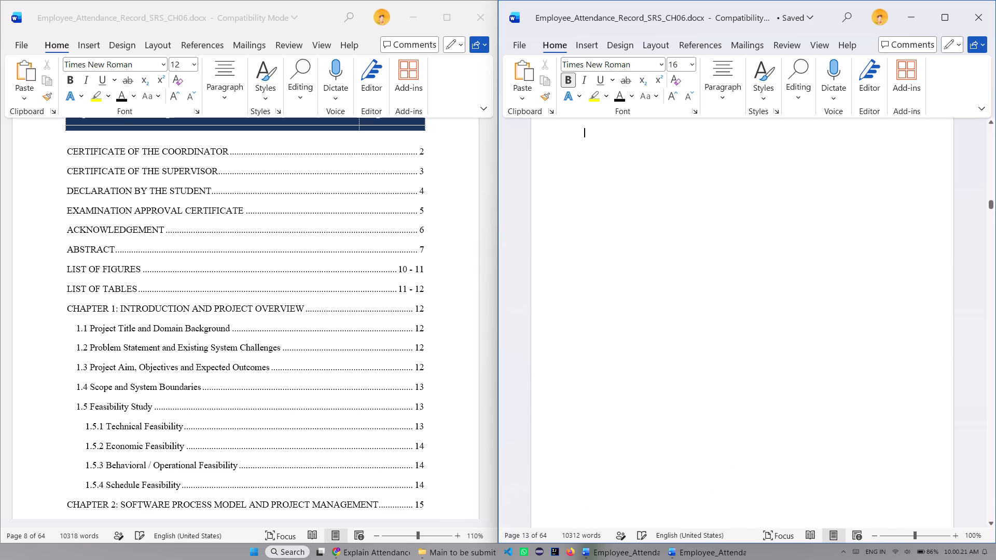
{"action": "key", "text": "BackSpace"}
{"action": "scroll", "coordinate": [693, 295], "scroll_direction": "up", "scroll_amount": 13}
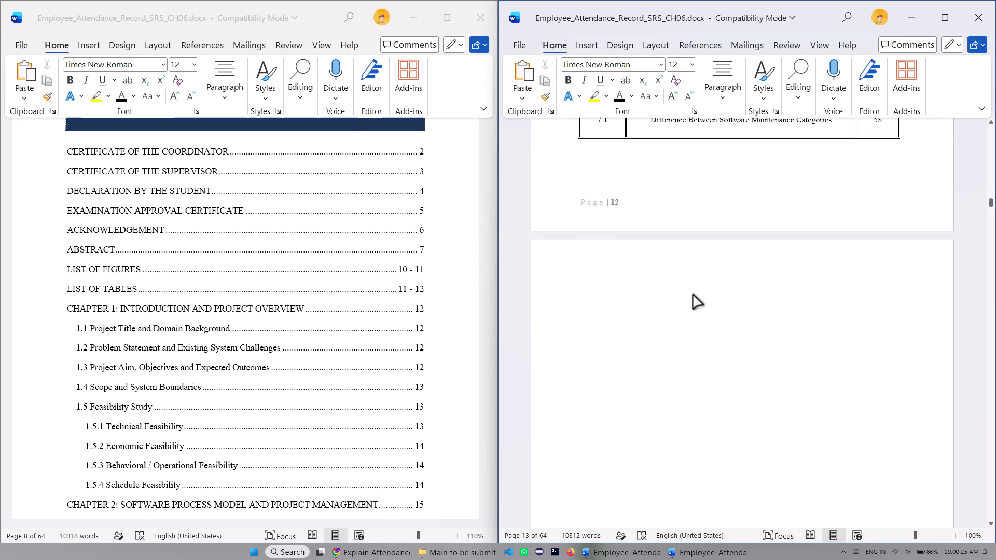
{"action": "scroll", "coordinate": [693, 295], "scroll_direction": "up", "scroll_amount": 3}
{"action": "key", "text": "BackSpace"}
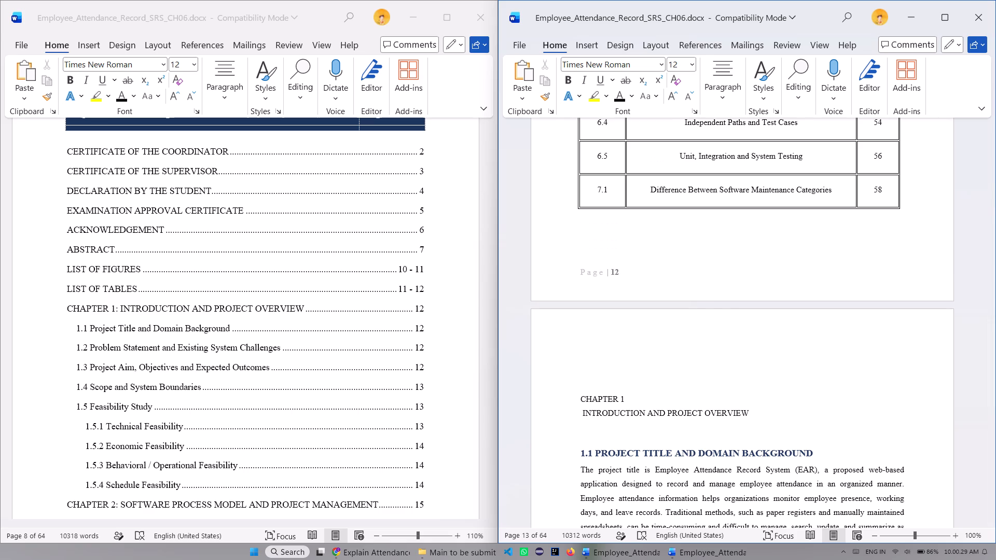
{"action": "key", "text": "BackSpace"}
{"action": "key", "text": "BackSpace"}
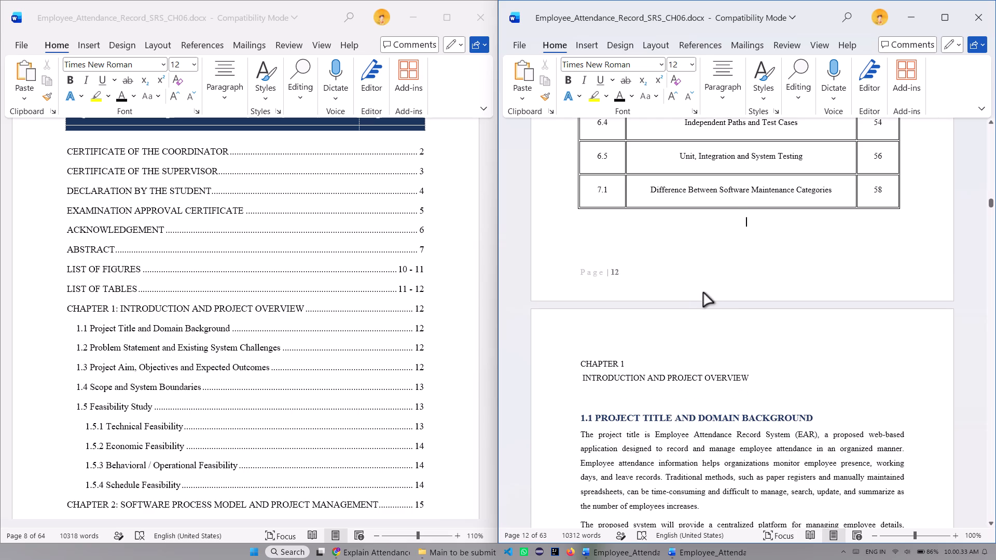
Format the two-line CHAPTER 1 INTRODUCTION AND PROJECT OVERVIEW title as 16 pt, centred, bold, dark blue theme-coloured text.
{"action": "scroll", "coordinate": [709, 291], "scroll_direction": "down", "scroll_amount": 1}
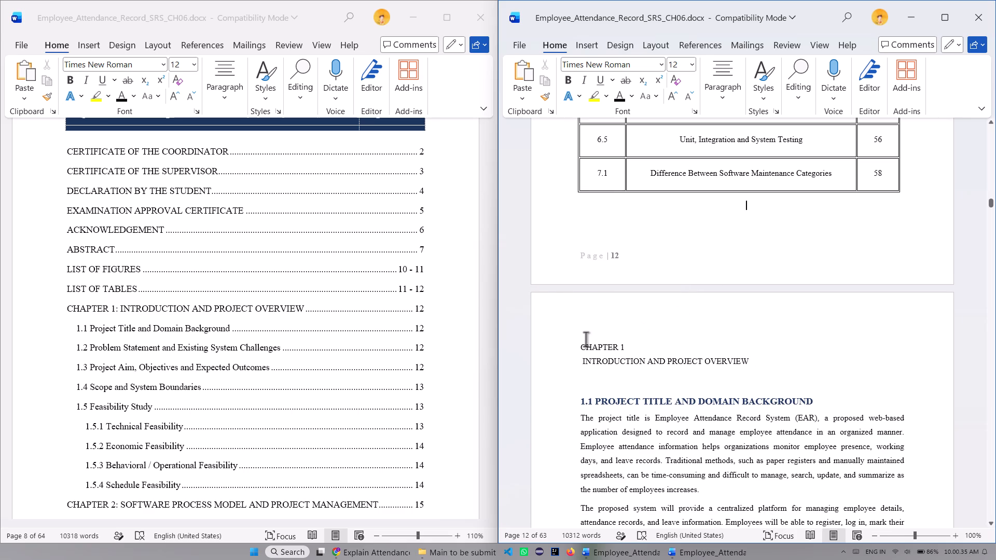
{"action": "left_click_drag", "start_coordinate": [582, 347], "coordinate": [761, 363]}
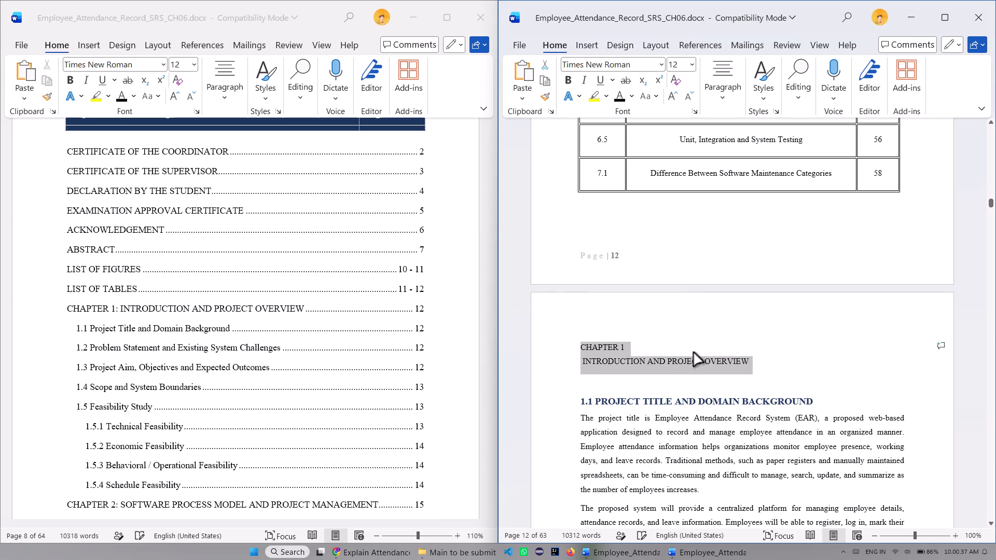
{"action": "left_click", "coordinate": [691, 64]}
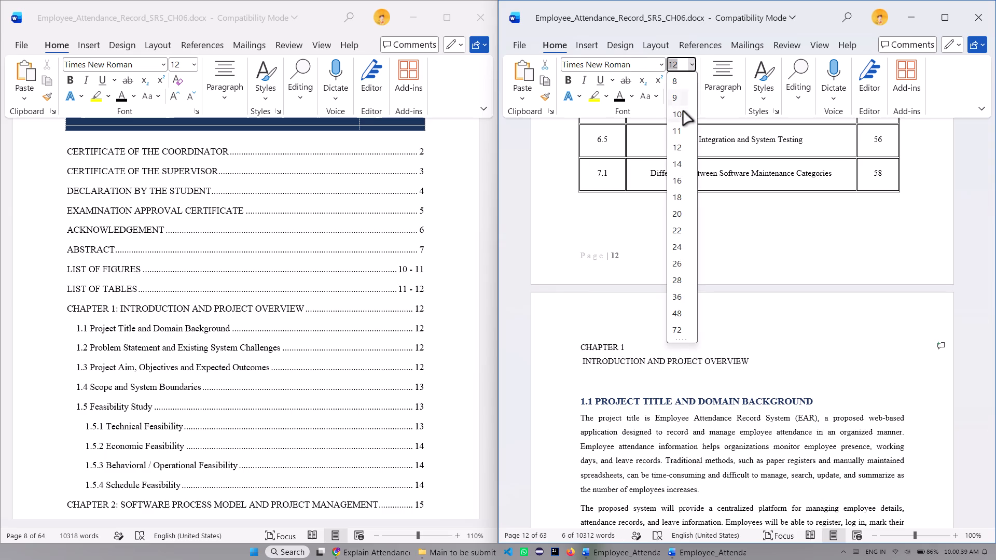
{"action": "left_click", "coordinate": [681, 177]}
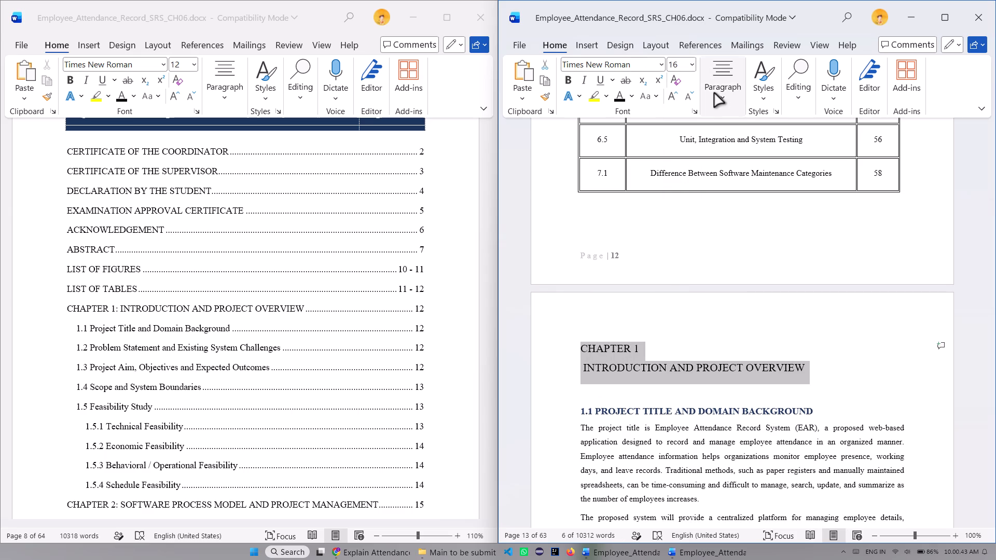
{"action": "left_click", "coordinate": [722, 95]}
{"action": "left_click", "coordinate": [729, 150]}
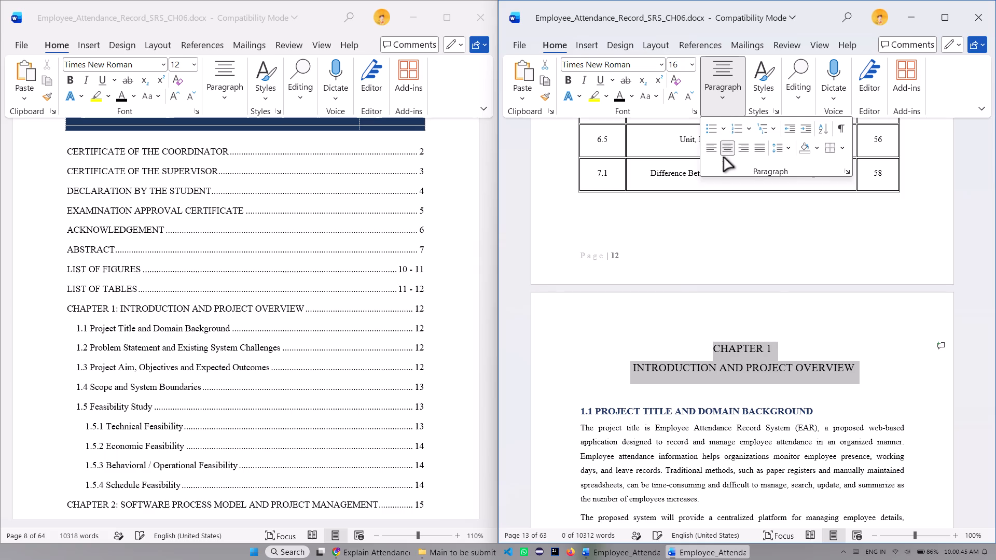
{"action": "left_click", "coordinate": [568, 80]}
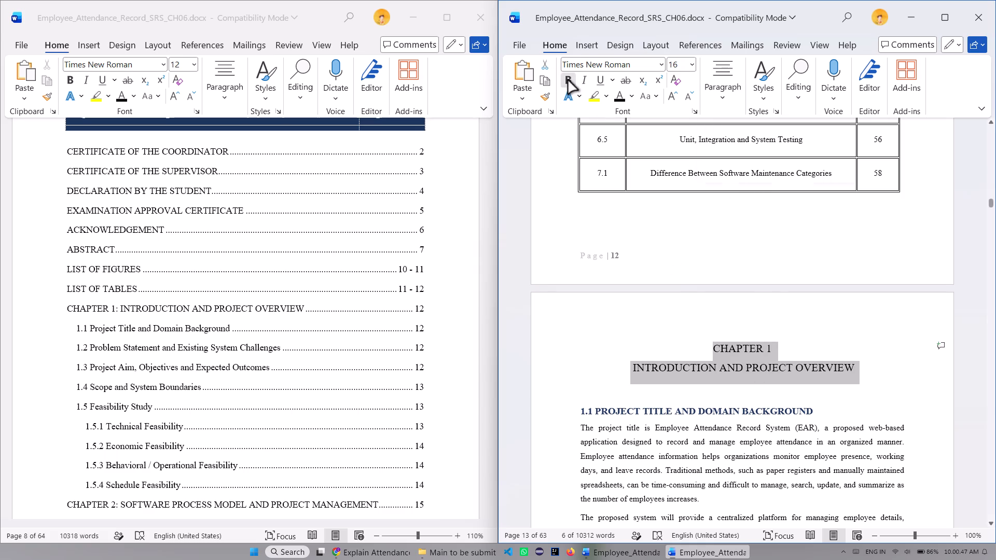
{"action": "left_click", "coordinate": [630, 96]}
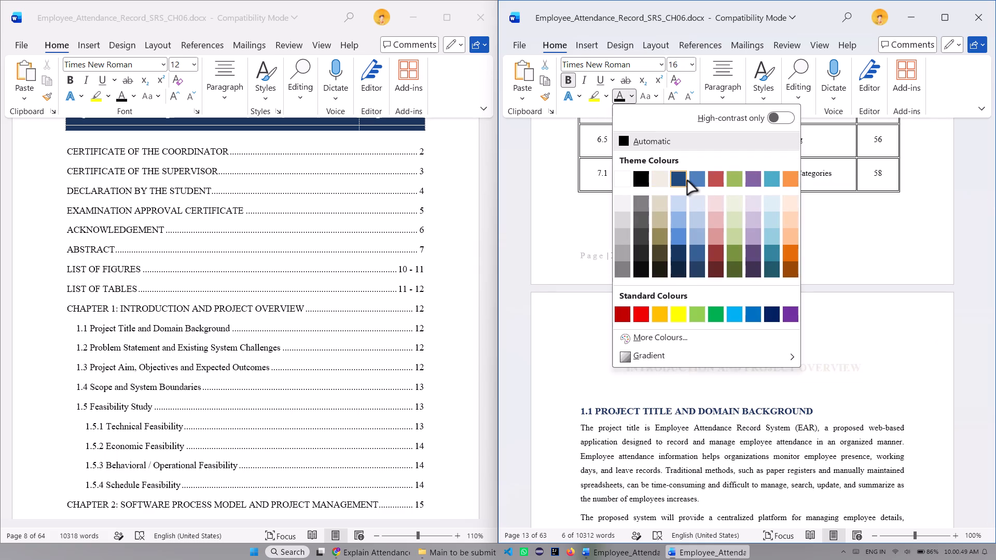
{"action": "left_click", "coordinate": [679, 179]}
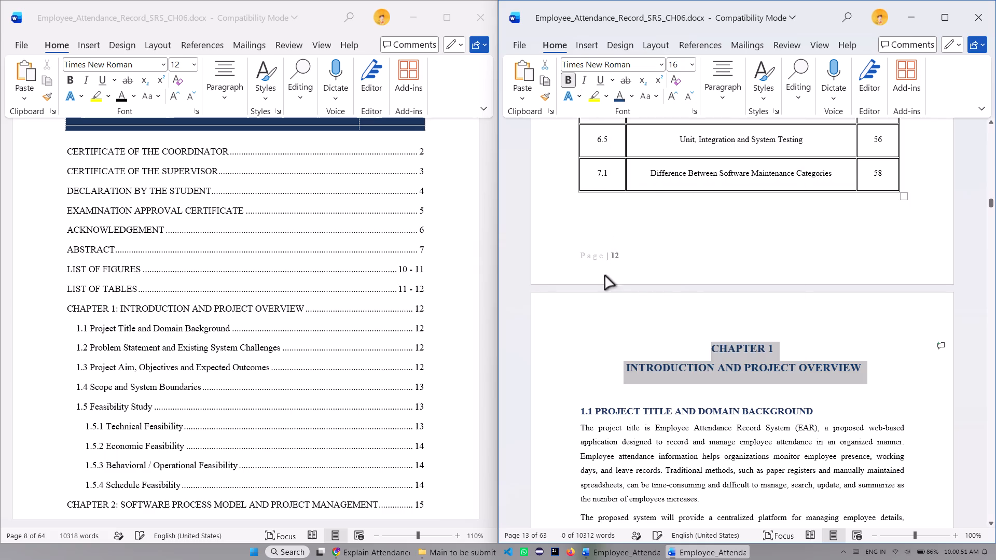
{"action": "left_click", "coordinate": [598, 287]}
Review the page layout and numbering from Chapter 1 through to the development environment section of Chapter 5.
{"action": "scroll", "coordinate": [772, 272], "scroll_direction": "down", "scroll_amount": 7}
{"action": "scroll", "coordinate": [684, 190], "scroll_direction": "up", "scroll_amount": 8}
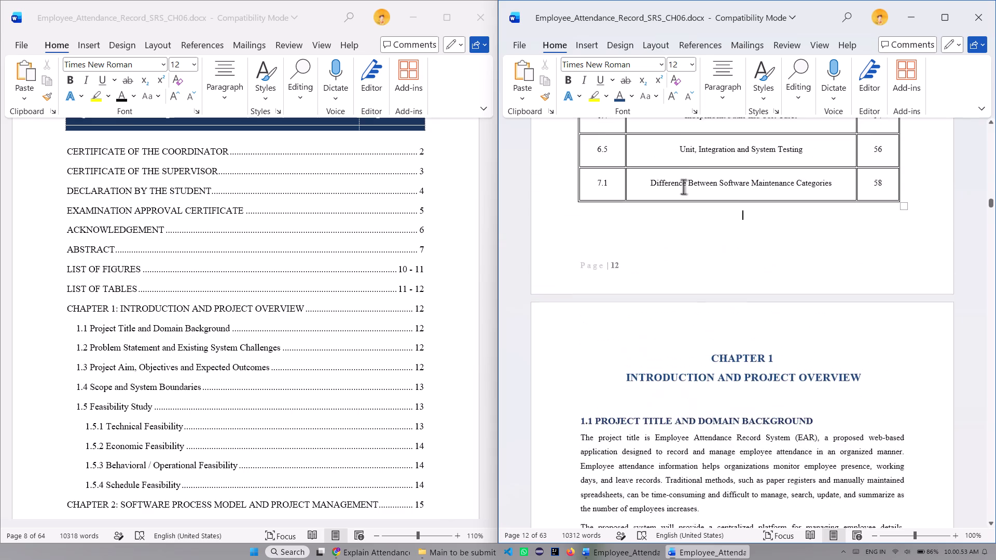
{"action": "scroll", "coordinate": [718, 310], "scroll_direction": "down", "scroll_amount": 3}
{"action": "scroll", "coordinate": [724, 257], "scroll_direction": "down", "scroll_amount": 5}
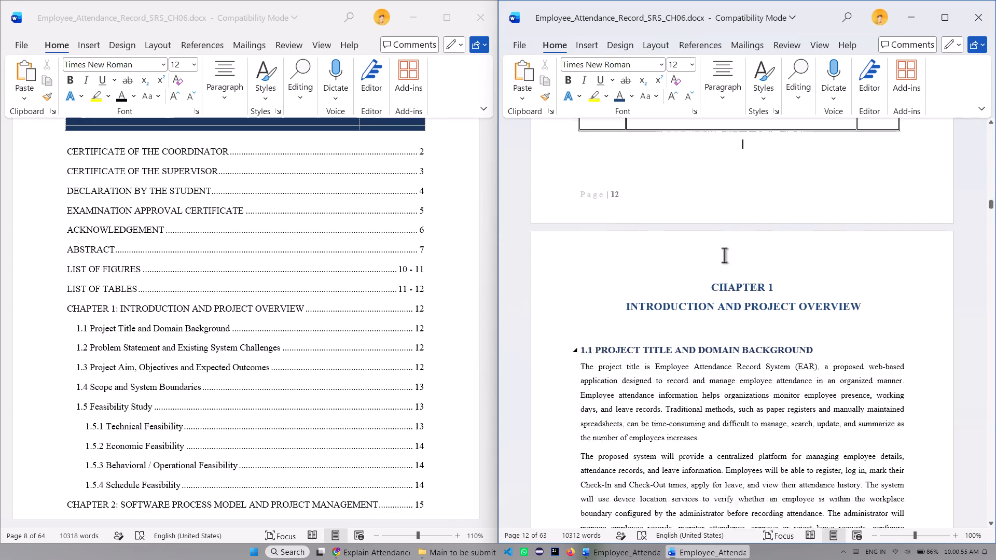
{"action": "scroll", "coordinate": [724, 255], "scroll_direction": "down", "scroll_amount": 20}
{"action": "scroll", "coordinate": [724, 255], "scroll_direction": "down", "scroll_amount": 14}
{"action": "scroll", "coordinate": [755, 231], "scroll_direction": "up", "scroll_amount": 2}
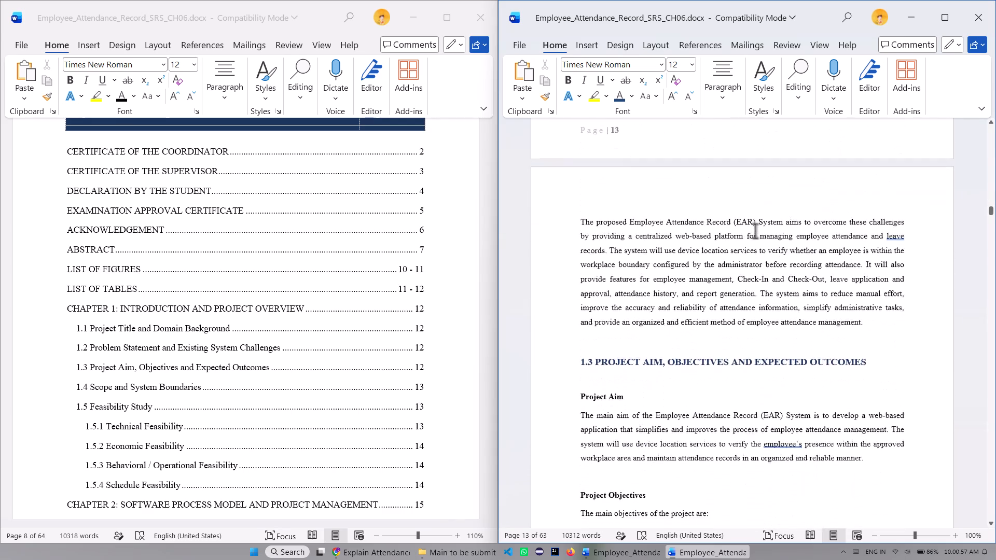
{"action": "scroll", "coordinate": [755, 231], "scroll_direction": "up", "scroll_amount": 20}
{"action": "scroll", "coordinate": [755, 231], "scroll_direction": "up", "scroll_amount": 14}
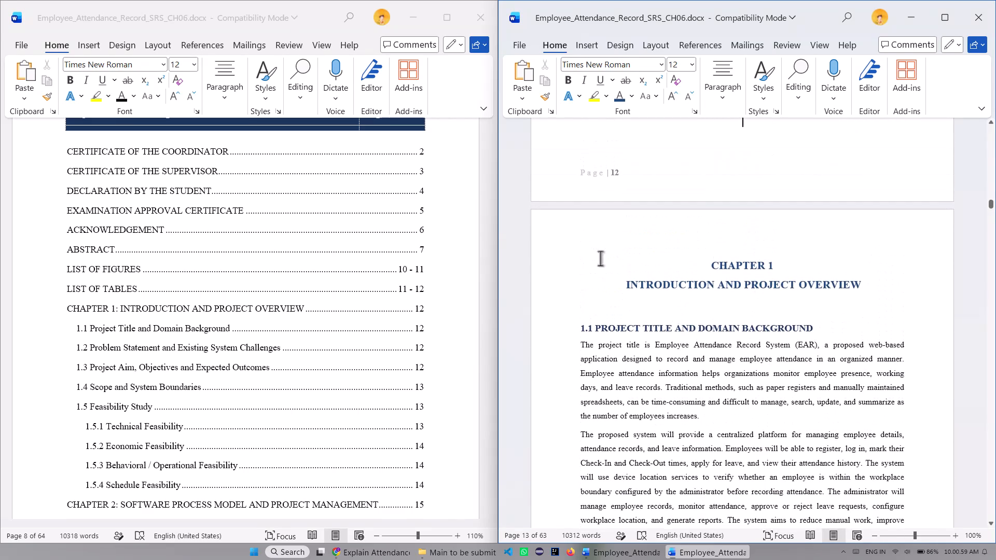
{"action": "scroll", "coordinate": [251, 368], "scroll_direction": "down", "scroll_amount": 1}
{"action": "scroll", "coordinate": [901, 306], "scroll_direction": "down", "scroll_amount": 20}
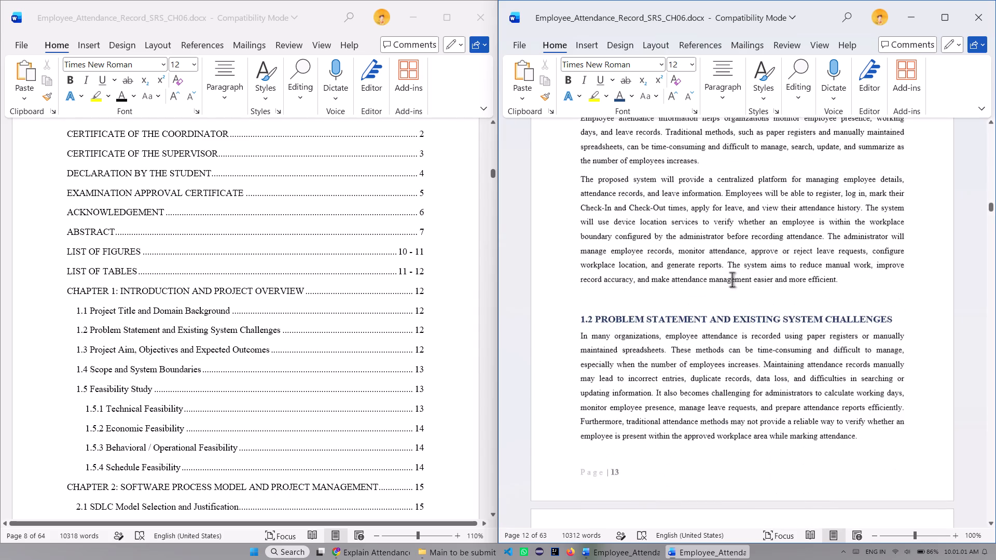
{"action": "scroll", "coordinate": [732, 279], "scroll_direction": "down", "scroll_amount": 20}
{"action": "scroll", "coordinate": [732, 279], "scroll_direction": "down", "scroll_amount": 20}
{"action": "scroll", "coordinate": [732, 279], "scroll_direction": "down", "scroll_amount": 2}
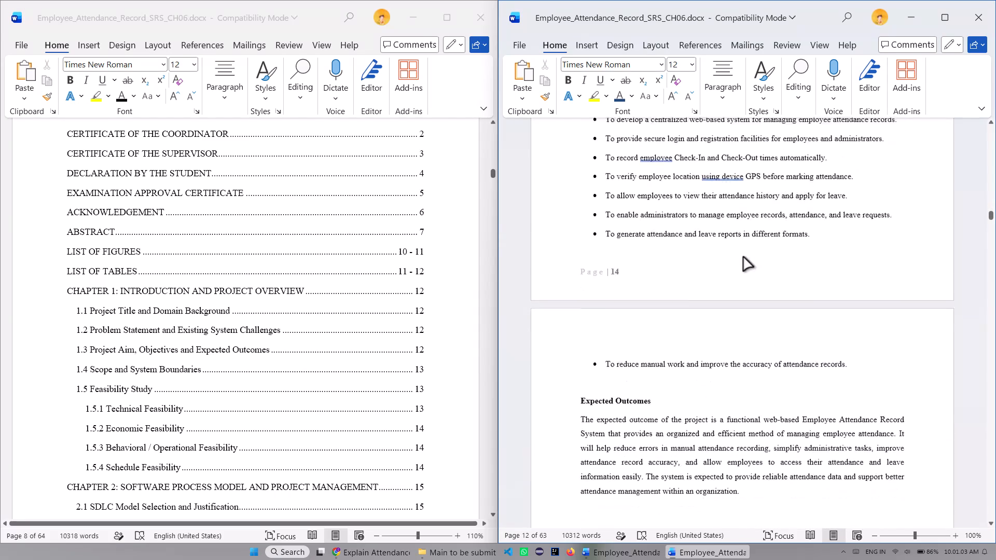
{"action": "scroll", "coordinate": [743, 257], "scroll_direction": "down", "scroll_amount": 6}
{"action": "scroll", "coordinate": [743, 257], "scroll_direction": "down", "scroll_amount": 20}
{"action": "scroll", "coordinate": [743, 257], "scroll_direction": "down", "scroll_amount": 9}
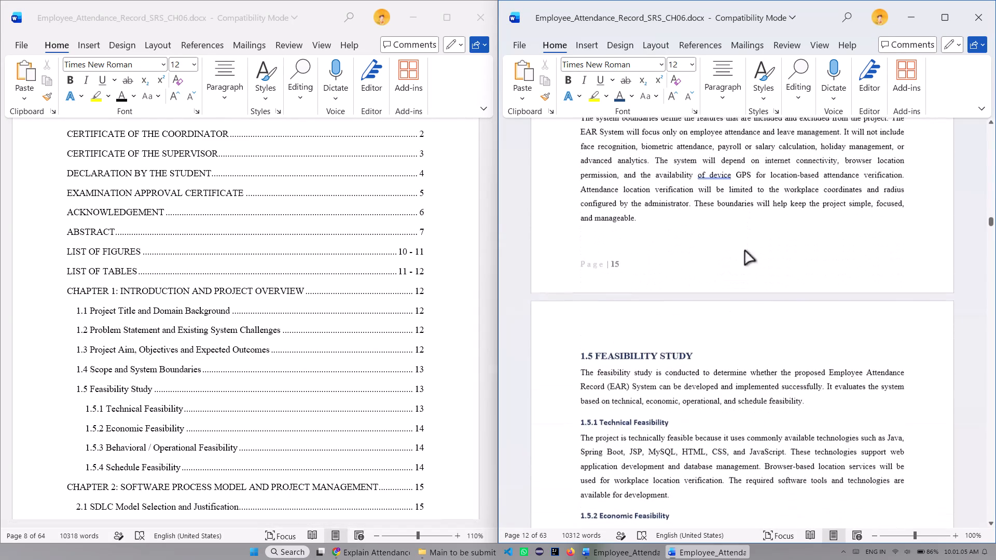
{"action": "scroll", "coordinate": [745, 251], "scroll_direction": "down", "scroll_amount": 20}
{"action": "scroll", "coordinate": [745, 251], "scroll_direction": "down", "scroll_amount": 12}
{"action": "middle_click", "coordinate": [766, 233]}
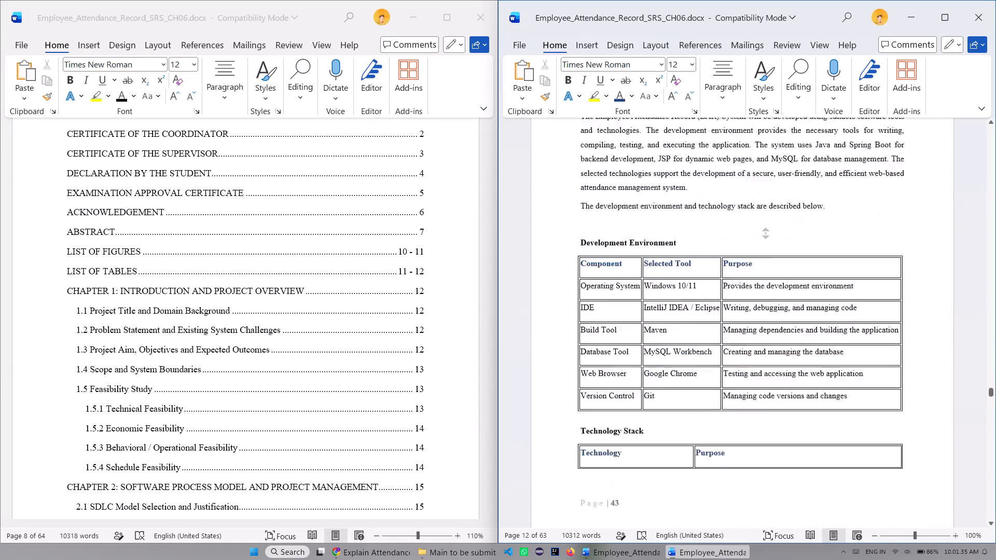
Examine the layout of the Development Environment and Technology Stack tables around the page 43 break.
{"action": "scroll", "coordinate": [765, 265], "scroll_direction": "up", "scroll_amount": 4}
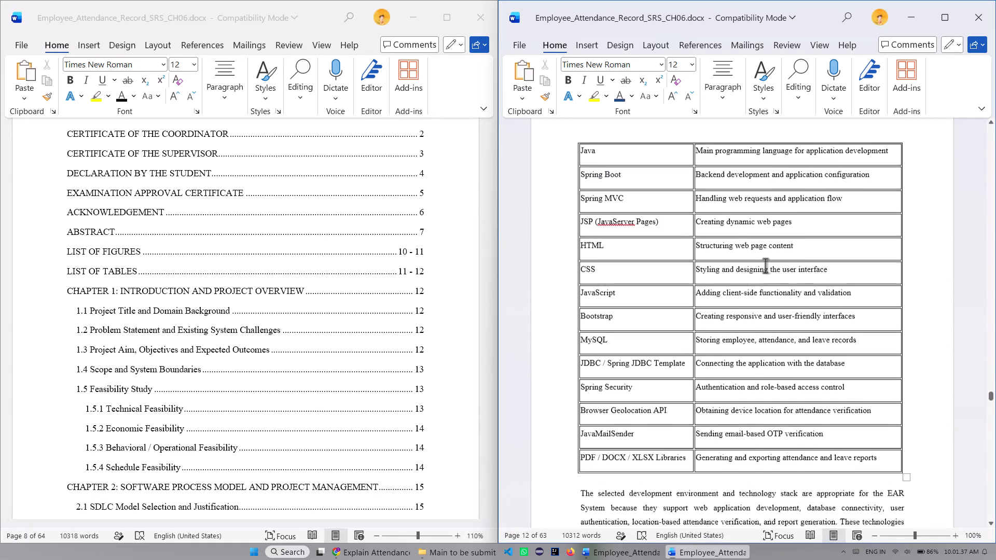
{"action": "scroll", "coordinate": [765, 265], "scroll_direction": "up", "scroll_amount": 12}
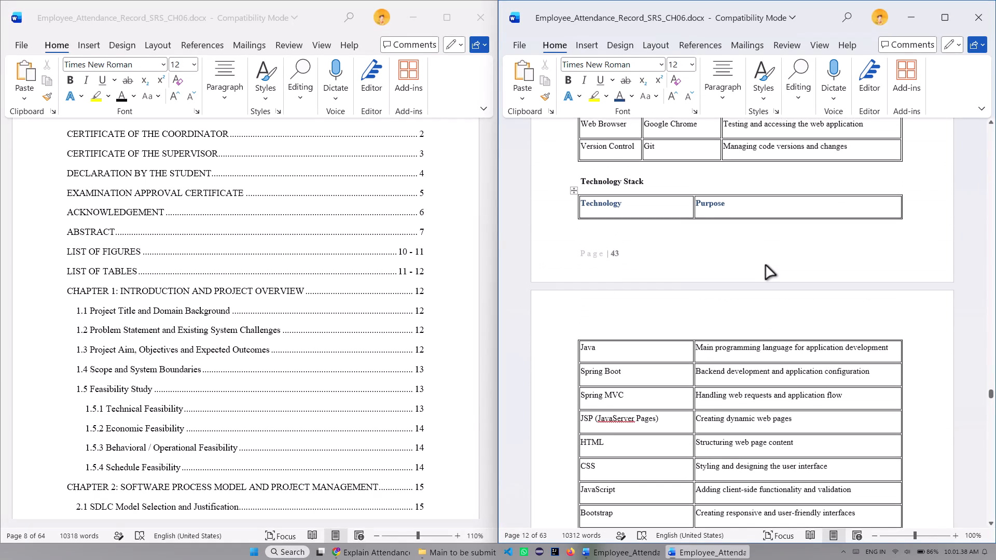
{"action": "scroll", "coordinate": [766, 273], "scroll_direction": "down", "scroll_amount": 6}
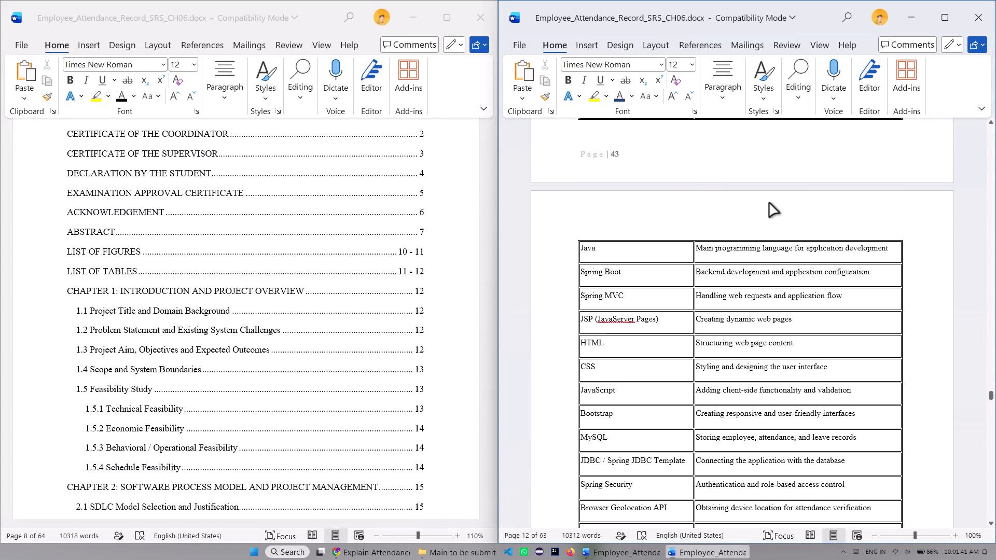
{"action": "scroll", "coordinate": [769, 203], "scroll_direction": "down", "scroll_amount": 13}
{"action": "scroll", "coordinate": [758, 219], "scroll_direction": "up", "scroll_amount": 13}
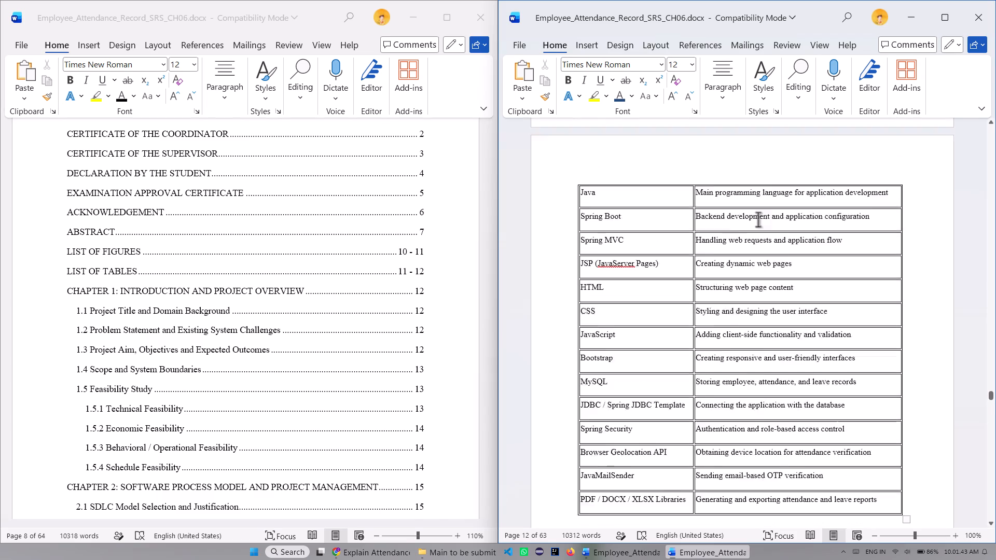
{"action": "scroll", "coordinate": [758, 219], "scroll_direction": "up", "scroll_amount": 11}
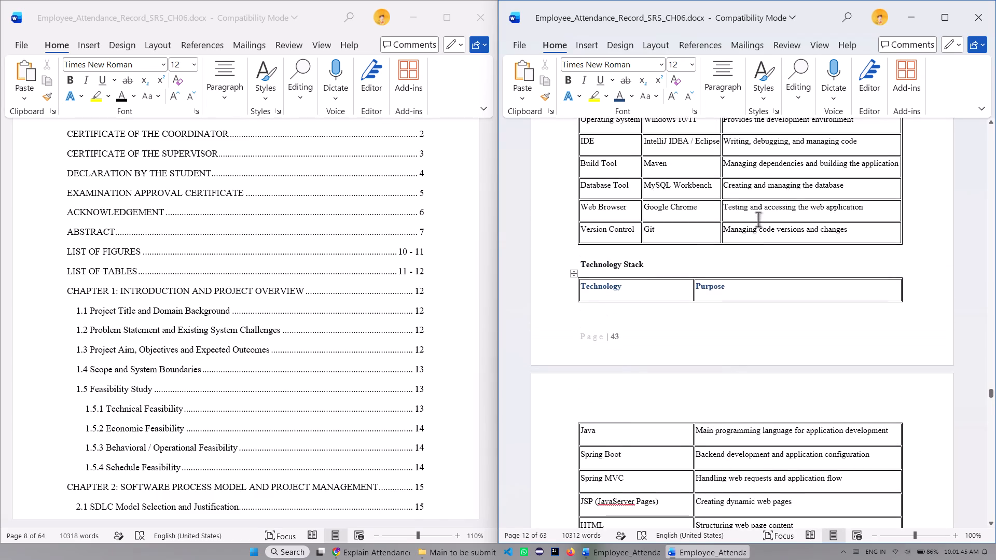
{"action": "scroll", "coordinate": [758, 219], "scroll_direction": "up", "scroll_amount": 3}
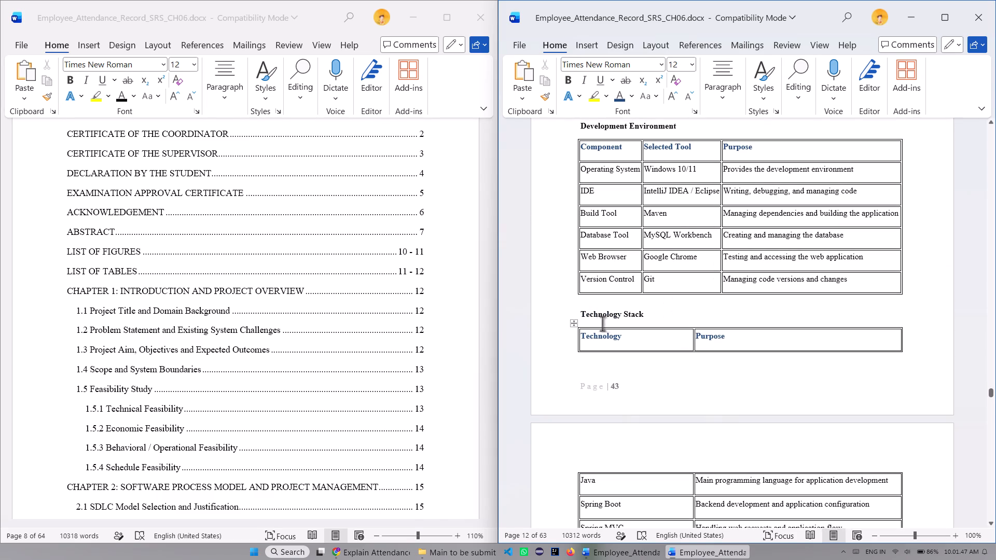
Move the Technology Stack heading and its table together onto page 44 by inserting three blank lines before the heading.
{"action": "left_click", "coordinate": [582, 314]}
{"action": "key", "text": "Return"}
{"action": "key", "text": "Return"}
{"action": "key", "text": "Return"}
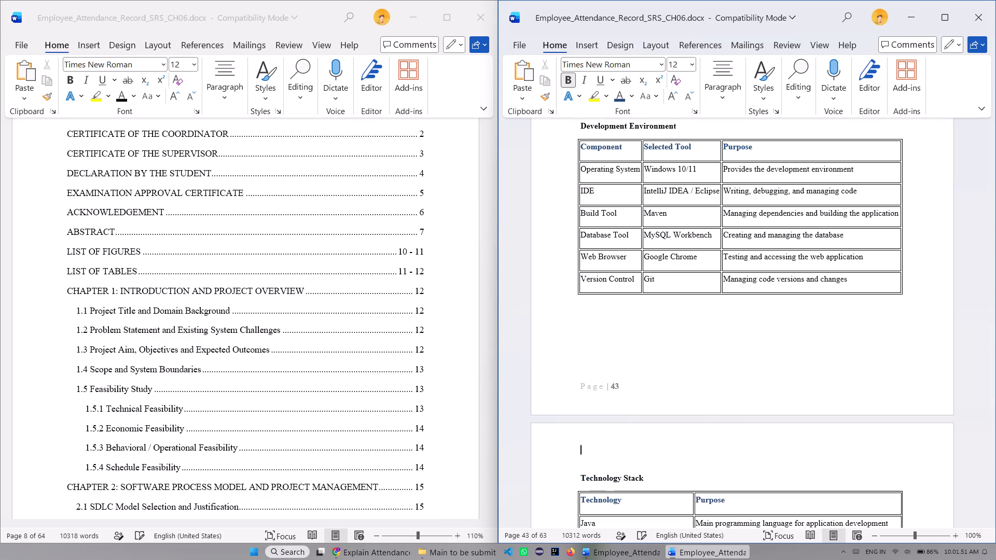
{"action": "scroll", "coordinate": [722, 312], "scroll_direction": "down", "scroll_amount": 13}
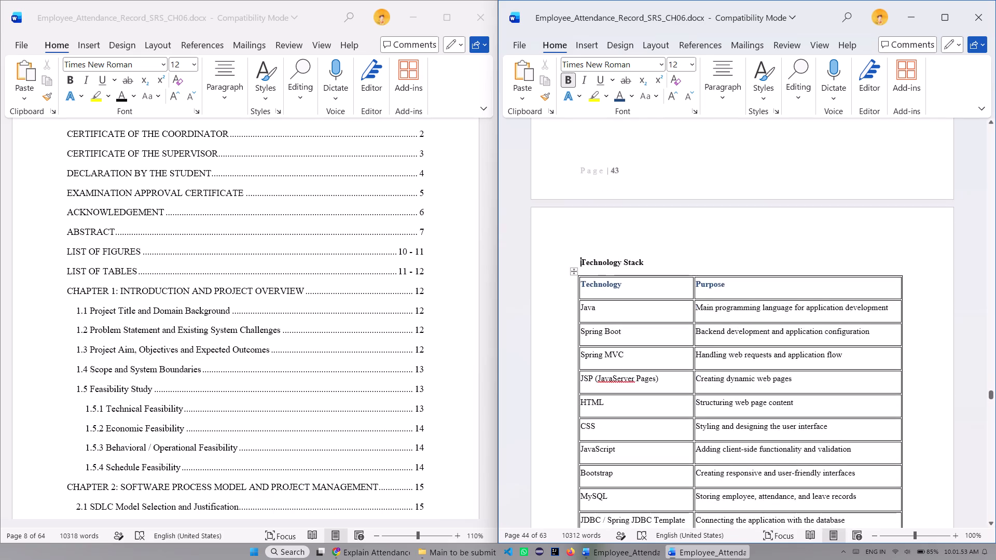
{"action": "scroll", "coordinate": [721, 320], "scroll_direction": "down", "scroll_amount": 14}
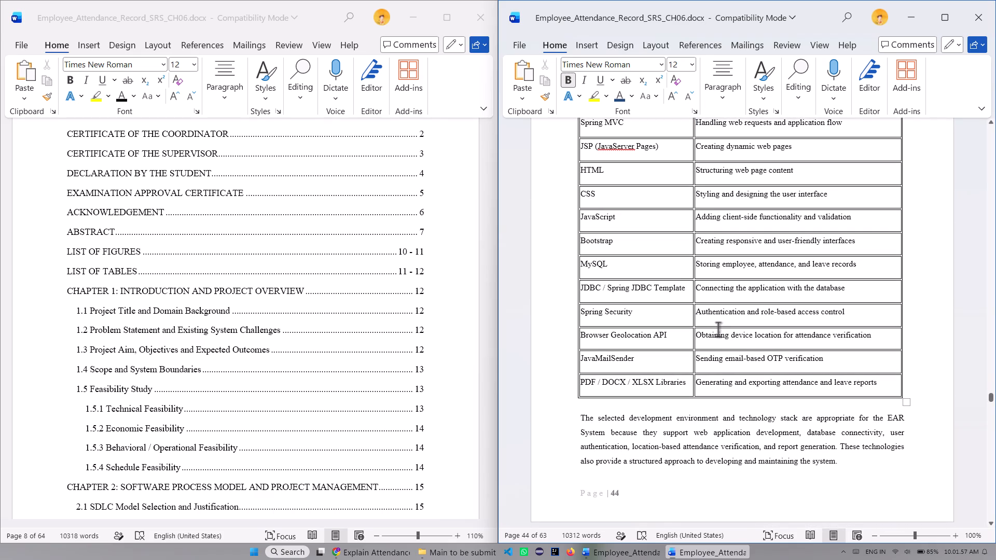
In the other open copy of the report, delete the blank page 13 between the List of Tables and the Chapter 1 heading.
{"action": "scroll", "coordinate": [321, 362], "scroll_direction": "down", "scroll_amount": 3}
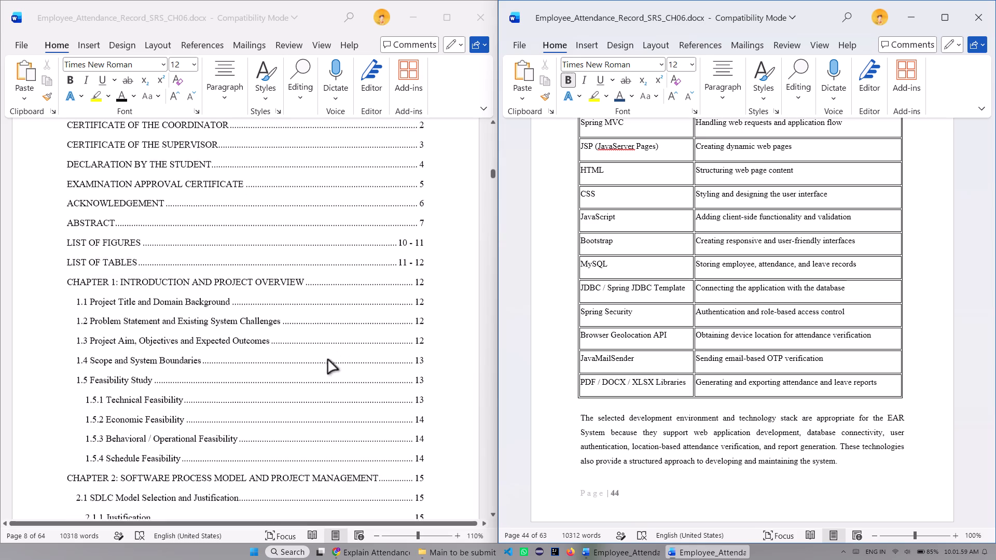
{"action": "scroll", "coordinate": [328, 360], "scroll_direction": "down", "scroll_amount": 20}
{"action": "scroll", "coordinate": [328, 360], "scroll_direction": "down", "scroll_amount": 20}
{"action": "scroll", "coordinate": [328, 360], "scroll_direction": "down", "scroll_amount": 2}
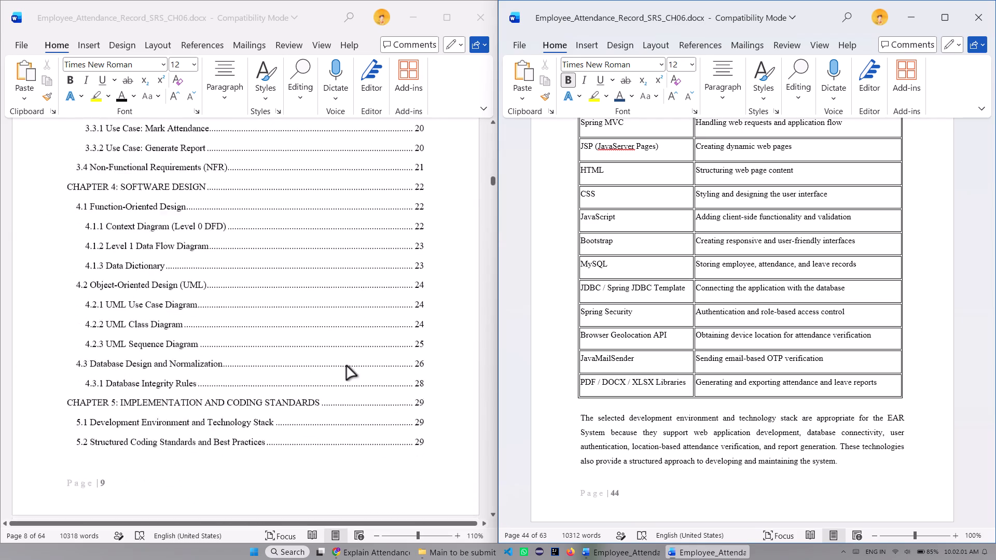
{"action": "scroll", "coordinate": [347, 366], "scroll_direction": "down", "scroll_amount": 20}
{"action": "scroll", "coordinate": [347, 366], "scroll_direction": "down", "scroll_amount": 20}
{"action": "scroll", "coordinate": [347, 366], "scroll_direction": "down", "scroll_amount": 2}
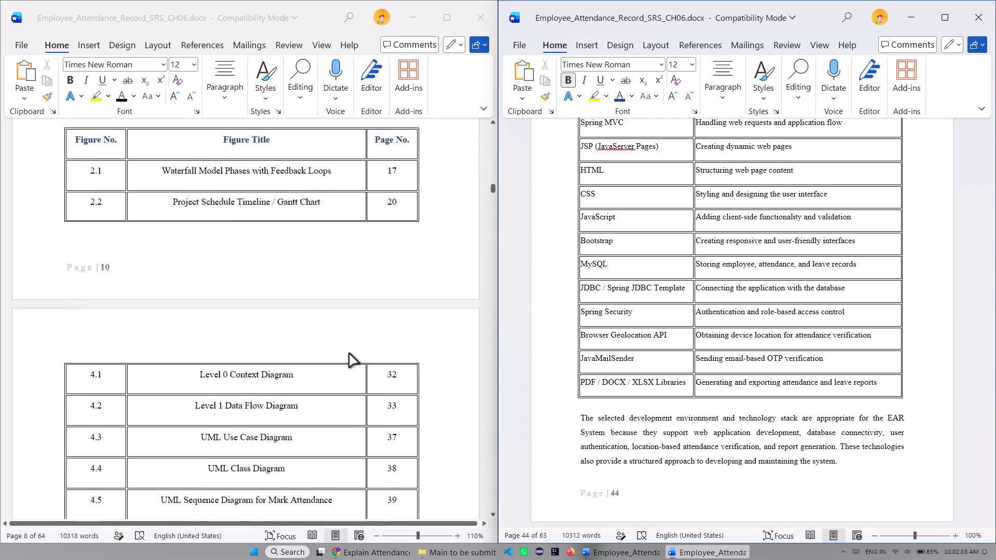
{"action": "scroll", "coordinate": [349, 354], "scroll_direction": "down", "scroll_amount": 20}
{"action": "scroll", "coordinate": [349, 354], "scroll_direction": "down", "scroll_amount": 11}
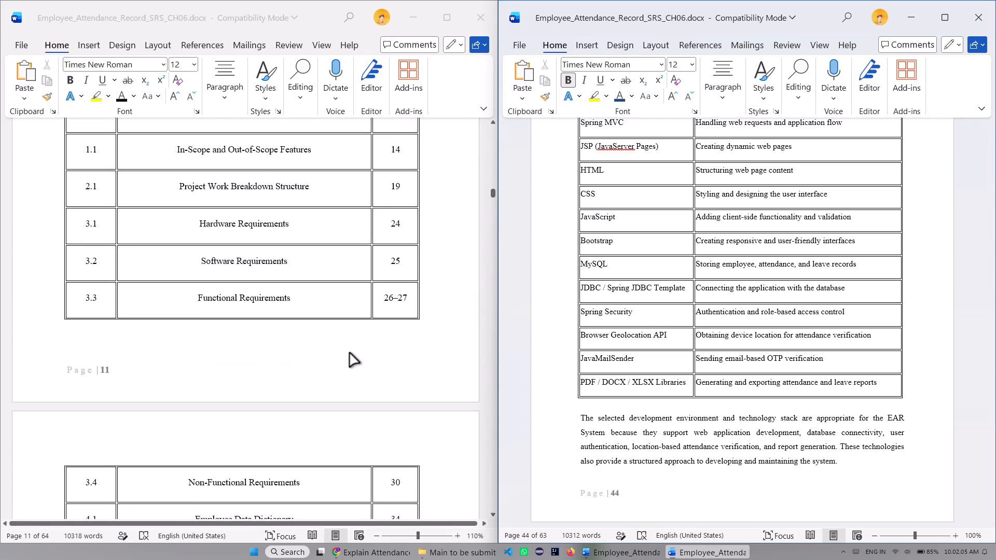
{"action": "scroll", "coordinate": [350, 353], "scroll_direction": "down", "scroll_amount": 20}
{"action": "scroll", "coordinate": [351, 353], "scroll_direction": "down", "scroll_amount": 6}
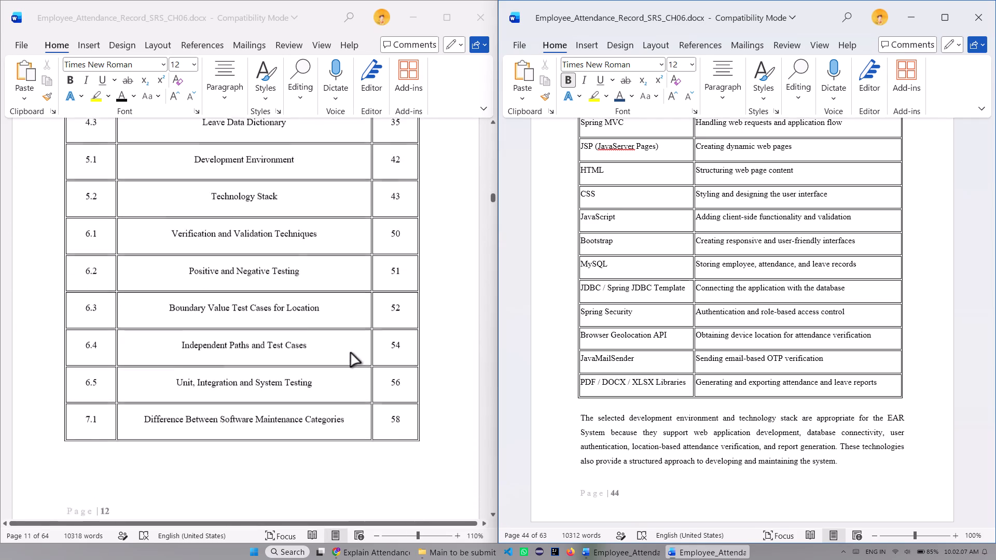
{"action": "scroll", "coordinate": [351, 353], "scroll_direction": "down", "scroll_amount": 20}
{"action": "scroll", "coordinate": [351, 353], "scroll_direction": "down", "scroll_amount": 12}
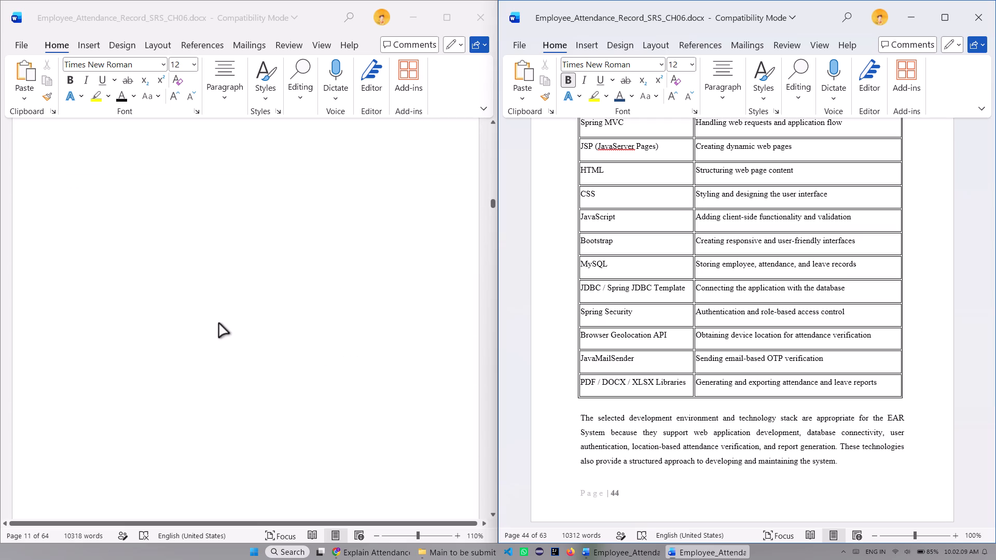
{"action": "scroll", "coordinate": [219, 323], "scroll_direction": "up", "scroll_amount": 17}
{"action": "left_click", "coordinate": [122, 321]}
{"action": "left_click", "coordinate": [105, 323]}
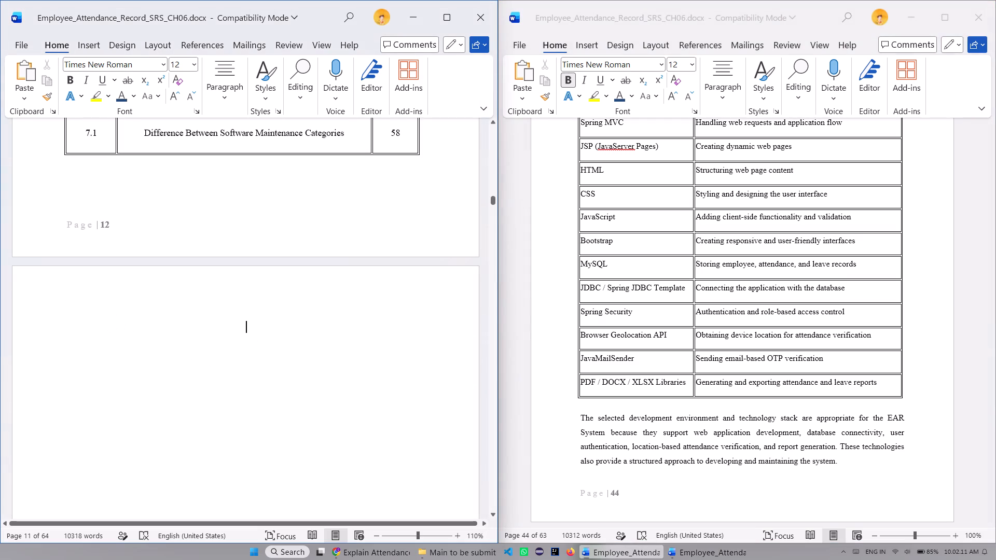
{"action": "key", "text": "BackSpace"}
{"action": "key", "text": "BackSpace"}
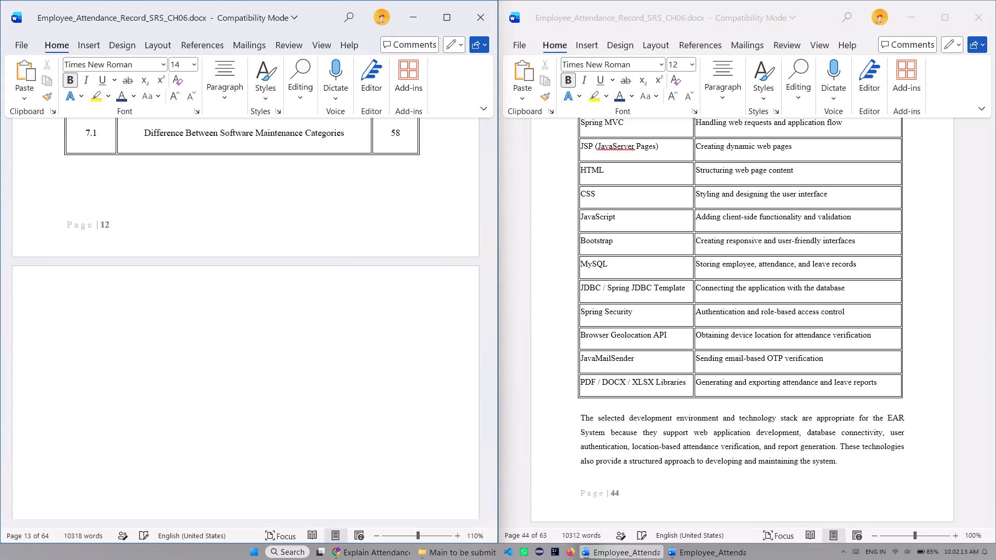
{"action": "scroll", "coordinate": [232, 408], "scroll_direction": "down", "scroll_amount": 8}
{"action": "scroll", "coordinate": [216, 374], "scroll_direction": "down", "scroll_amount": 13}
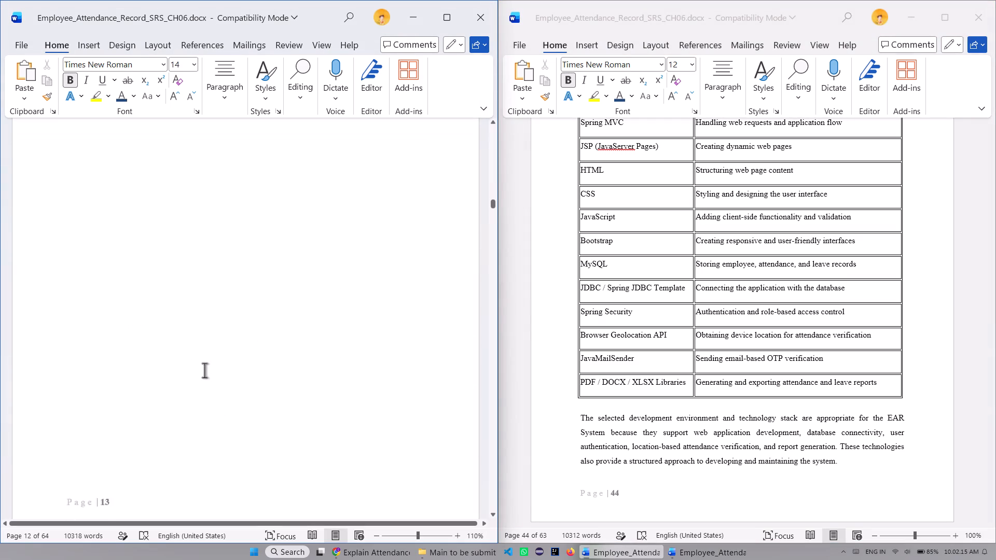
{"action": "left_click", "coordinate": [183, 377]}
{"action": "left_click", "coordinate": [198, 371]}
{"action": "key", "text": "BackSpace"}
{"action": "key", "text": "BackSpace"}
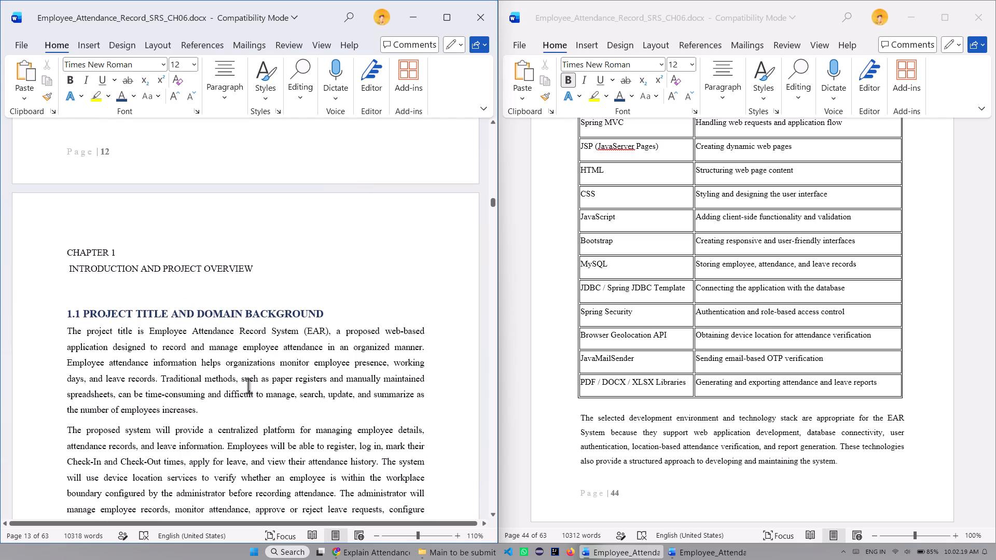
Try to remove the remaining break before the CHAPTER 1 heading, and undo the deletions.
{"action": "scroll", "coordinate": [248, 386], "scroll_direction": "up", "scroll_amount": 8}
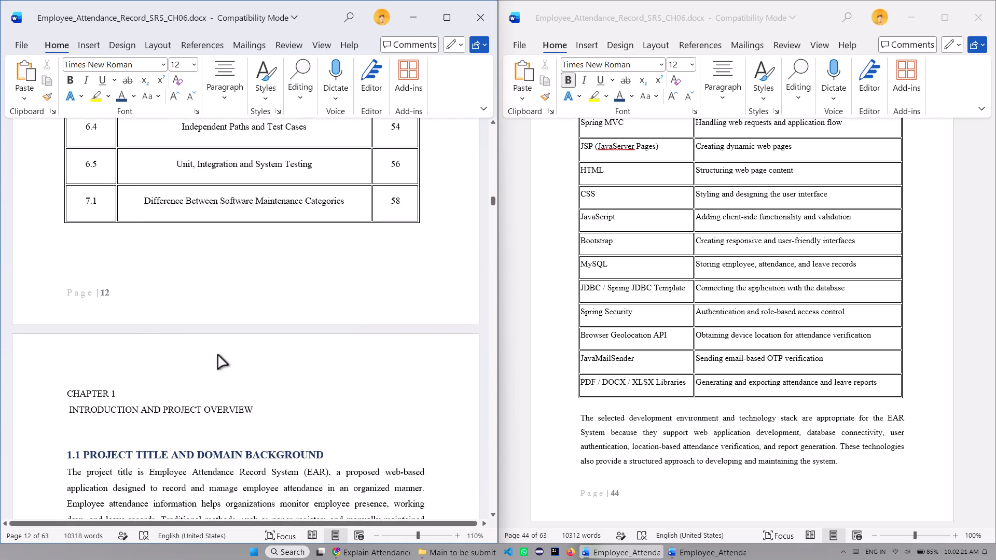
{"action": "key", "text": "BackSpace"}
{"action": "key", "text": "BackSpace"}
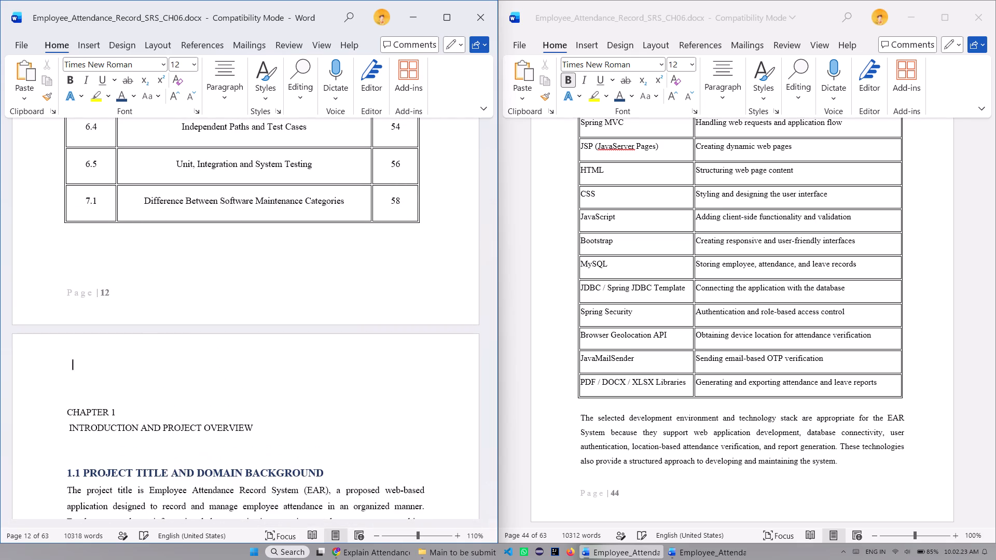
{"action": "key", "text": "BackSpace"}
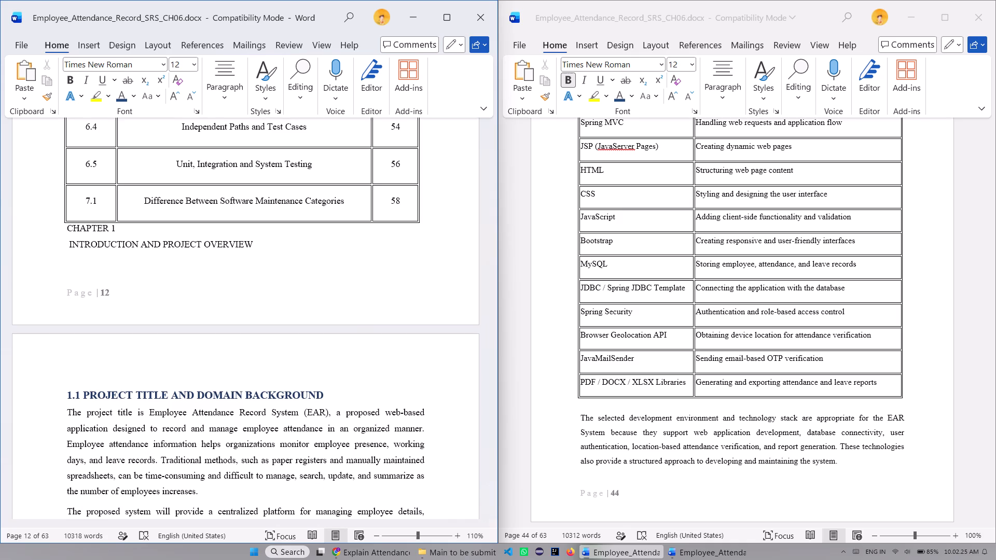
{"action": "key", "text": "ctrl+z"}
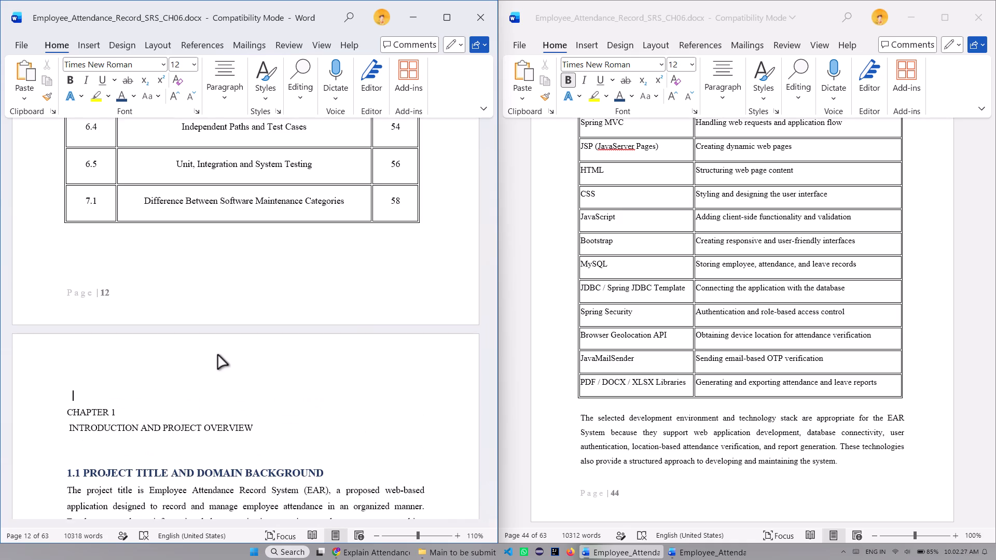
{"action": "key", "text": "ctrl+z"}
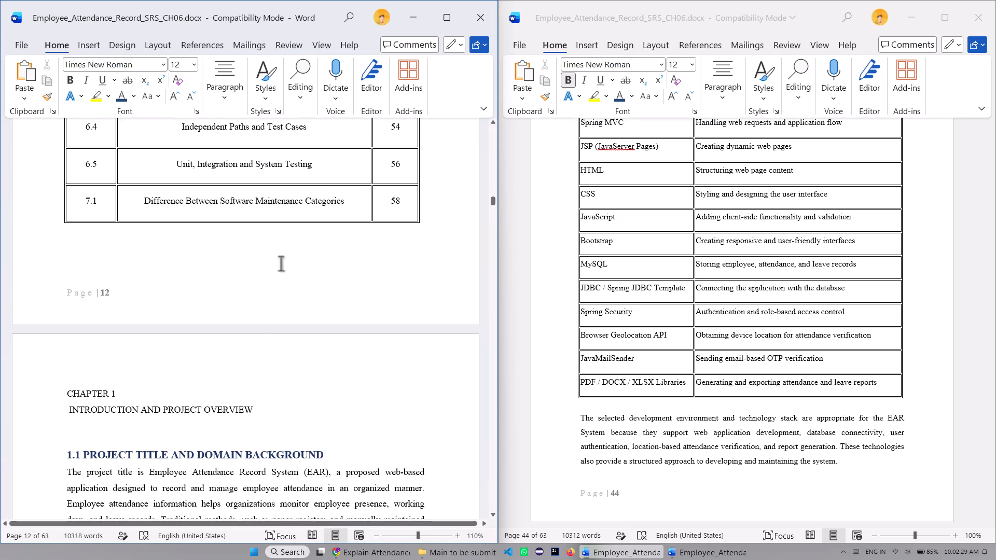
Format the two-line CHAPTER 1 INTRODUCTION AND PROJECT OVERVIEW title in this copy as dark blue, bold, 16 pt and centred.
{"action": "scroll", "coordinate": [283, 260], "scroll_direction": "down", "scroll_amount": 5}
{"action": "left_click_drag", "start_coordinate": [70, 304], "coordinate": [220, 316]}
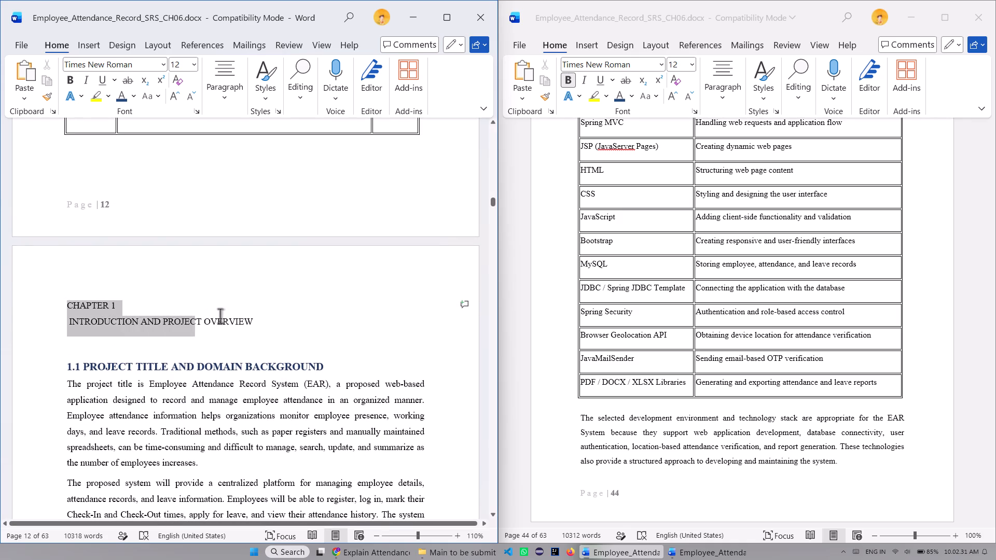
{"action": "left_click_drag", "start_coordinate": [220, 316], "coordinate": [253, 314]}
{"action": "left_click", "coordinate": [72, 299]}
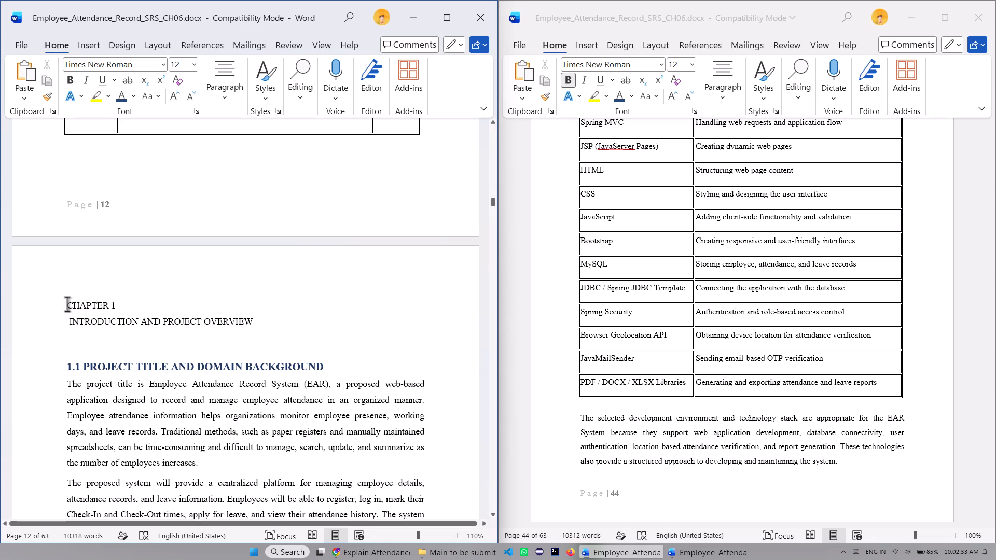
{"action": "left_click_drag", "start_coordinate": [66, 304], "coordinate": [246, 320]}
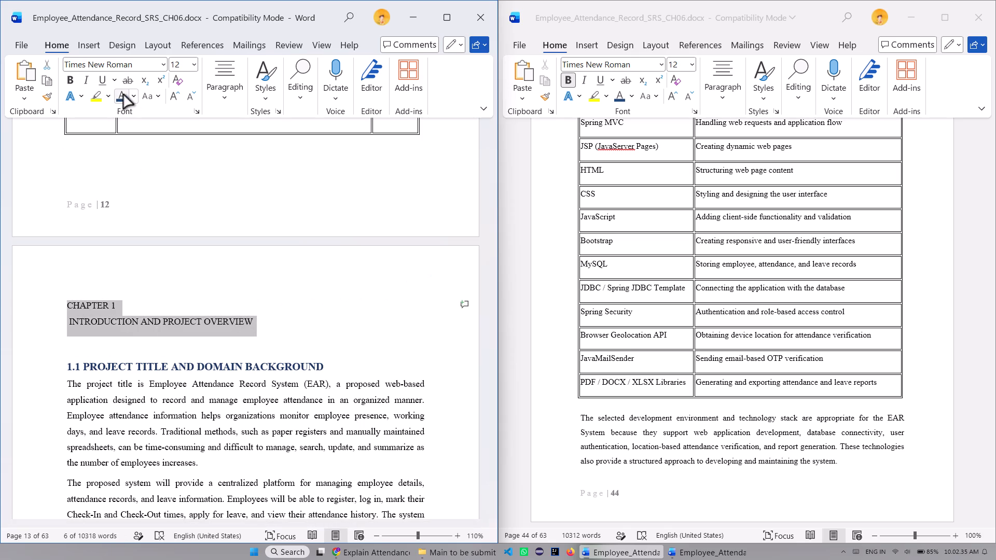
{"action": "left_click", "coordinate": [125, 98]}
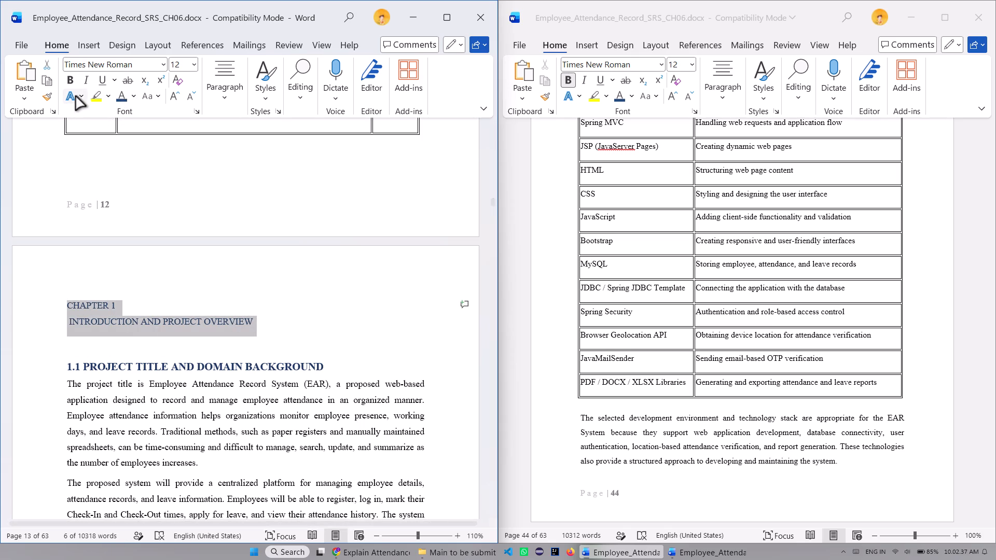
{"action": "left_click", "coordinate": [75, 81]}
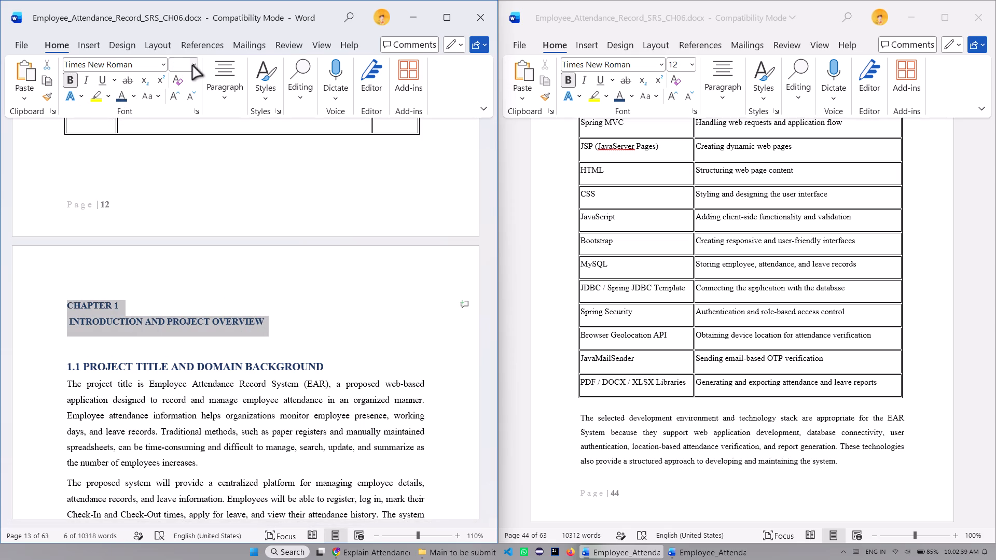
{"action": "left_click", "coordinate": [193, 66]}
{"action": "left_click", "coordinate": [183, 178]}
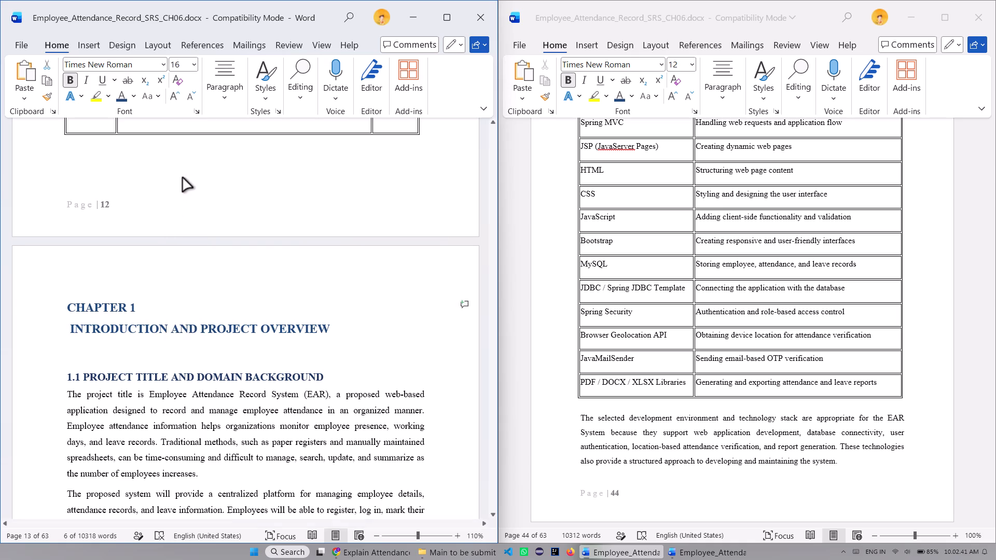
{"action": "left_click", "coordinate": [214, 99]}
{"action": "left_click", "coordinate": [232, 150]}
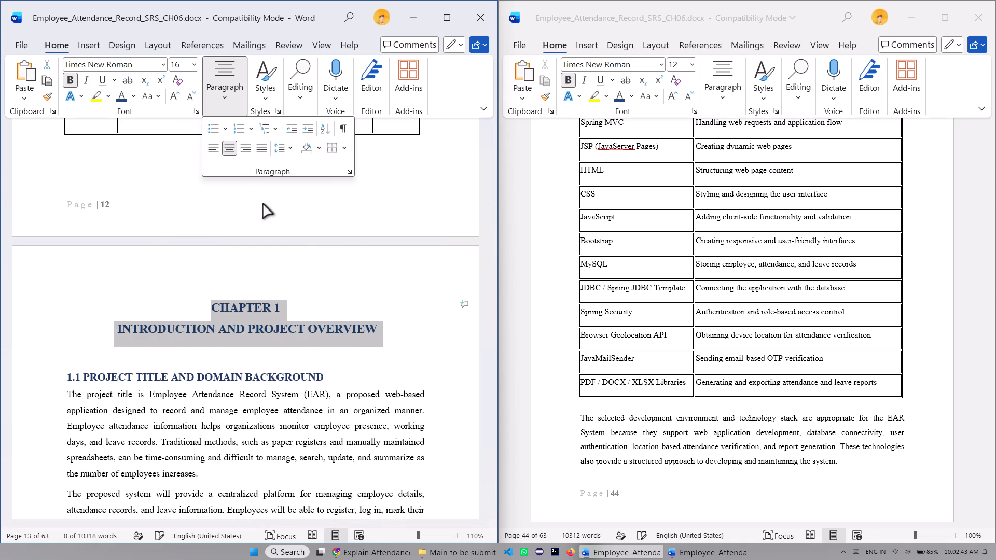
{"action": "left_click", "coordinate": [308, 269]}
{"action": "left_click", "coordinate": [303, 304]}
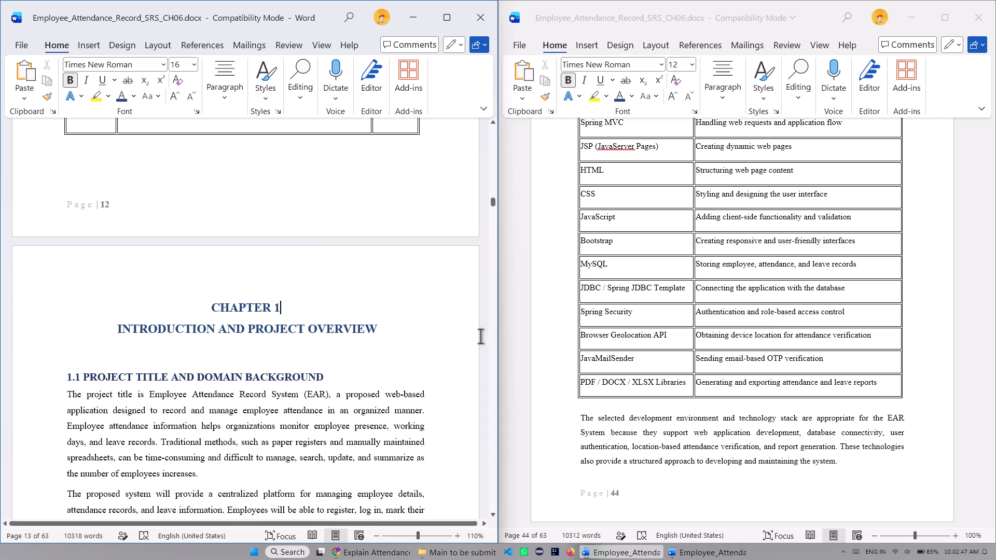
In the same copy, insert three blank lines before the Technology Stack heading on page 43 to move it and its table to page 44.
{"action": "scroll", "coordinate": [725, 277], "scroll_direction": "up", "scroll_amount": 16}
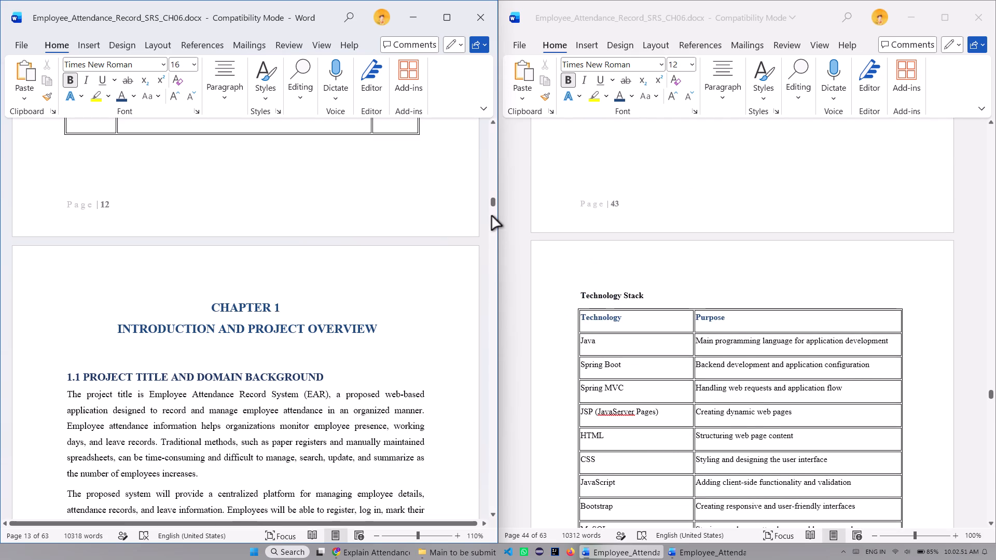
{"action": "left_click_drag", "start_coordinate": [492, 202], "coordinate": [514, 379]}
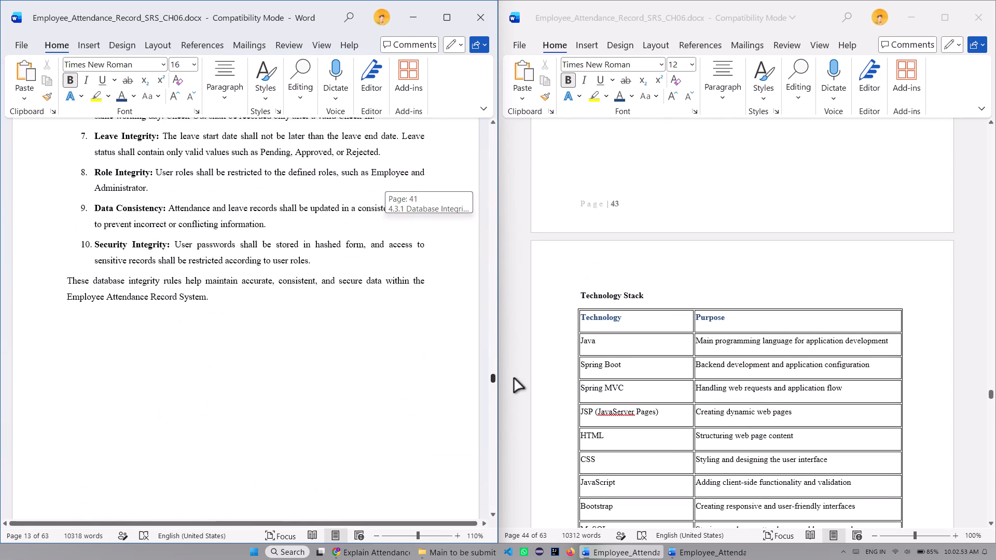
{"action": "left_click_drag", "start_coordinate": [514, 379], "coordinate": [514, 382]}
{"action": "scroll", "coordinate": [374, 326], "scroll_direction": "down", "scroll_amount": 20}
{"action": "scroll", "coordinate": [374, 326], "scroll_direction": "down", "scroll_amount": 20}
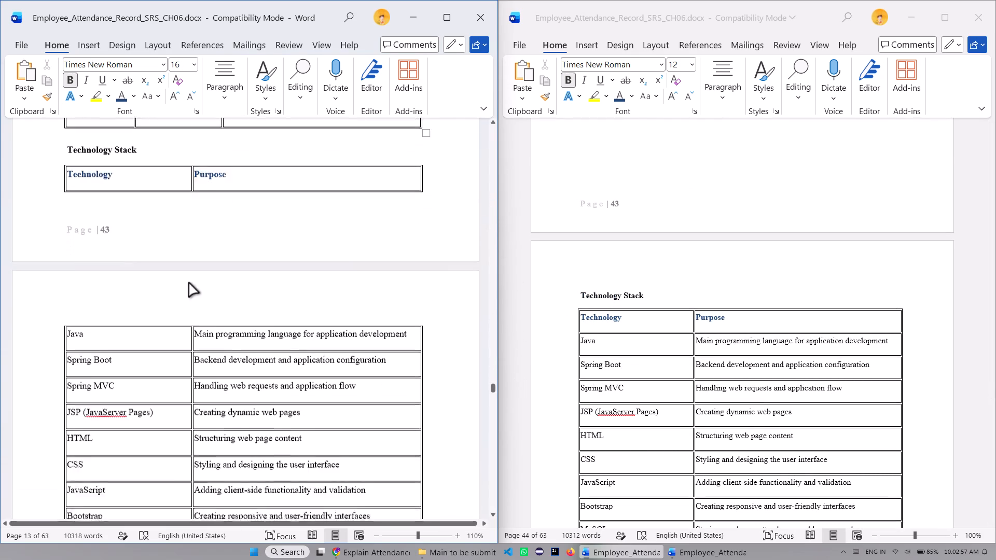
{"action": "scroll", "coordinate": [189, 283], "scroll_direction": "up", "scroll_amount": 9}
{"action": "left_click", "coordinate": [68, 276]}
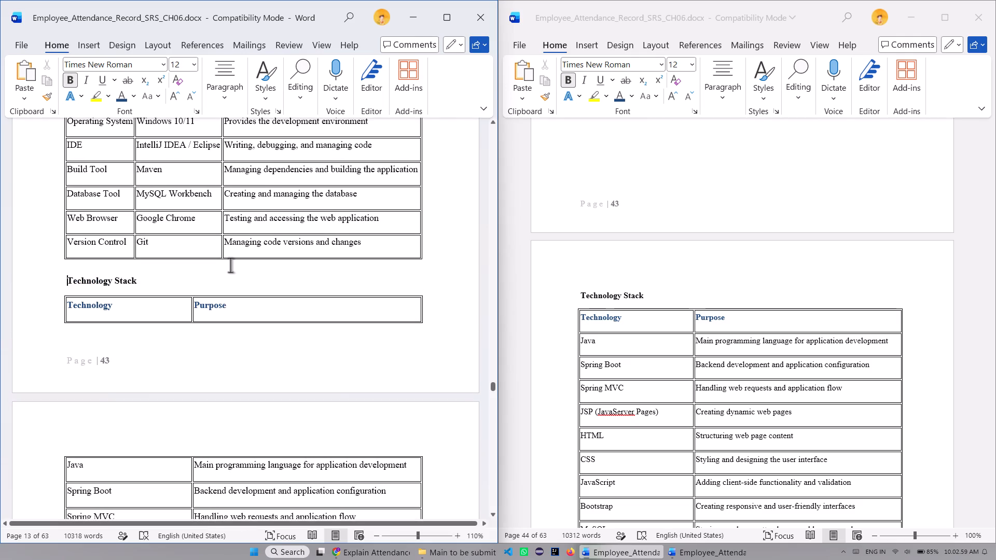
{"action": "key", "text": "Return"}
{"action": "key", "text": "Return"}
{"action": "key", "text": "Return"}
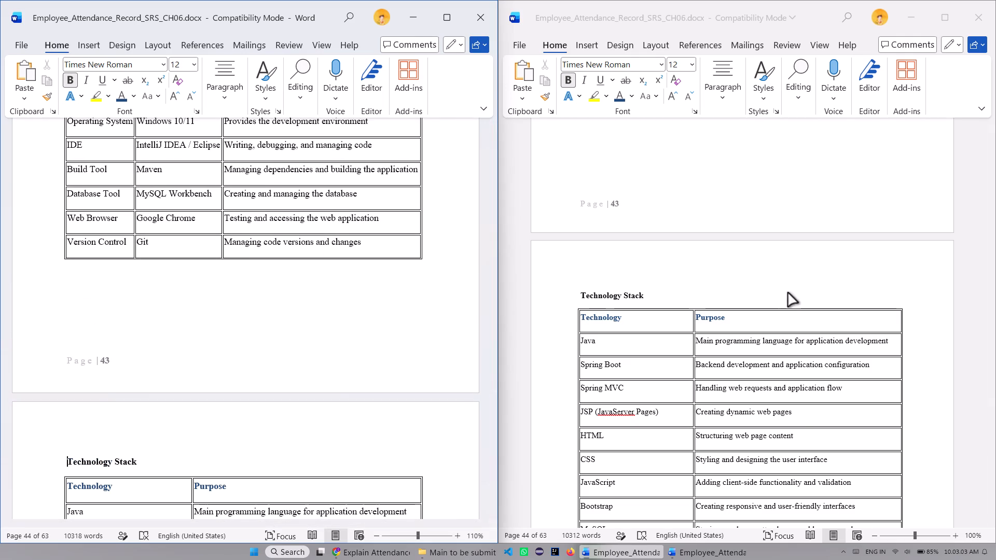
{"action": "scroll", "coordinate": [791, 289], "scroll_direction": "down", "scroll_amount": 20}
{"action": "scroll", "coordinate": [791, 289], "scroll_direction": "down", "scroll_amount": 9}
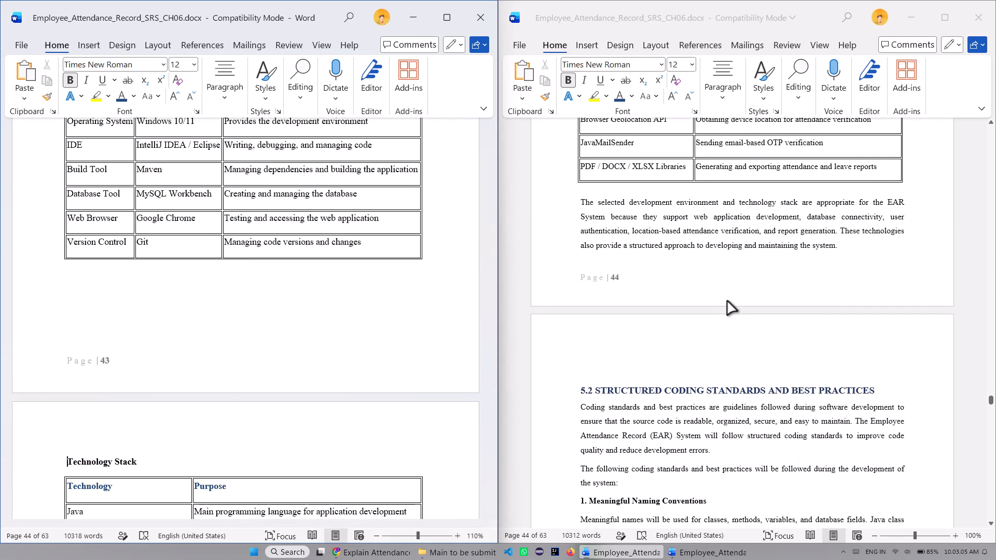
{"action": "scroll", "coordinate": [376, 326], "scroll_direction": "up", "scroll_amount": 4}
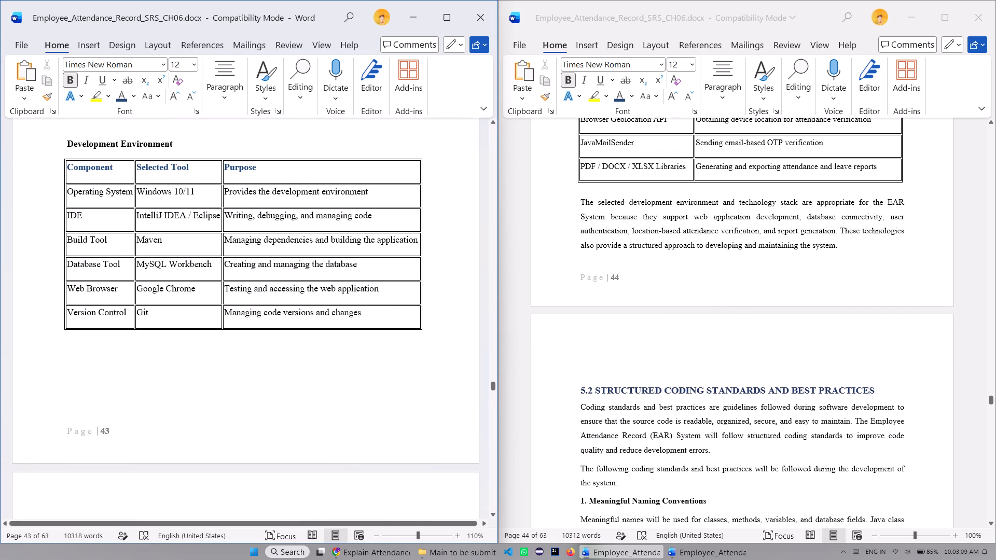
Stretch the Development Environment table on page 43 slightly taller, and check its spacing against the Technology Stack table on page 44.
{"action": "left_click_drag", "start_coordinate": [423, 332], "coordinate": [423, 340]}
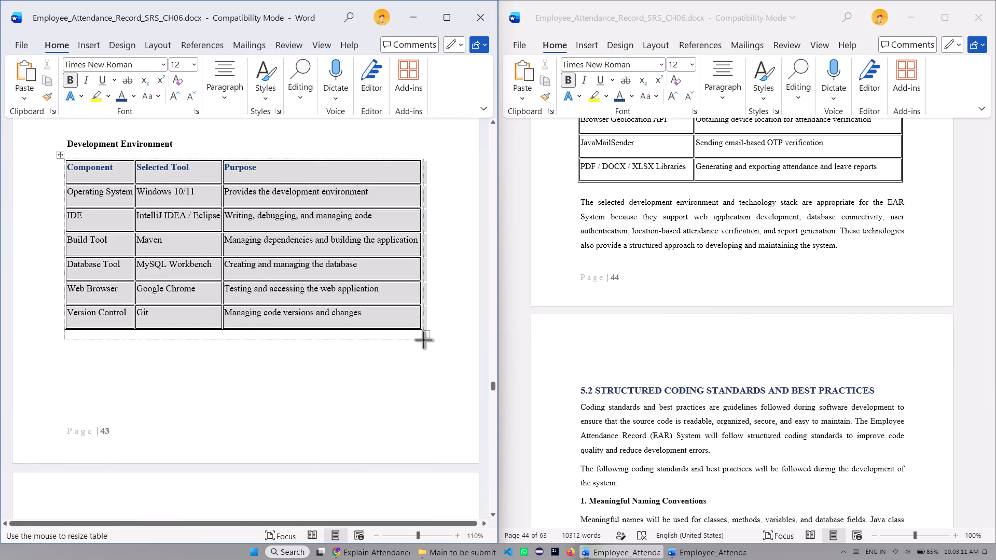
{"action": "left_click_drag", "start_coordinate": [423, 340], "coordinate": [423, 335]}
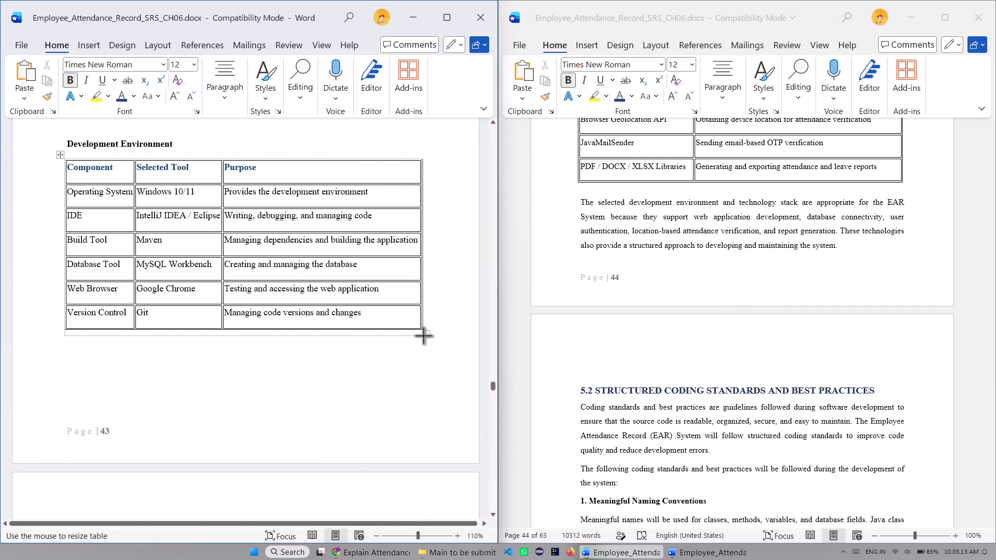
{"action": "left_click_drag", "start_coordinate": [423, 335], "coordinate": [422, 340]}
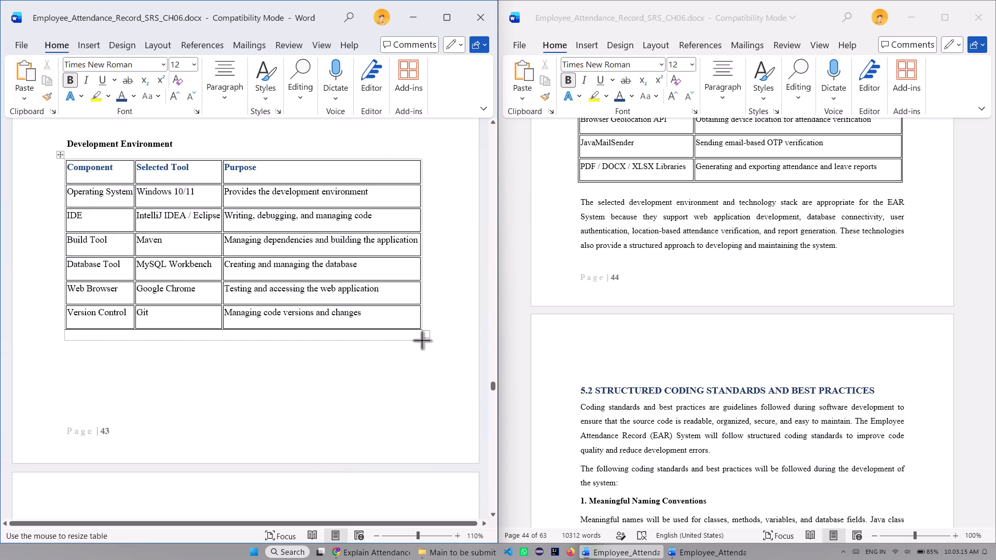
{"action": "left_click_drag", "start_coordinate": [422, 340], "coordinate": [422, 345]}
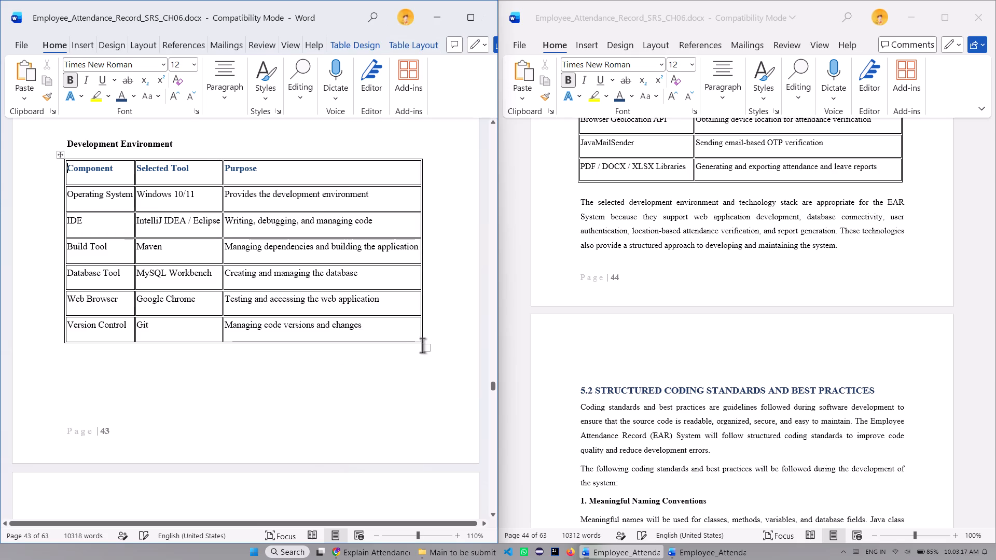
{"action": "scroll", "coordinate": [369, 412], "scroll_direction": "up", "scroll_amount": 4}
{"action": "scroll", "coordinate": [371, 408], "scroll_direction": "down", "scroll_amount": 18}
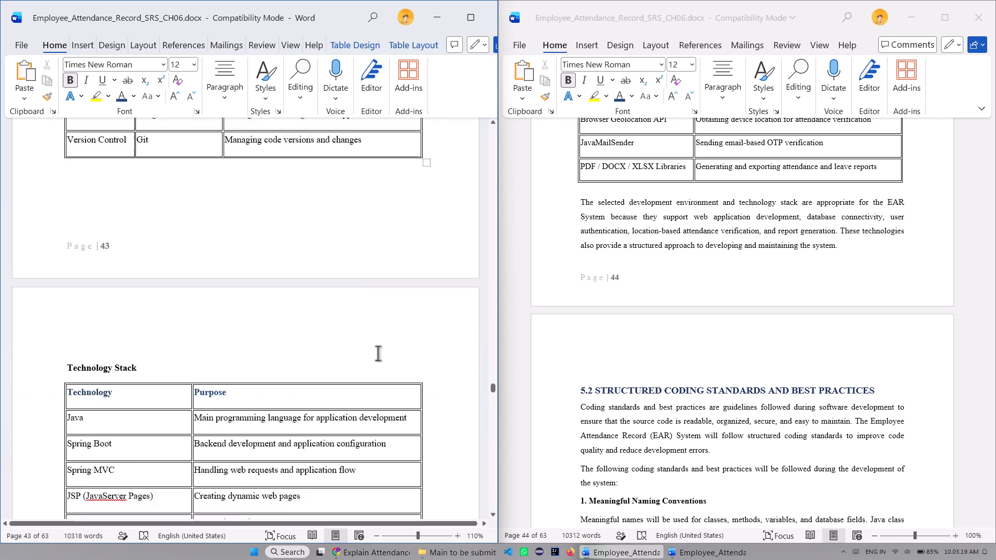
{"action": "scroll", "coordinate": [379, 353], "scroll_direction": "down", "scroll_amount": 1}
{"action": "scroll", "coordinate": [424, 335], "scroll_direction": "up", "scroll_amount": 12}
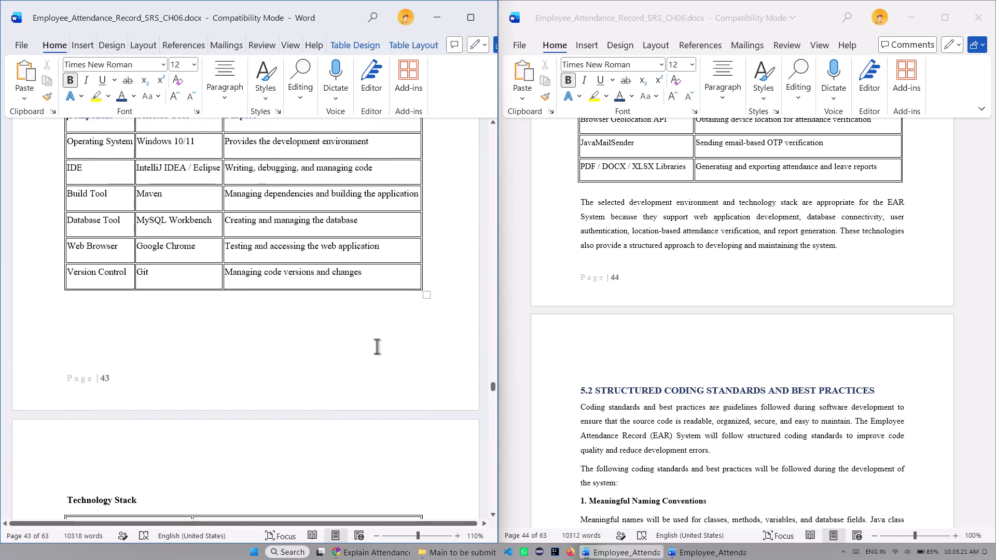
{"action": "scroll", "coordinate": [304, 361], "scroll_direction": "up", "scroll_amount": 4}
{"action": "scroll", "coordinate": [409, 355], "scroll_direction": "down", "scroll_amount": 5}
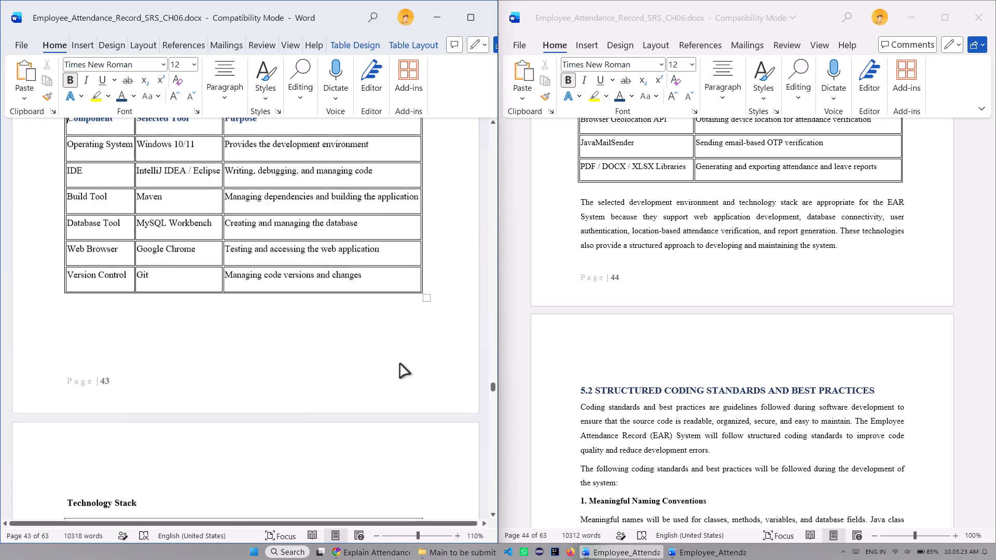
{"action": "scroll", "coordinate": [400, 364], "scroll_direction": "down", "scroll_amount": 20}
{"action": "scroll", "coordinate": [400, 364], "scroll_direction": "down", "scroll_amount": 4}
In the other open copy of the report, examine the page layout from section 5.2 through the appendices.
{"action": "scroll", "coordinate": [645, 318], "scroll_direction": "down", "scroll_amount": 3}
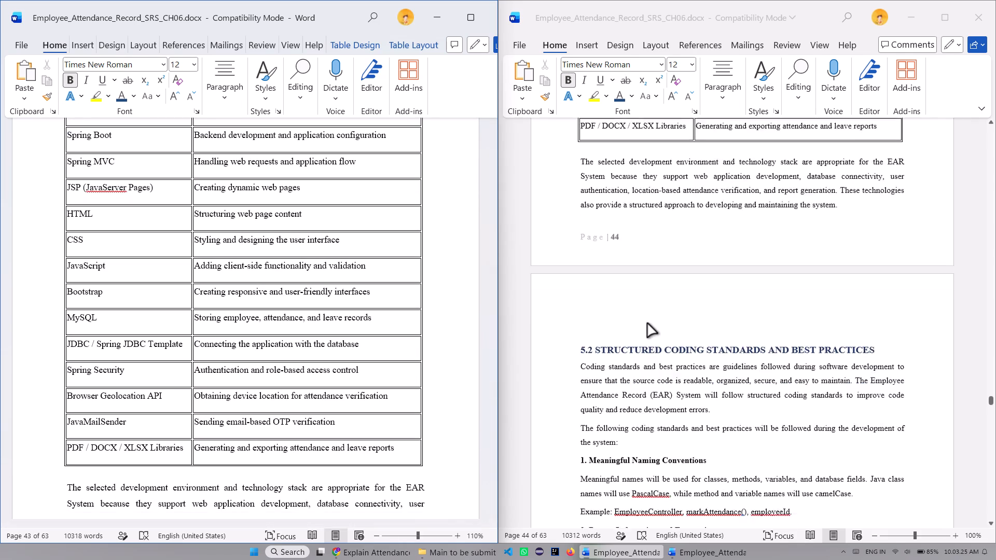
{"action": "scroll", "coordinate": [646, 324], "scroll_direction": "down", "scroll_amount": 20}
{"action": "scroll", "coordinate": [646, 324], "scroll_direction": "down", "scroll_amount": 20}
{"action": "scroll", "coordinate": [646, 324], "scroll_direction": "down", "scroll_amount": 6}
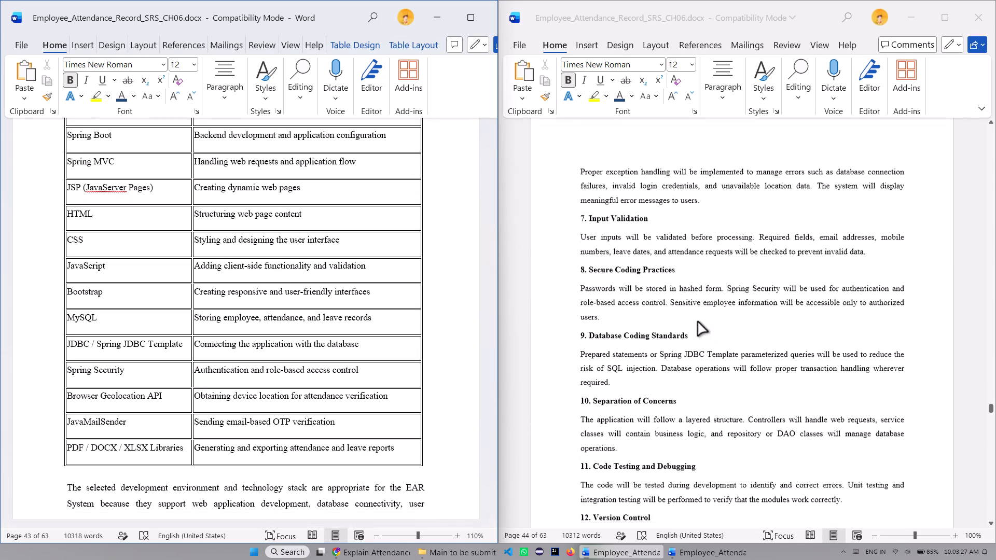
{"action": "scroll", "coordinate": [698, 322], "scroll_direction": "down", "scroll_amount": 12}
{"action": "scroll", "coordinate": [698, 314], "scroll_direction": "down", "scroll_amount": 20}
{"action": "scroll", "coordinate": [698, 314], "scroll_direction": "down", "scroll_amount": 8}
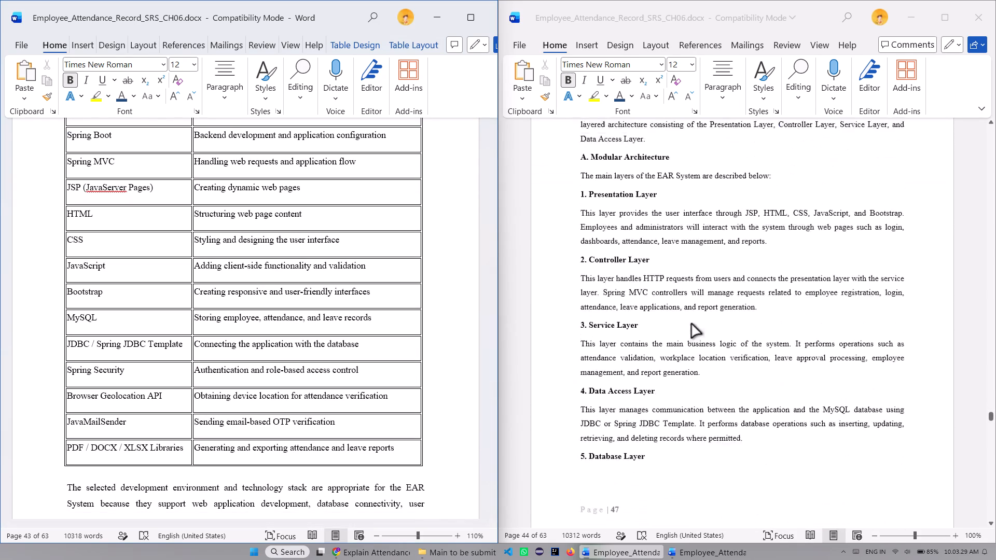
{"action": "scroll", "coordinate": [691, 324], "scroll_direction": "down", "scroll_amount": 20}
{"action": "scroll", "coordinate": [691, 324], "scroll_direction": "down", "scroll_amount": 20}
{"action": "scroll", "coordinate": [691, 324], "scroll_direction": "down", "scroll_amount": 4}
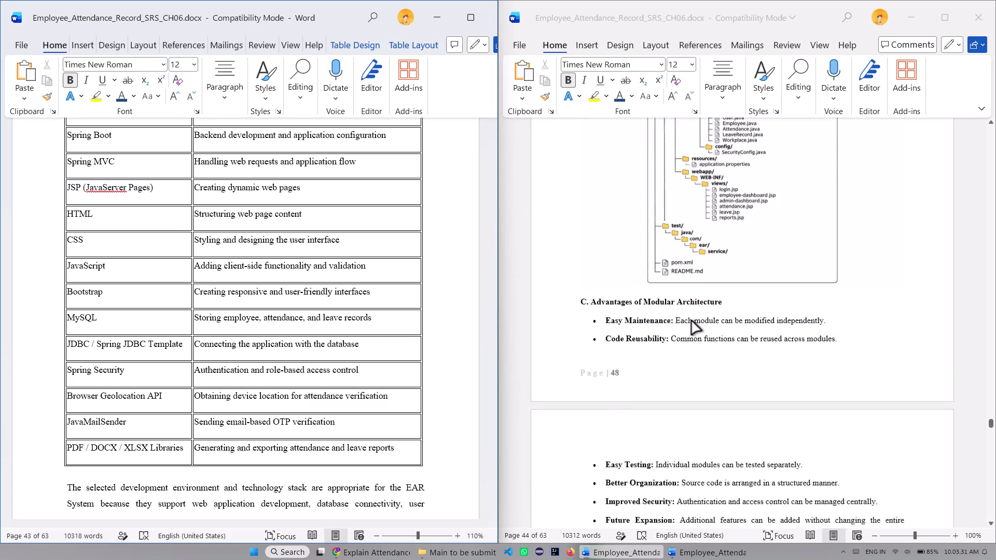
{"action": "scroll", "coordinate": [691, 321], "scroll_direction": "down", "scroll_amount": 20}
{"action": "scroll", "coordinate": [691, 321], "scroll_direction": "down", "scroll_amount": 19}
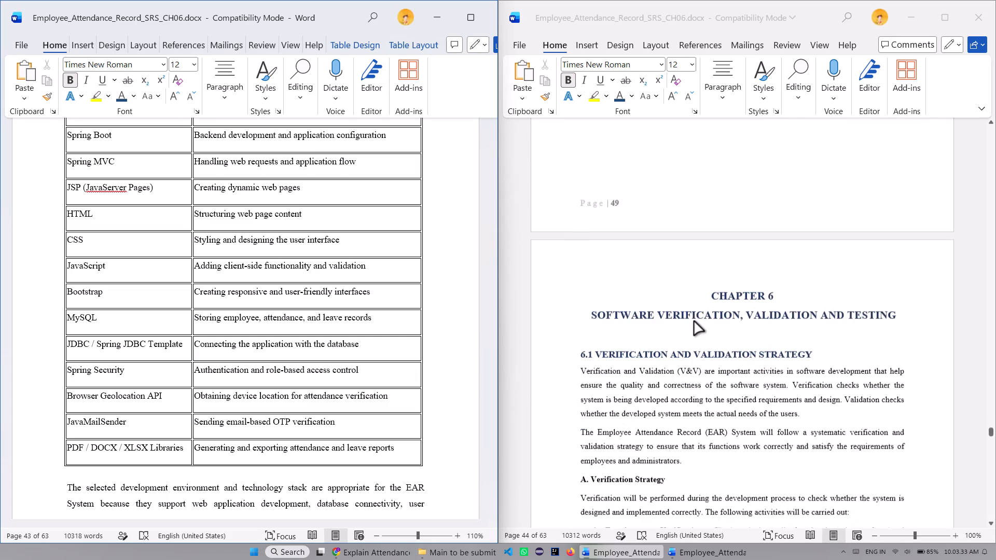
{"action": "scroll", "coordinate": [694, 321], "scroll_direction": "down", "scroll_amount": 20}
{"action": "scroll", "coordinate": [694, 321], "scroll_direction": "down", "scroll_amount": 20}
{"action": "scroll", "coordinate": [694, 321], "scroll_direction": "down", "scroll_amount": 8}
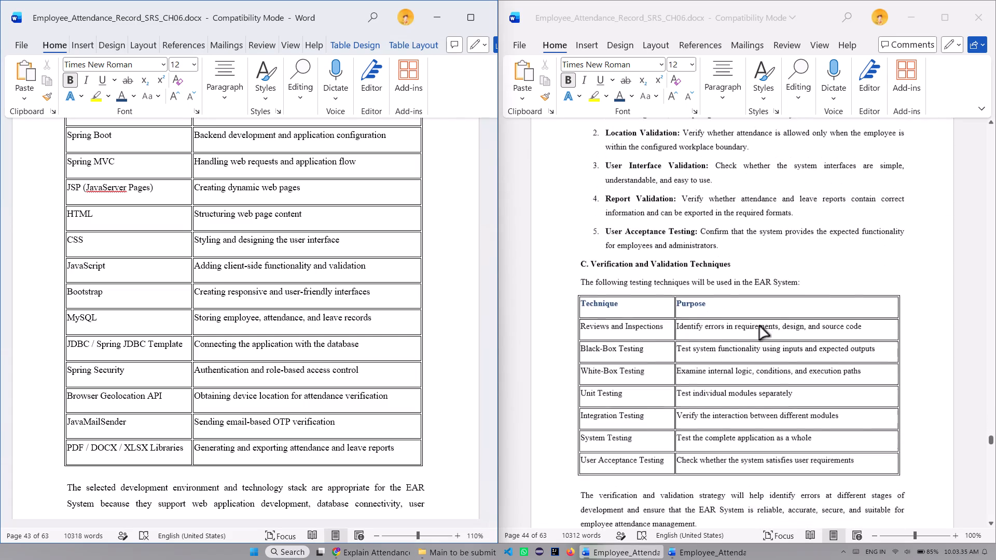
{"action": "scroll", "coordinate": [759, 326], "scroll_direction": "down", "scroll_amount": 20}
{"action": "scroll", "coordinate": [759, 326], "scroll_direction": "down", "scroll_amount": 20}
{"action": "scroll", "coordinate": [759, 326], "scroll_direction": "down", "scroll_amount": 8}
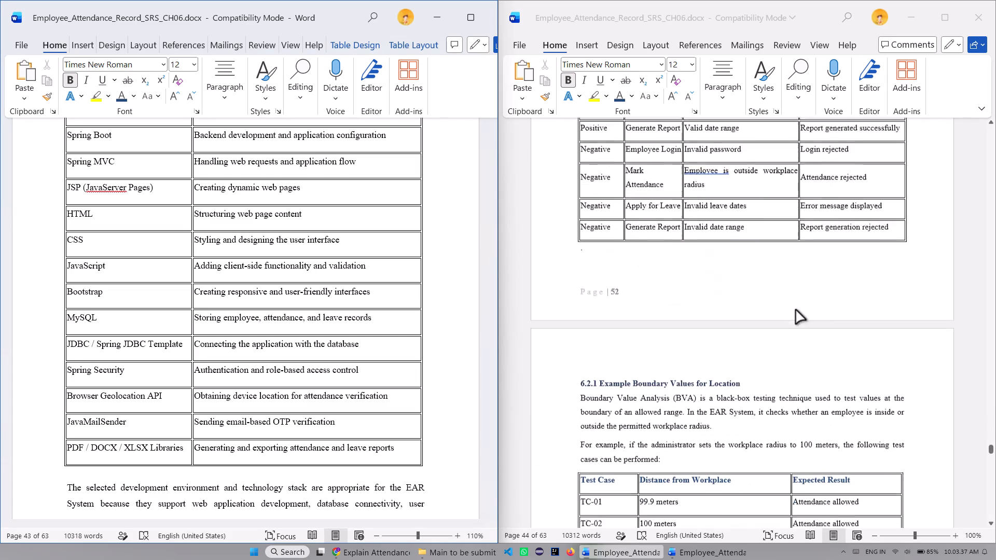
{"action": "scroll", "coordinate": [796, 310], "scroll_direction": "down", "scroll_amount": 20}
{"action": "scroll", "coordinate": [796, 310], "scroll_direction": "down", "scroll_amount": 4}
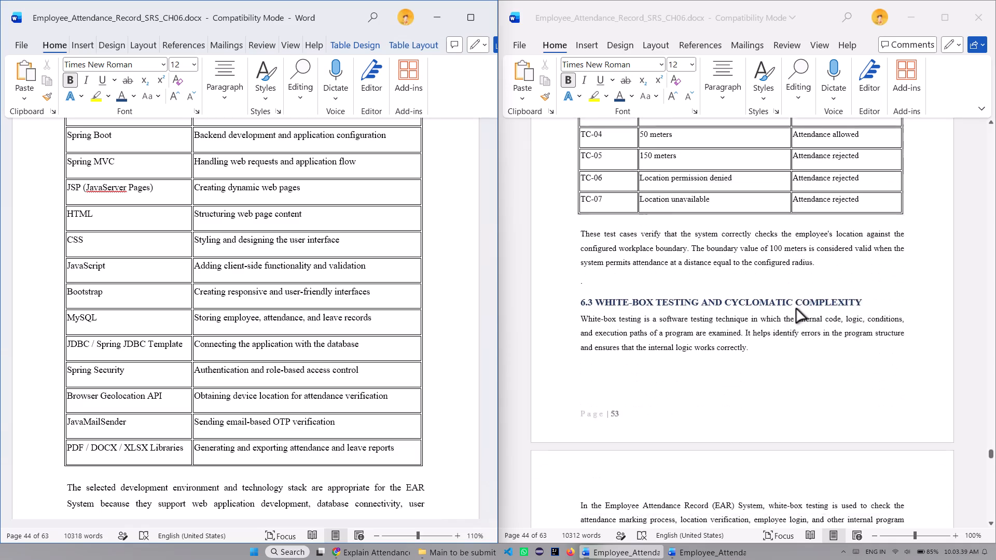
{"action": "scroll", "coordinate": [796, 309], "scroll_direction": "down", "scroll_amount": 7}
{"action": "scroll", "coordinate": [796, 309], "scroll_direction": "down", "scroll_amount": 17}
{"action": "scroll", "coordinate": [796, 309], "scroll_direction": "down", "scroll_amount": 14}
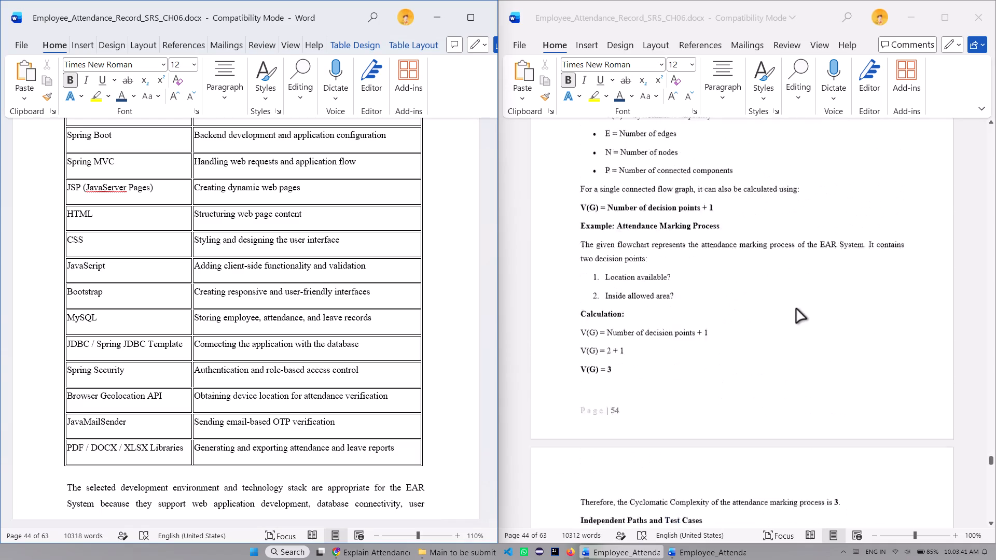
{"action": "scroll", "coordinate": [796, 309], "scroll_direction": "down", "scroll_amount": 15}
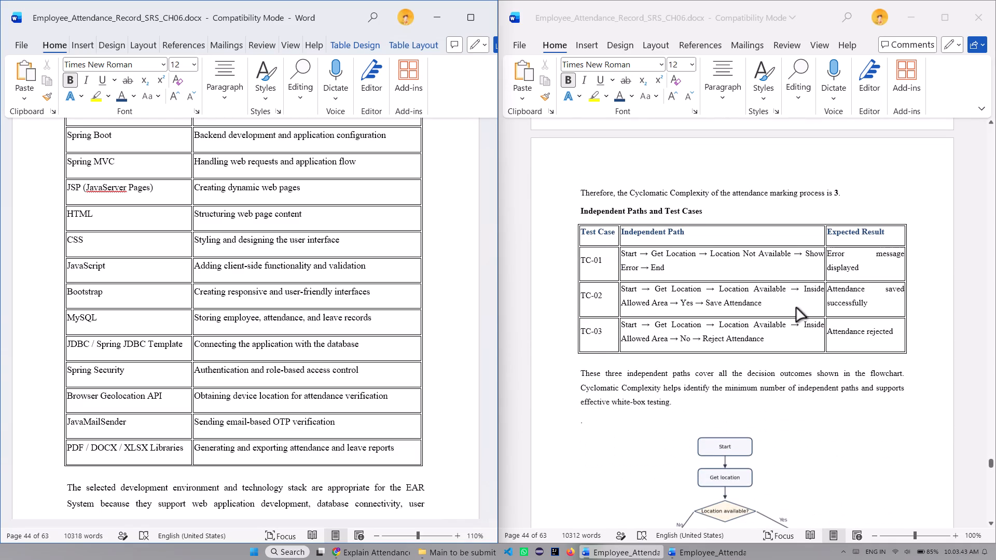
{"action": "scroll", "coordinate": [799, 306], "scroll_direction": "down", "scroll_amount": 19}
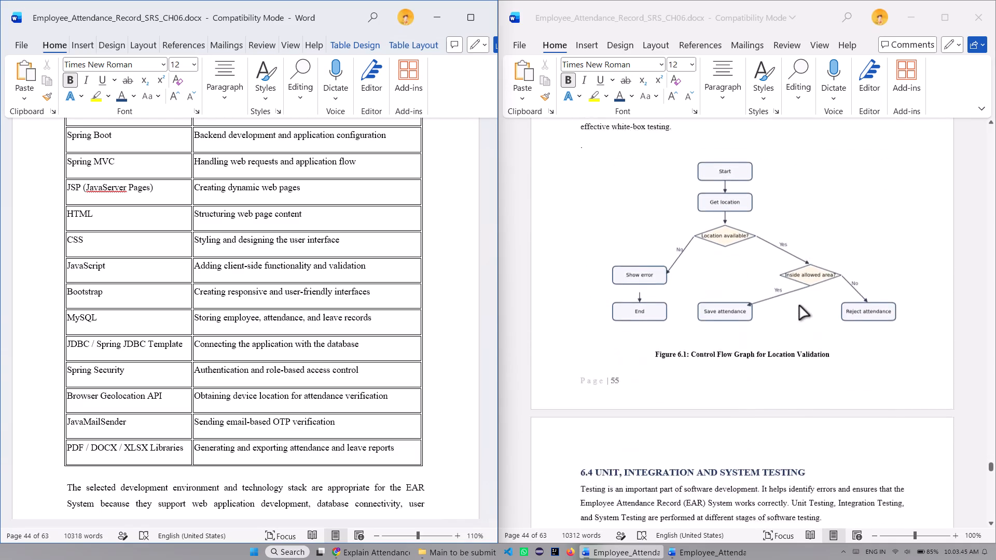
{"action": "scroll", "coordinate": [799, 306], "scroll_direction": "down", "scroll_amount": 20}
{"action": "scroll", "coordinate": [799, 306], "scroll_direction": "down", "scroll_amount": 20}
{"action": "scroll", "coordinate": [799, 306], "scroll_direction": "down", "scroll_amount": 5}
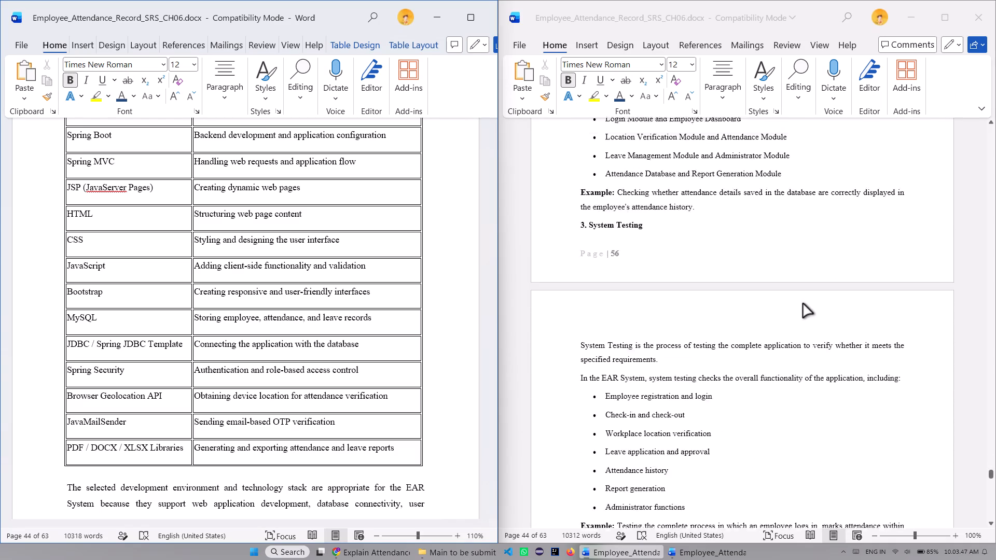
{"action": "scroll", "coordinate": [803, 304], "scroll_direction": "down", "scroll_amount": 20}
{"action": "scroll", "coordinate": [803, 304], "scroll_direction": "down", "scroll_amount": 20}
{"action": "scroll", "coordinate": [803, 304], "scroll_direction": "down", "scroll_amount": 5}
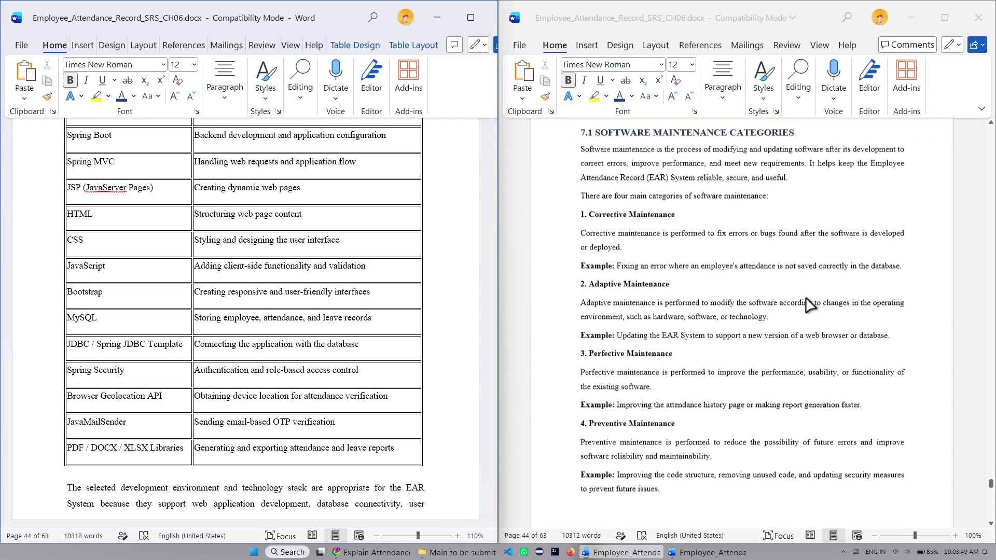
{"action": "scroll", "coordinate": [806, 299], "scroll_direction": "down", "scroll_amount": 20}
{"action": "scroll", "coordinate": [806, 299], "scroll_direction": "down", "scroll_amount": 19}
{"action": "scroll", "coordinate": [810, 301], "scroll_direction": "down", "scroll_amount": 2}
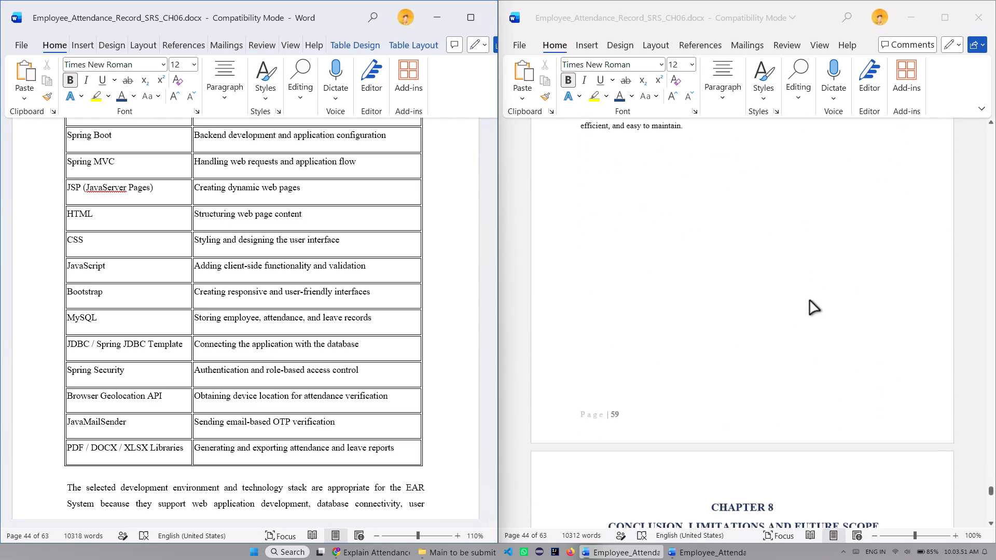
{"action": "scroll", "coordinate": [810, 301], "scroll_direction": "down", "scroll_amount": 13}
{"action": "scroll", "coordinate": [810, 301], "scroll_direction": "down", "scroll_amount": 20}
{"action": "scroll", "coordinate": [810, 301], "scroll_direction": "down", "scroll_amount": 8}
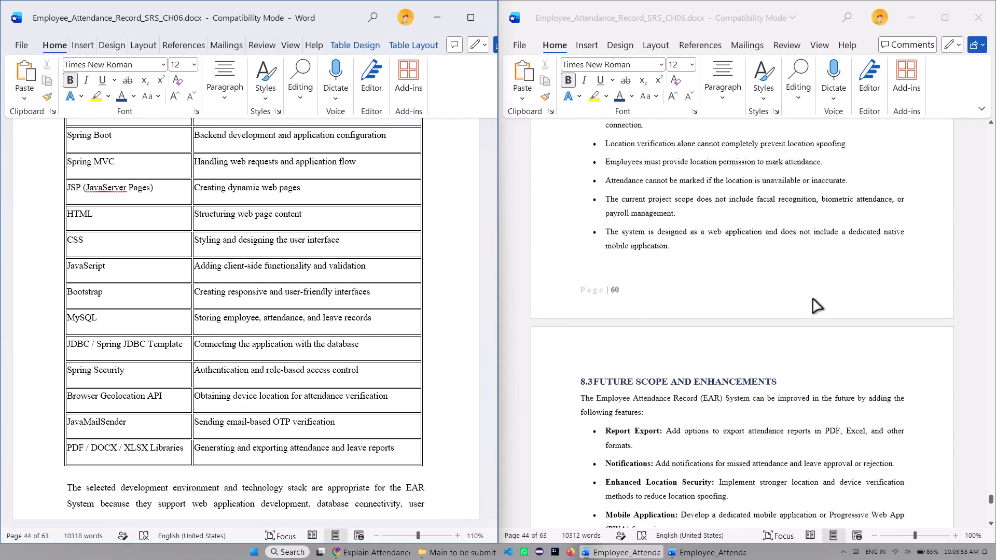
{"action": "scroll", "coordinate": [813, 299], "scroll_direction": "down", "scroll_amount": 20}
{"action": "scroll", "coordinate": [813, 299], "scroll_direction": "down", "scroll_amount": 20}
{"action": "scroll", "coordinate": [813, 299], "scroll_direction": "down", "scroll_amount": 7}
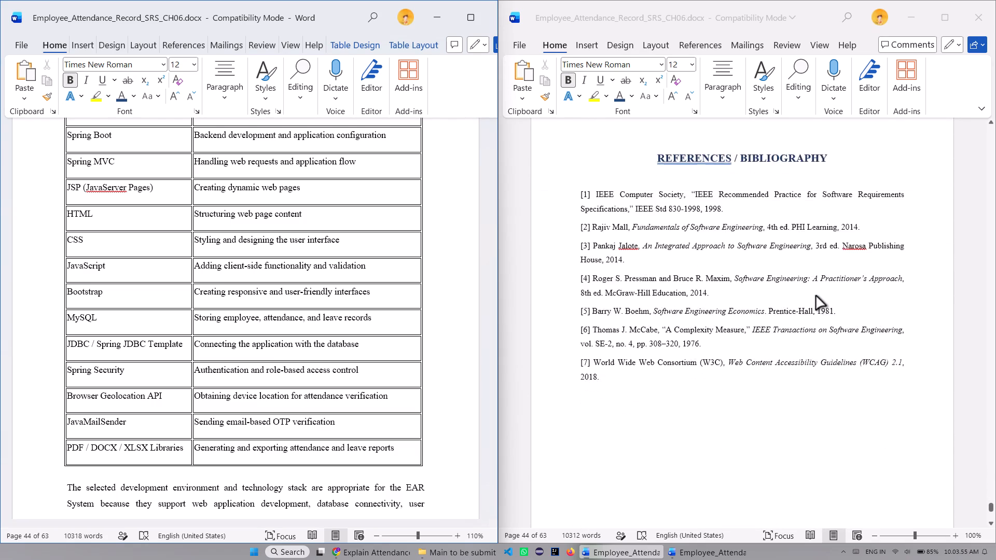
{"action": "scroll", "coordinate": [816, 296], "scroll_direction": "down", "scroll_amount": 20}
{"action": "scroll", "coordinate": [816, 296], "scroll_direction": "down", "scroll_amount": 20}
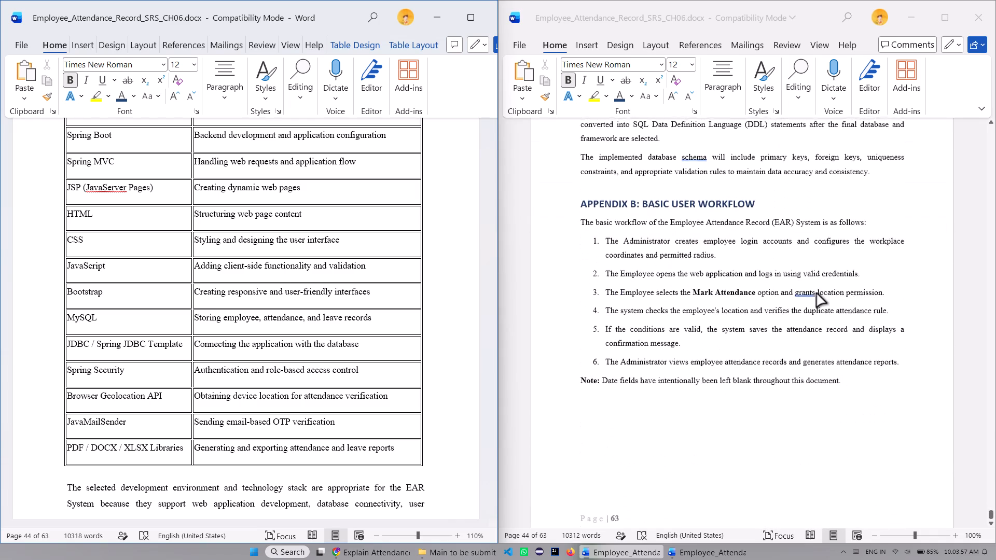
{"action": "scroll", "coordinate": [817, 293], "scroll_direction": "down", "scroll_amount": 15}
In the copy with the resized table, examine the page layout from page 44 through the appendices.
{"action": "scroll", "coordinate": [113, 497], "scroll_direction": "down", "scroll_amount": 20}
{"action": "scroll", "coordinate": [113, 497], "scroll_direction": "down", "scroll_amount": 5}
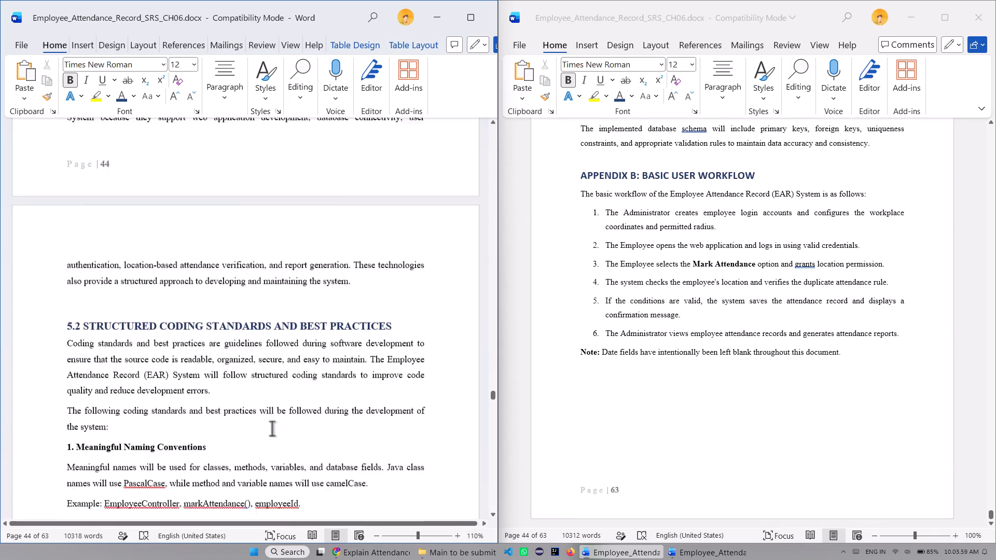
{"action": "scroll", "coordinate": [289, 419], "scroll_direction": "down", "scroll_amount": 16}
{"action": "scroll", "coordinate": [303, 307], "scroll_direction": "down", "scroll_amount": 1}
{"action": "middle_click", "coordinate": [303, 307]}
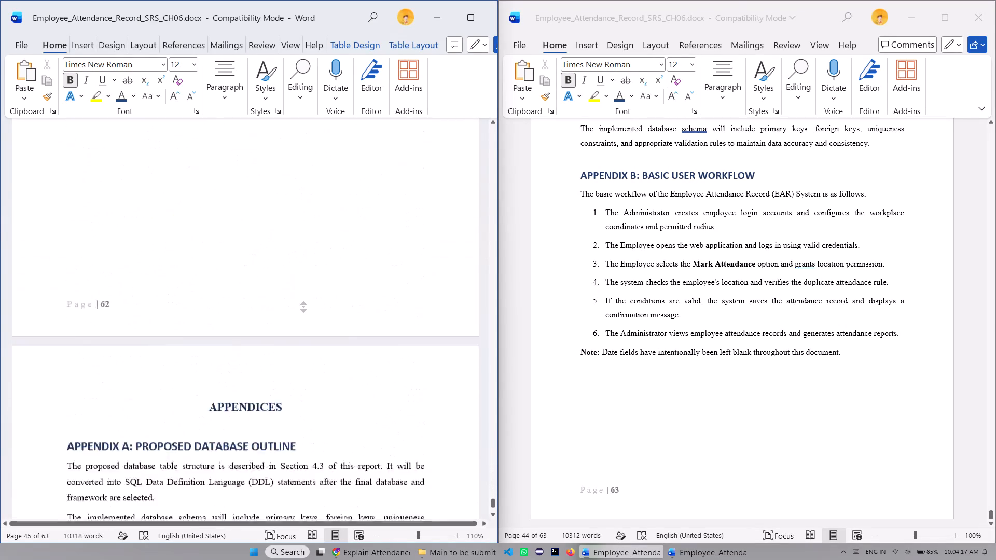
{"action": "left_click", "coordinate": [364, 414]}
{"action": "scroll", "coordinate": [385, 400], "scroll_direction": "up", "scroll_amount": 8}
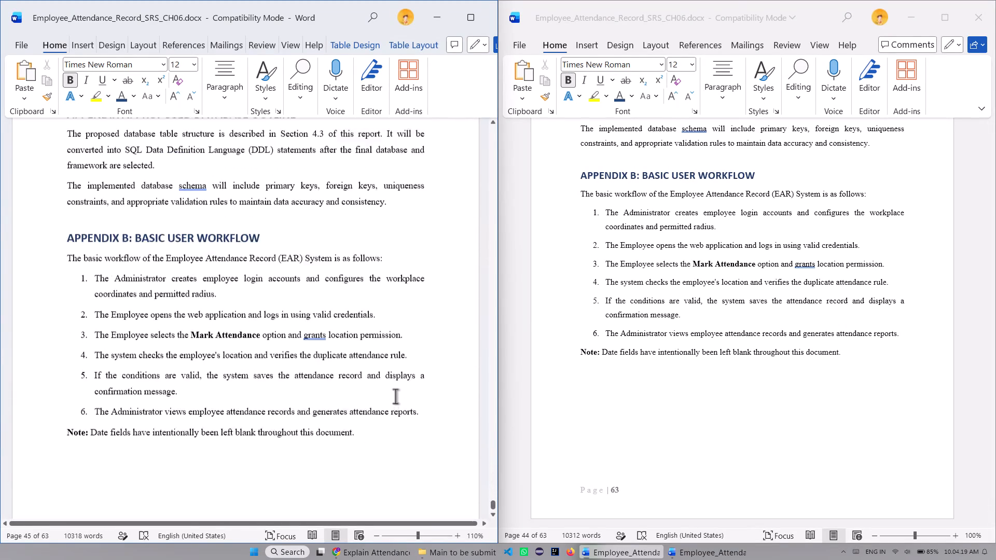
In the copy with the resized table, examine the front matter from the cover page through the table of contents.
{"action": "left_click_drag", "start_coordinate": [491, 504], "coordinate": [514, 210]}
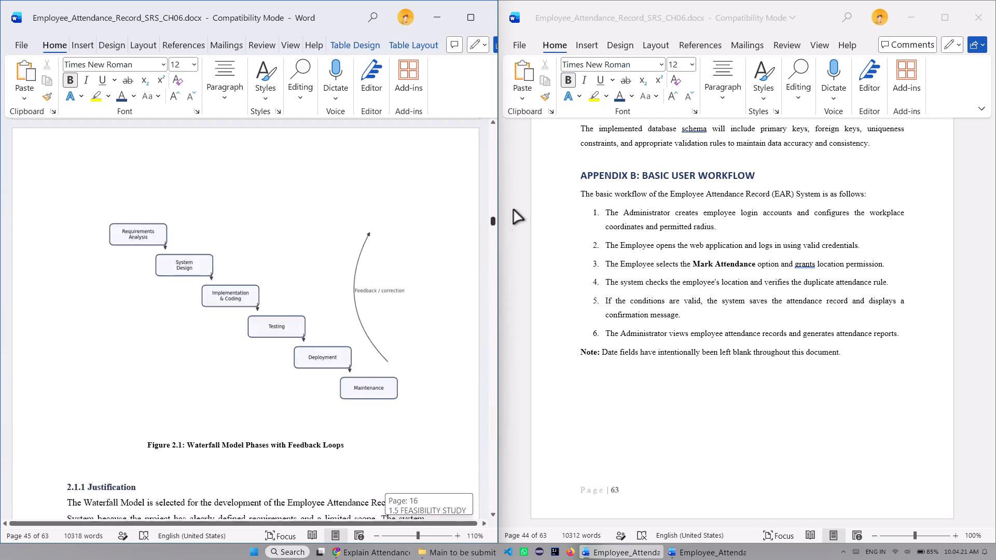
{"action": "left_click_drag", "start_coordinate": [514, 210], "coordinate": [533, 114]}
{"action": "scroll", "coordinate": [353, 361], "scroll_direction": "down", "scroll_amount": 20}
{"action": "scroll", "coordinate": [353, 361], "scroll_direction": "down", "scroll_amount": 2}
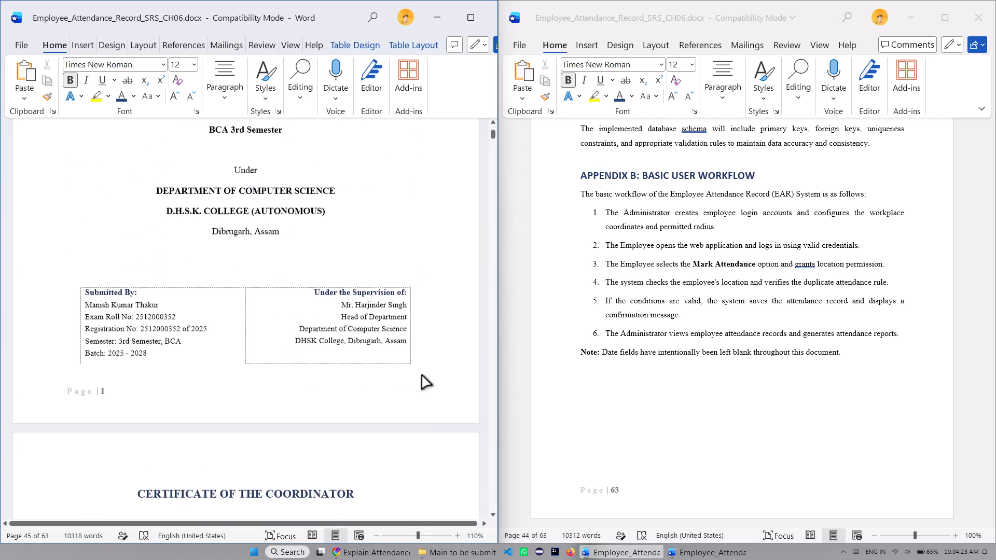
{"action": "scroll", "coordinate": [422, 375], "scroll_direction": "down", "scroll_amount": 20}
{"action": "scroll", "coordinate": [422, 375], "scroll_direction": "down", "scroll_amount": 20}
{"action": "scroll", "coordinate": [422, 375], "scroll_direction": "down", "scroll_amount": 9}
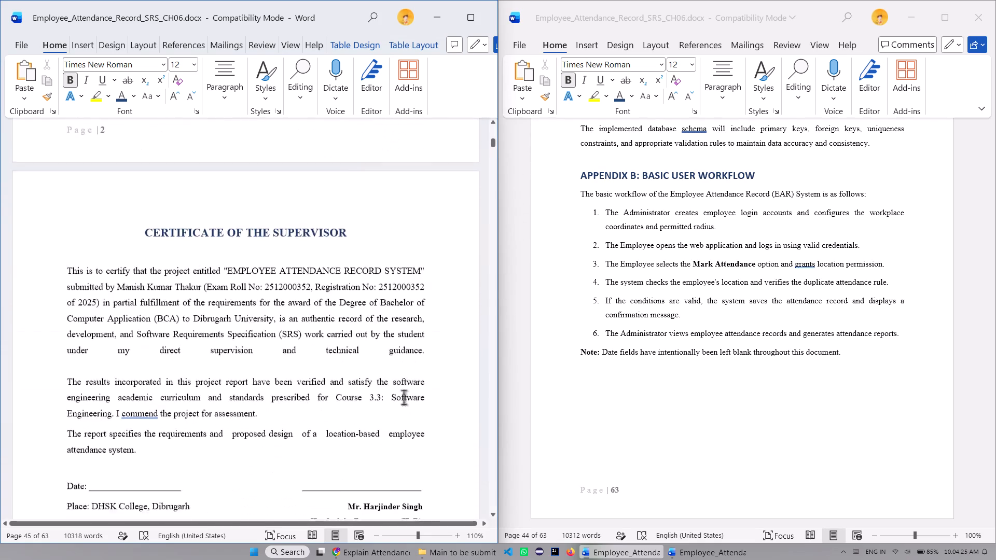
{"action": "scroll", "coordinate": [404, 397], "scroll_direction": "down", "scroll_amount": 20}
{"action": "scroll", "coordinate": [404, 397], "scroll_direction": "down", "scroll_amount": 20}
{"action": "scroll", "coordinate": [404, 397], "scroll_direction": "down", "scroll_amount": 9}
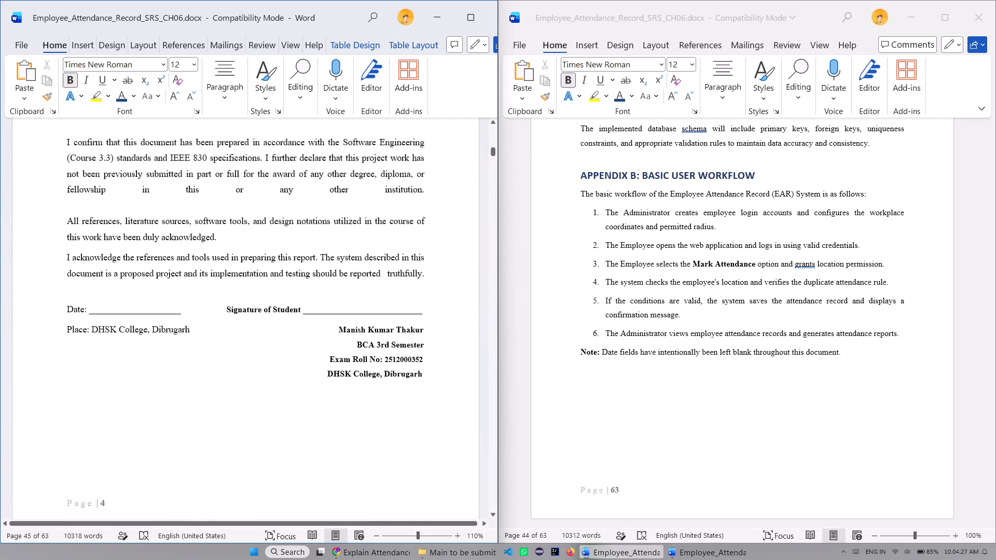
{"action": "scroll", "coordinate": [384, 346], "scroll_direction": "down", "scroll_amount": 20}
{"action": "scroll", "coordinate": [376, 352], "scroll_direction": "down", "scroll_amount": 8}
{"action": "scroll", "coordinate": [365, 396], "scroll_direction": "down", "scroll_amount": 12}
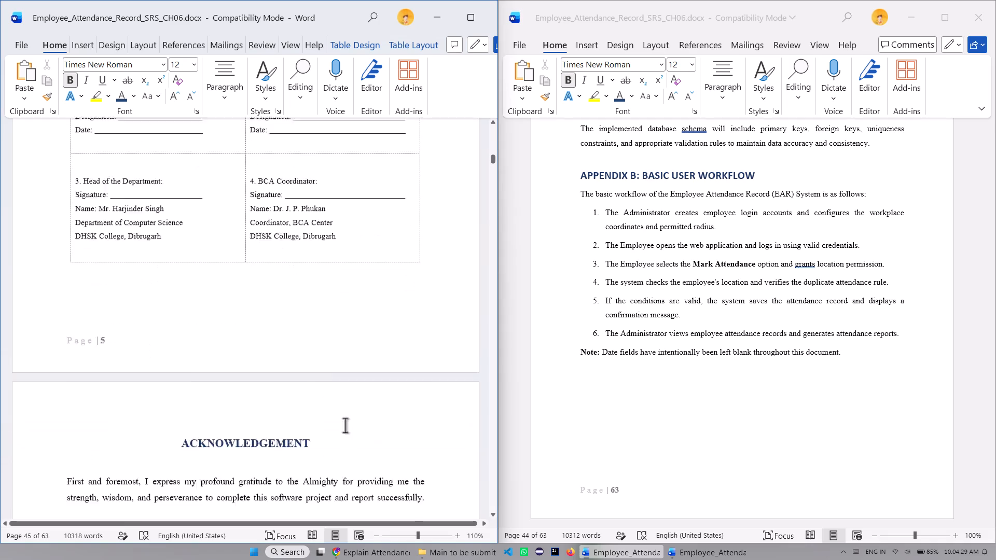
{"action": "scroll", "coordinate": [345, 425], "scroll_direction": "down", "scroll_amount": 20}
{"action": "scroll", "coordinate": [345, 425], "scroll_direction": "down", "scroll_amount": 20}
{"action": "scroll", "coordinate": [345, 425], "scroll_direction": "down", "scroll_amount": 8}
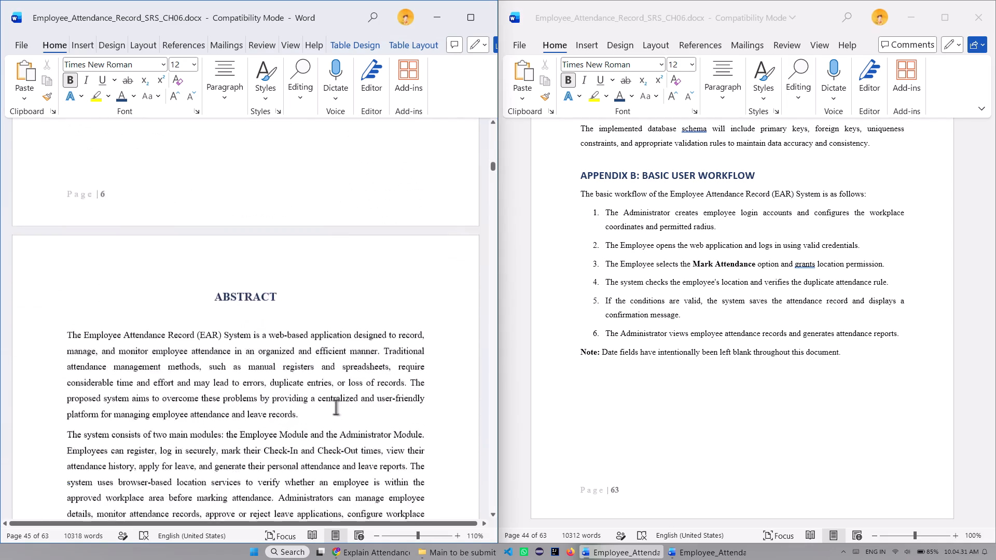
{"action": "scroll", "coordinate": [336, 407], "scroll_direction": "down", "scroll_amount": 13}
{"action": "scroll", "coordinate": [336, 407], "scroll_direction": "down", "scroll_amount": 10}
{"action": "scroll", "coordinate": [335, 407], "scroll_direction": "down", "scroll_amount": 20}
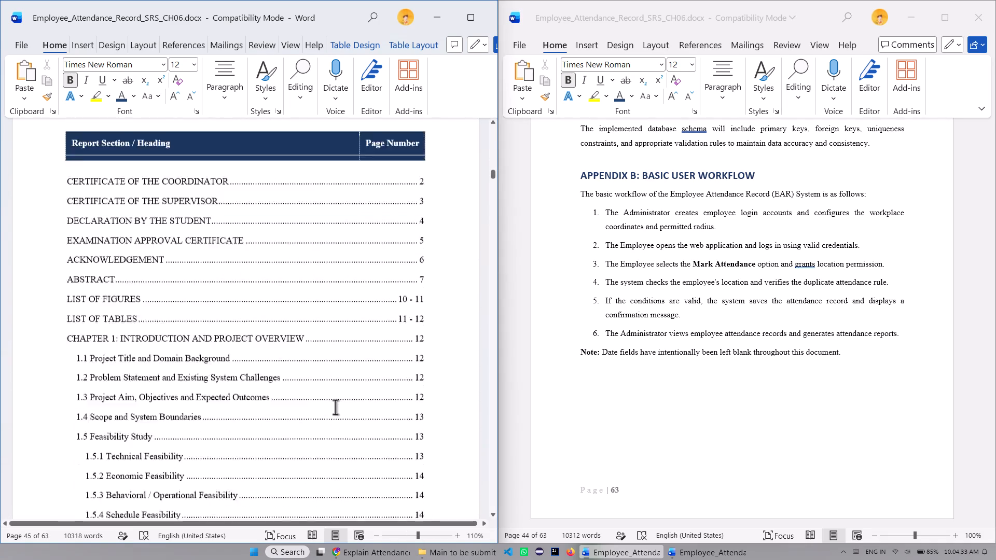
{"action": "scroll", "coordinate": [335, 407], "scroll_direction": "down", "scroll_amount": 5}
{"action": "scroll", "coordinate": [335, 407], "scroll_direction": "up", "scroll_amount": 4}
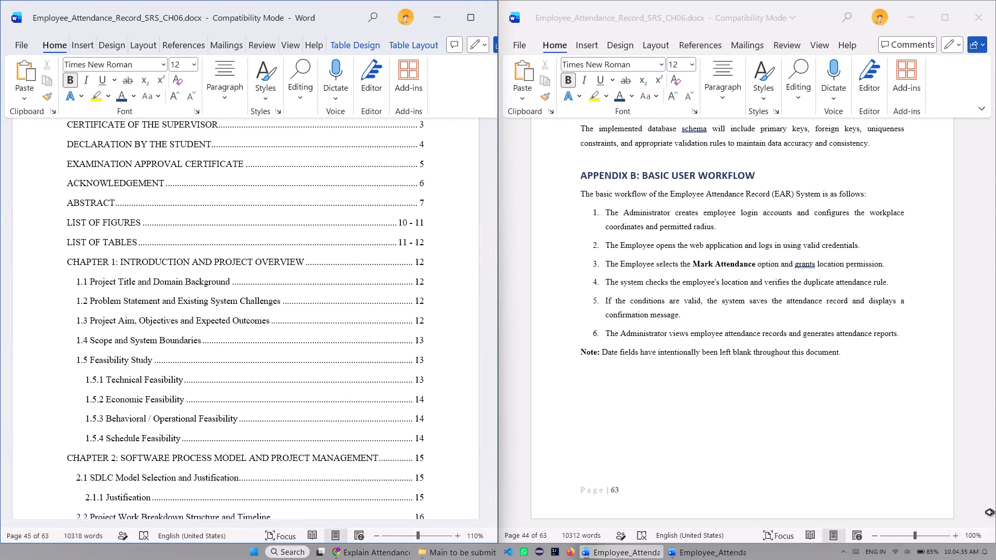
Find where Chapter 1 starts in the other copy and set the Chapter 1 contents entry's page number to 13.
{"action": "left_click", "coordinate": [965, 419]}
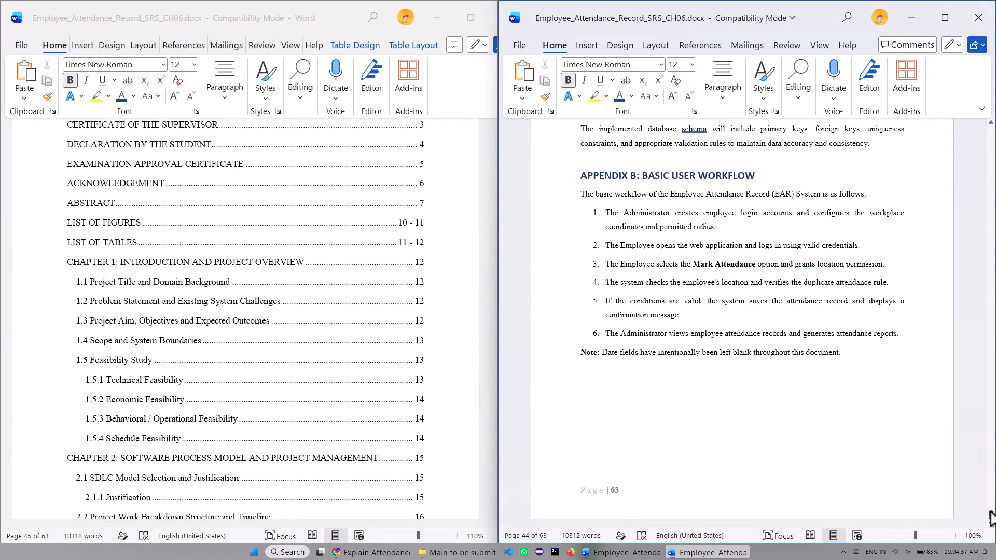
{"action": "left_click_drag", "start_coordinate": [990, 513], "coordinate": [995, 179]}
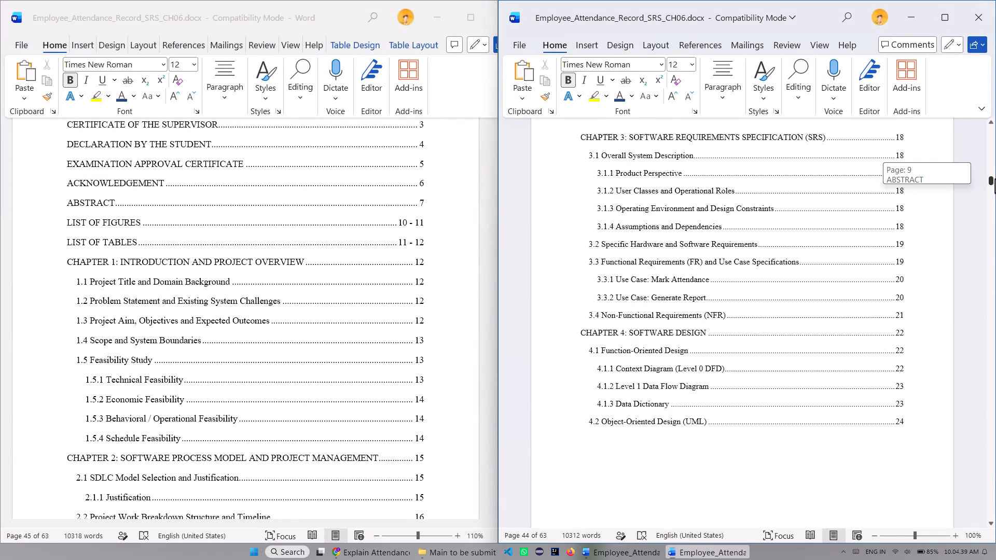
{"action": "left_click_drag", "start_coordinate": [995, 179], "coordinate": [995, 190]}
{"action": "scroll", "coordinate": [783, 307], "scroll_direction": "down", "scroll_amount": 13}
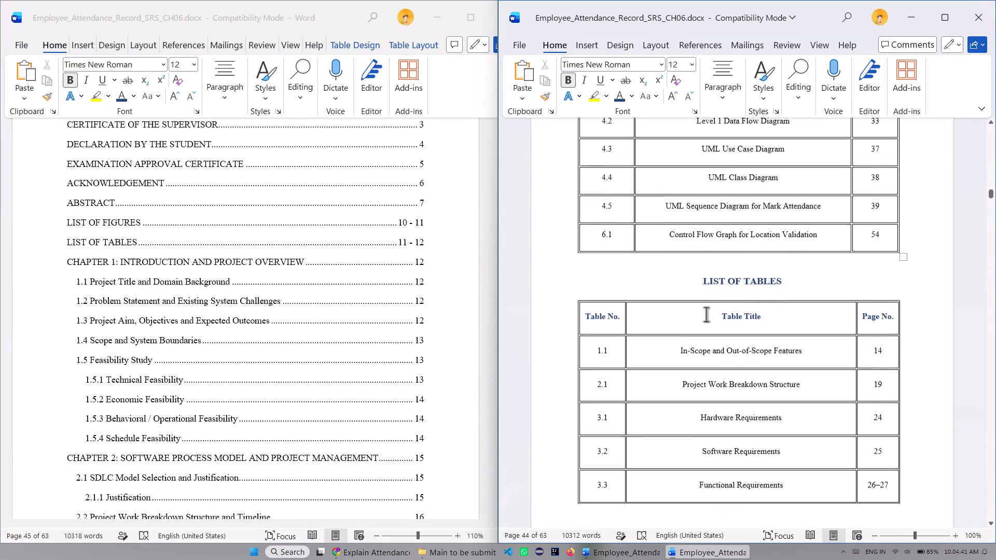
{"action": "scroll", "coordinate": [706, 314], "scroll_direction": "down", "scroll_amount": 3}
{"action": "scroll", "coordinate": [706, 314], "scroll_direction": "down", "scroll_amount": 20}
{"action": "scroll", "coordinate": [706, 314], "scroll_direction": "down", "scroll_amount": 20}
{"action": "scroll", "coordinate": [706, 314], "scroll_direction": "down", "scroll_amount": 2}
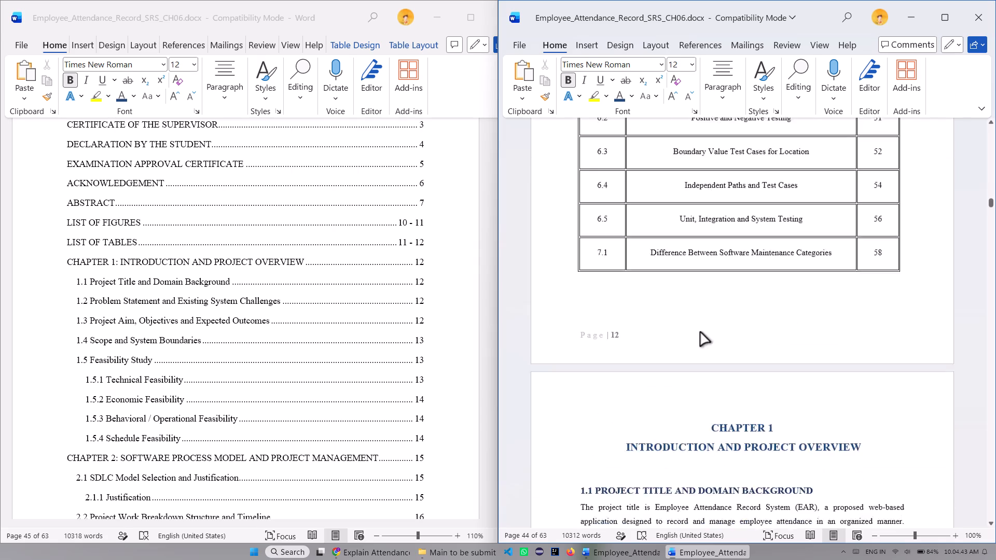
{"action": "scroll", "coordinate": [700, 332], "scroll_direction": "down", "scroll_amount": 8}
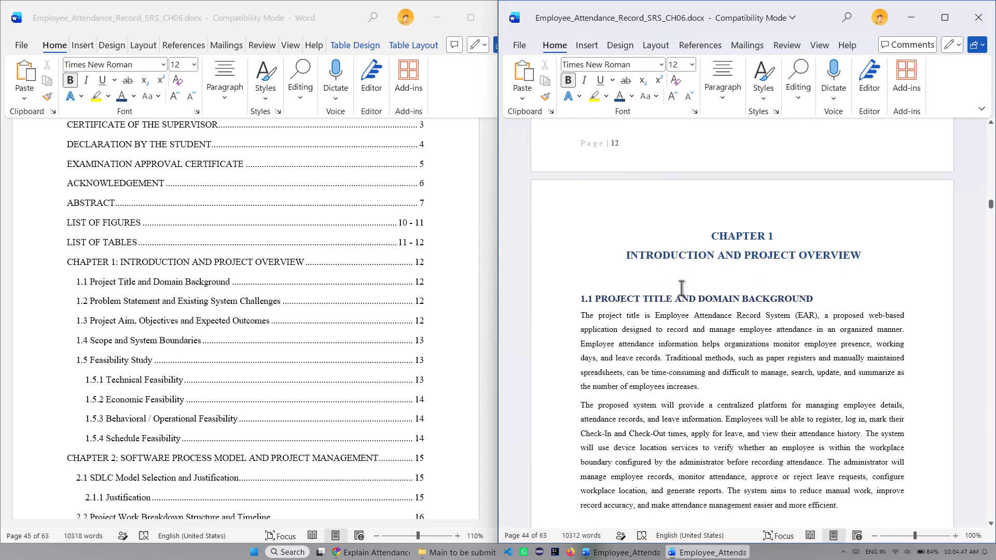
{"action": "left_click", "coordinate": [417, 261]}
{"action": "left_click_drag", "start_coordinate": [416, 262], "coordinate": [424, 261]}
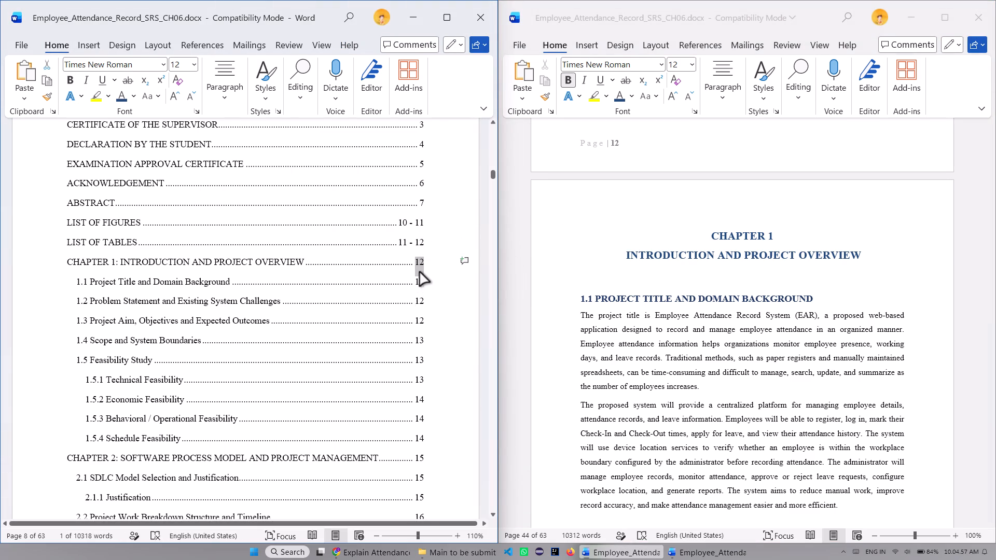
{"action": "type", "text": "13"}
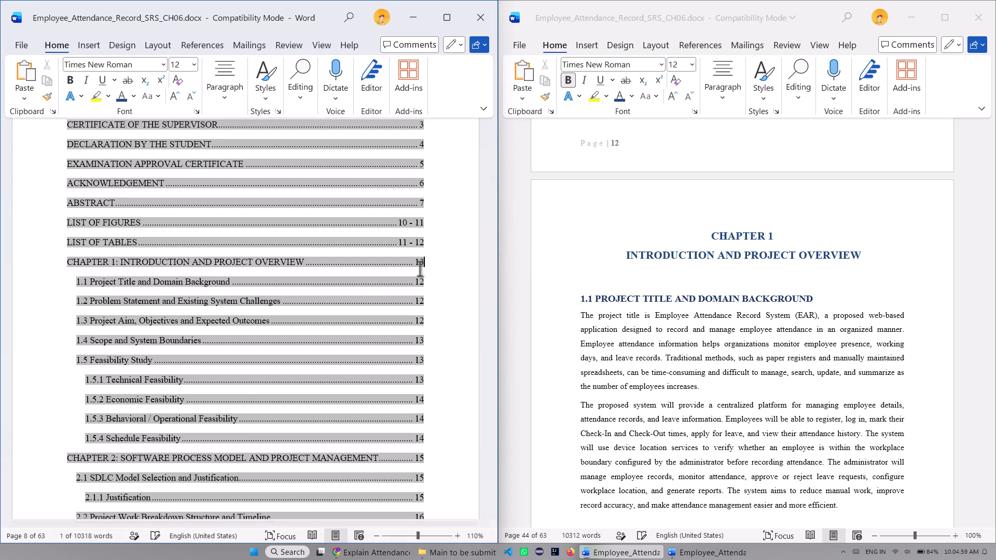
Check the pages of sections 1.1 and 1.2 in the reference copy, and set the 1.1 contents entry to page 13.
{"action": "scroll", "coordinate": [711, 256], "scroll_direction": "down", "scroll_amount": 7}
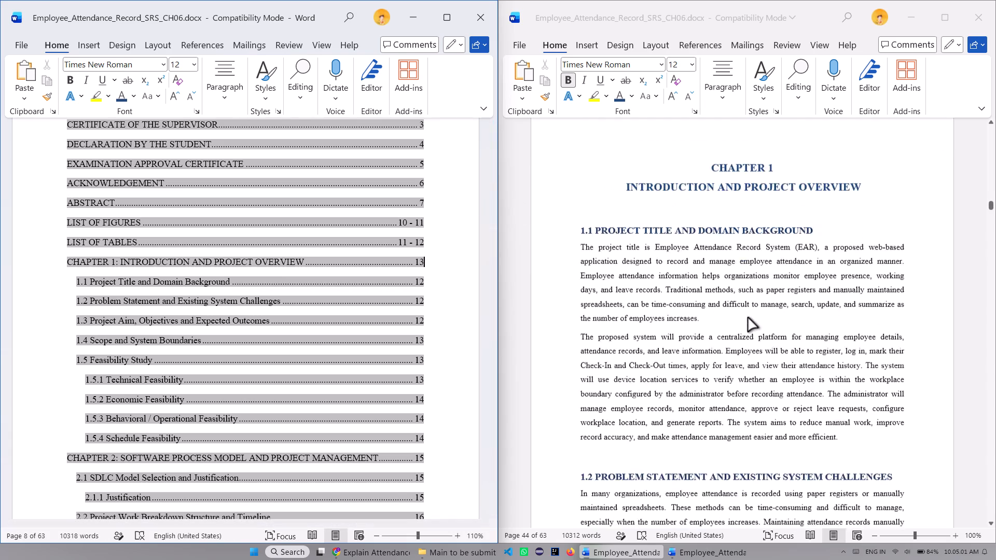
{"action": "scroll", "coordinate": [748, 318], "scroll_direction": "down", "scroll_amount": 6}
{"action": "scroll", "coordinate": [748, 298], "scroll_direction": "up", "scroll_amount": 6}
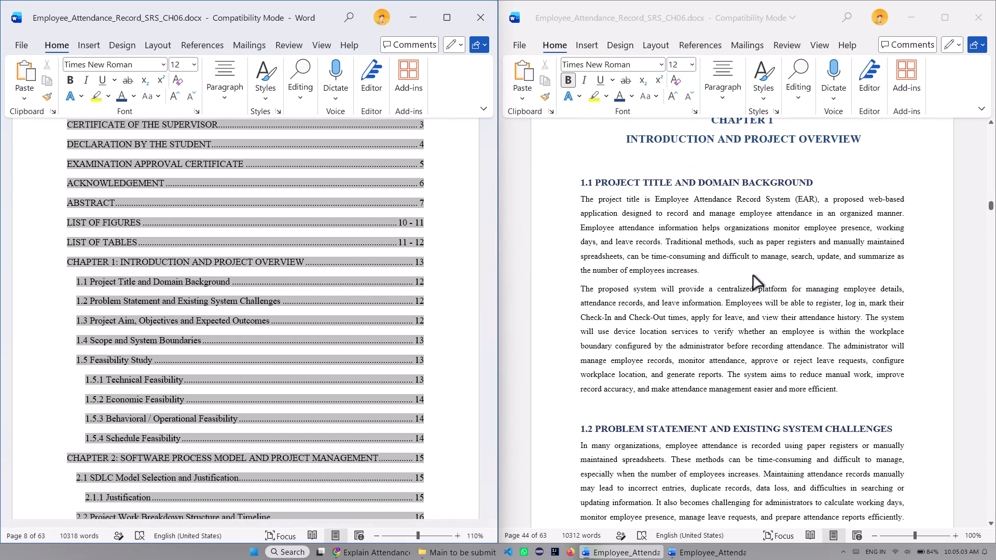
{"action": "scroll", "coordinate": [662, 283], "scroll_direction": "down", "scroll_amount": 8}
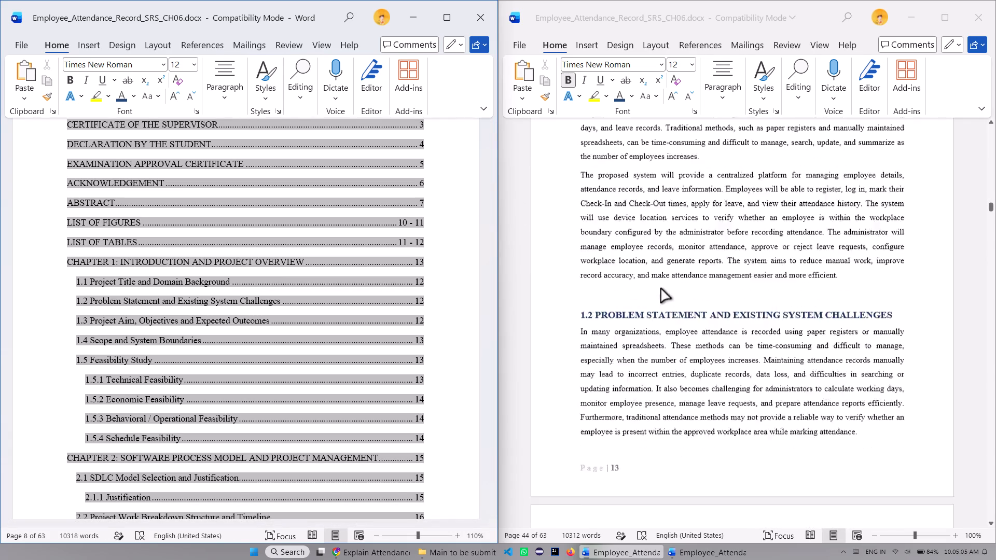
{"action": "scroll", "coordinate": [661, 289], "scroll_direction": "down", "scroll_amount": 13}
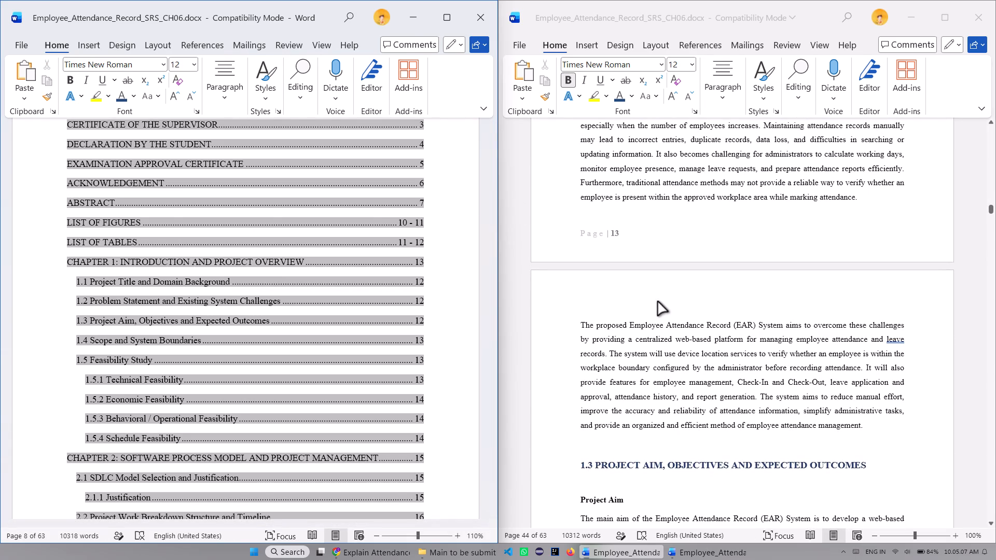
{"action": "scroll", "coordinate": [658, 302], "scroll_direction": "up", "scroll_amount": 17}
{"action": "scroll", "coordinate": [655, 303], "scroll_direction": "up", "scroll_amount": 7}
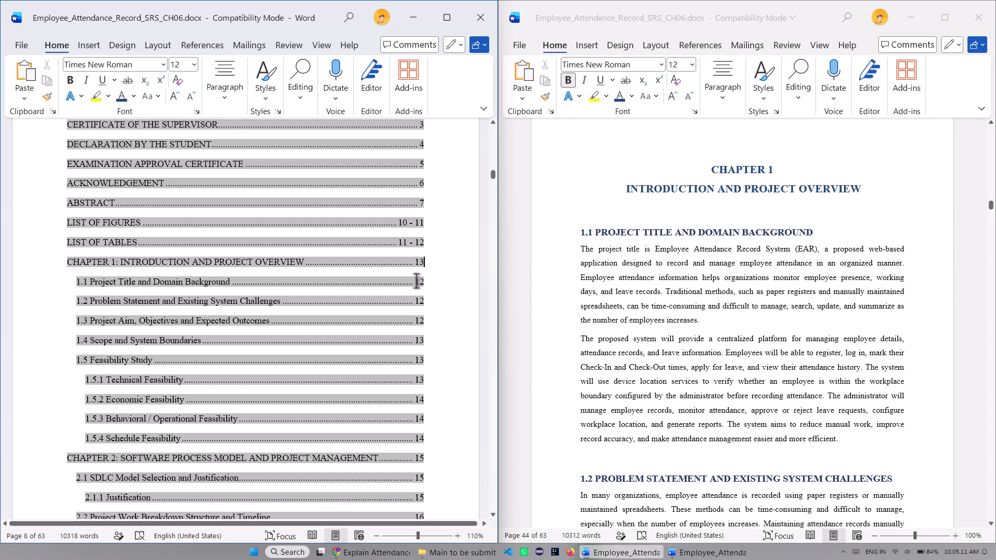
{"action": "left_click_drag", "start_coordinate": [416, 281], "coordinate": [422, 281]}
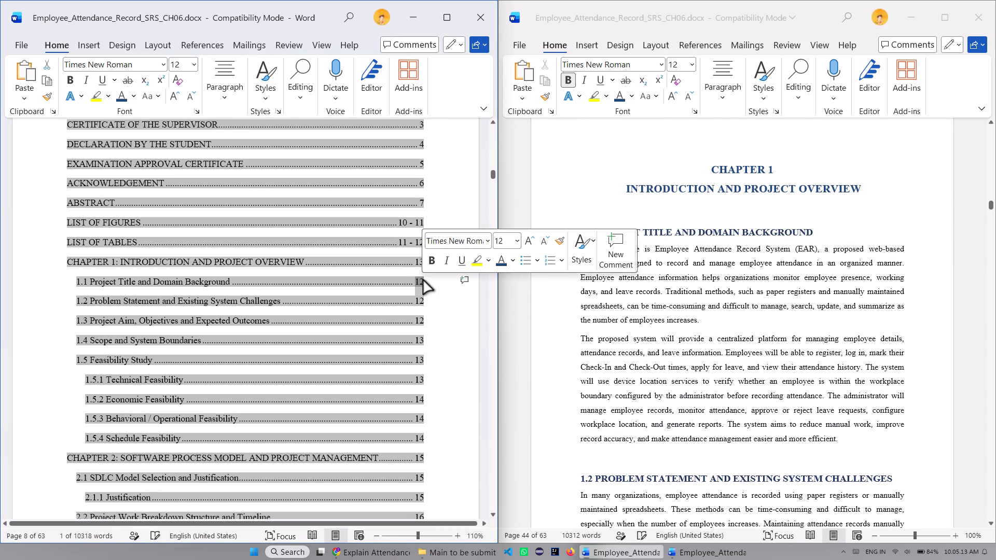
{"action": "type", "text": "13"}
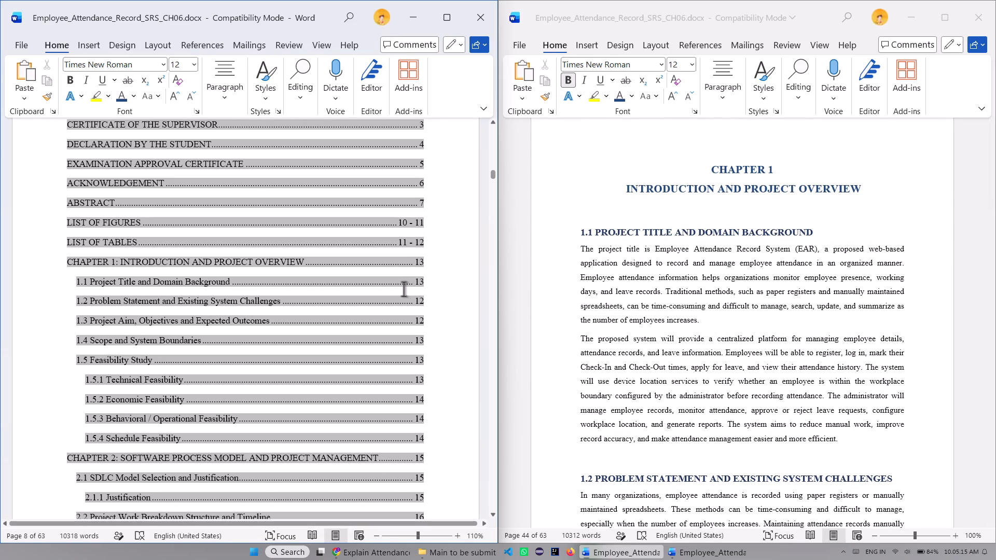
Set the contents entry for 1.2 Problem Statement and Existing System Challenges to pages 13 - 14, checking where the section ends in the other copy.
{"action": "left_click_drag", "start_coordinate": [417, 301], "coordinate": [422, 301]}
{"action": "type", "text": "13 -"}
{"action": "key", "text": "space"}
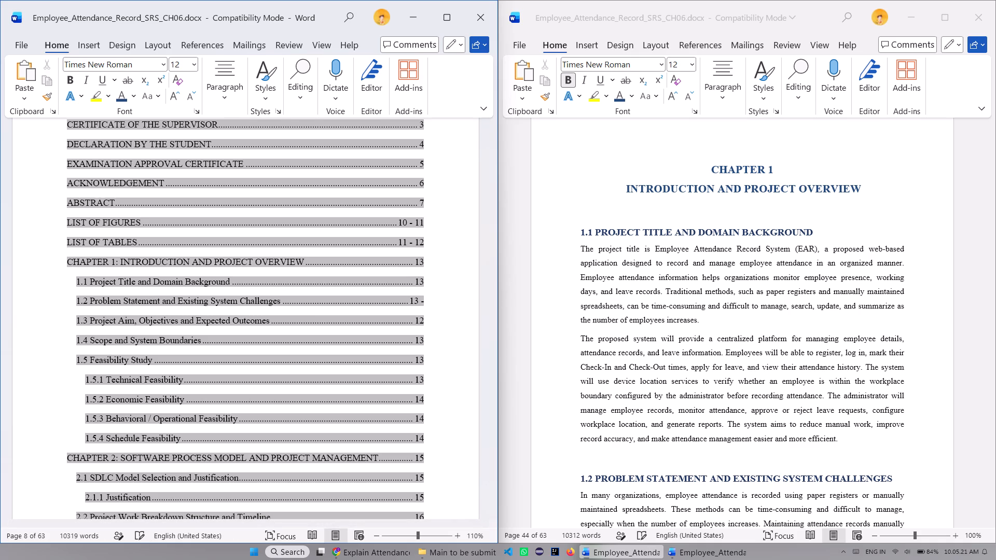
{"action": "scroll", "coordinate": [752, 272], "scroll_direction": "down", "scroll_amount": 8}
{"action": "scroll", "coordinate": [708, 269], "scroll_direction": "down", "scroll_amount": 12}
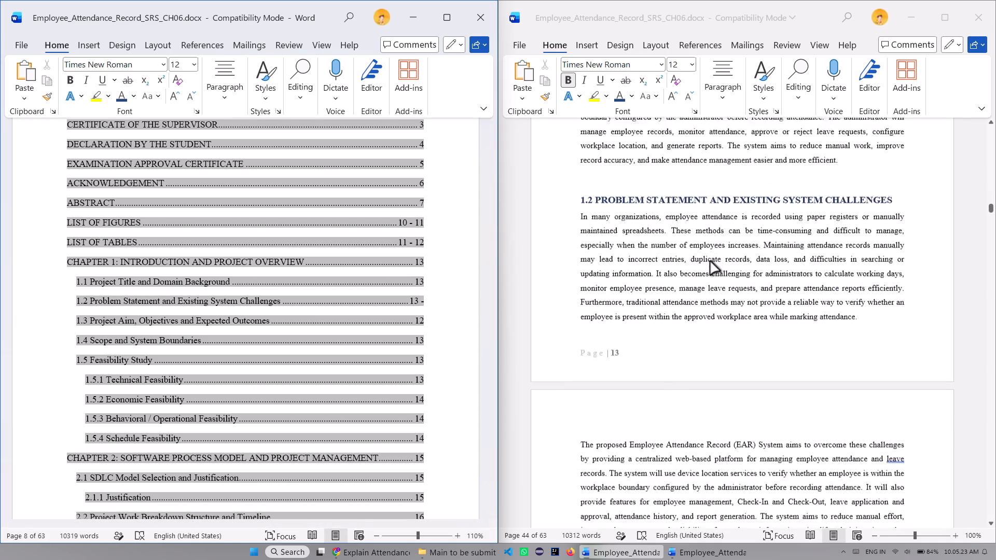
{"action": "scroll", "coordinate": [710, 261], "scroll_direction": "down", "scroll_amount": 7}
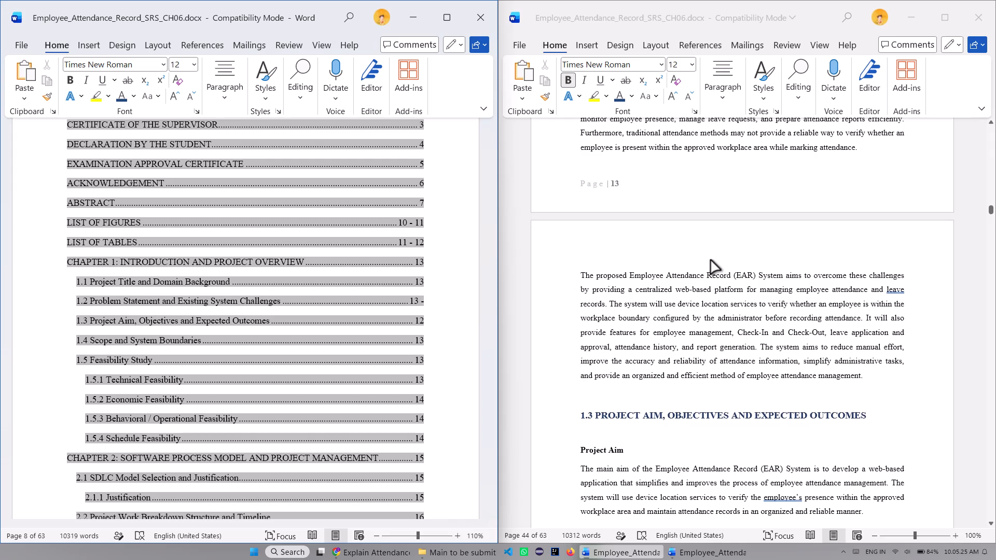
{"action": "type", "text": "14"}
Check the extent of section 1.3 in the reference copy and set its contents entry to pages 14 - 15.
{"action": "scroll", "coordinate": [631, 266], "scroll_direction": "down", "scroll_amount": 19}
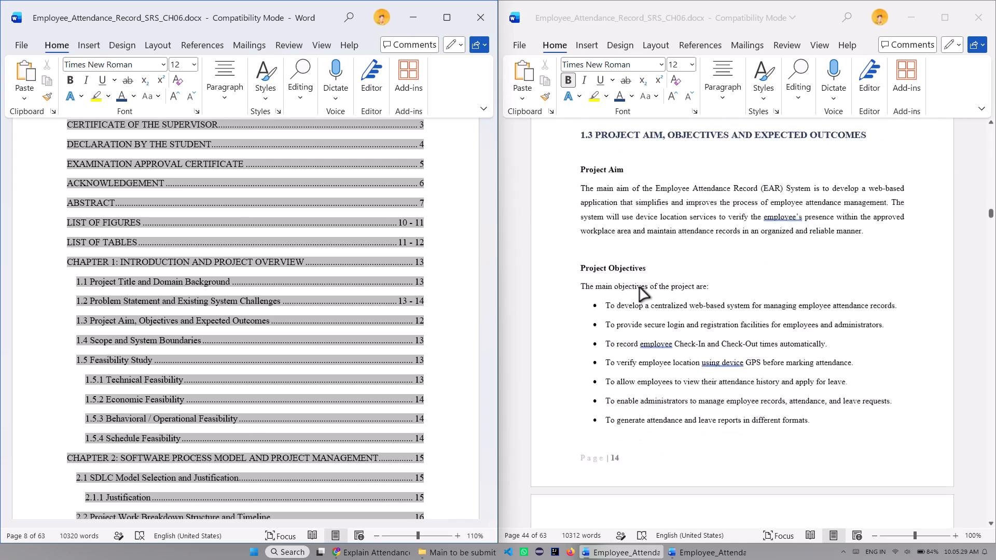
{"action": "scroll", "coordinate": [640, 288], "scroll_direction": "down", "scroll_amount": 19}
{"action": "scroll", "coordinate": [626, 309], "scroll_direction": "up", "scroll_amount": 16}
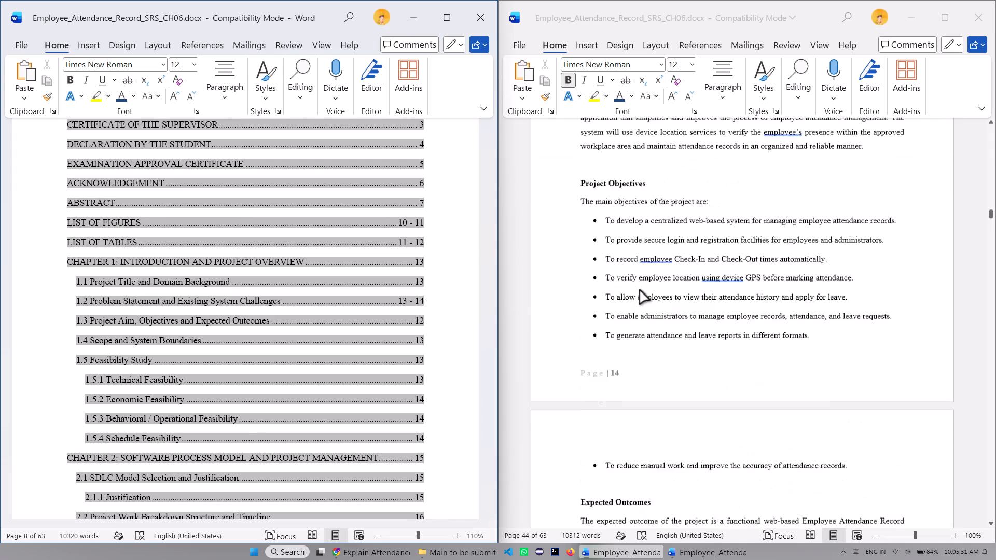
{"action": "scroll", "coordinate": [640, 290], "scroll_direction": "up", "scroll_amount": 10}
{"action": "scroll", "coordinate": [680, 271], "scroll_direction": "up", "scroll_amount": 2}
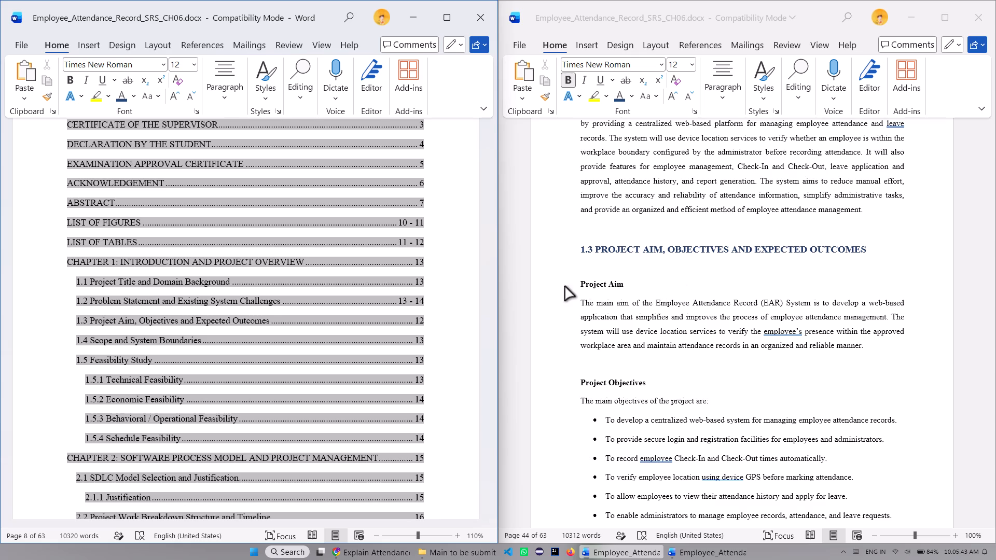
{"action": "left_click_drag", "start_coordinate": [415, 320], "coordinate": [424, 321]}
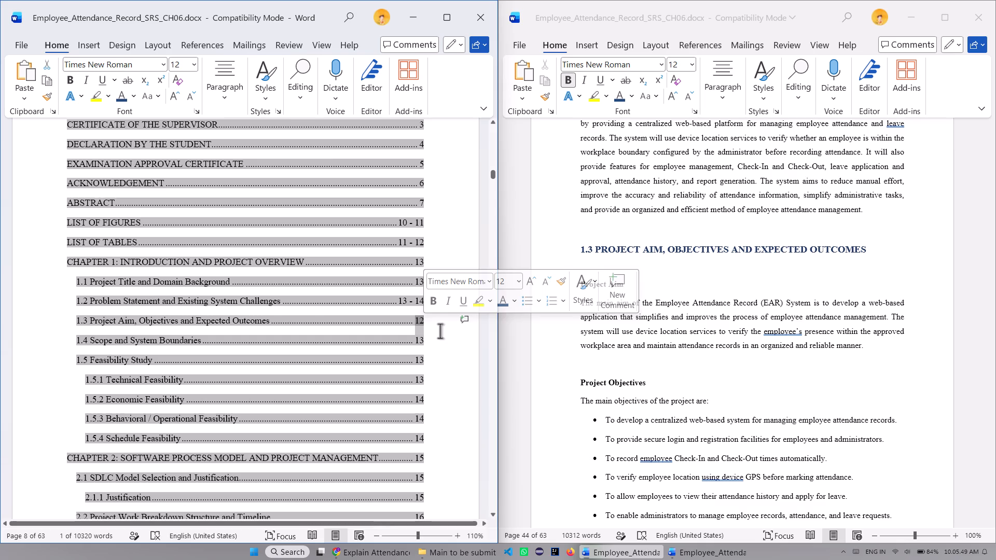
{"action": "key", "text": "1"}
{"action": "key", "text": "4"}
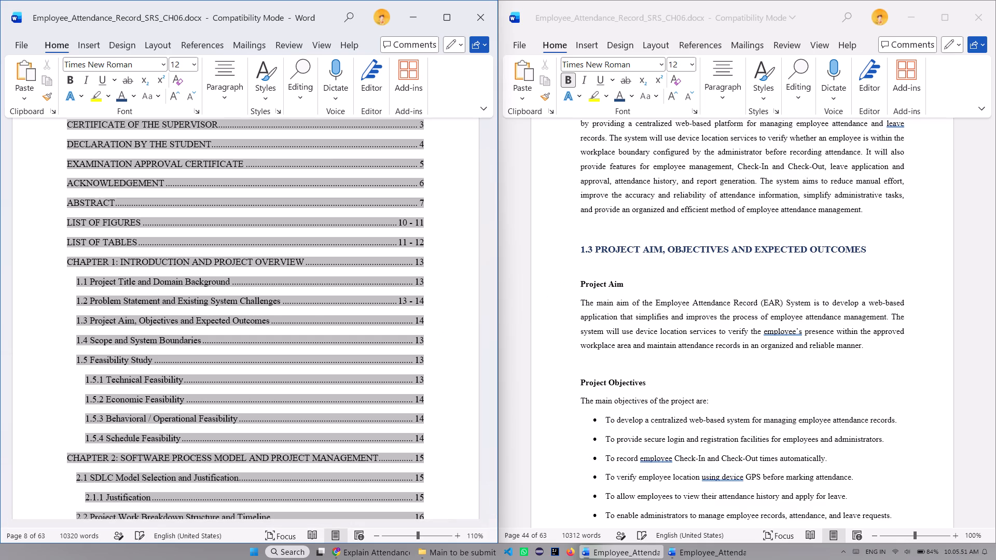
{"action": "scroll", "coordinate": [838, 357], "scroll_direction": "down", "scroll_amount": 9}
{"action": "scroll", "coordinate": [765, 351], "scroll_direction": "down", "scroll_amount": 1}
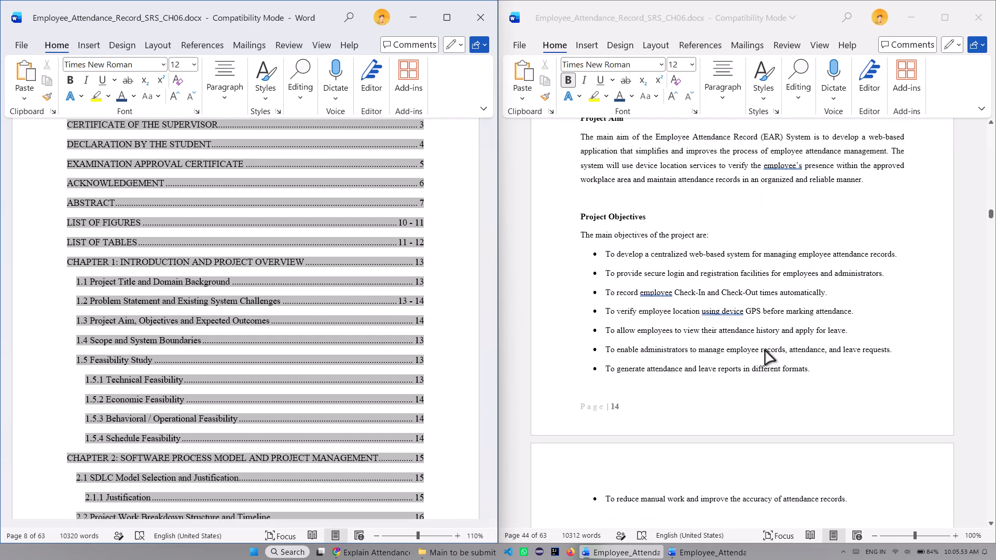
{"action": "key", "text": "space"}
{"action": "type", "text": "- 15"}
Check the extent of section 1.4 Scope and System Boundaries in the reference copy and set its contents entry to page 15.
{"action": "scroll", "coordinate": [764, 324], "scroll_direction": "down", "scroll_amount": 14}
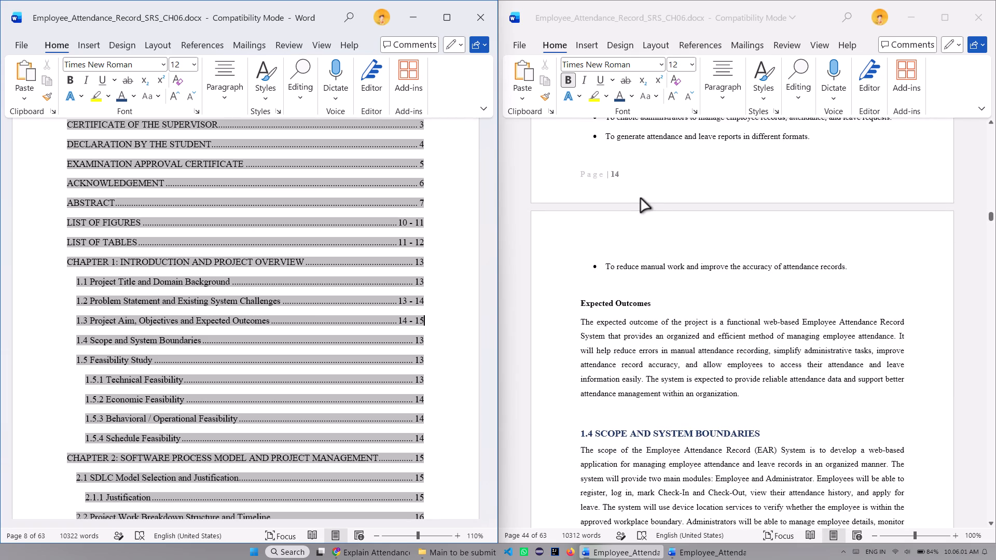
{"action": "scroll", "coordinate": [710, 231], "scroll_direction": "down", "scroll_amount": 13}
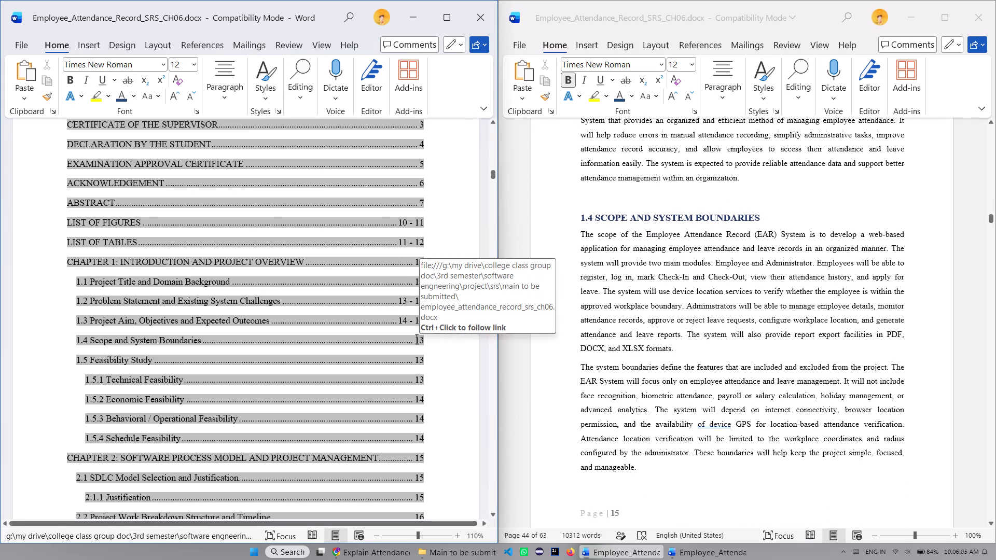
{"action": "scroll", "coordinate": [700, 342], "scroll_direction": "down", "scroll_amount": 8}
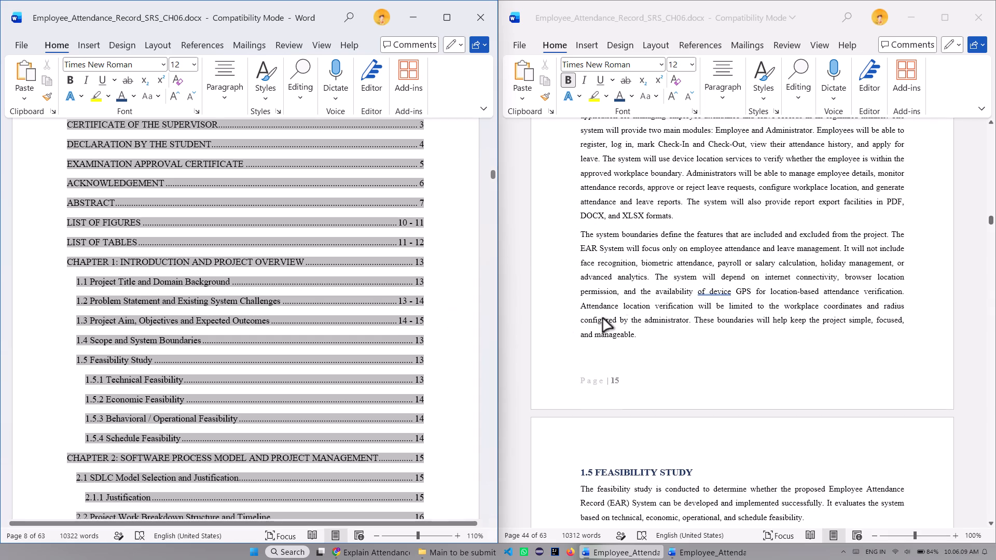
{"action": "scroll", "coordinate": [627, 316], "scroll_direction": "up", "scroll_amount": 5}
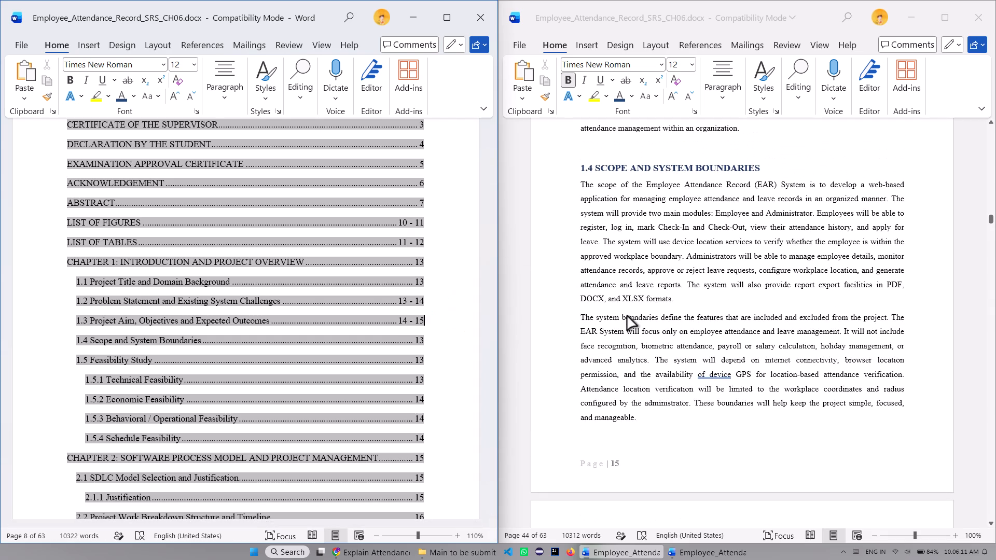
{"action": "left_click", "coordinate": [955, 536]}
{"action": "left_click", "coordinate": [957, 536]}
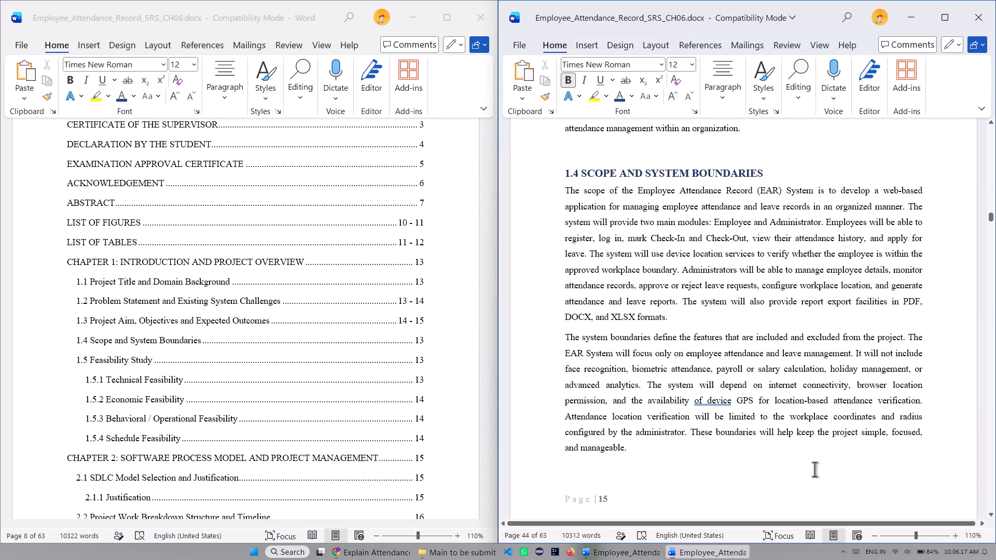
{"action": "double_click", "coordinate": [874, 538]}
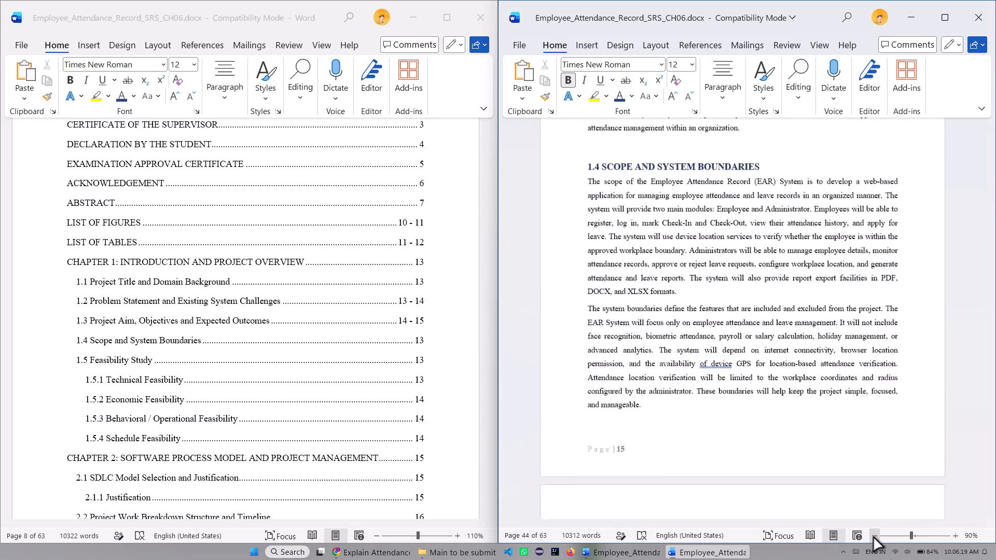
{"action": "scroll", "coordinate": [695, 393], "scroll_direction": "up", "scroll_amount": 2}
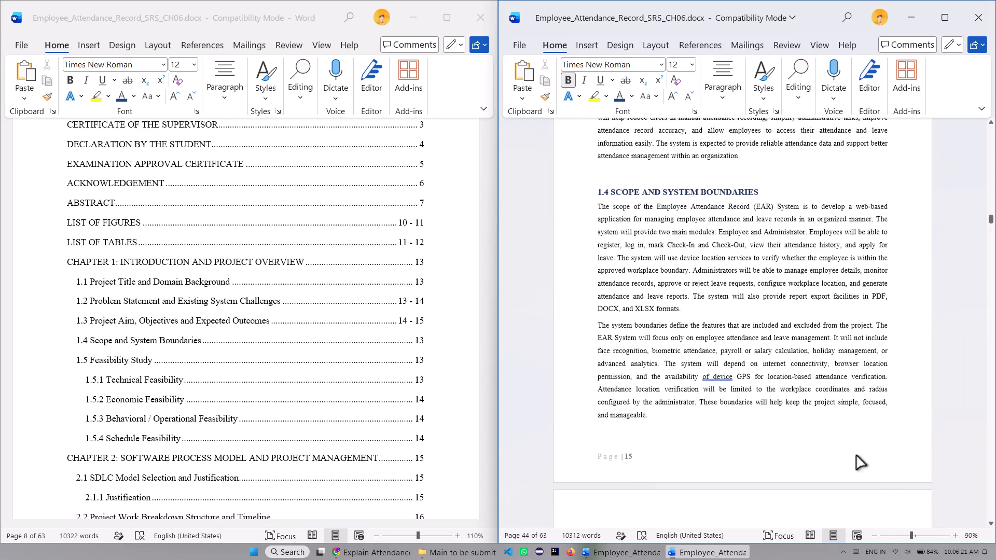
{"action": "double_click", "coordinate": [875, 535]}
{"action": "scroll", "coordinate": [726, 327], "scroll_direction": "up", "scroll_amount": 2}
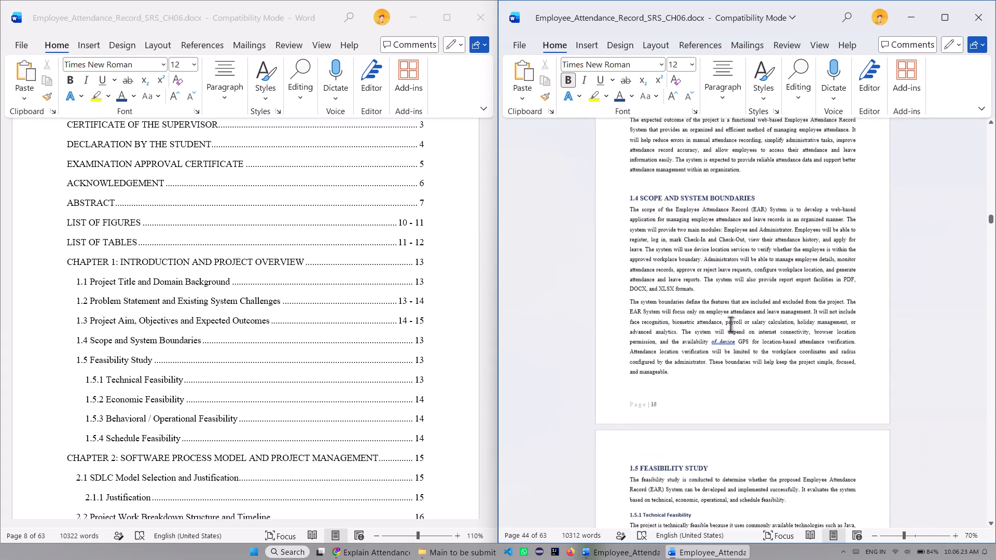
{"action": "scroll", "coordinate": [730, 324], "scroll_direction": "up", "scroll_amount": 1}
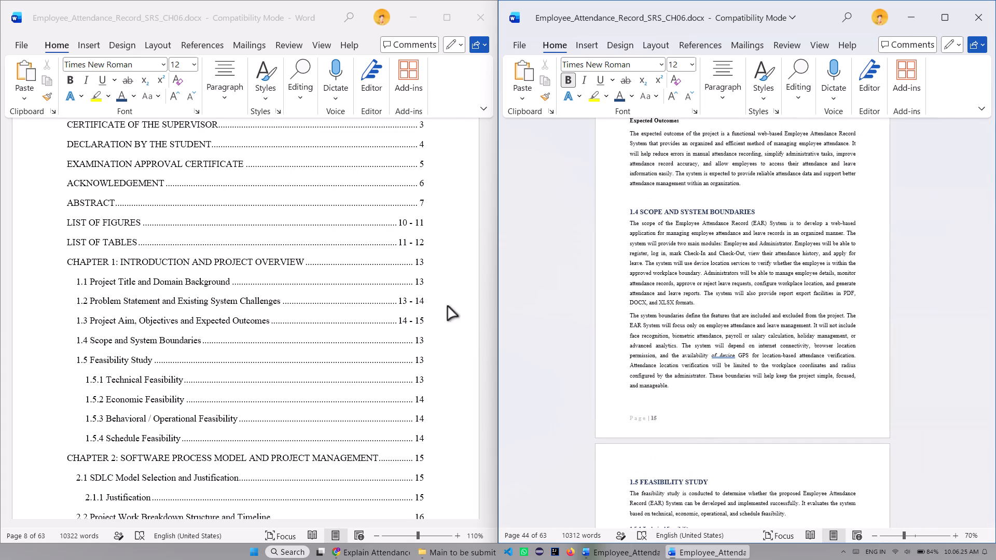
{"action": "left_click_drag", "start_coordinate": [415, 339], "coordinate": [420, 341]}
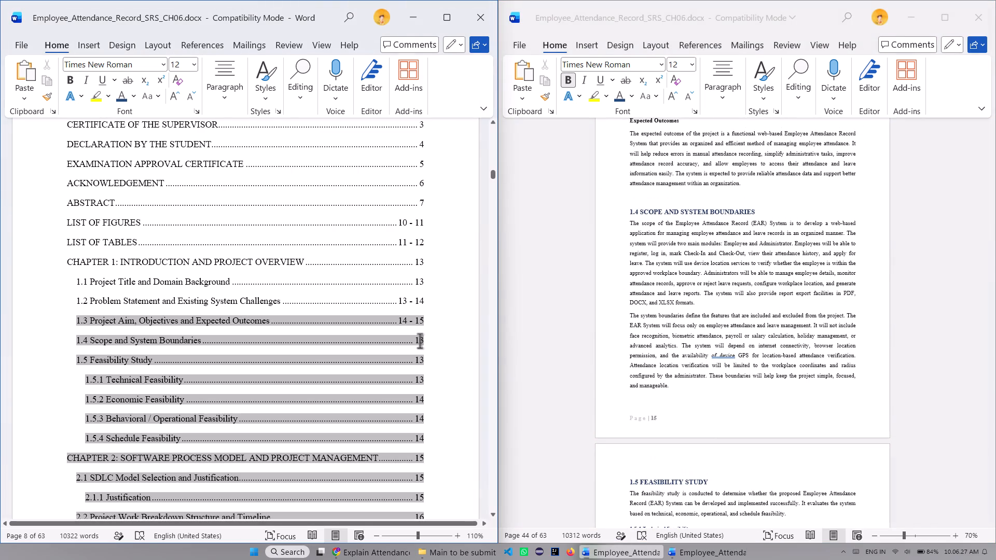
{"action": "left_click_drag", "start_coordinate": [420, 341], "coordinate": [420, 341]}
{"action": "left_click", "coordinate": [420, 341]}
{"action": "left_click_drag", "start_coordinate": [414, 341], "coordinate": [423, 339]}
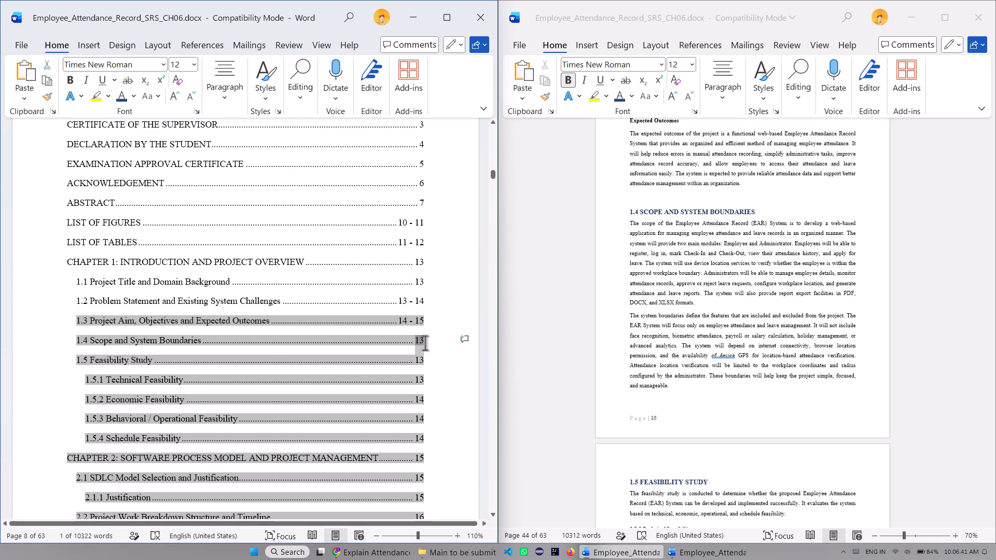
{"action": "key", "text": "1"}
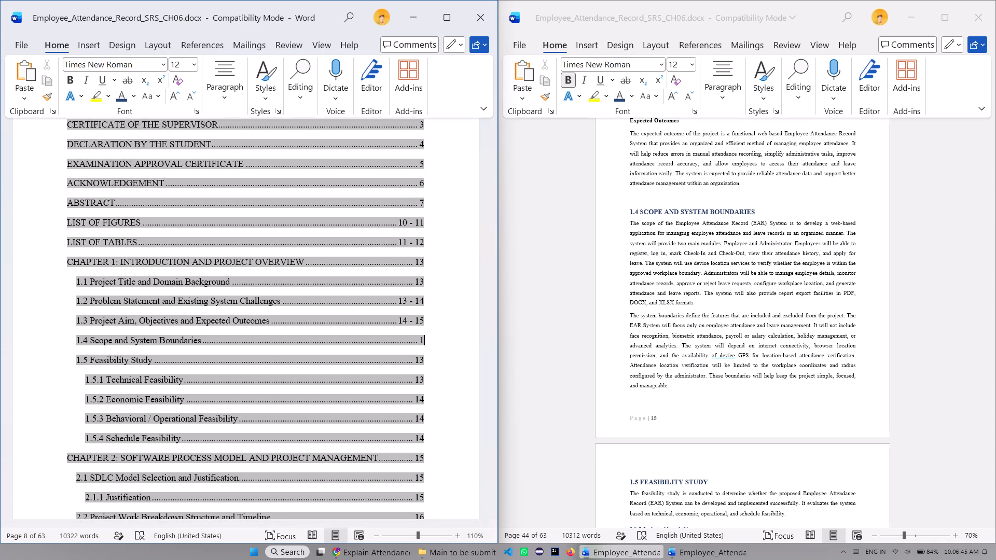
{"action": "key", "text": "5"}
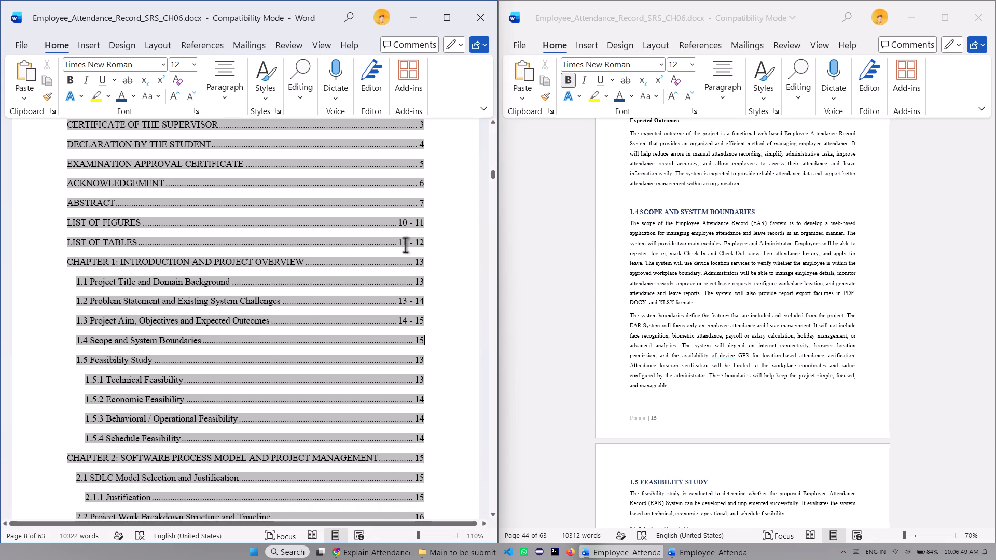
Locate section 1.5 Feasibility Study in the reference copy and set its contents entry to page 16.
{"action": "scroll", "coordinate": [671, 303], "scroll_direction": "down", "scroll_amount": 12}
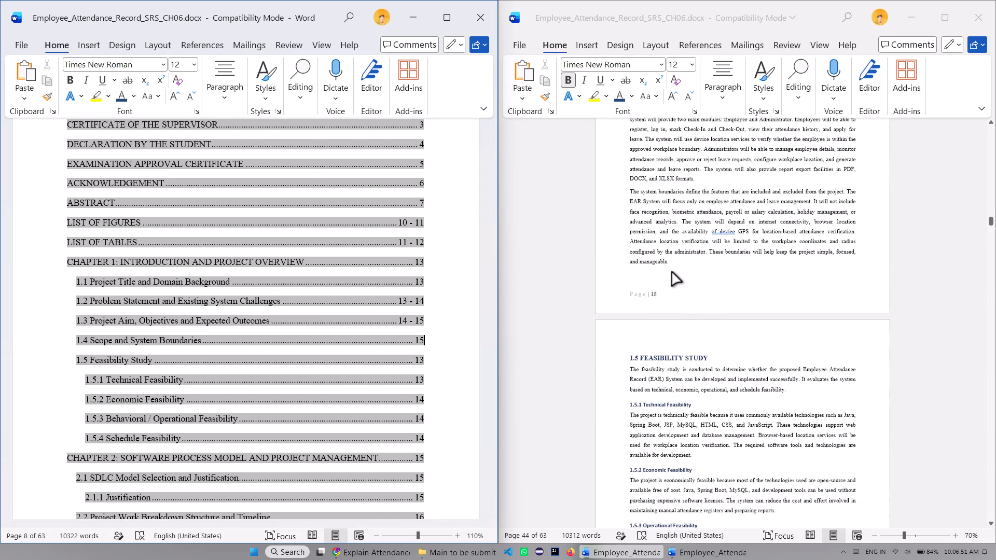
{"action": "scroll", "coordinate": [675, 265], "scroll_direction": "down", "scroll_amount": 4}
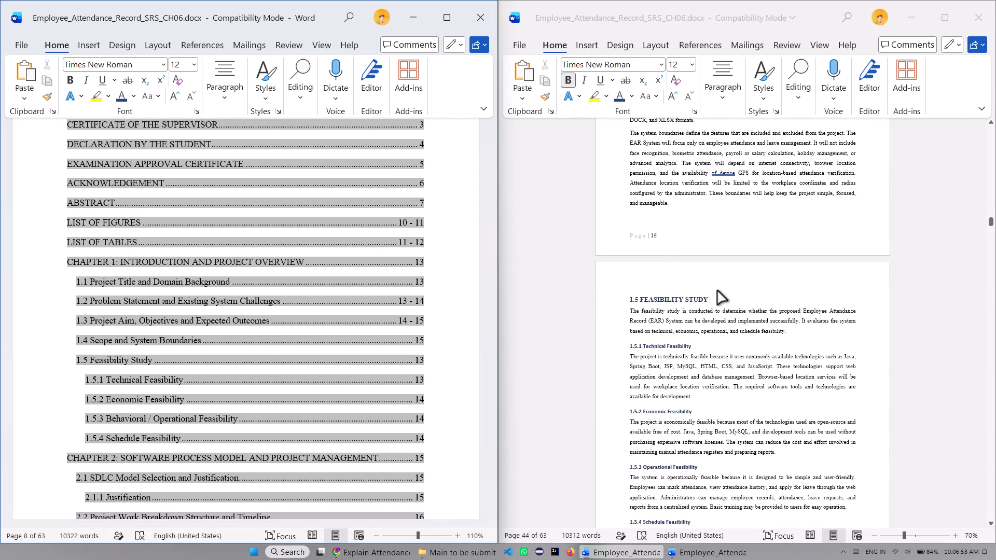
{"action": "scroll", "coordinate": [692, 295], "scroll_direction": "down", "scroll_amount": 3}
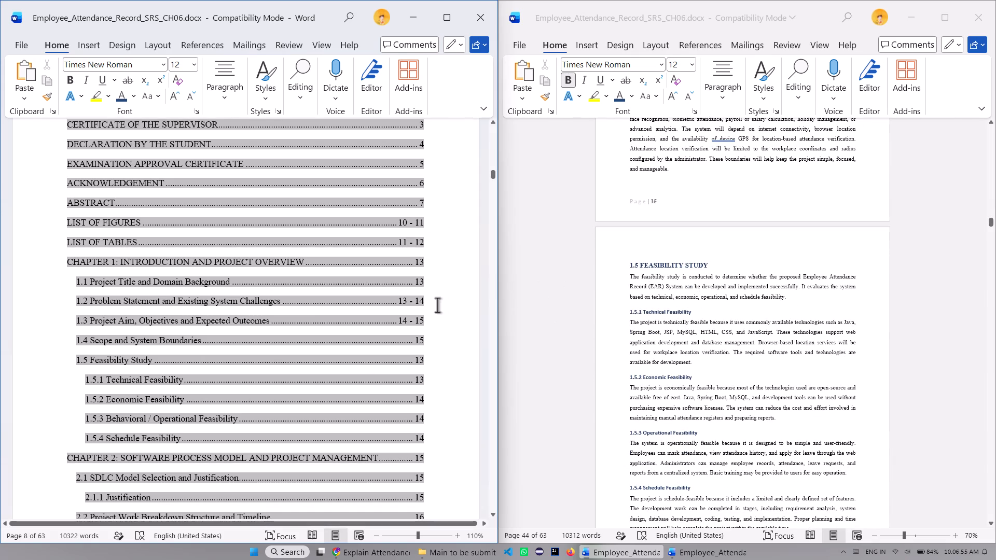
{"action": "scroll", "coordinate": [728, 304], "scroll_direction": "down", "scroll_amount": 2}
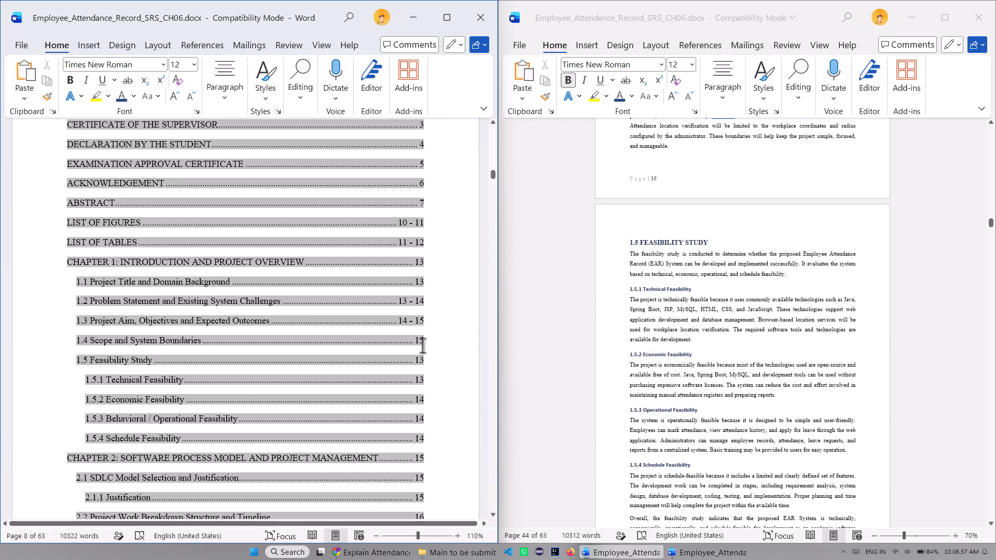
{"action": "scroll", "coordinate": [631, 353], "scroll_direction": "down", "scroll_amount": 6}
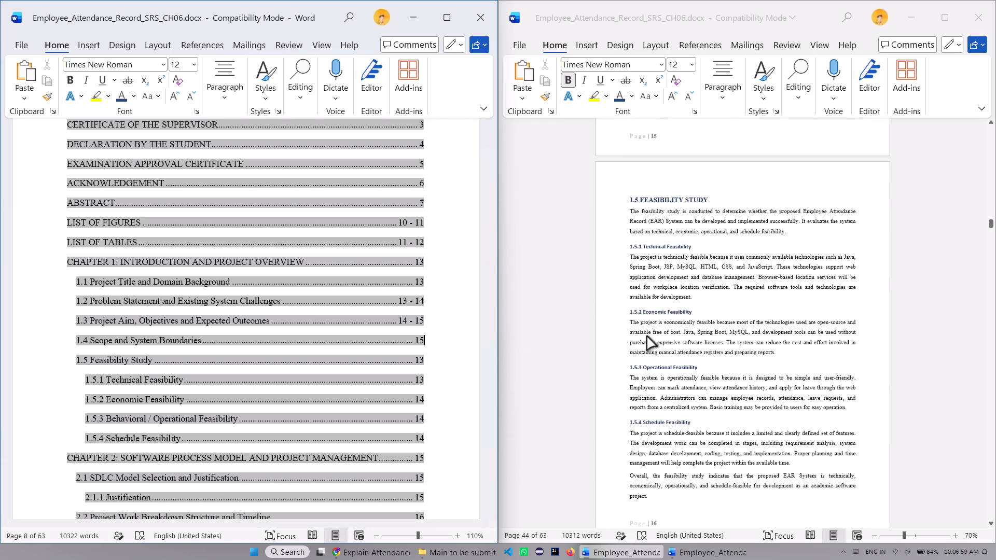
{"action": "scroll", "coordinate": [644, 333], "scroll_direction": "down", "scroll_amount": 2}
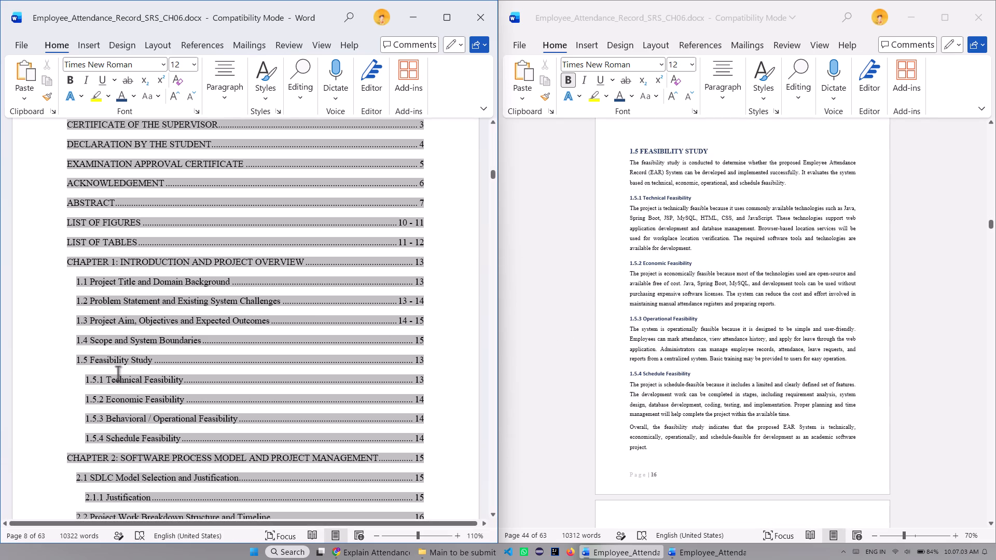
{"action": "left_click_drag", "start_coordinate": [419, 358], "coordinate": [423, 359]}
{"action": "left_click", "coordinate": [420, 359]}
{"action": "left_click_drag", "start_coordinate": [413, 360], "coordinate": [416, 360]}
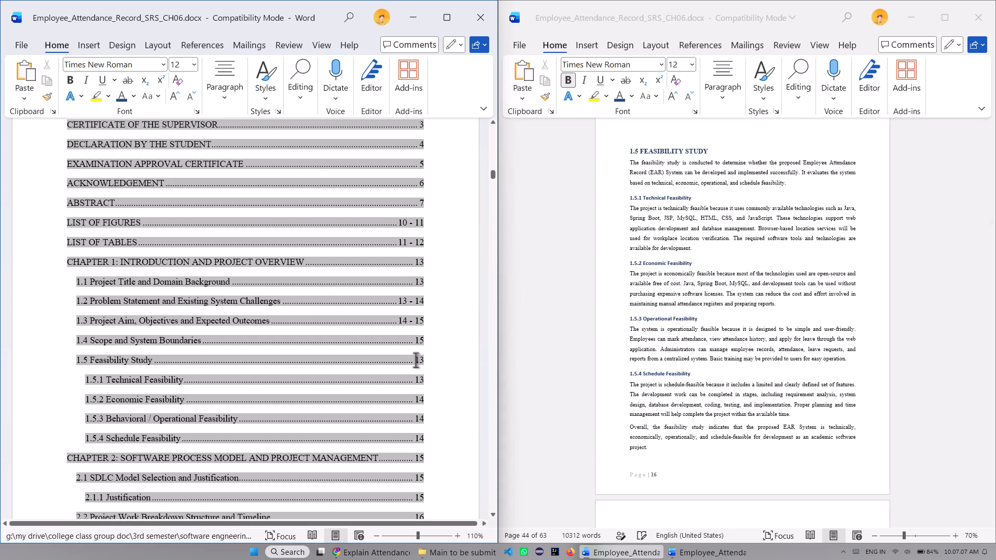
{"action": "left_click_drag", "start_coordinate": [416, 360], "coordinate": [422, 359]}
{"action": "type", "text": "16"}
Check the page of section 1.5.1 Technical Feasibility in the reference copy and set its contents entry to page 16.
{"action": "scroll", "coordinate": [643, 308], "scroll_direction": "down", "scroll_amount": 4}
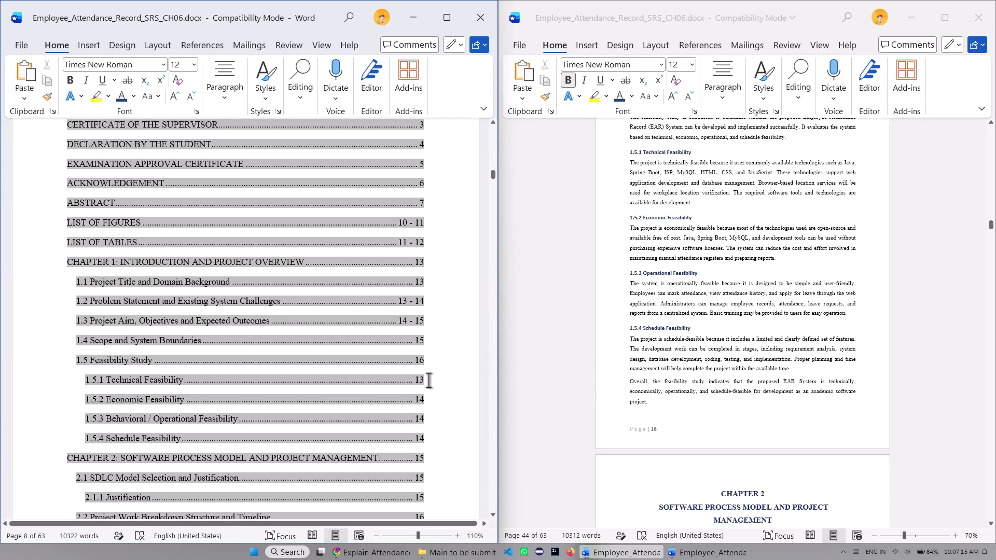
{"action": "scroll", "coordinate": [713, 318], "scroll_direction": "down", "scroll_amount": 6}
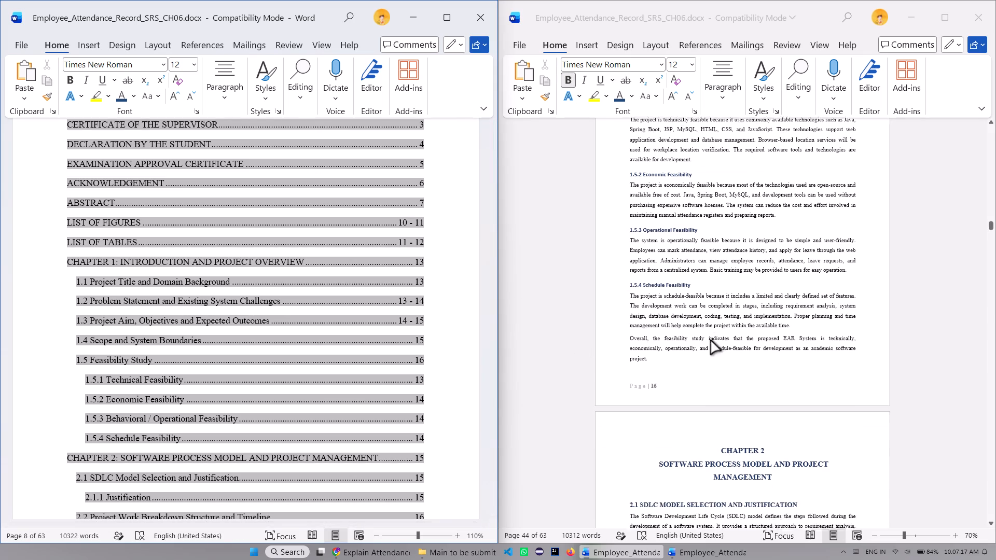
{"action": "scroll", "coordinate": [711, 341], "scroll_direction": "up", "scroll_amount": 3}
{"action": "left_click_drag", "start_coordinate": [414, 379], "coordinate": [422, 379]}
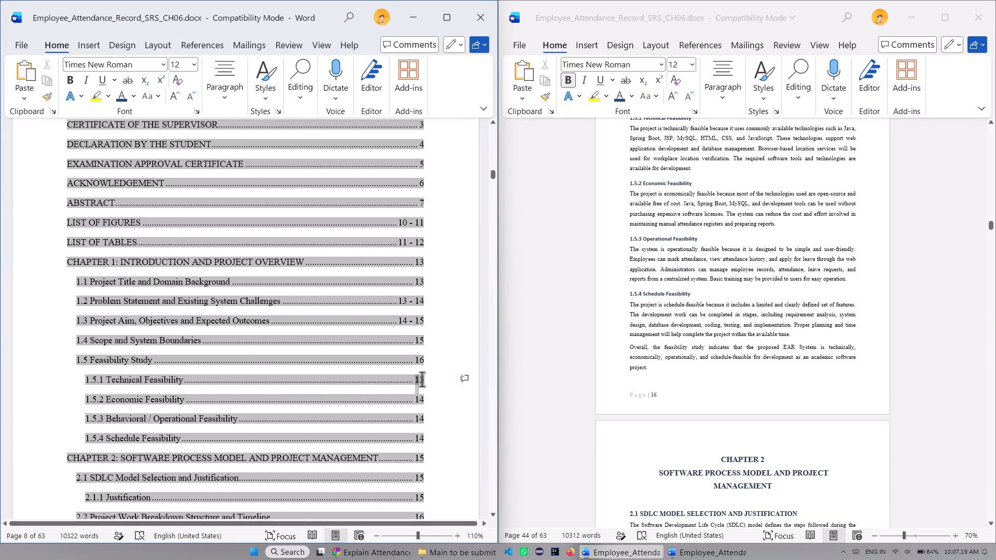
{"action": "left_click_drag", "start_coordinate": [422, 379], "coordinate": [424, 379]}
{"action": "key", "text": "1"}
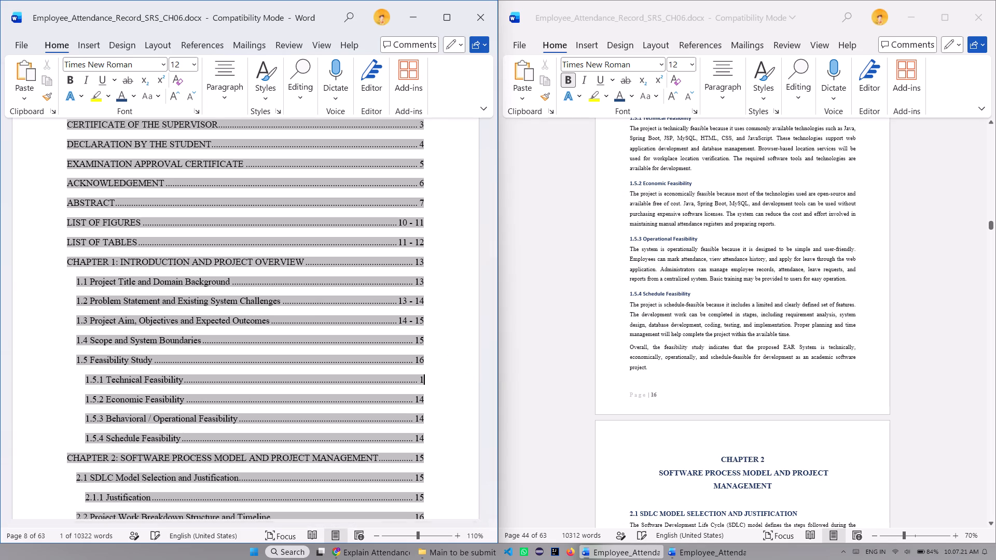
{"action": "key", "text": "6"}
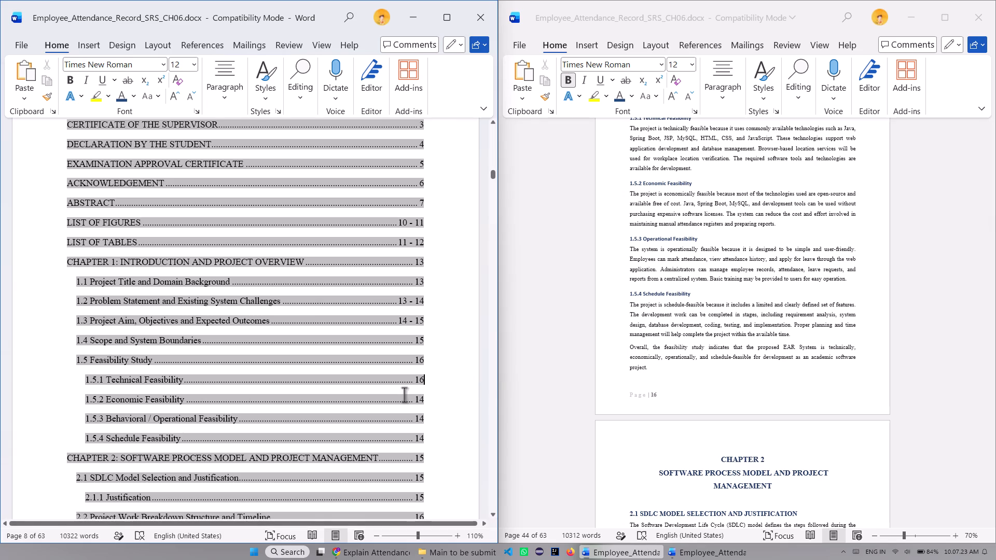
Set the contents entries for 1.5.2 Economic, 1.5.3 Behavioral / Operational and 1.5.4 Schedule Feasibility each to page 16.
{"action": "left_click_drag", "start_coordinate": [415, 397], "coordinate": [425, 396]}
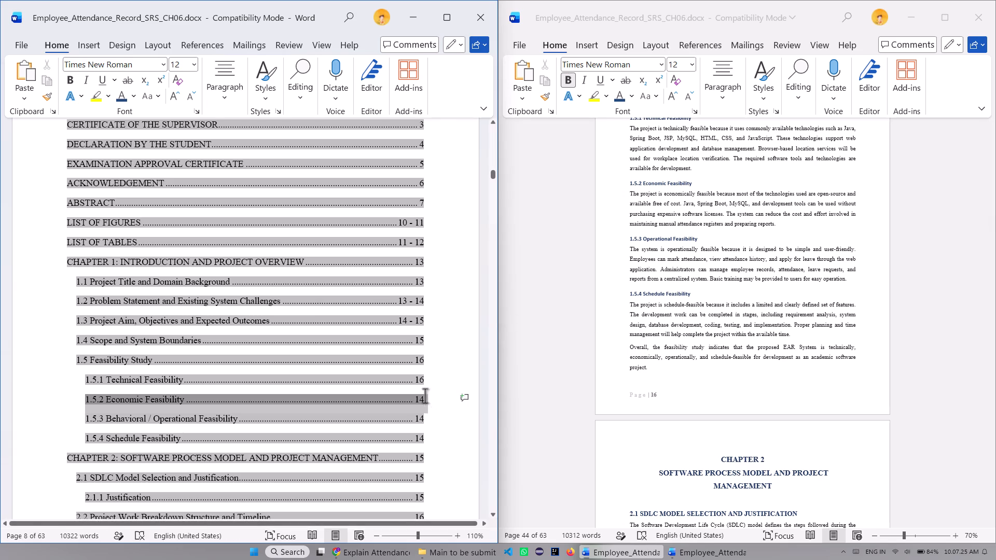
{"action": "left_click_drag", "start_coordinate": [425, 396], "coordinate": [422, 394]}
{"action": "left_click", "coordinate": [422, 394]}
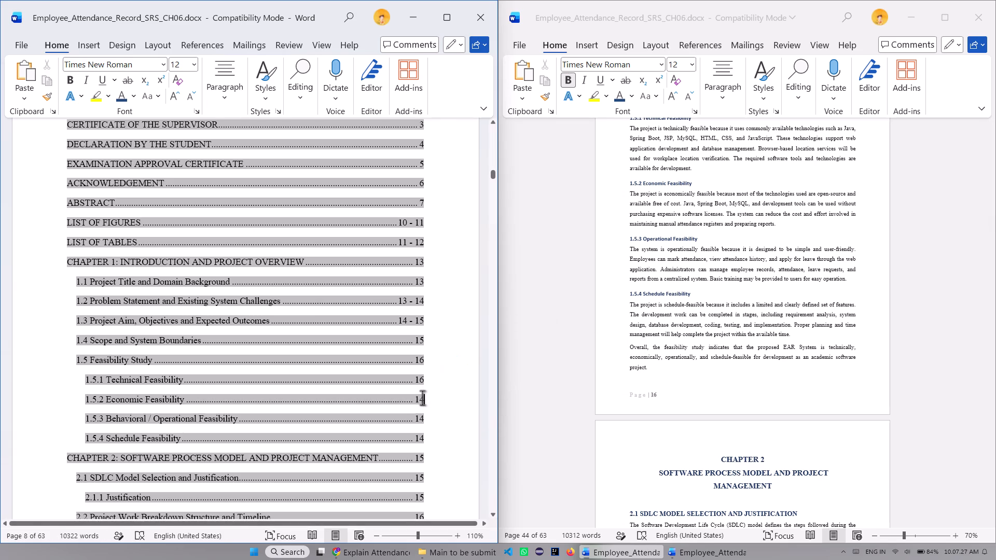
{"action": "left_click_drag", "start_coordinate": [422, 398], "coordinate": [415, 395]}
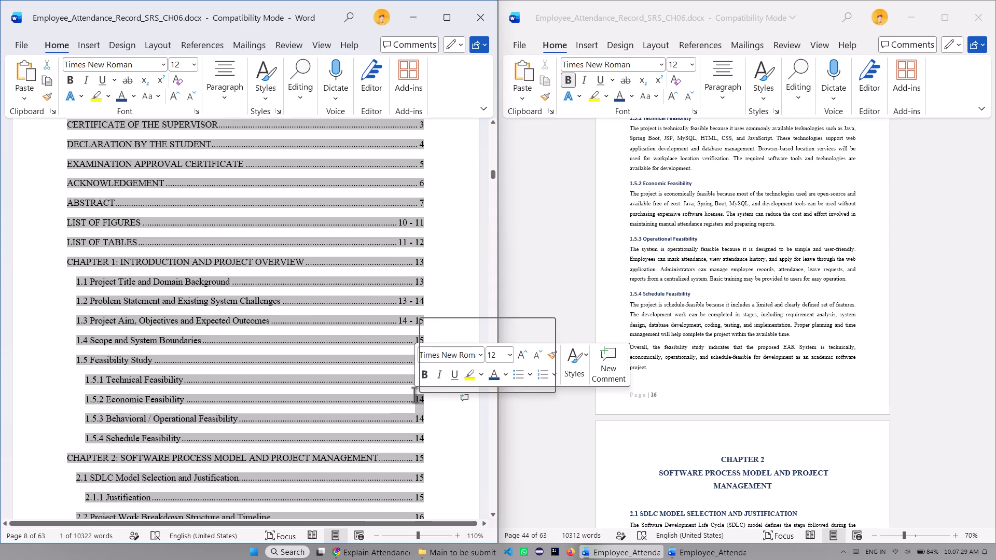
{"action": "type", "text": "16"}
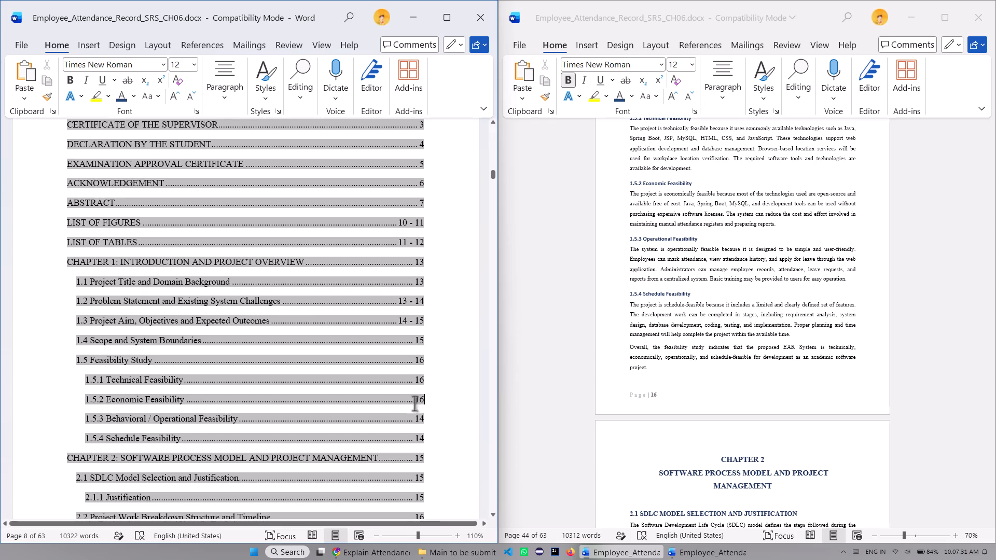
{"action": "left_click_drag", "start_coordinate": [423, 418], "coordinate": [416, 417]}
{"action": "type", "text": "16"}
{"action": "left_click_drag", "start_coordinate": [423, 437], "coordinate": [419, 437]}
{"action": "left_click_drag", "start_coordinate": [419, 437], "coordinate": [415, 437]}
{"action": "type", "text": "16"}
Locate the Chapter 2 heading in the reference copy and set its contents entry to page 17.
{"action": "scroll", "coordinate": [398, 382], "scroll_direction": "down", "scroll_amount": 4}
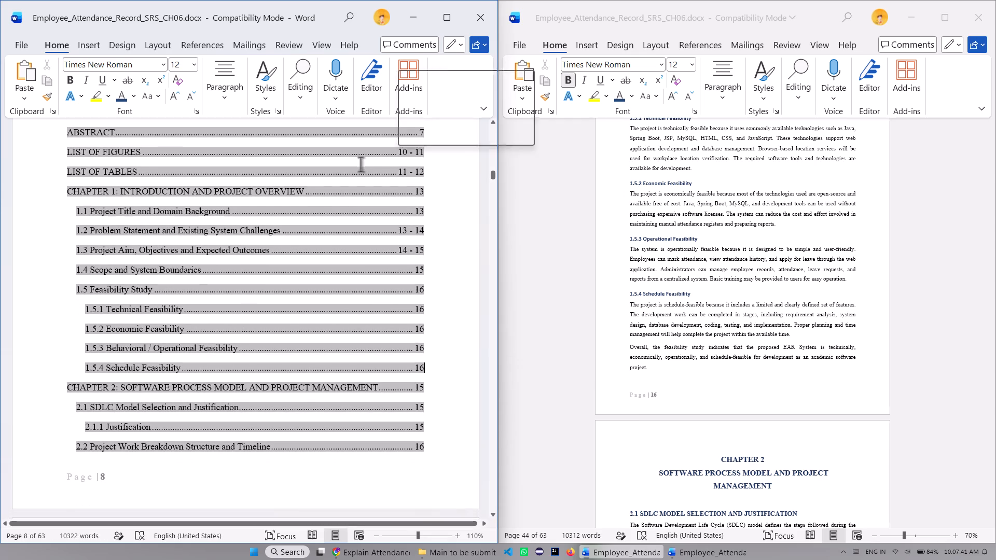
{"action": "scroll", "coordinate": [790, 168], "scroll_direction": "down", "scroll_amount": 5}
{"action": "scroll", "coordinate": [795, 279], "scroll_direction": "down", "scroll_amount": 15}
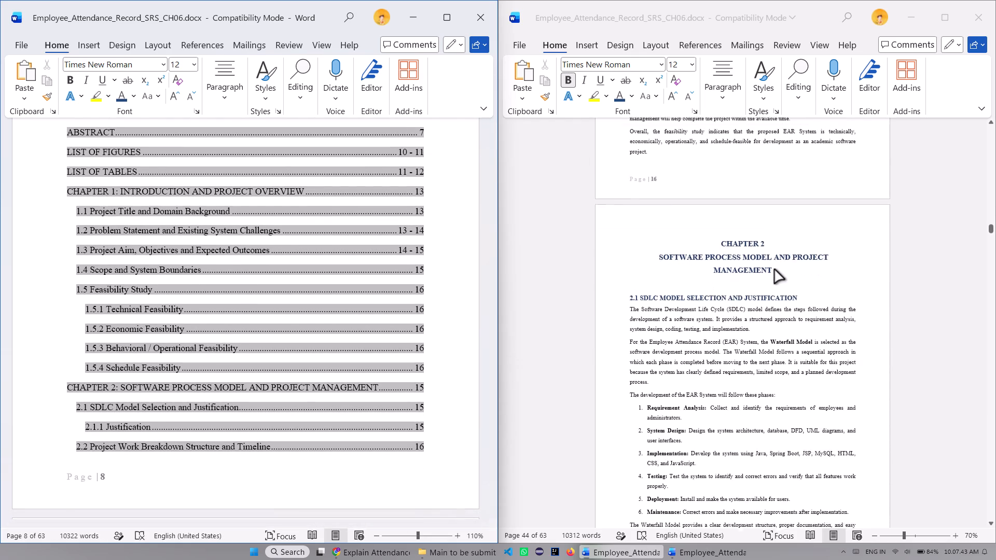
{"action": "scroll", "coordinate": [790, 247], "scroll_direction": "down", "scroll_amount": 7}
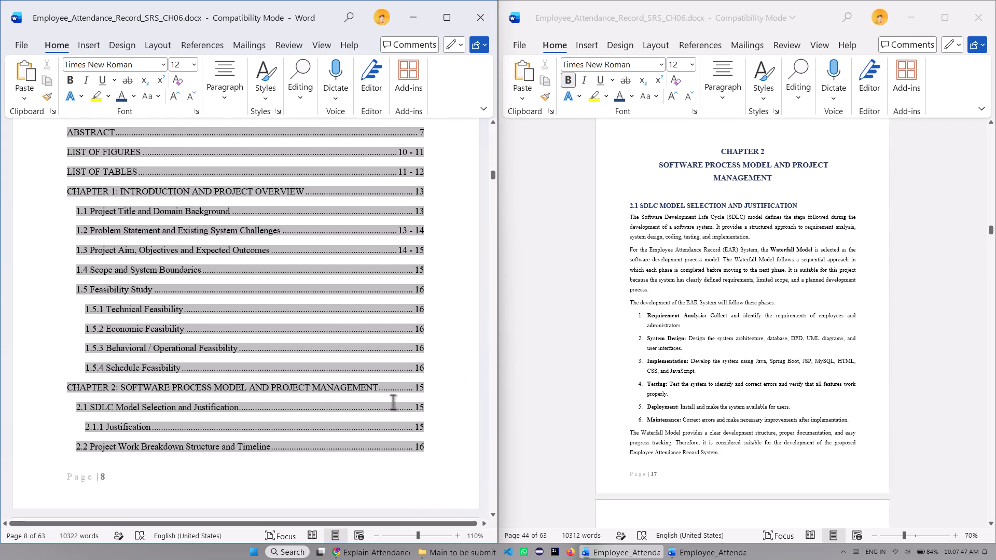
{"action": "left_click_drag", "start_coordinate": [416, 385], "coordinate": [418, 385]}
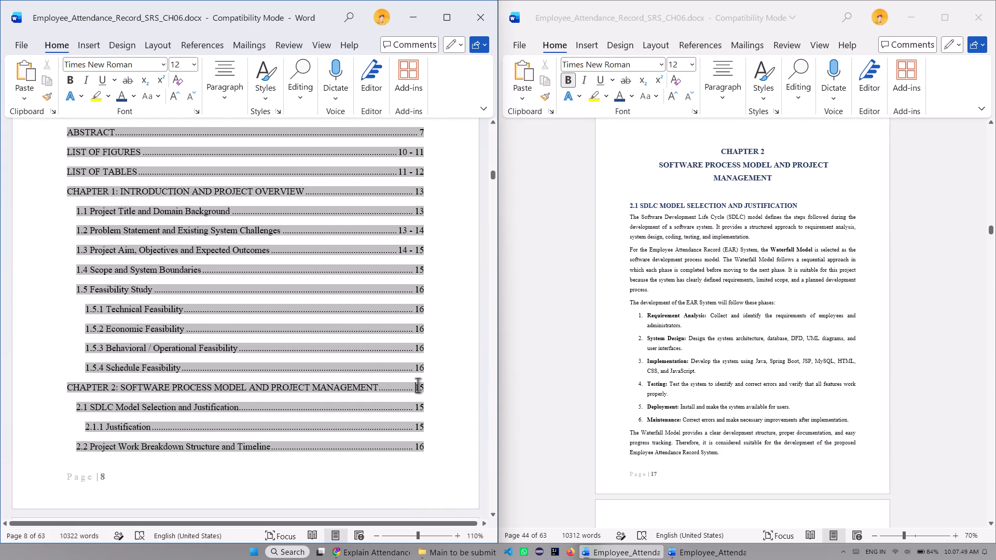
{"action": "left_click_drag", "start_coordinate": [418, 385], "coordinate": [424, 385]}
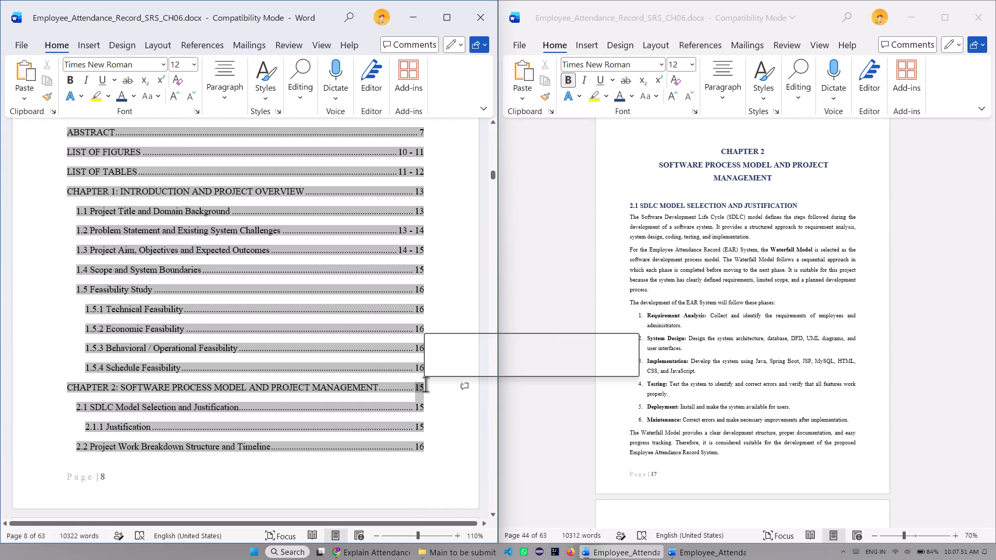
{"action": "key", "text": "1"}
{"action": "key", "text": "7"}
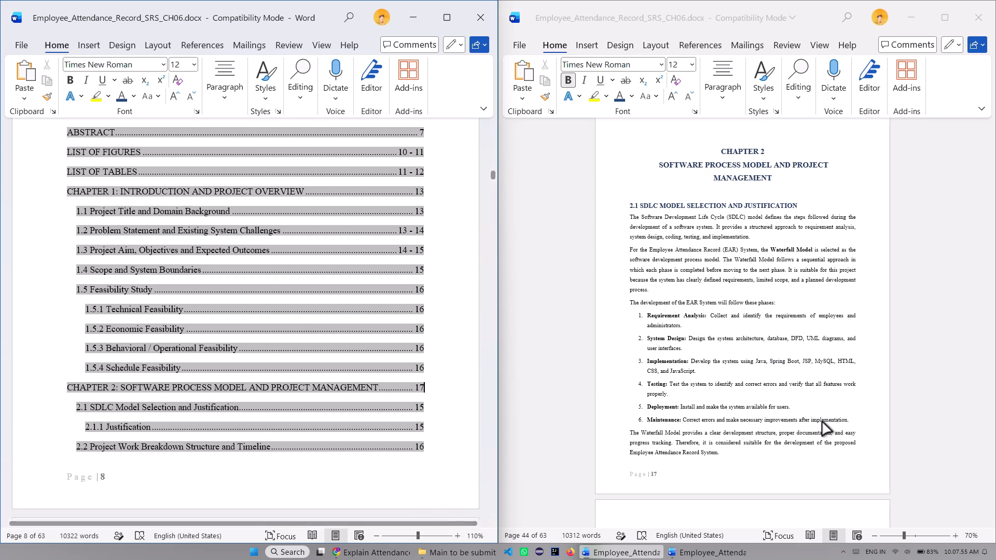
Check the page of section 2.1 SDLC Model Selection and Justification in the reference copy and set its contents entry to page 17.
{"action": "scroll", "coordinate": [860, 422], "scroll_direction": "down", "scroll_amount": 8}
{"action": "scroll", "coordinate": [819, 402], "scroll_direction": "down", "scroll_amount": 8}
{"action": "scroll", "coordinate": [805, 397], "scroll_direction": "down", "scroll_amount": 15}
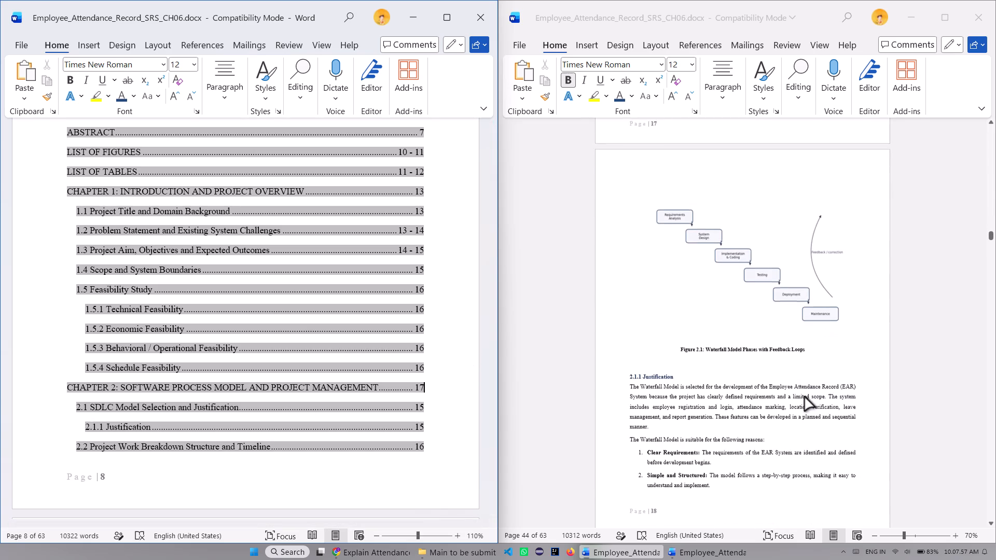
{"action": "scroll", "coordinate": [805, 397], "scroll_direction": "up", "scroll_amount": 18}
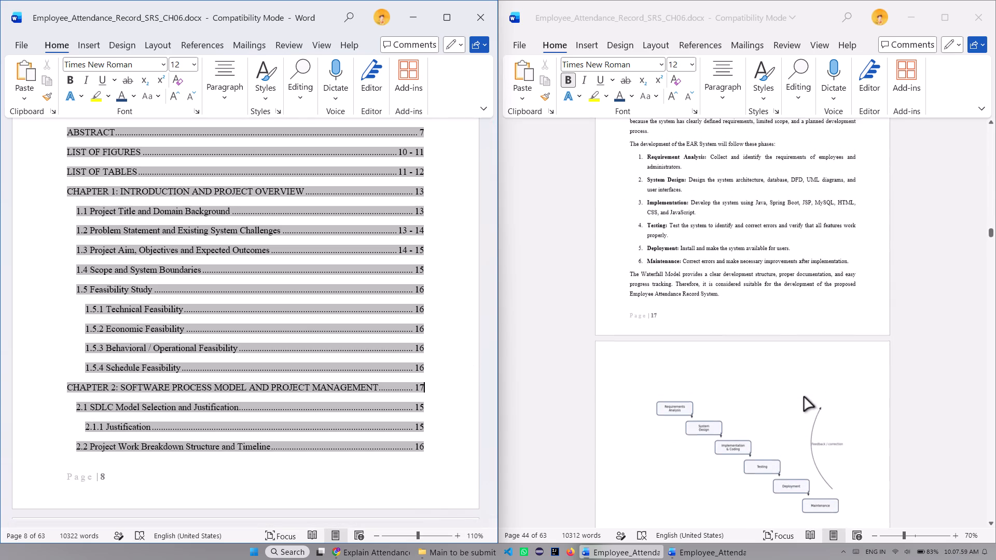
{"action": "scroll", "coordinate": [804, 397], "scroll_direction": "up", "scroll_amount": 3}
{"action": "scroll", "coordinate": [804, 397], "scroll_direction": "down", "scroll_amount": 12}
{"action": "scroll", "coordinate": [804, 397], "scroll_direction": "up", "scroll_amount": 10}
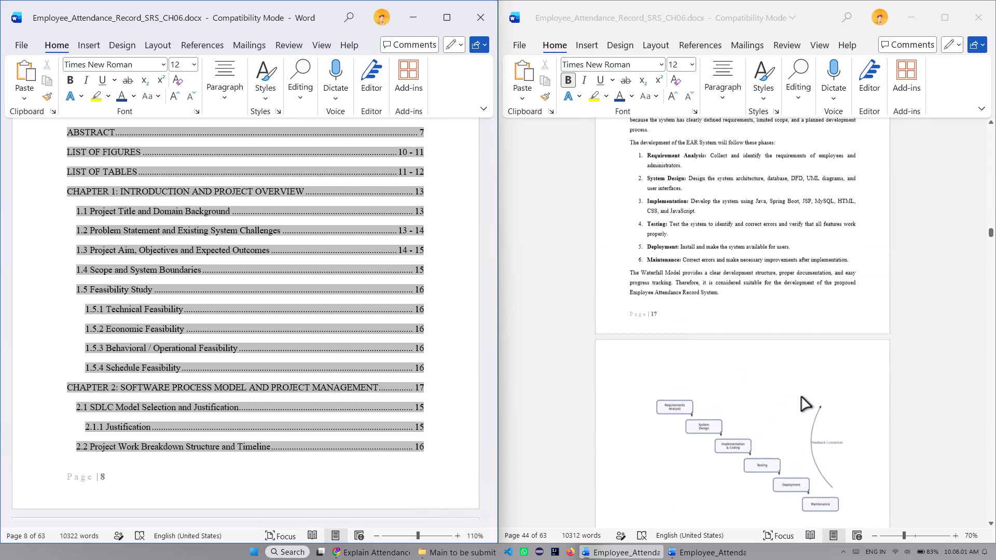
{"action": "scroll", "coordinate": [801, 397], "scroll_direction": "up", "scroll_amount": 11}
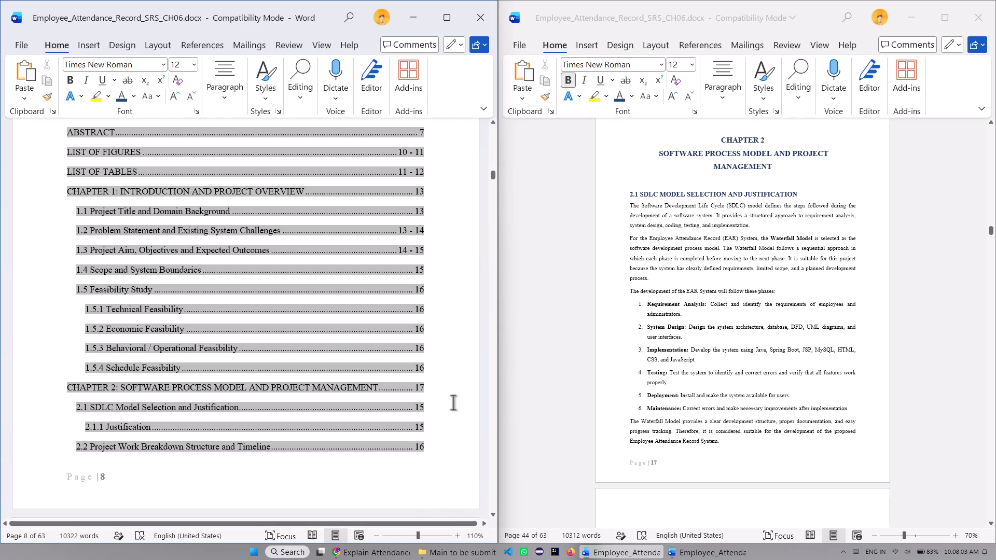
{"action": "left_click_drag", "start_coordinate": [416, 405], "coordinate": [423, 405]}
{"action": "key", "text": "1"}
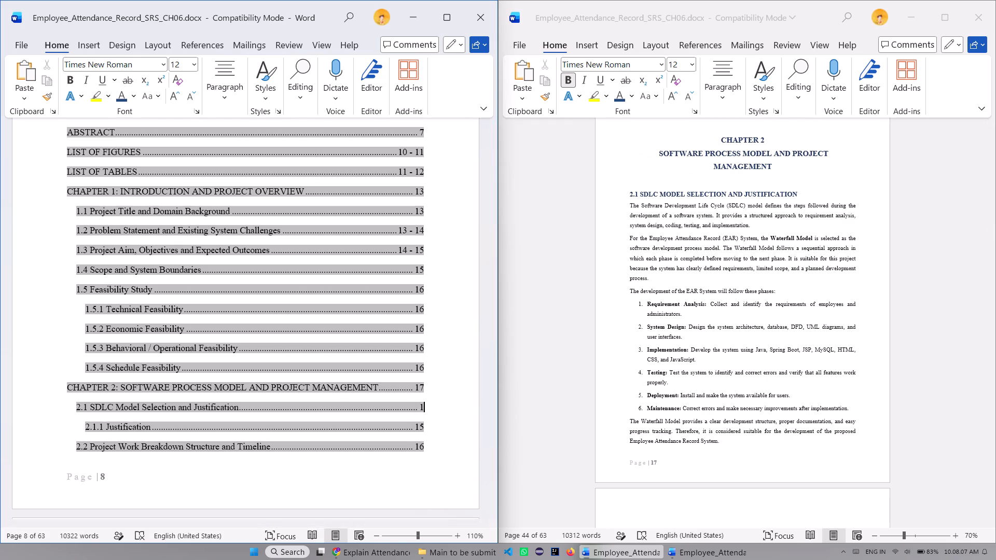
{"action": "key", "text": "7"}
Check the extent of section 2.1.1 Justification in the reference copy and set its contents entry to 18 - 19.
{"action": "scroll", "coordinate": [642, 334], "scroll_direction": "down", "scroll_amount": 20}
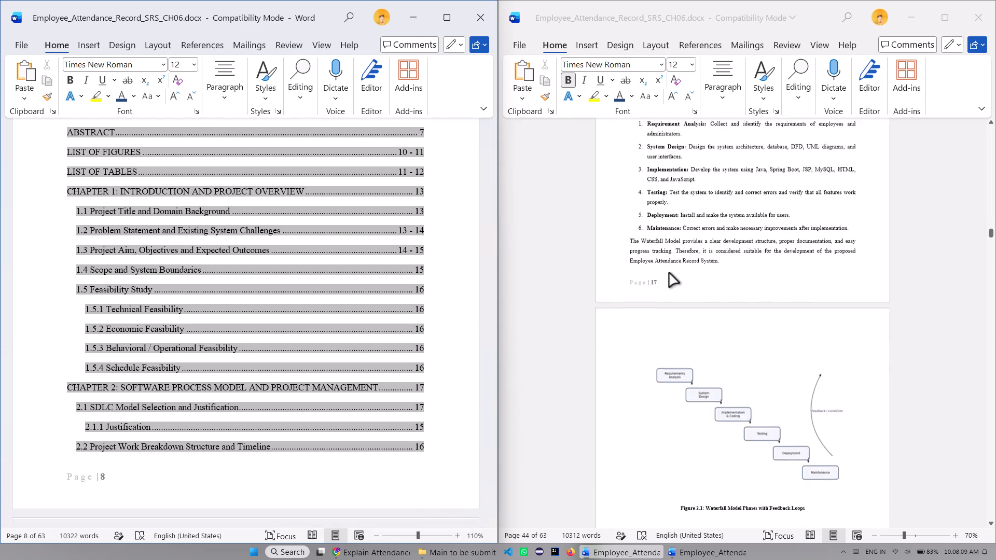
{"action": "scroll", "coordinate": [669, 273], "scroll_direction": "down", "scroll_amount": 19}
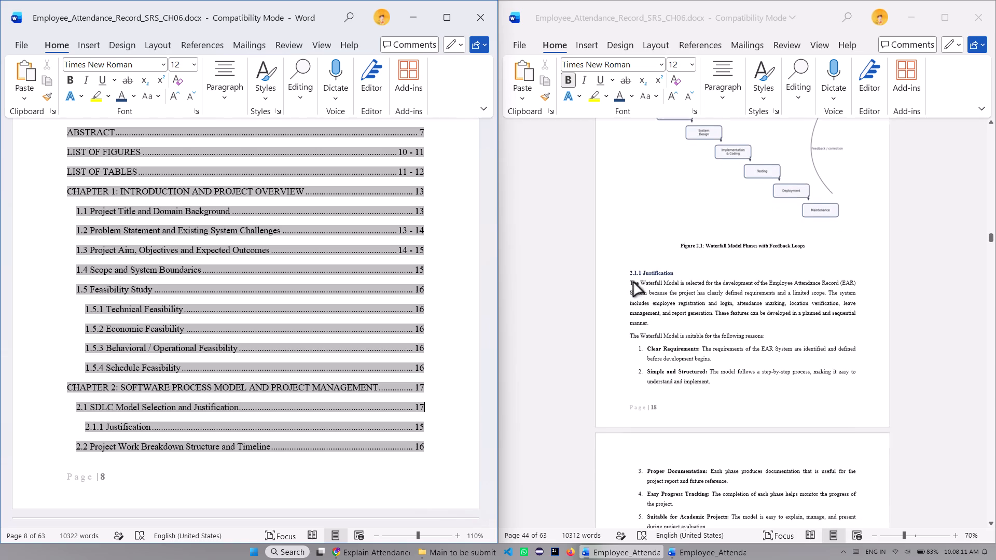
{"action": "scroll", "coordinate": [654, 279], "scroll_direction": "down", "scroll_amount": 7}
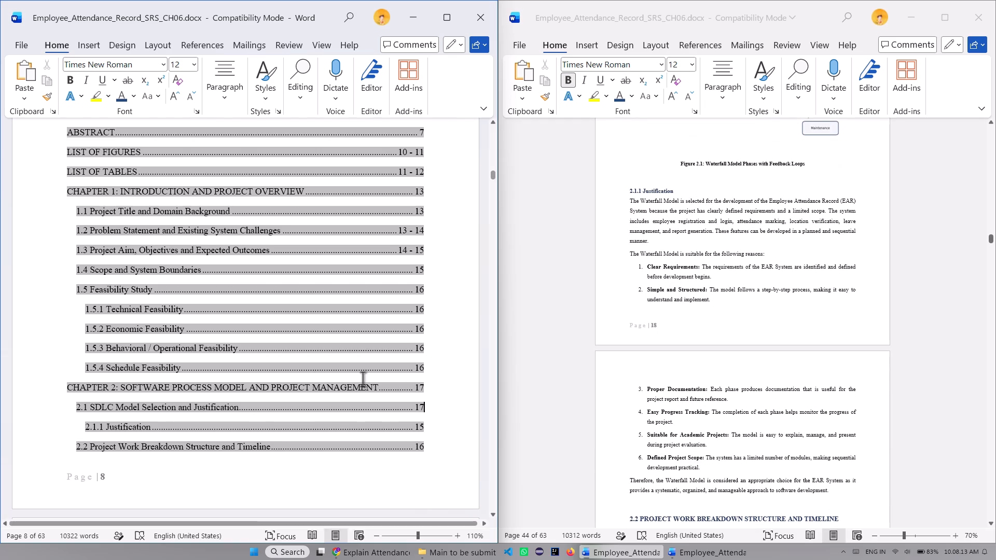
{"action": "scroll", "coordinate": [310, 377], "scroll_direction": "down", "scroll_amount": 4}
{"action": "scroll", "coordinate": [864, 305], "scroll_direction": "down", "scroll_amount": 4}
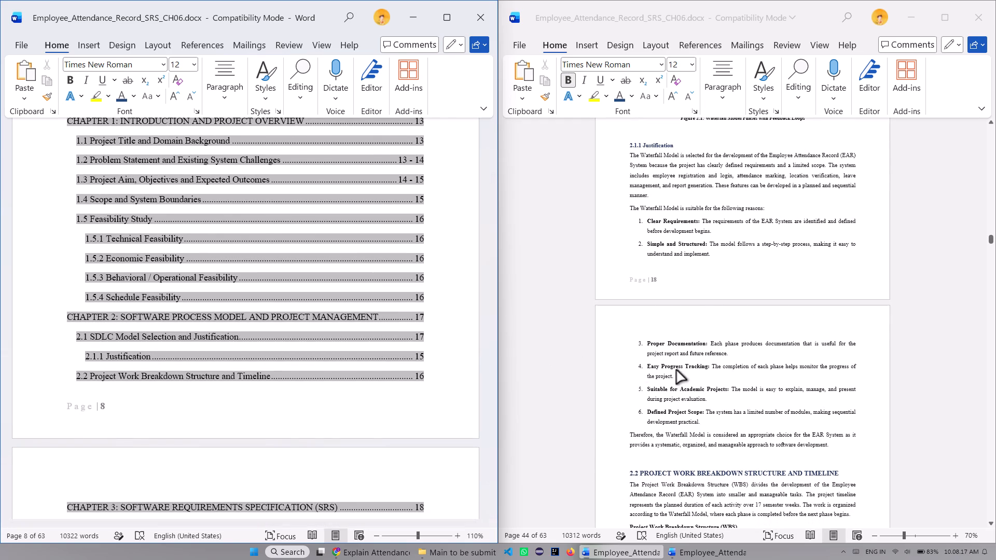
{"action": "left_click_drag", "start_coordinate": [417, 358], "coordinate": [420, 358]}
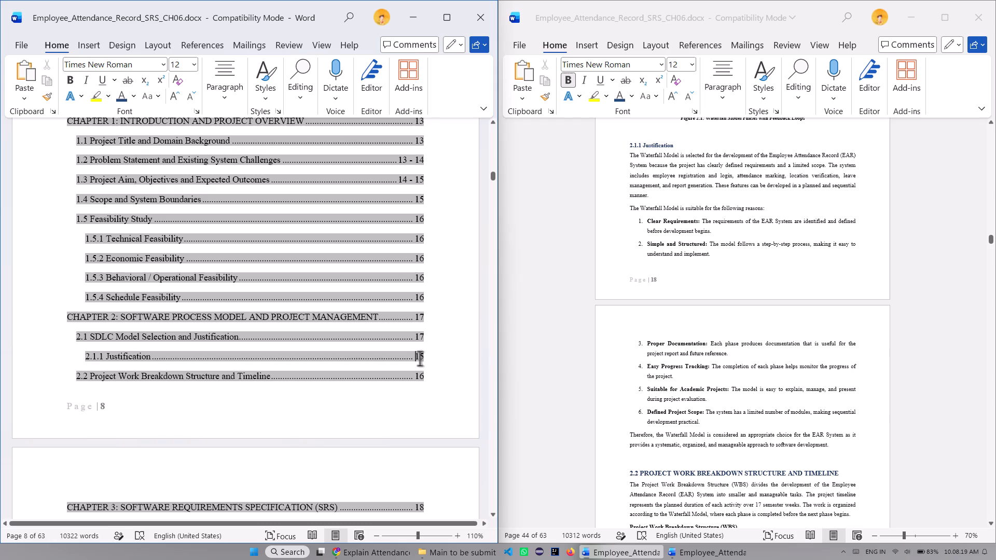
{"action": "left_click_drag", "start_coordinate": [420, 358], "coordinate": [422, 358]}
{"action": "type", "text": "18 - 19"}
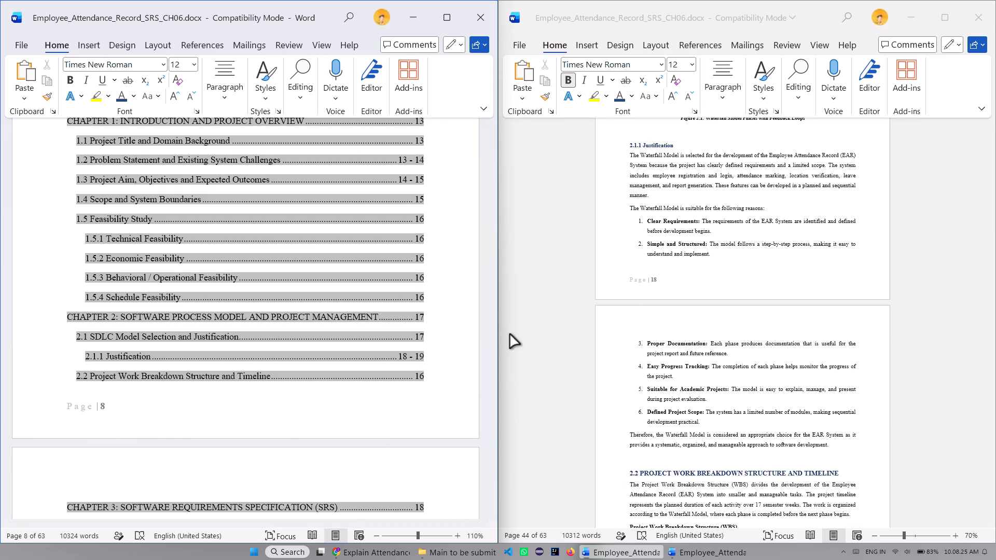
Examine the page extent of section 2.2 up to Chapter 3 in the reference copy, and review the preceding 2.1.1 Justification pages.
{"action": "scroll", "coordinate": [508, 353], "scroll_direction": "down", "scroll_amount": 3}
{"action": "scroll", "coordinate": [655, 328], "scroll_direction": "down", "scroll_amount": 6}
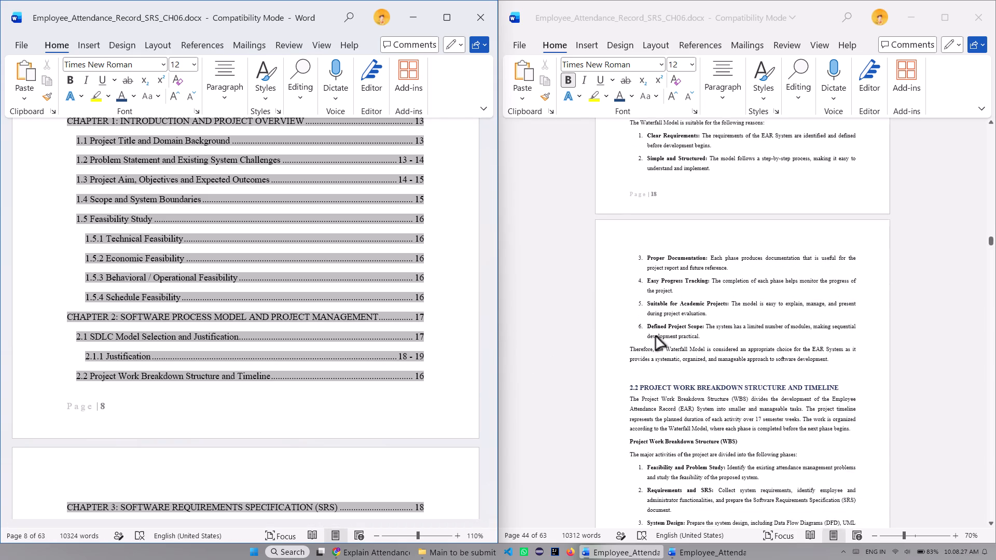
{"action": "scroll", "coordinate": [656, 337], "scroll_direction": "down", "scroll_amount": 20}
{"action": "scroll", "coordinate": [664, 293], "scroll_direction": "up", "scroll_amount": 4}
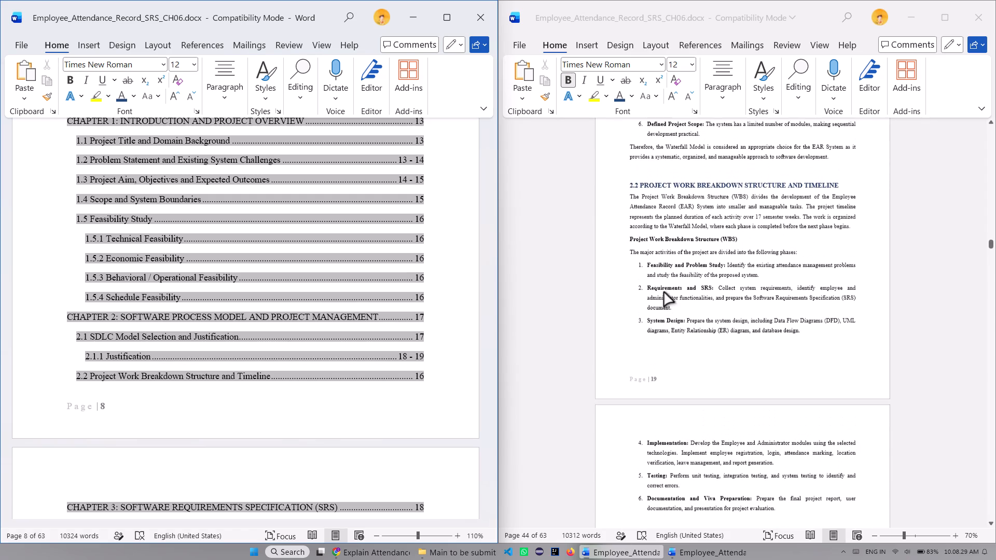
{"action": "scroll", "coordinate": [660, 334], "scroll_direction": "down", "scroll_amount": 10}
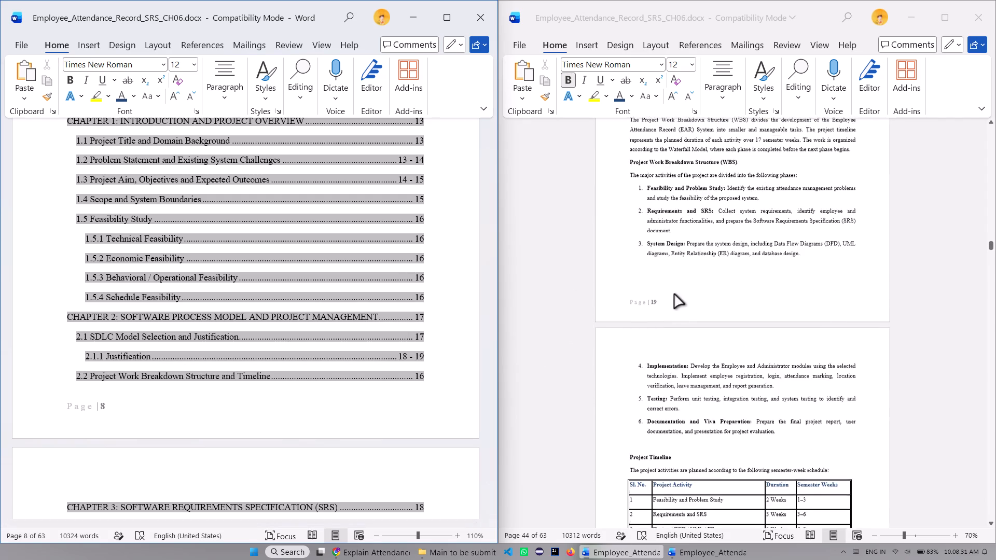
{"action": "scroll", "coordinate": [674, 295], "scroll_direction": "down", "scroll_amount": 12}
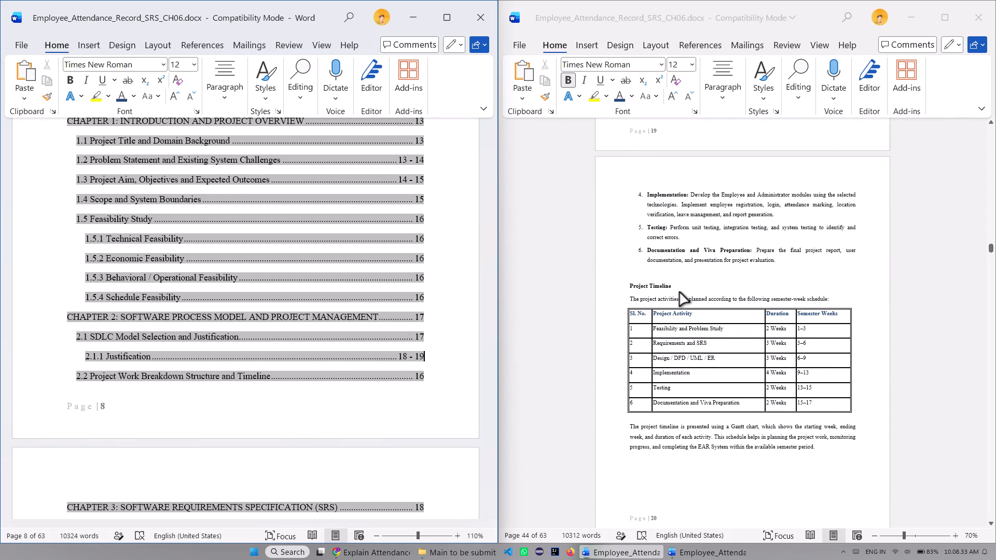
{"action": "scroll", "coordinate": [681, 298], "scroll_direction": "down", "scroll_amount": 19}
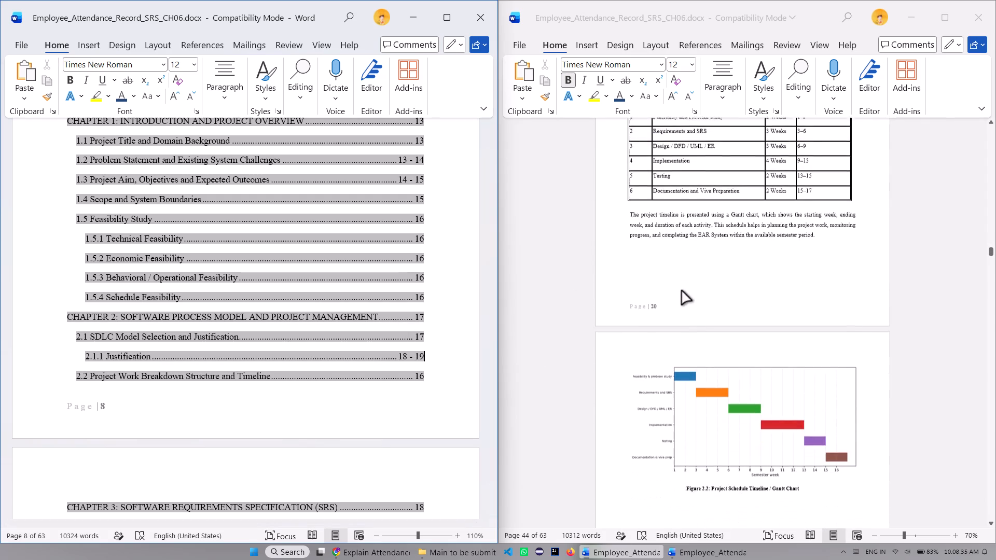
{"action": "scroll", "coordinate": [682, 291], "scroll_direction": "down", "scroll_amount": 11}
{"action": "scroll", "coordinate": [682, 289], "scroll_direction": "down", "scroll_amount": 16}
{"action": "scroll", "coordinate": [683, 288], "scroll_direction": "up", "scroll_amount": 4}
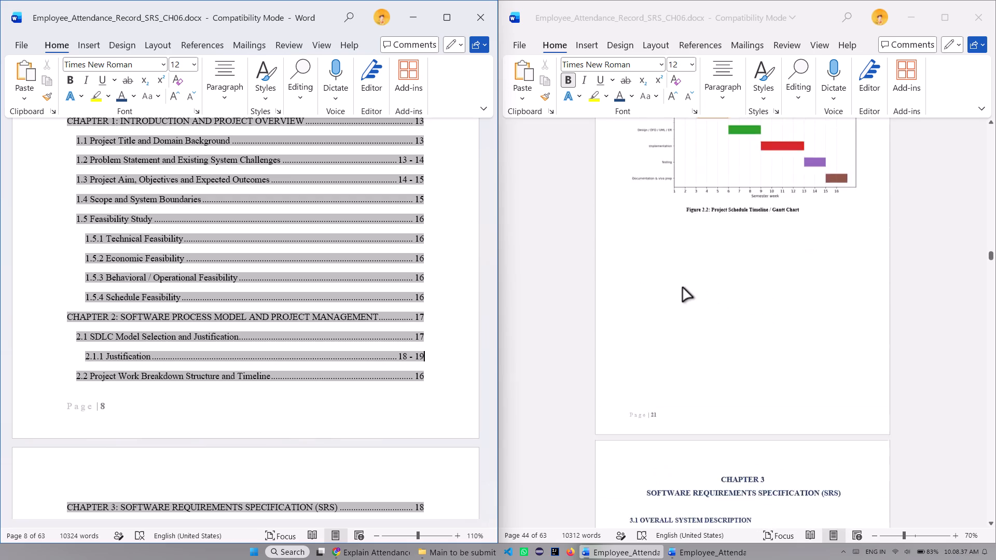
{"action": "scroll", "coordinate": [683, 288], "scroll_direction": "up", "scroll_amount": 20}
{"action": "scroll", "coordinate": [683, 288], "scroll_direction": "up", "scroll_amount": 10}
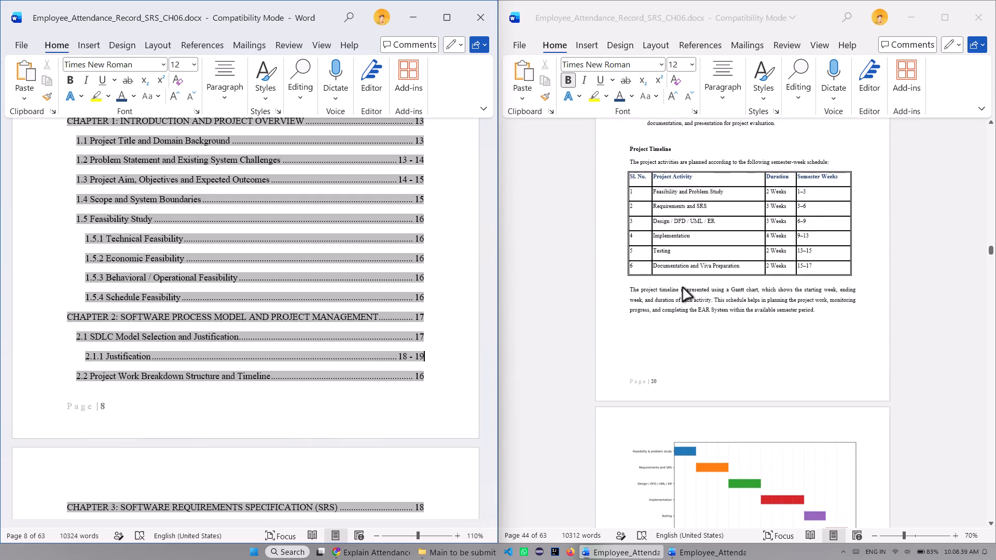
{"action": "scroll", "coordinate": [683, 288], "scroll_direction": "up", "scroll_amount": 1}
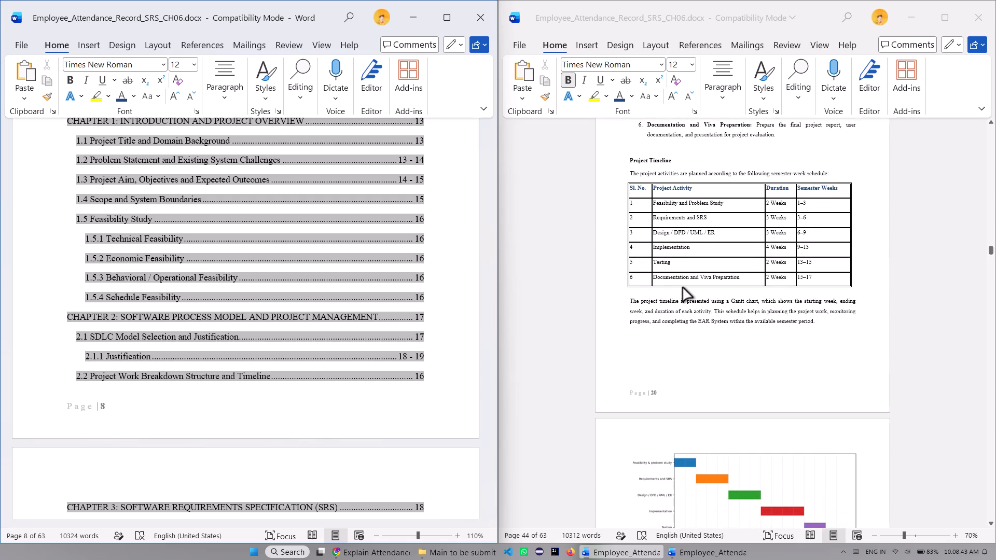
{"action": "scroll", "coordinate": [683, 288], "scroll_direction": "up", "scroll_amount": 14}
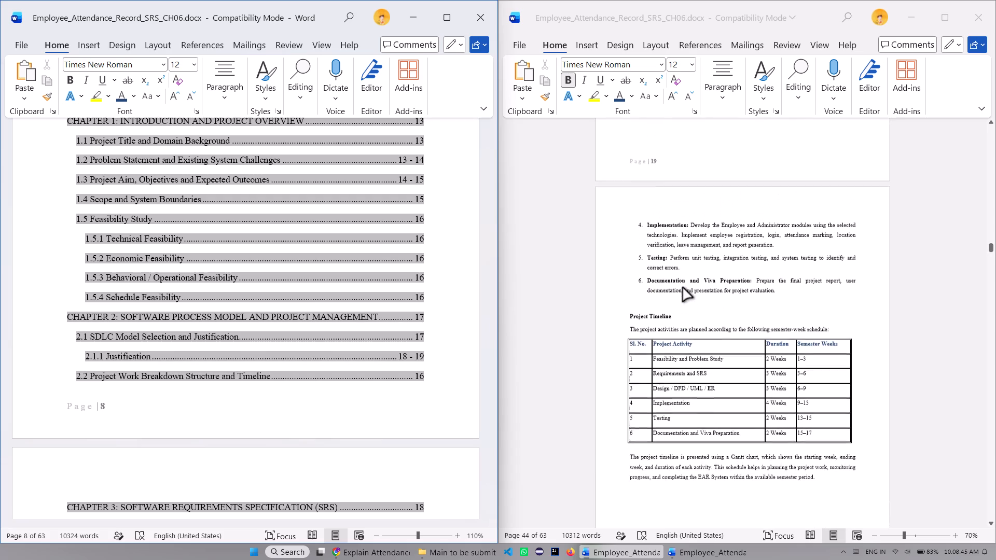
{"action": "scroll", "coordinate": [683, 288], "scroll_direction": "up", "scroll_amount": 14}
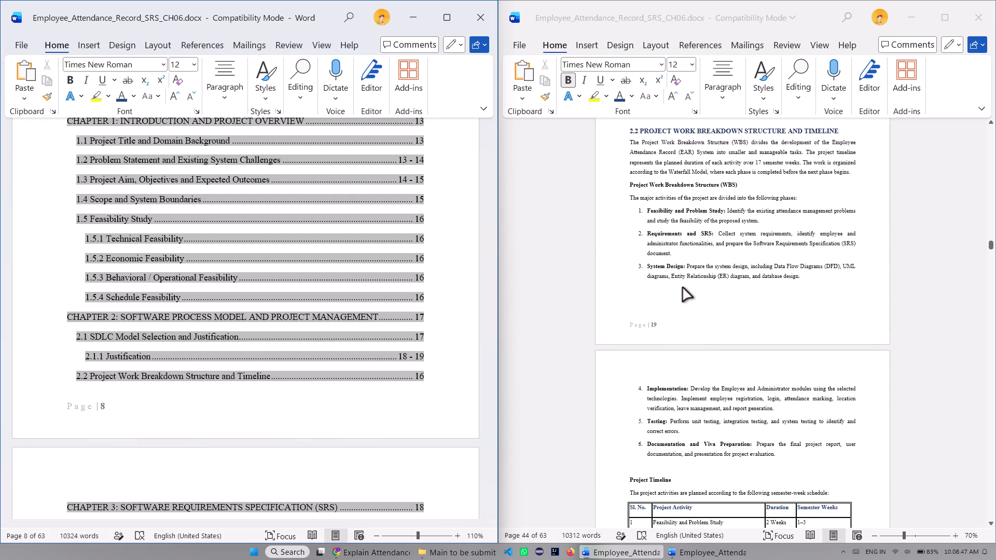
{"action": "scroll", "coordinate": [683, 288], "scroll_direction": "up", "scroll_amount": 20}
{"action": "scroll", "coordinate": [683, 288], "scroll_direction": "up", "scroll_amount": 19}
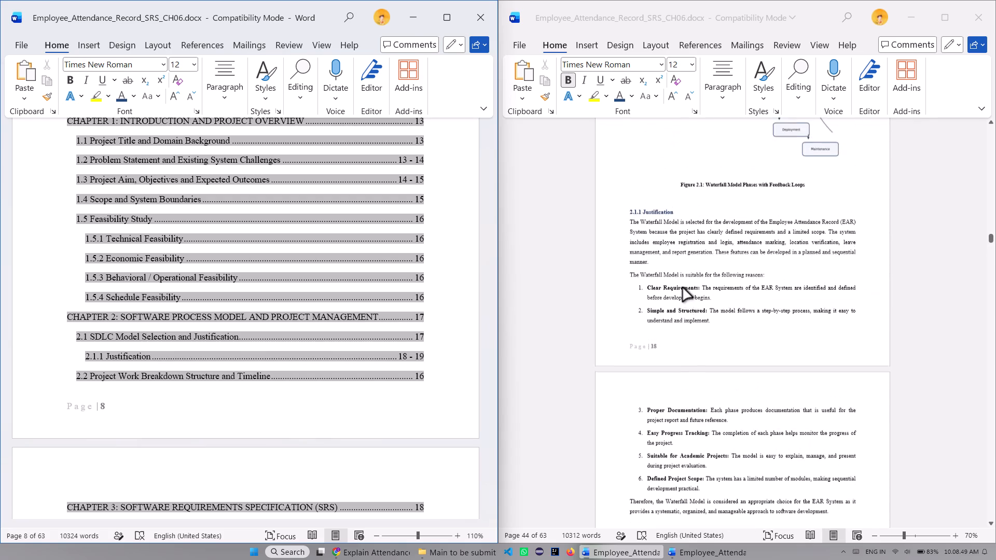
{"action": "scroll", "coordinate": [683, 288], "scroll_direction": "up", "scroll_amount": 10}
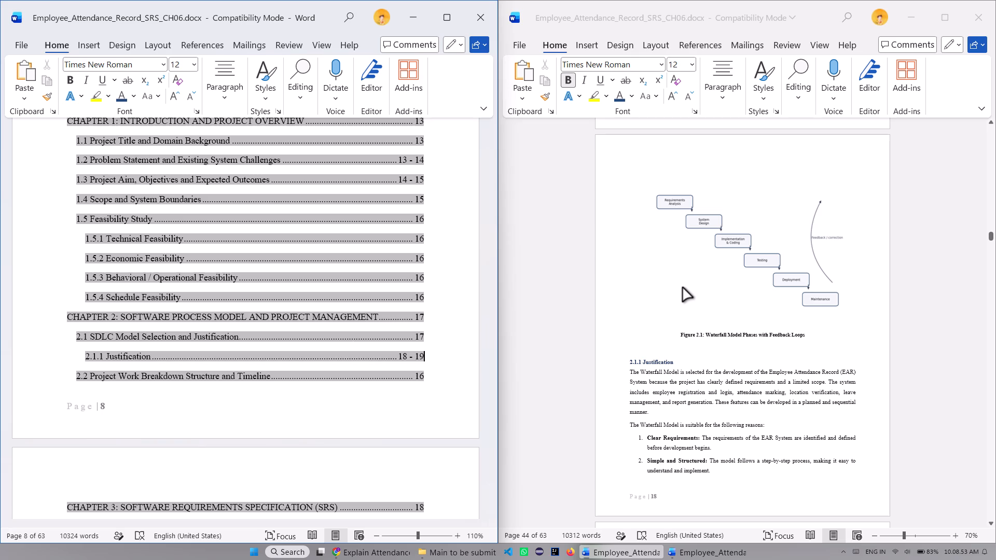
{"action": "scroll", "coordinate": [683, 288], "scroll_direction": "up", "scroll_amount": 2}
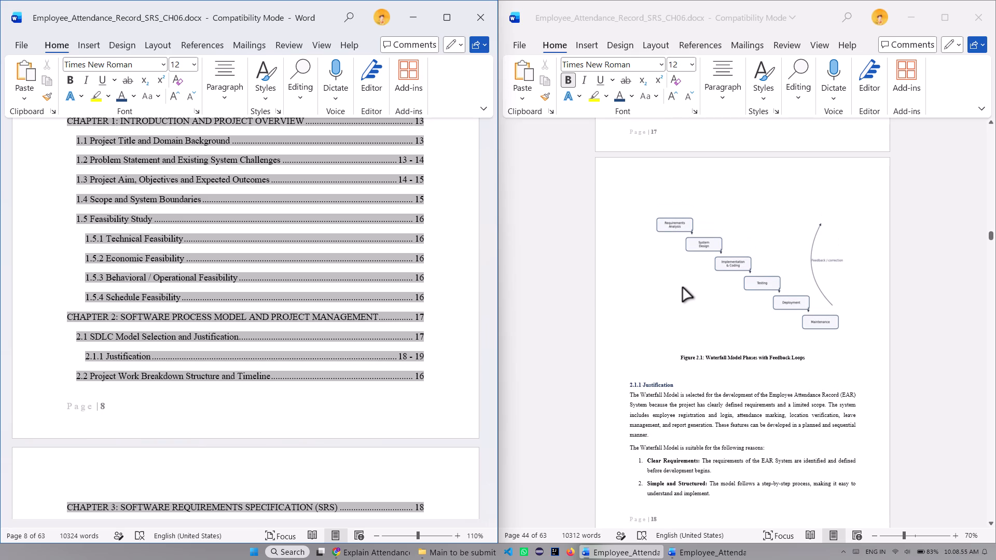
{"action": "scroll", "coordinate": [683, 288], "scroll_direction": "up", "scroll_amount": 3}
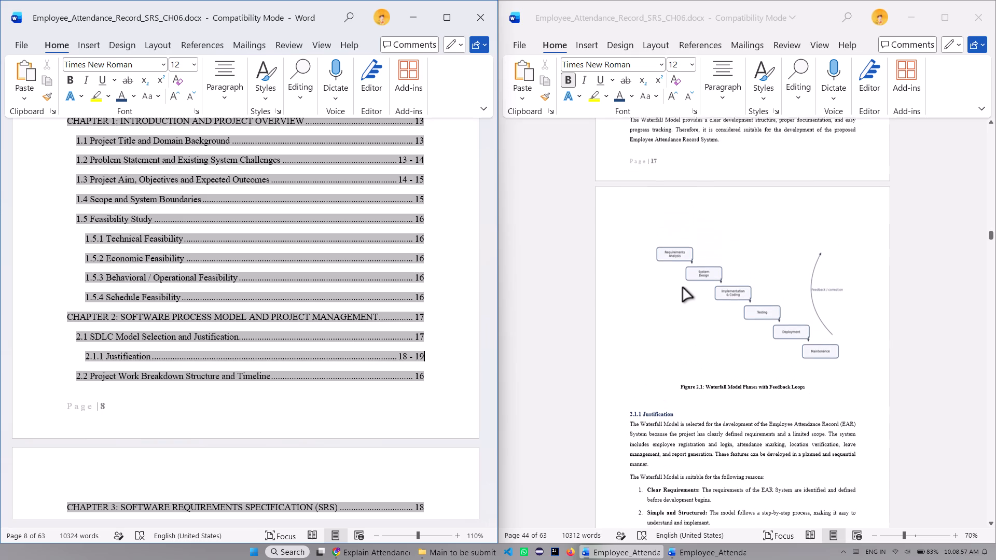
Check the extent of section 2.2 Project Work Breakdown Structure and Timeline in the reference copy and set its contents entry to 19 - 21.
{"action": "scroll", "coordinate": [683, 295], "scroll_direction": "down", "scroll_amount": 16}
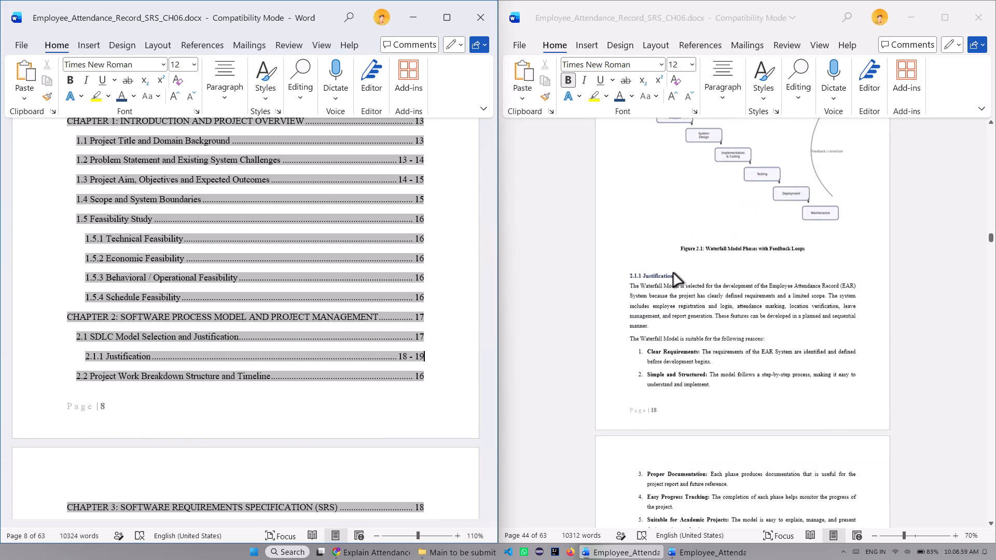
{"action": "scroll", "coordinate": [673, 273], "scroll_direction": "down", "scroll_amount": 13}
{"action": "scroll", "coordinate": [674, 276], "scroll_direction": "down", "scroll_amount": 19}
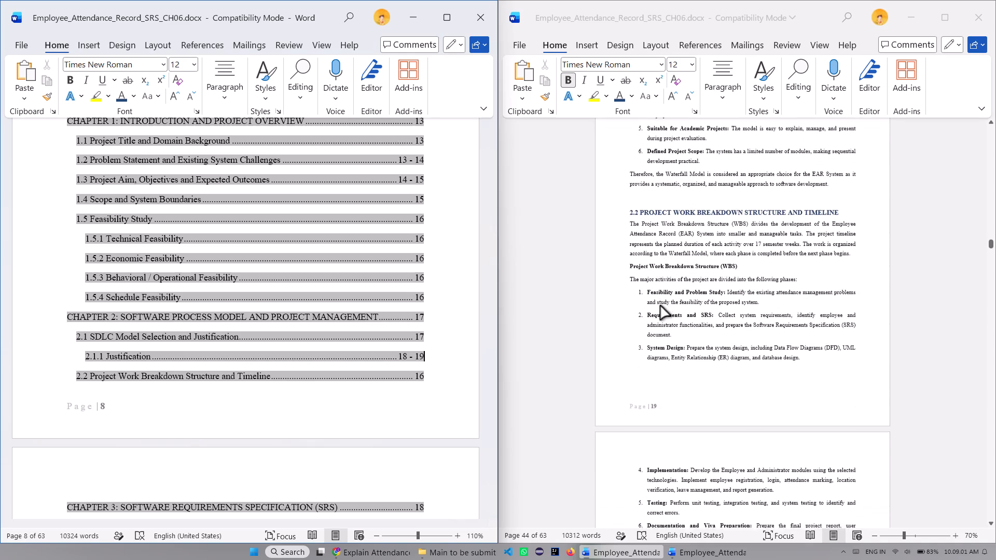
{"action": "scroll", "coordinate": [671, 291], "scroll_direction": "up", "scroll_amount": 1}
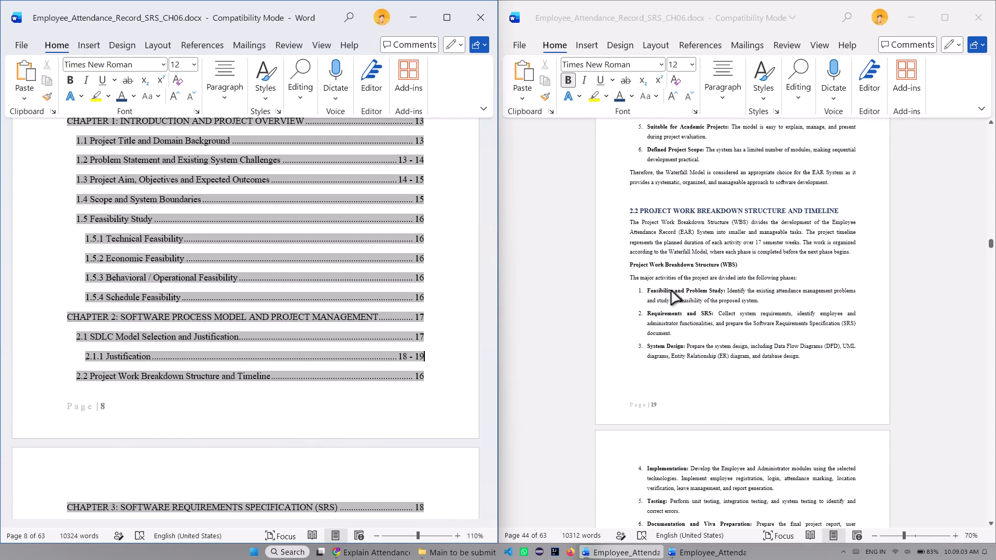
{"action": "left_click_drag", "start_coordinate": [416, 375], "coordinate": [425, 374]}
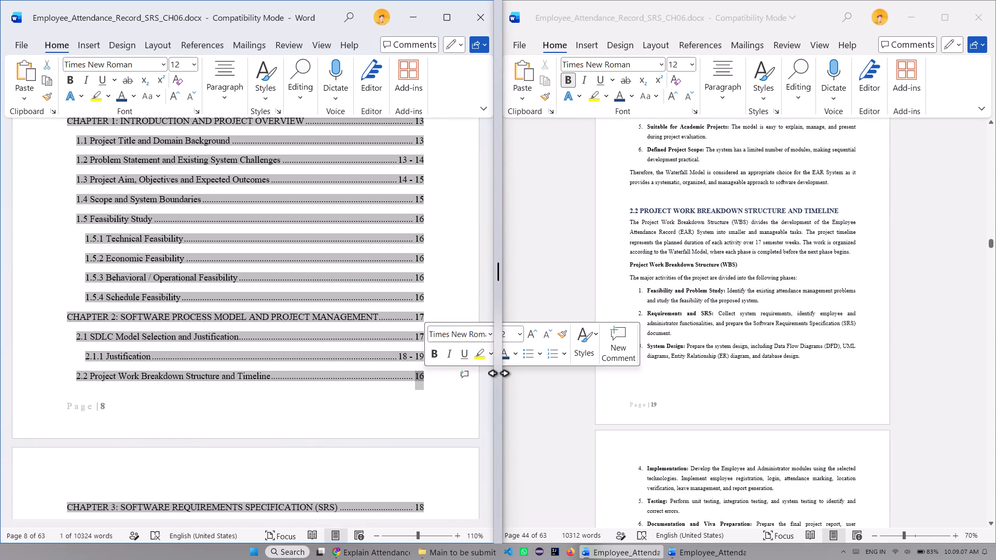
{"action": "key", "text": "1"}
{"action": "type", "text": "9"}
{"action": "key", "text": "space"}
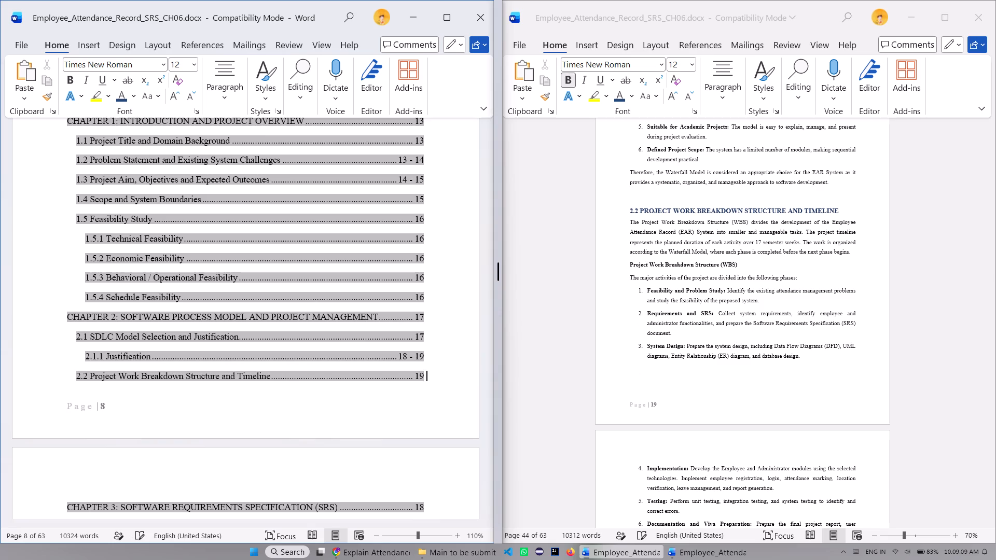
{"action": "key", "text": "BackSpace"}
{"action": "key", "text": "space"}
{"action": "type", "text": "-"}
{"action": "key", "text": "space"}
{"action": "scroll", "coordinate": [693, 366], "scroll_direction": "down", "scroll_amount": 20}
{"action": "scroll", "coordinate": [693, 366], "scroll_direction": "down", "scroll_amount": 16}
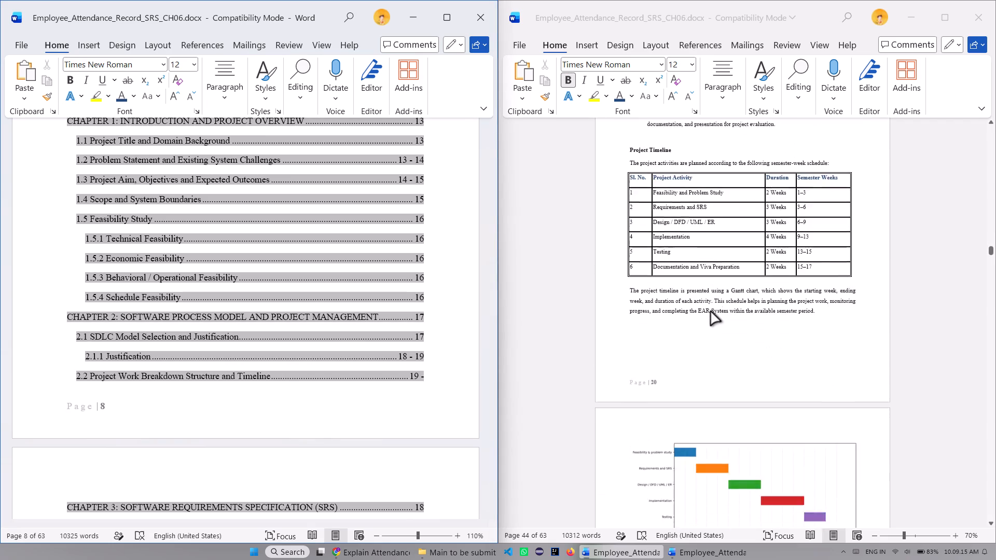
{"action": "scroll", "coordinate": [711, 312], "scroll_direction": "down", "scroll_amount": 8}
{"action": "scroll", "coordinate": [715, 308], "scroll_direction": "down", "scroll_amount": 20}
{"action": "scroll", "coordinate": [715, 308], "scroll_direction": "down", "scroll_amount": 3}
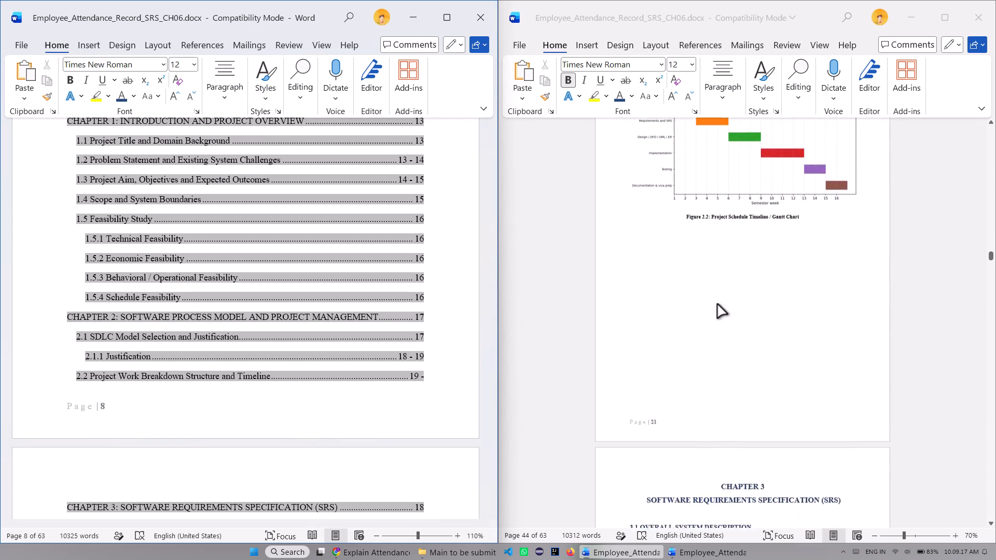
{"action": "scroll", "coordinate": [717, 304], "scroll_direction": "down", "scroll_amount": 5}
{"action": "type", "text": "21"}
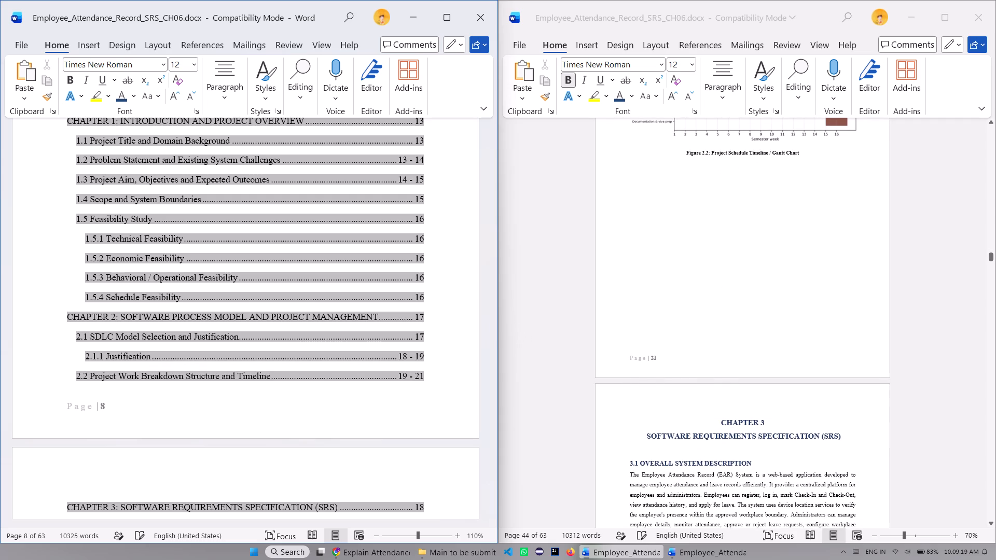
Check the page of the Chapter 3 heading in the reference copy and set its contents entry to page 22.
{"action": "scroll", "coordinate": [663, 332], "scroll_direction": "down", "scroll_amount": 6}
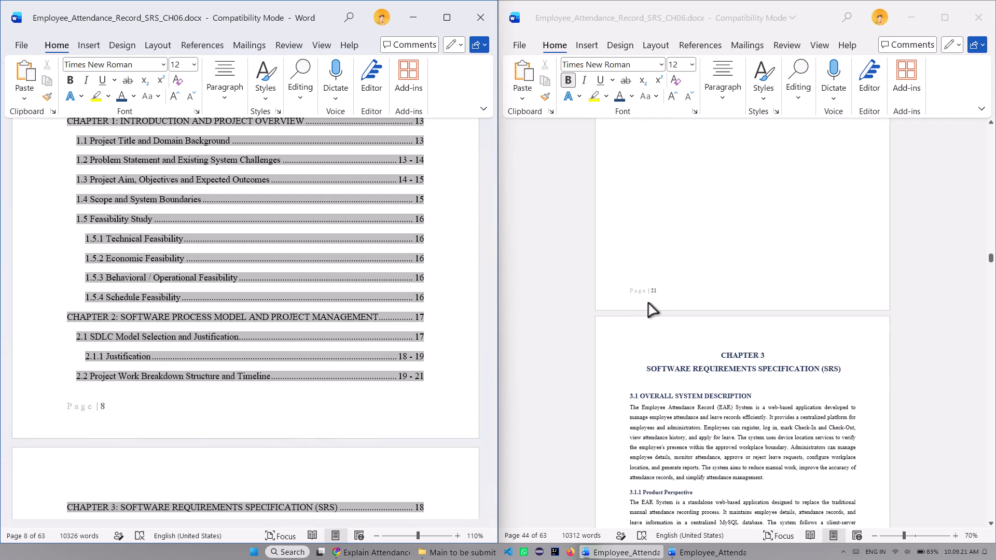
{"action": "scroll", "coordinate": [660, 300], "scroll_direction": "down", "scroll_amount": 3}
{"action": "scroll", "coordinate": [707, 330], "scroll_direction": "down", "scroll_amount": 6}
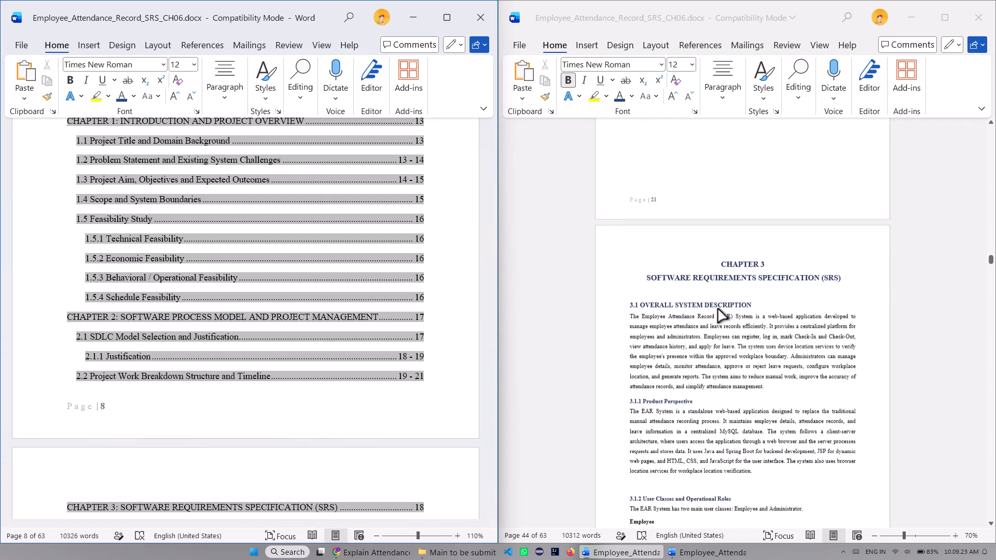
{"action": "scroll", "coordinate": [721, 281], "scroll_direction": "down", "scroll_amount": 4}
{"action": "scroll", "coordinate": [236, 468], "scroll_direction": "down", "scroll_amount": 6}
{"action": "scroll", "coordinate": [340, 320], "scroll_direction": "down", "scroll_amount": 10}
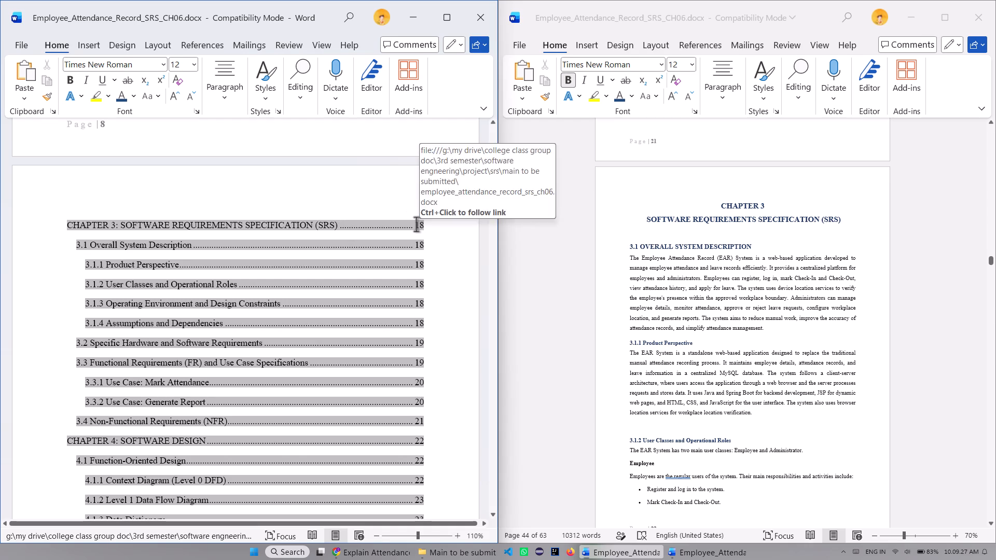
{"action": "left_click_drag", "start_coordinate": [416, 224], "coordinate": [424, 225]}
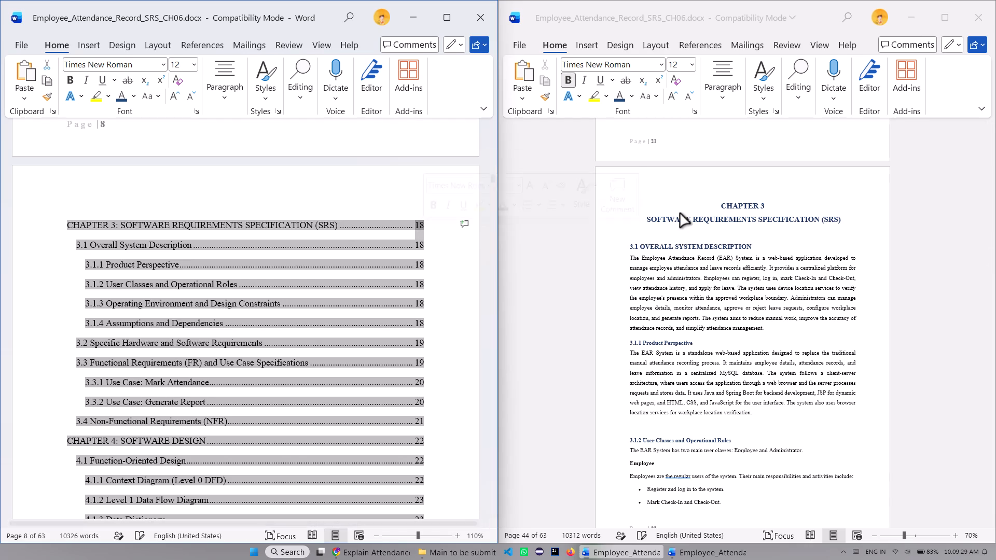
{"action": "scroll", "coordinate": [682, 217], "scroll_direction": "down", "scroll_amount": 5}
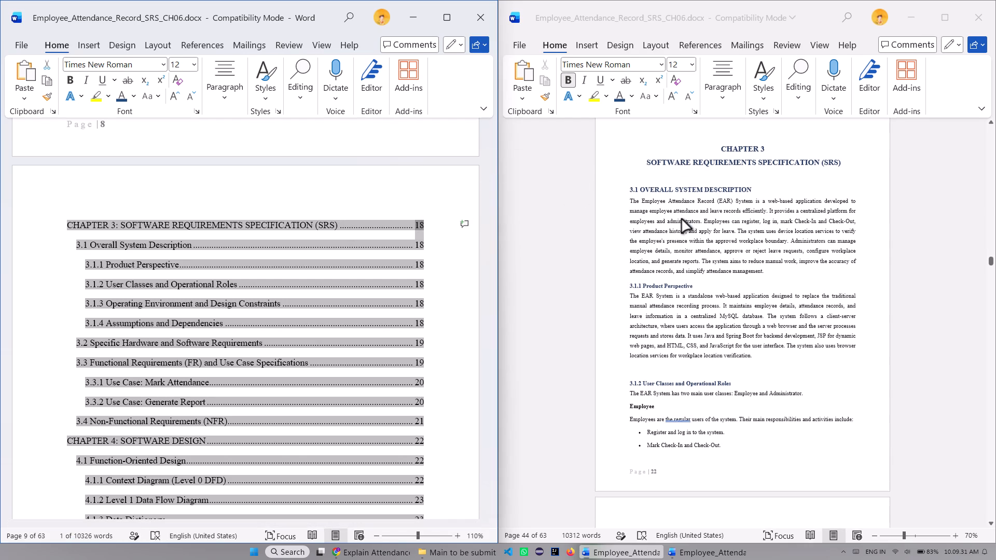
{"action": "type", "text": "22"}
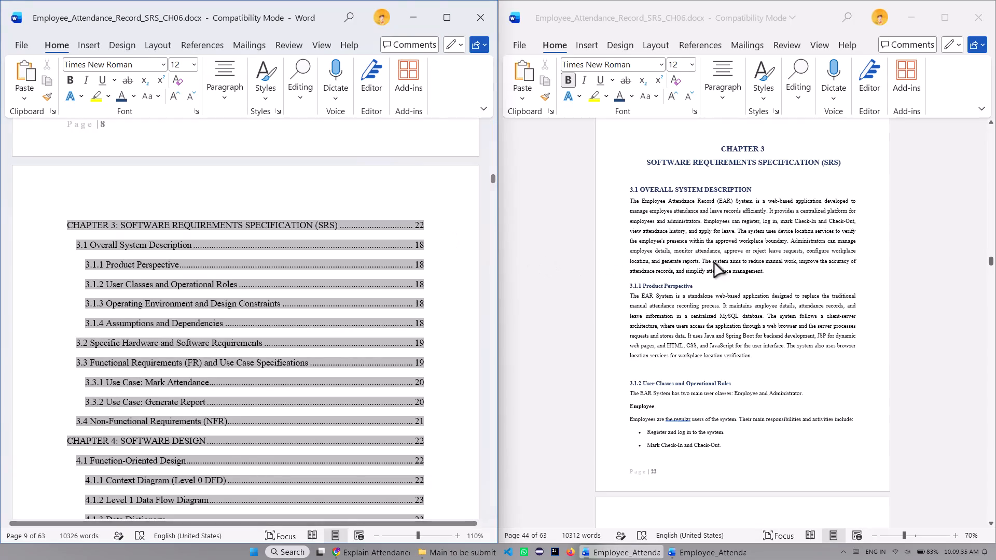
Check the page of section 3.1 Overall System Description in the reference copy and set its contents entry to page 22.
{"action": "scroll", "coordinate": [658, 351], "scroll_direction": "down", "scroll_amount": 6}
{"action": "scroll", "coordinate": [659, 348], "scroll_direction": "up", "scroll_amount": 1}
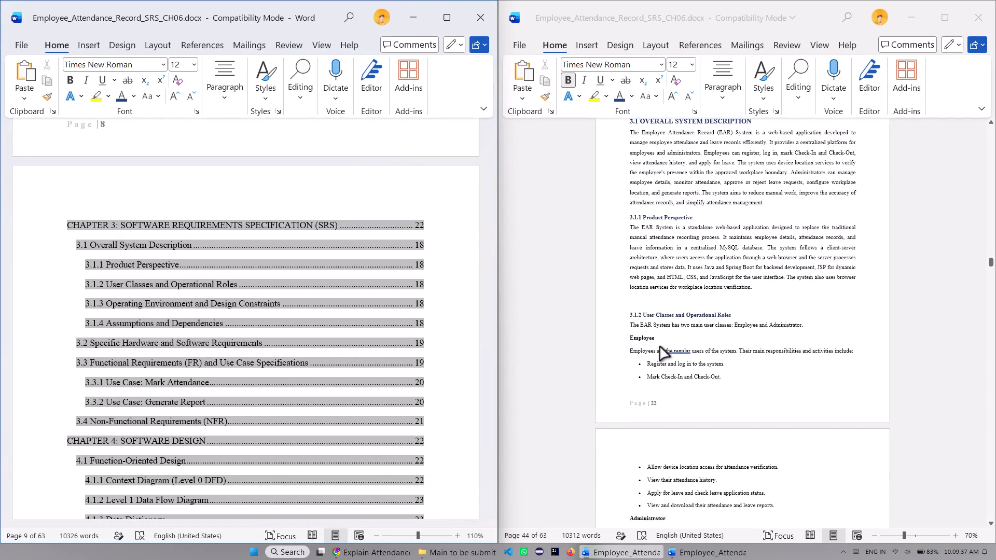
{"action": "scroll", "coordinate": [660, 347], "scroll_direction": "up", "scroll_amount": 5}
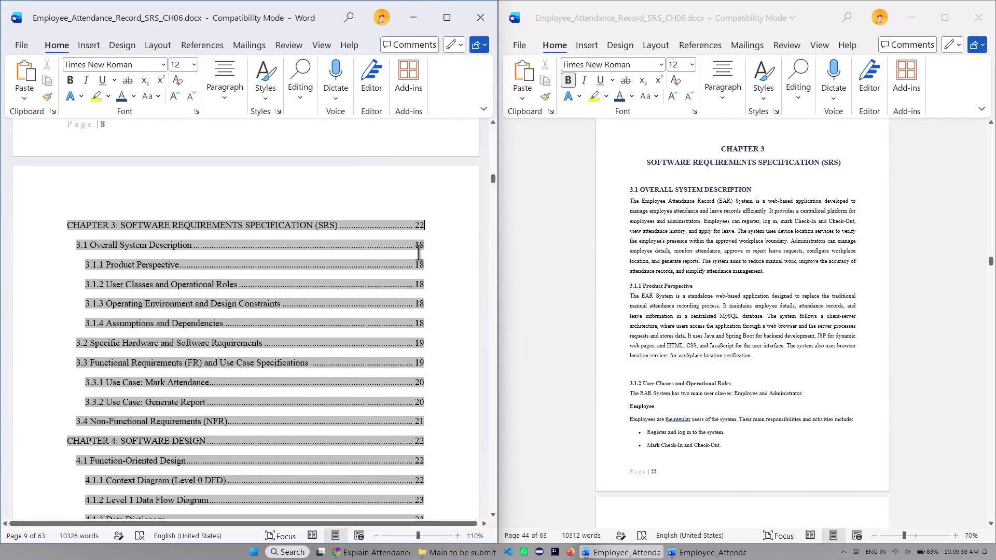
{"action": "left_click", "coordinate": [415, 242]}
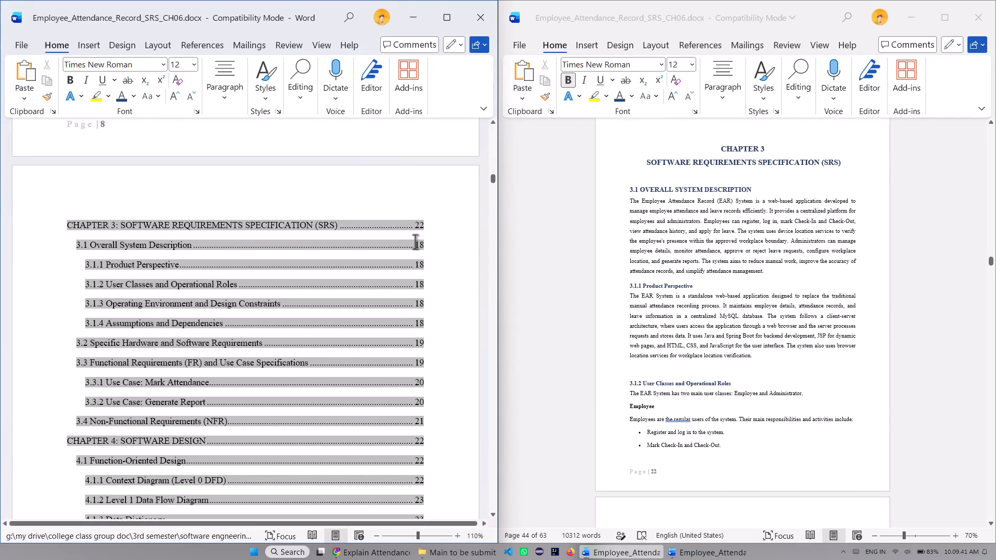
{"action": "left_click", "coordinate": [440, 243]}
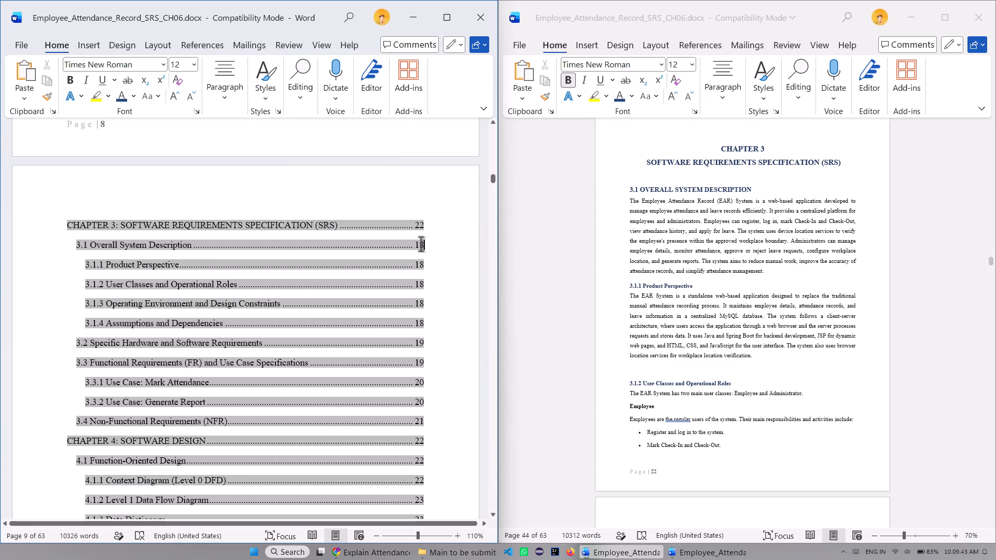
{"action": "left_click_drag", "start_coordinate": [423, 244], "coordinate": [416, 243]}
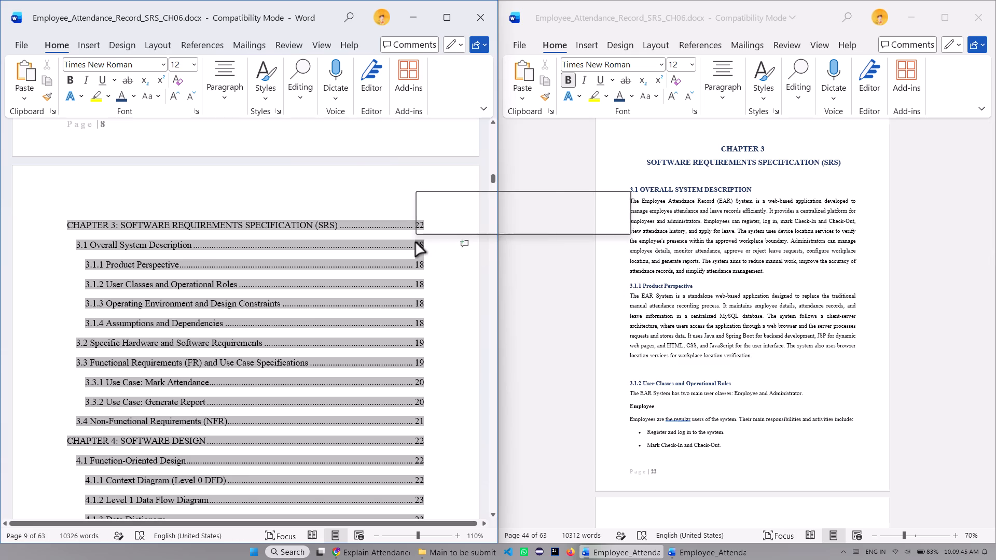
{"action": "type", "text": "22"}
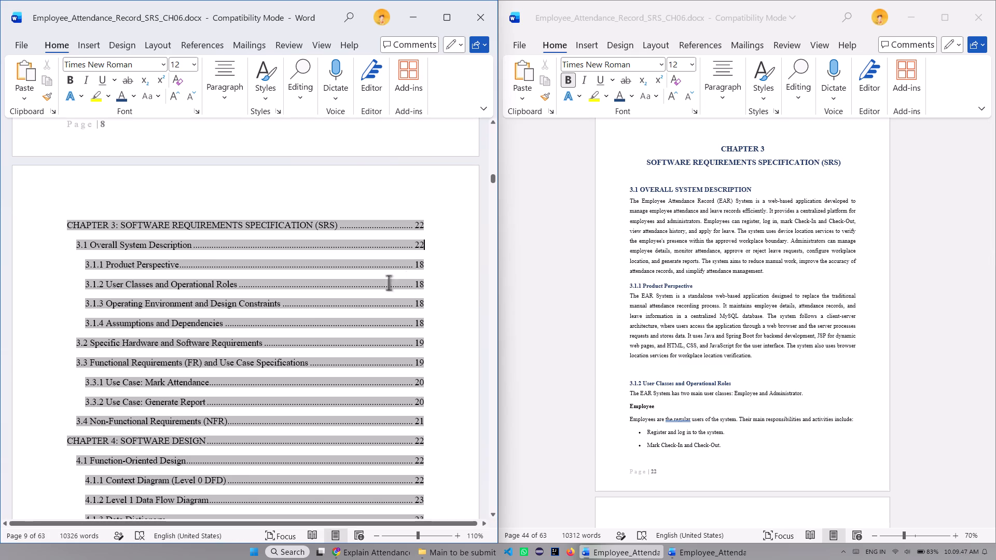
Set the contents entry for 3.1.1 Product Perspective to page 22.
{"action": "left_click_drag", "start_coordinate": [425, 264], "coordinate": [416, 264]}
{"action": "left_click_drag", "start_coordinate": [416, 264], "coordinate": [416, 263]}
{"action": "type", "text": "22"}
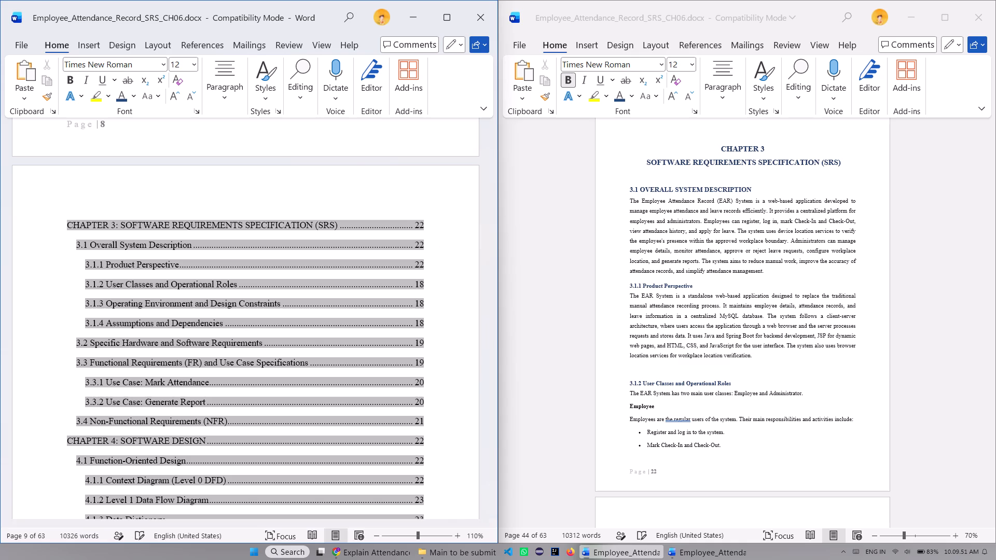
Check the extent of section 3.1.2 User Classes and Operational Roles in the reference copy and set its contents entry to 22 - 23.
{"action": "scroll", "coordinate": [680, 214], "scroll_direction": "down", "scroll_amount": 5}
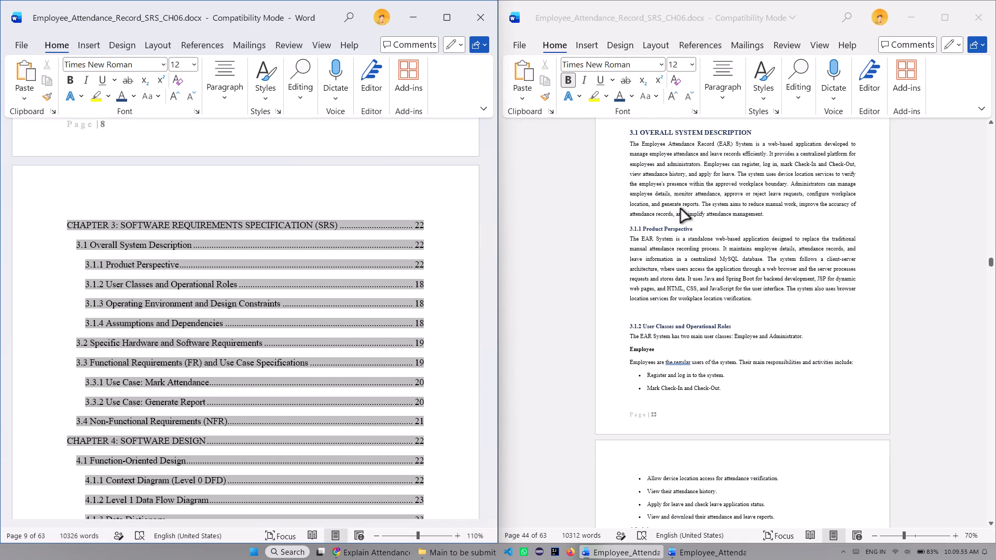
{"action": "scroll", "coordinate": [681, 232], "scroll_direction": "down", "scroll_amount": 12}
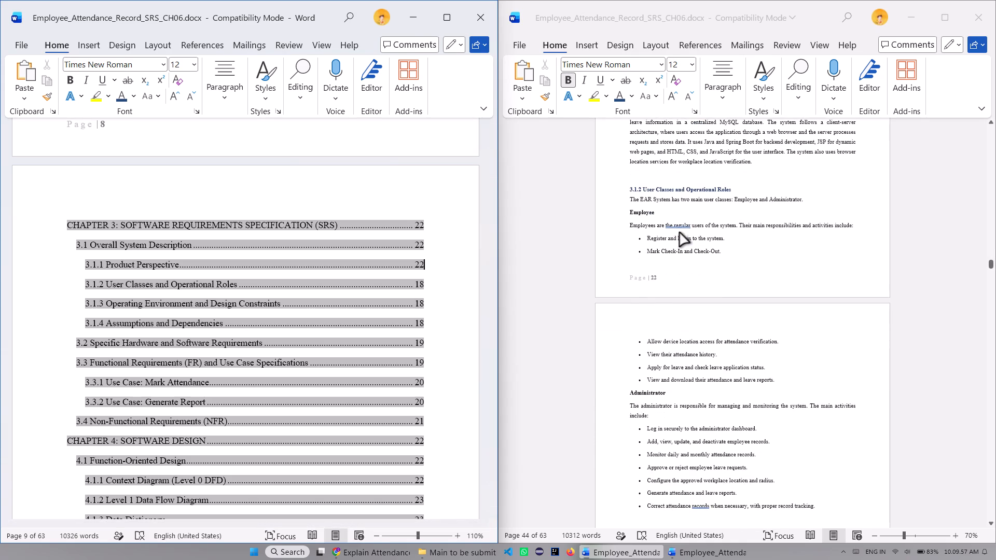
{"action": "scroll", "coordinate": [684, 222], "scroll_direction": "down", "scroll_amount": 10}
{"action": "scroll", "coordinate": [687, 222], "scroll_direction": "up", "scroll_amount": 1}
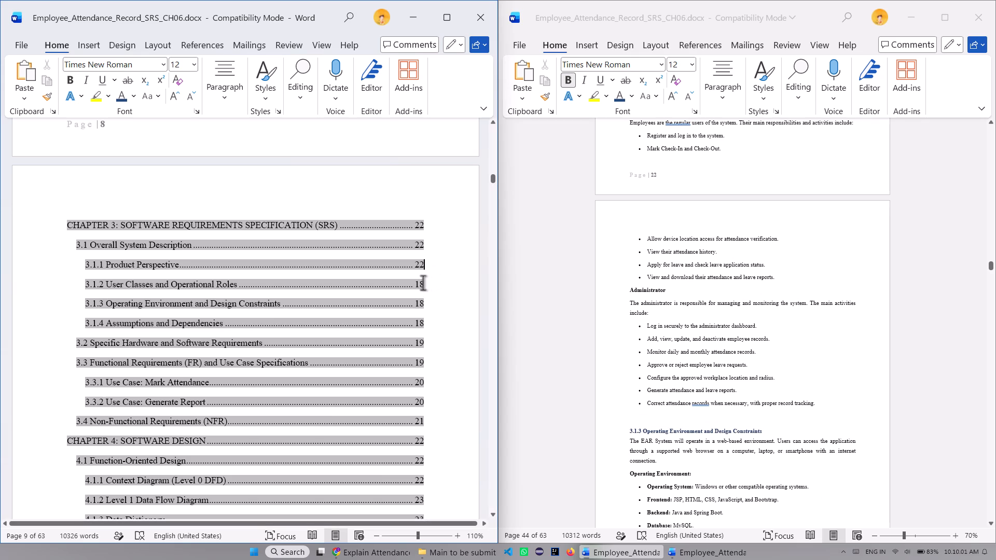
{"action": "left_click_drag", "start_coordinate": [423, 283], "coordinate": [416, 281]}
{"action": "type", "text": "22"}
{"action": "key", "text": "space"}
{"action": "type", "text": "-"}
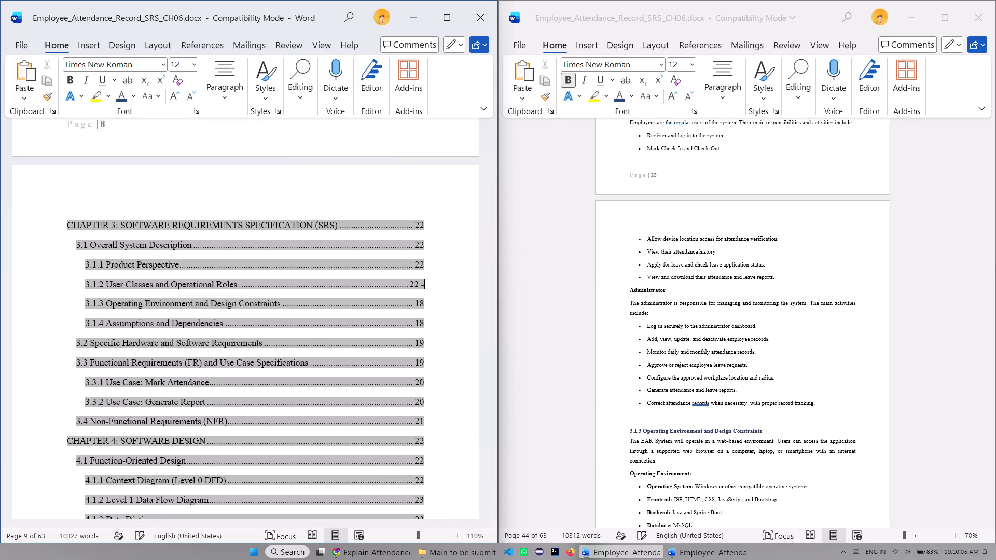
{"action": "key", "text": "space"}
{"action": "type", "text": "23"}
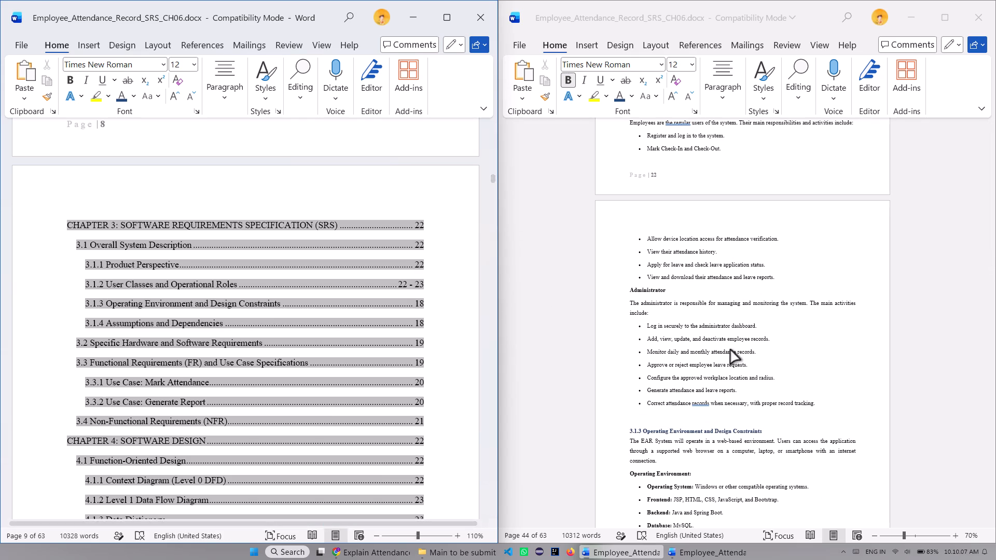
Check the extent of section 3.1.3 Operating Environment and Design Constraints in the reference copy and set its contents entry to 23 - 24.
{"action": "scroll", "coordinate": [699, 271], "scroll_direction": "down", "scroll_amount": 10}
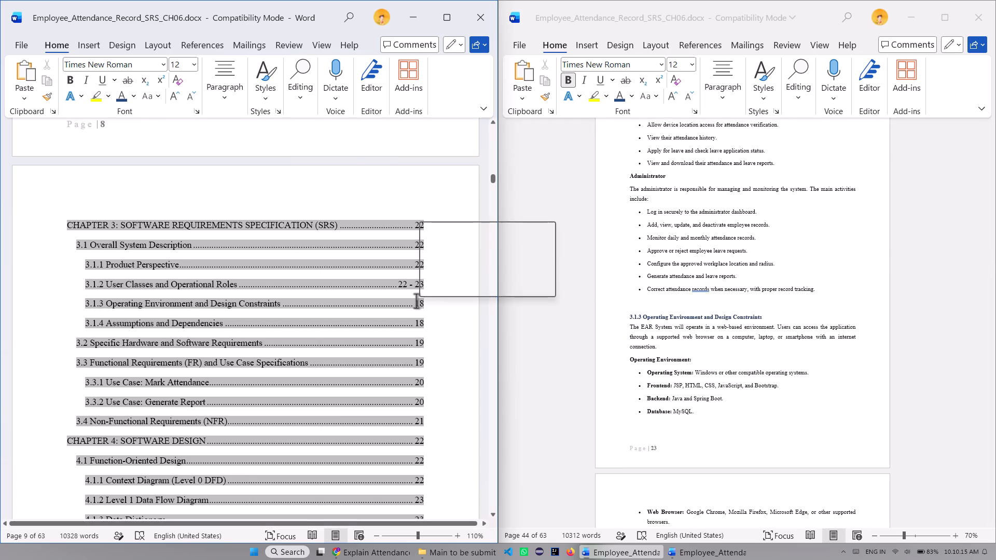
{"action": "left_click_drag", "start_coordinate": [416, 301], "coordinate": [423, 301]}
{"action": "left_click_drag", "start_coordinate": [423, 301], "coordinate": [420, 303]}
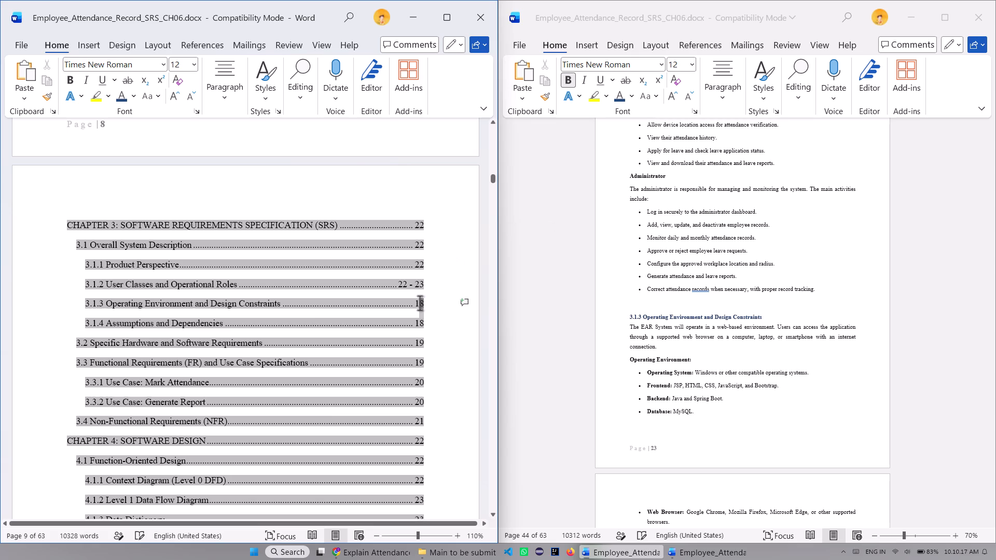
{"action": "left_click_drag", "start_coordinate": [420, 303], "coordinate": [414, 301]}
{"action": "type", "text": "23 - 2"}
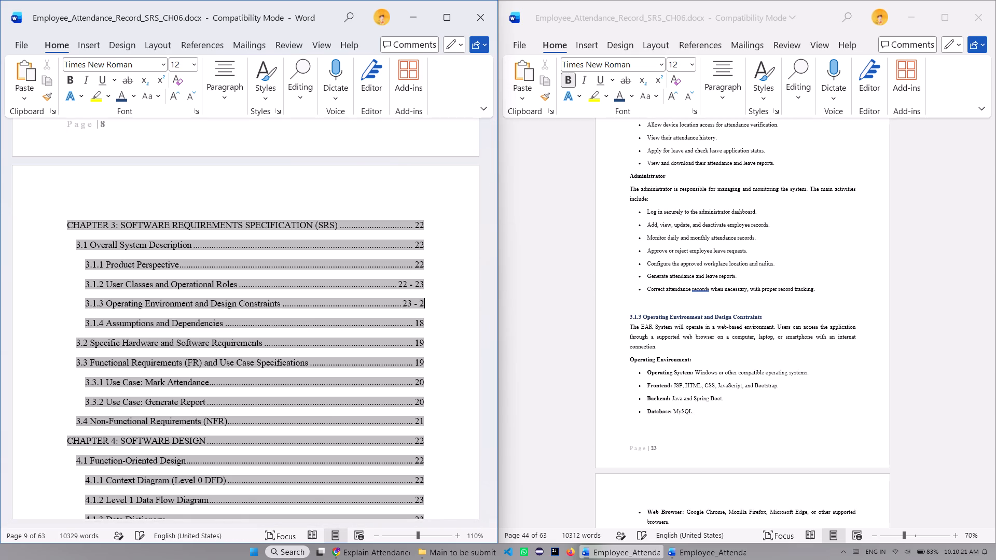
{"action": "scroll", "coordinate": [748, 221], "scroll_direction": "down", "scroll_amount": 13}
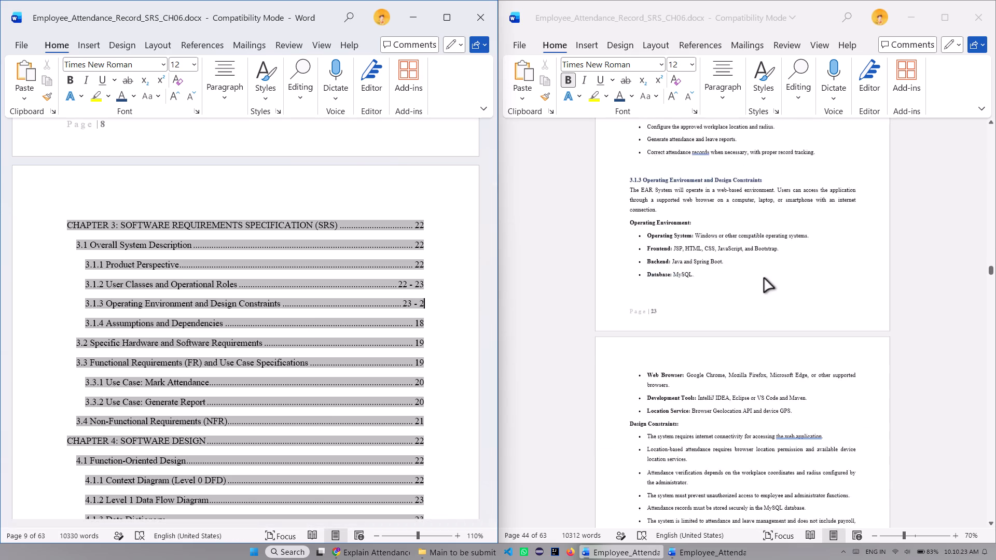
{"action": "scroll", "coordinate": [764, 278], "scroll_direction": "down", "scroll_amount": 14}
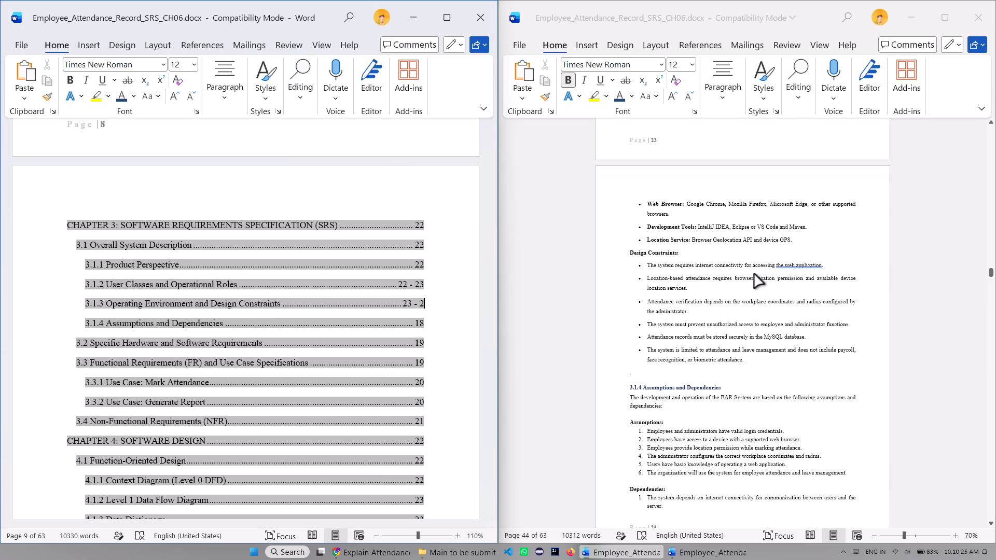
{"action": "key", "text": "4"}
Check the extent of section 3.1.4 Assumptions and Dependencies in the reference copy and set its contents entry to 24 - 25.
{"action": "scroll", "coordinate": [709, 292], "scroll_direction": "down", "scroll_amount": 9}
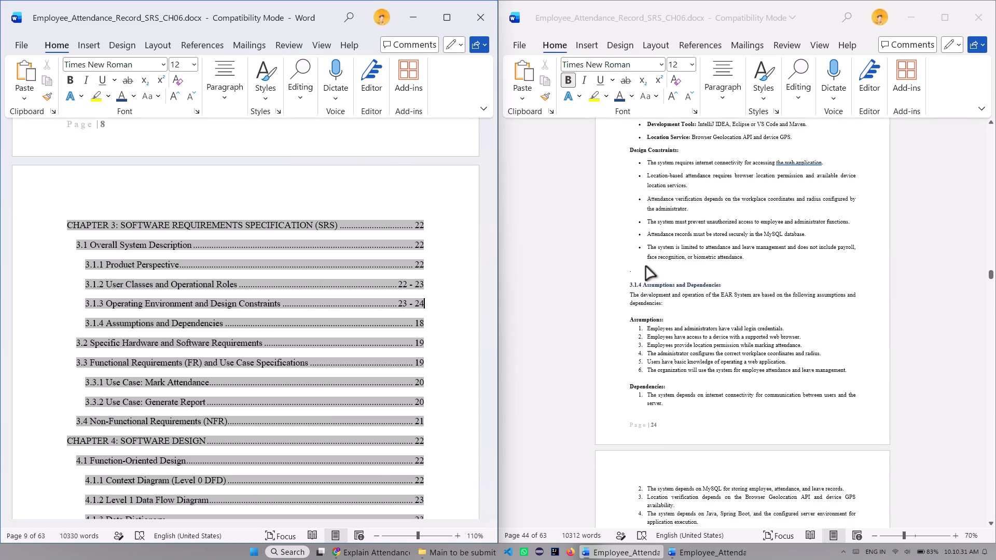
{"action": "left_click_drag", "start_coordinate": [415, 323], "coordinate": [416, 323]}
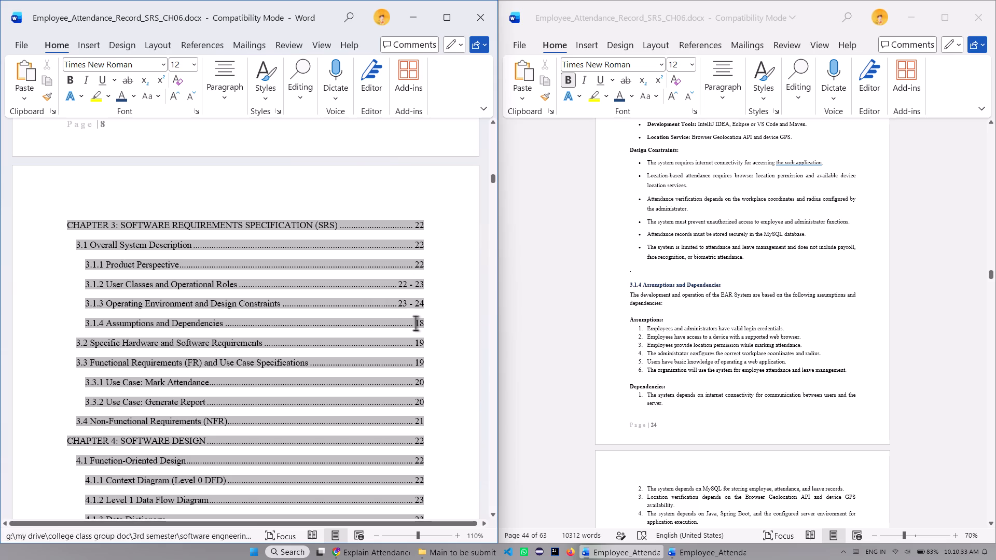
{"action": "left_click_drag", "start_coordinate": [416, 323], "coordinate": [423, 323]}
{"action": "key", "text": "2"}
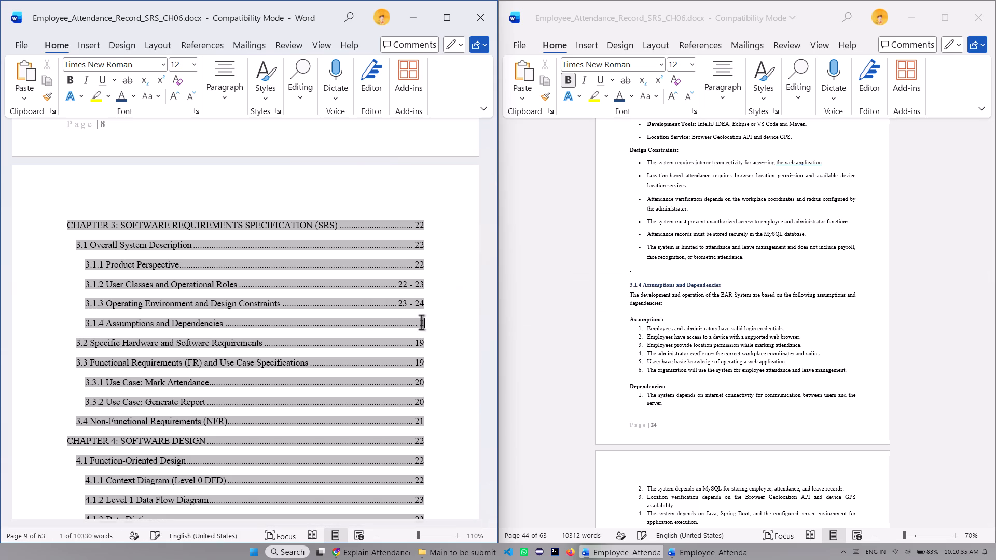
{"action": "type", "text": "4 -"}
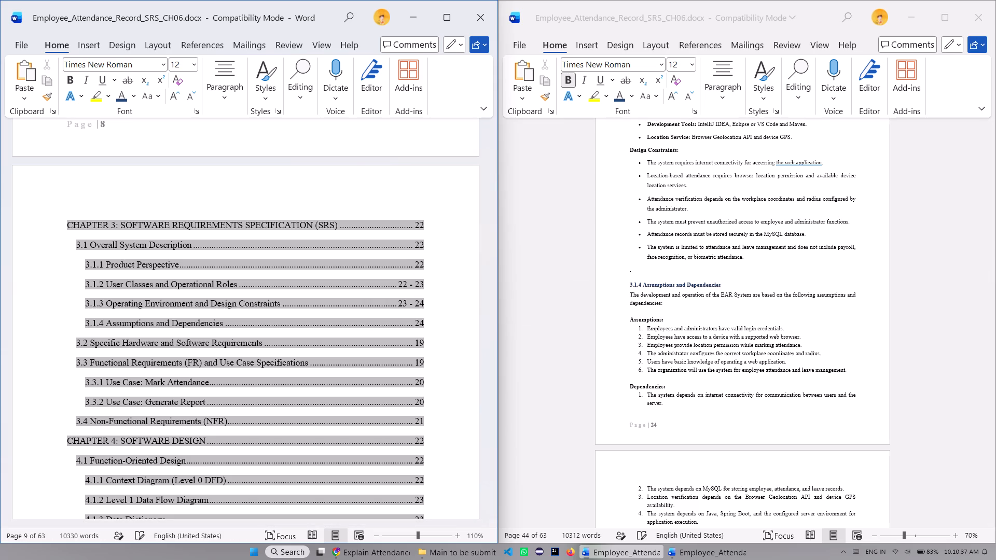
{"action": "key", "text": "space"}
{"action": "scroll", "coordinate": [689, 321], "scroll_direction": "down", "scroll_amount": 4}
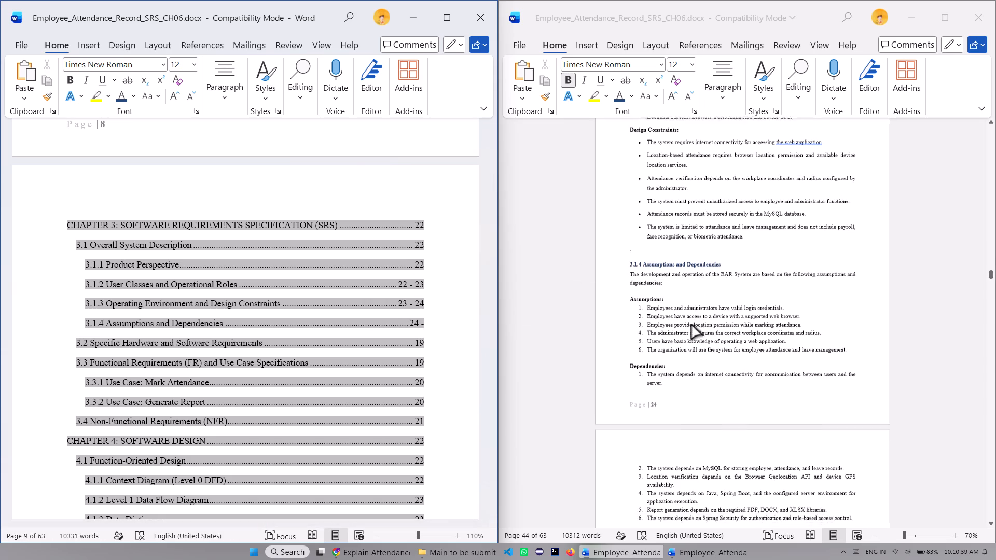
{"action": "scroll", "coordinate": [691, 325], "scroll_direction": "down", "scroll_amount": 14}
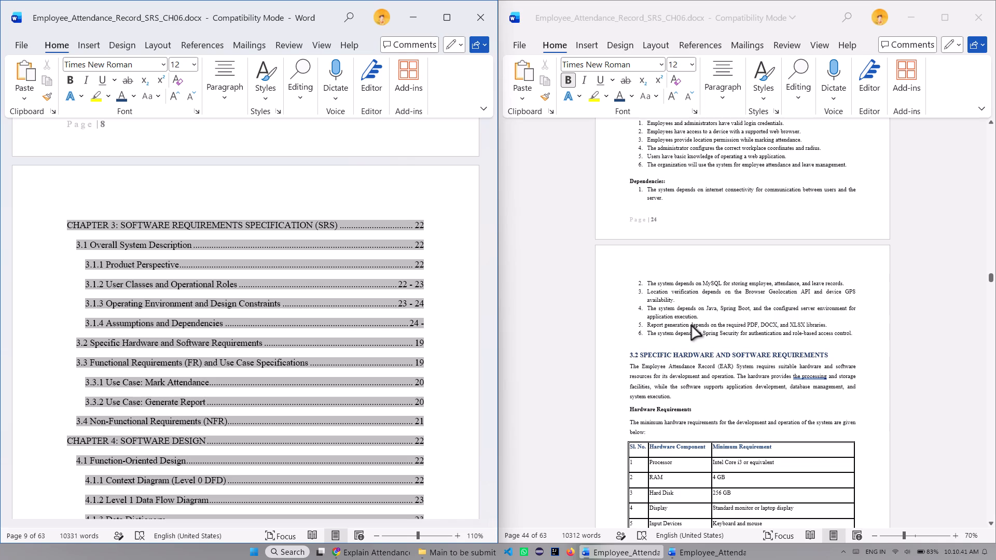
{"action": "scroll", "coordinate": [695, 301], "scroll_direction": "down", "scroll_amount": 4}
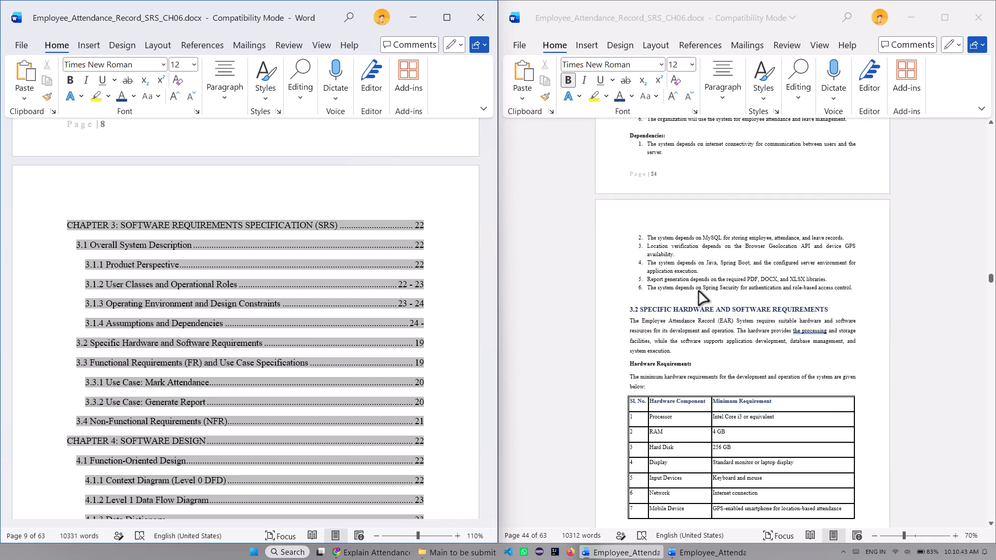
{"action": "scroll", "coordinate": [699, 291], "scroll_direction": "down", "scroll_amount": 5}
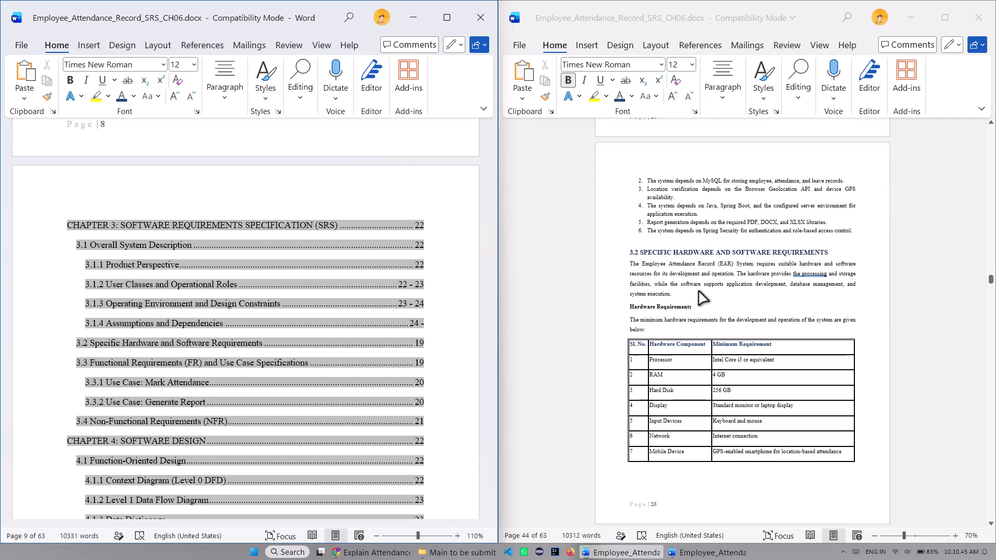
{"action": "type", "text": "25"}
Check the extent of section 3.2 Specific Hardware and Software Requirements in the reference copy and set its contents entry to 25 - 26.
{"action": "scroll", "coordinate": [725, 312], "scroll_direction": "down", "scroll_amount": 1}
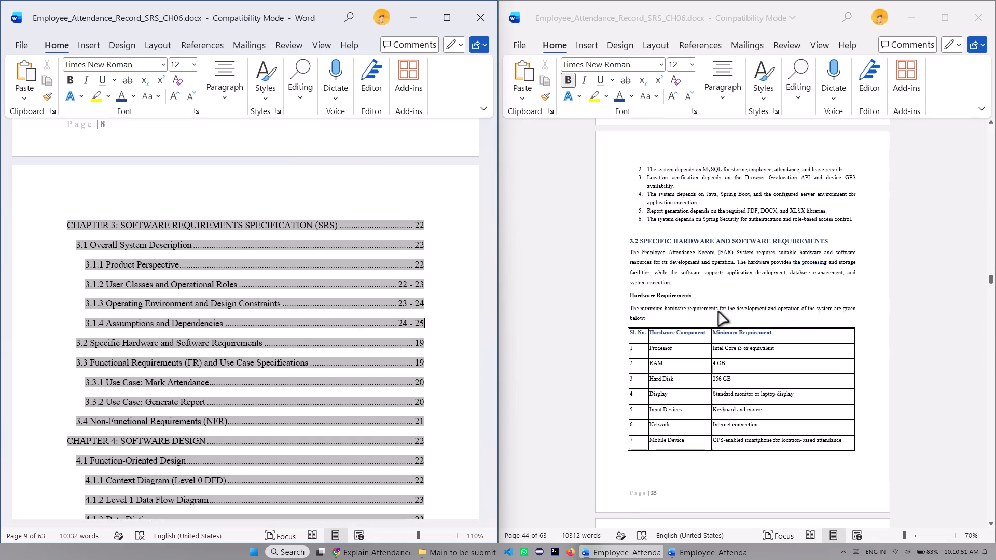
{"action": "scroll", "coordinate": [714, 314], "scroll_direction": "down", "scroll_amount": 7}
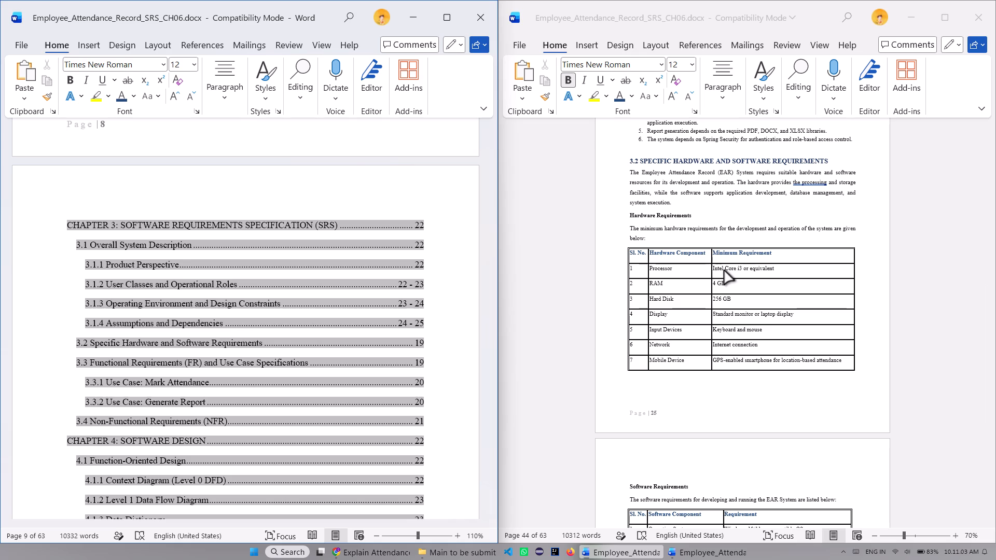
{"action": "left_click_drag", "start_coordinate": [416, 343], "coordinate": [420, 343]}
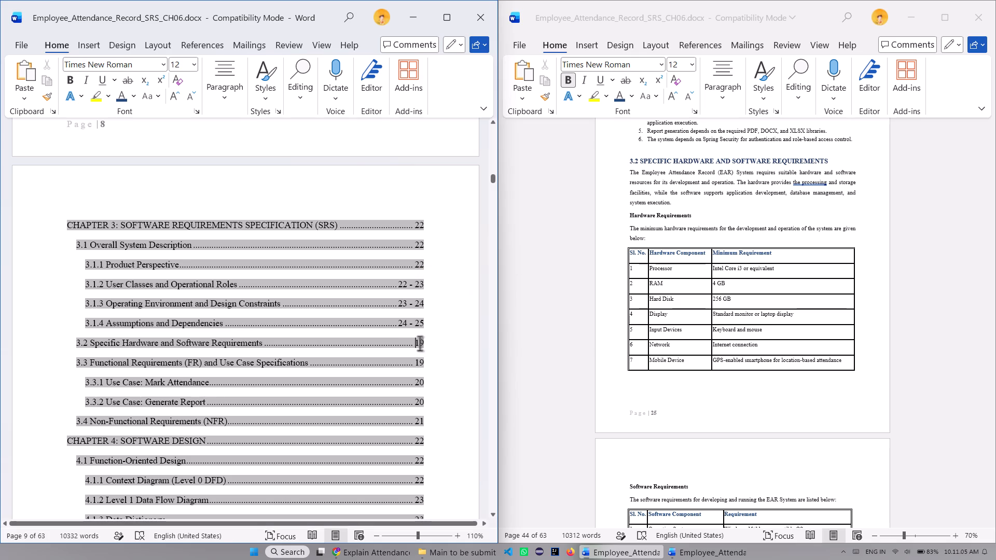
{"action": "left_click_drag", "start_coordinate": [420, 343], "coordinate": [422, 343]}
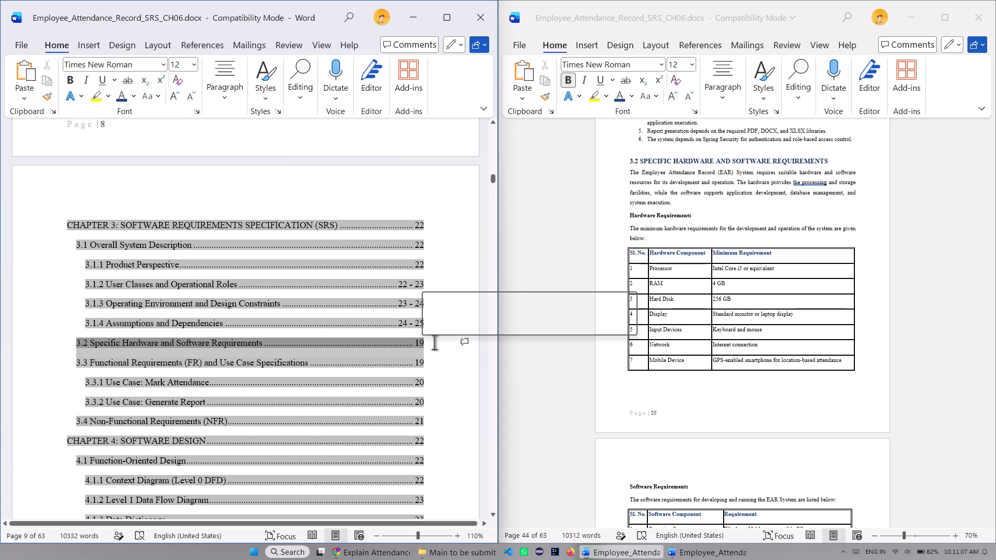
{"action": "left_click", "coordinate": [435, 342]}
{"action": "left_click_drag", "start_coordinate": [423, 343], "coordinate": [413, 343]}
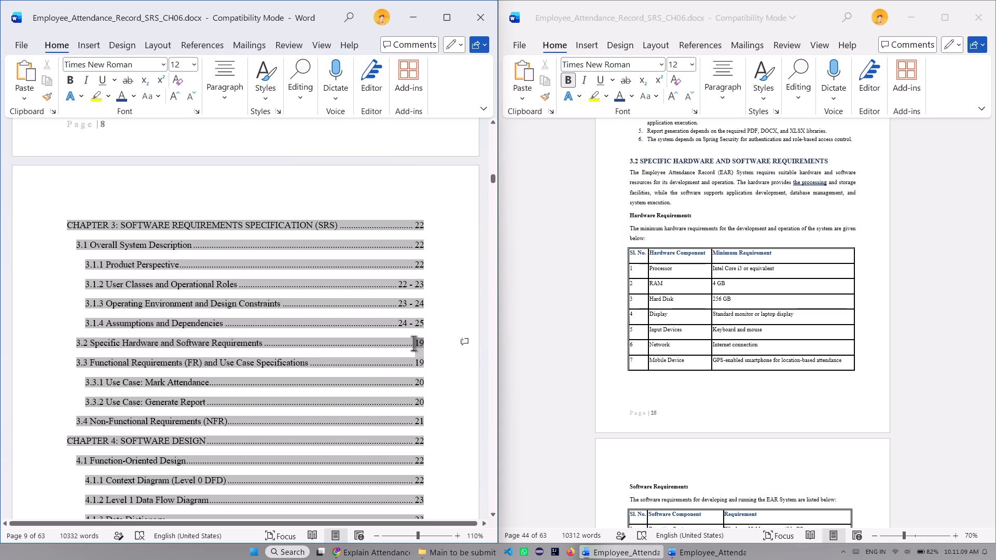
{"action": "key", "text": "2"}
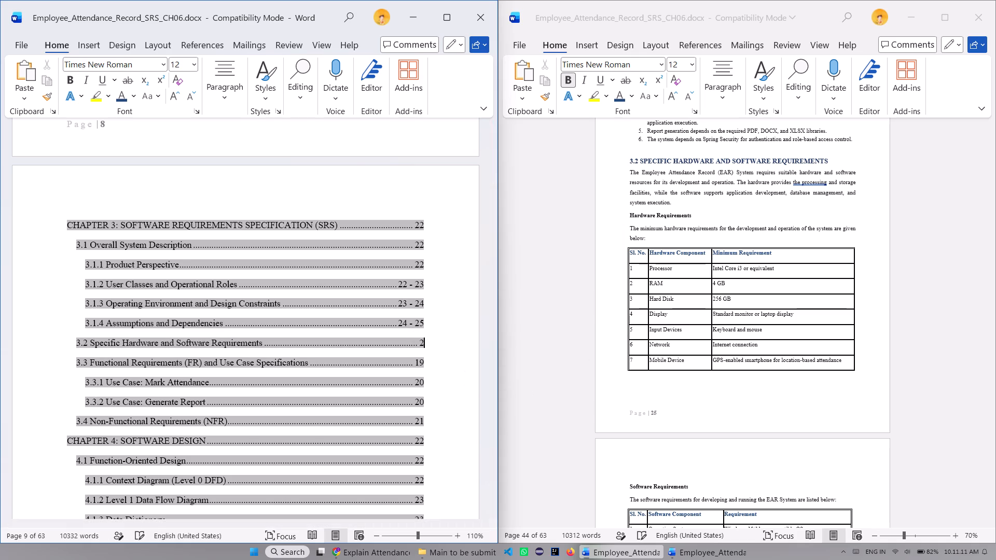
{"action": "key", "text": "5"}
{"action": "key", "text": "space"}
{"action": "type", "text": "-="}
{"action": "key", "text": "space"}
{"action": "key", "text": "BackSpace"}
{"action": "key", "text": "BackSpace"}
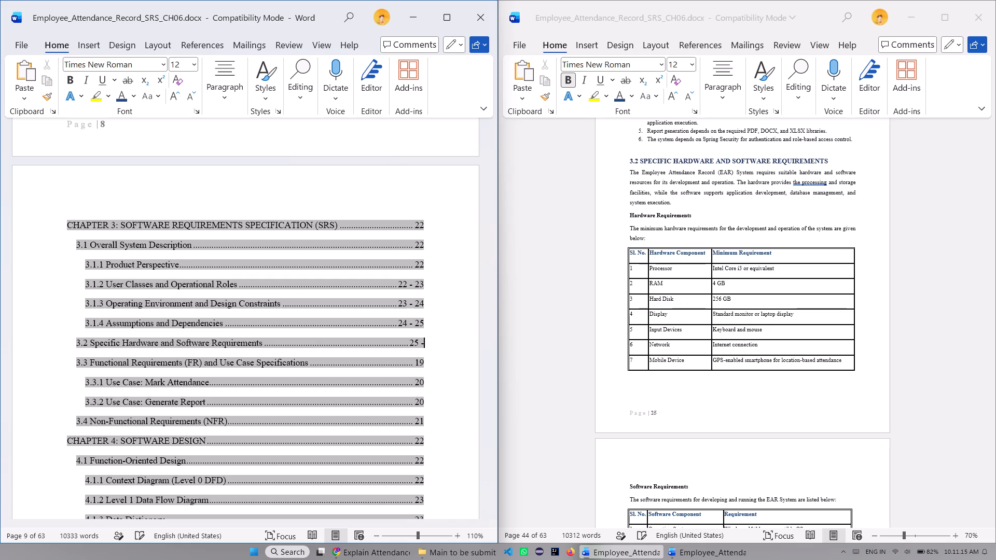
{"action": "key", "text": "space"}
{"action": "scroll", "coordinate": [679, 278], "scroll_direction": "down", "scroll_amount": 20}
{"action": "scroll", "coordinate": [679, 278], "scroll_direction": "down", "scroll_amount": 5}
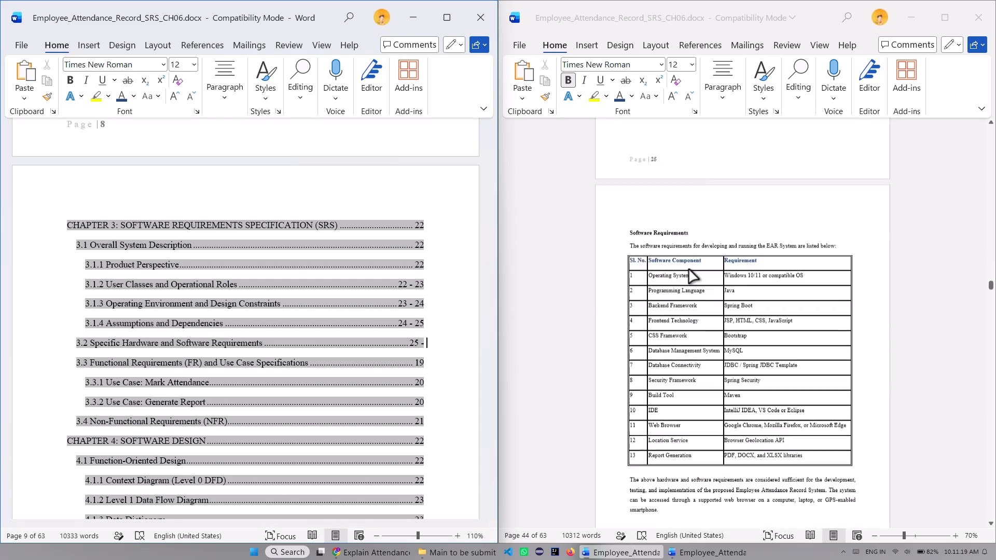
{"action": "scroll", "coordinate": [689, 267], "scroll_direction": "down", "scroll_amount": 9}
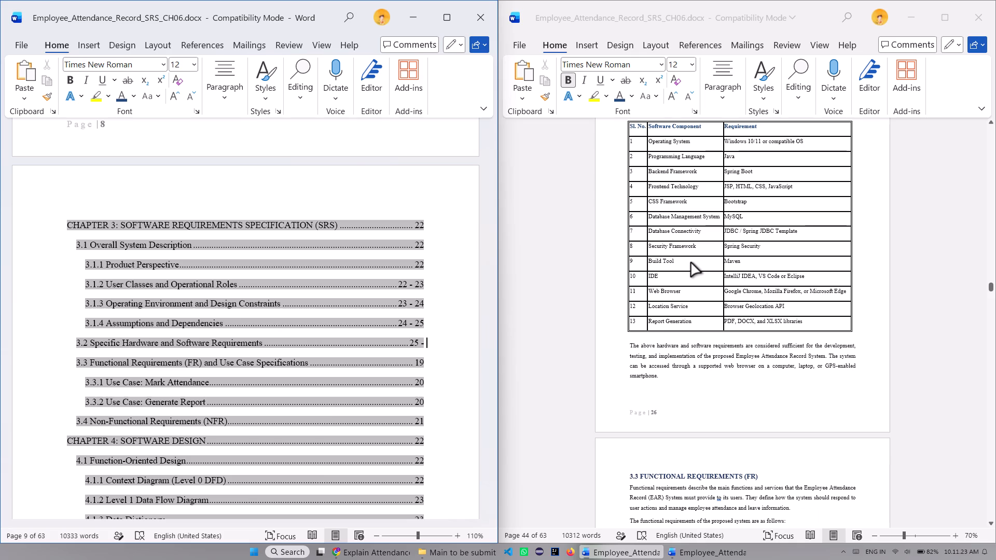
{"action": "key", "text": "2"}
{"action": "key", "text": "6"}
Check the extent of section 3.3 Functional Requirements in the reference copy and set its contents entry to 27 - 28.
{"action": "scroll", "coordinate": [724, 291], "scroll_direction": "down", "scroll_amount": 16}
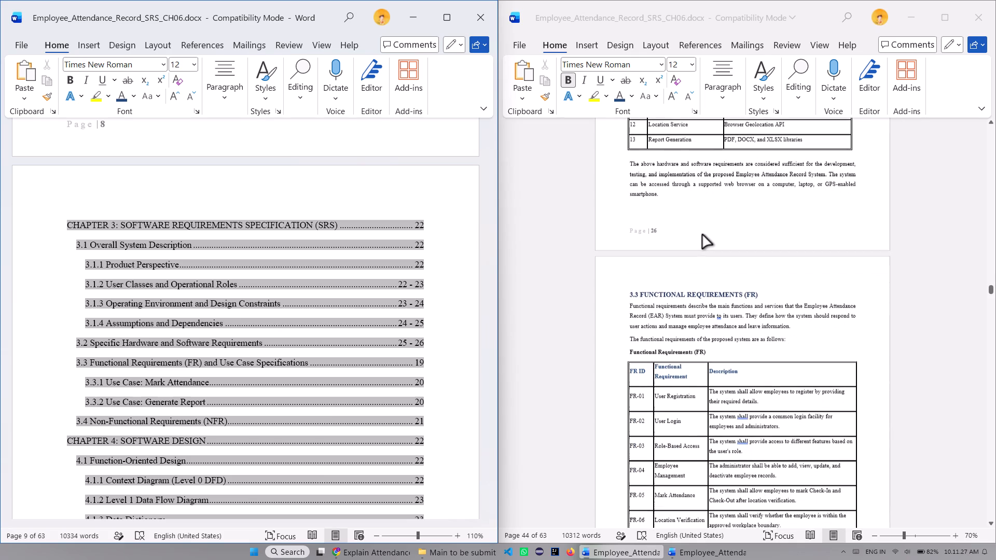
{"action": "scroll", "coordinate": [738, 261], "scroll_direction": "down", "scroll_amount": 6}
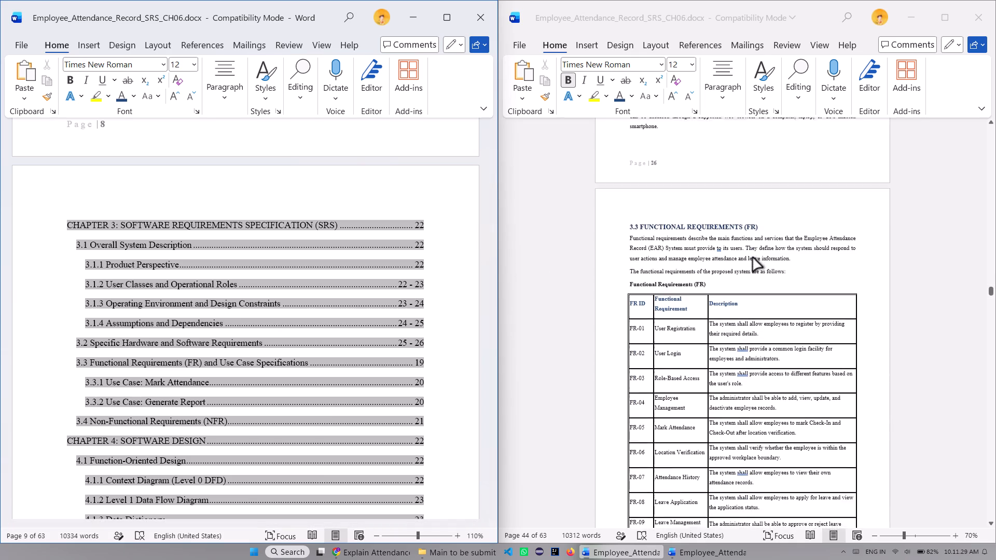
{"action": "scroll", "coordinate": [753, 256], "scroll_direction": "down", "scroll_amount": 20}
{"action": "scroll", "coordinate": [753, 256], "scroll_direction": "down", "scroll_amount": 7}
{"action": "scroll", "coordinate": [750, 253], "scroll_direction": "up", "scroll_amount": 7}
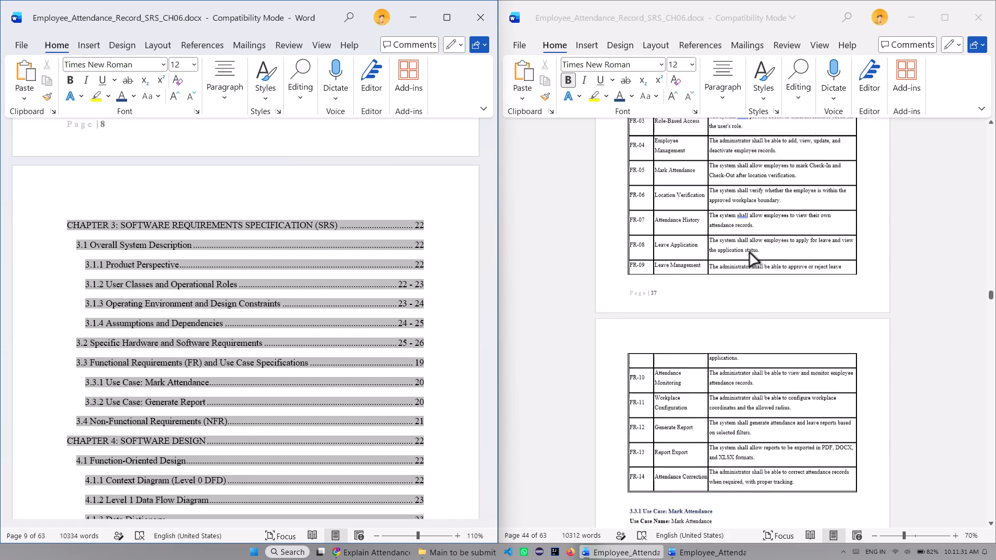
{"action": "scroll", "coordinate": [749, 249], "scroll_direction": "up", "scroll_amount": 14}
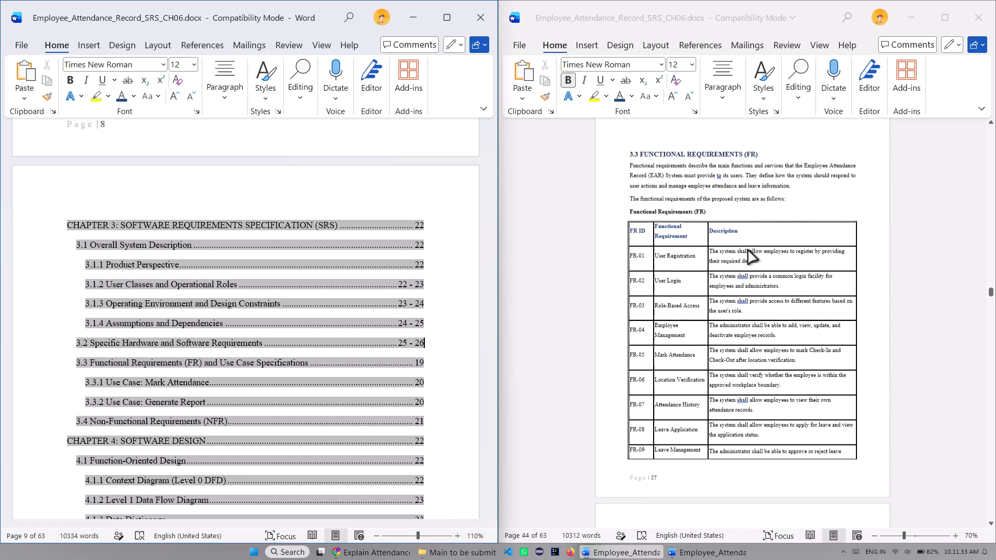
{"action": "scroll", "coordinate": [748, 250], "scroll_direction": "up", "scroll_amount": 2}
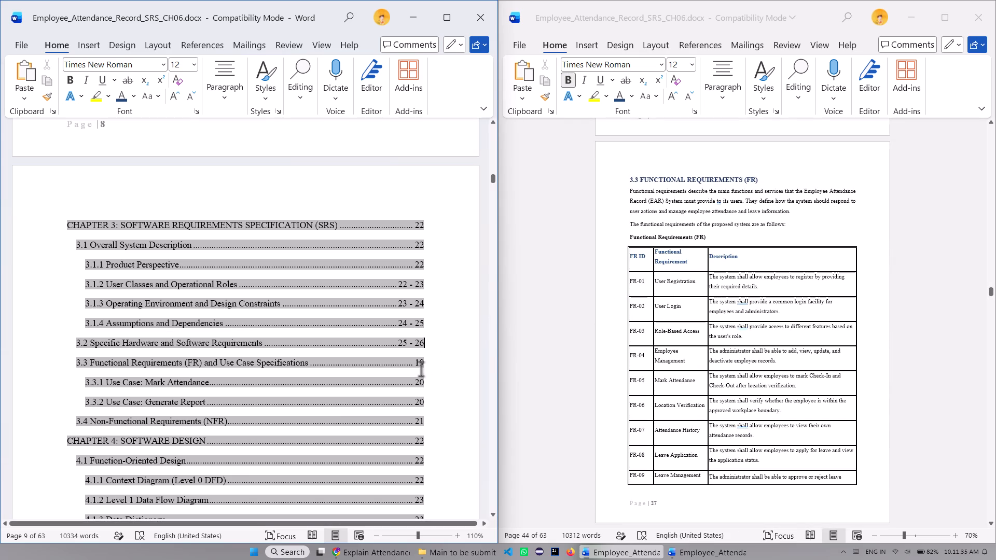
{"action": "left_click_drag", "start_coordinate": [416, 360], "coordinate": [425, 360]}
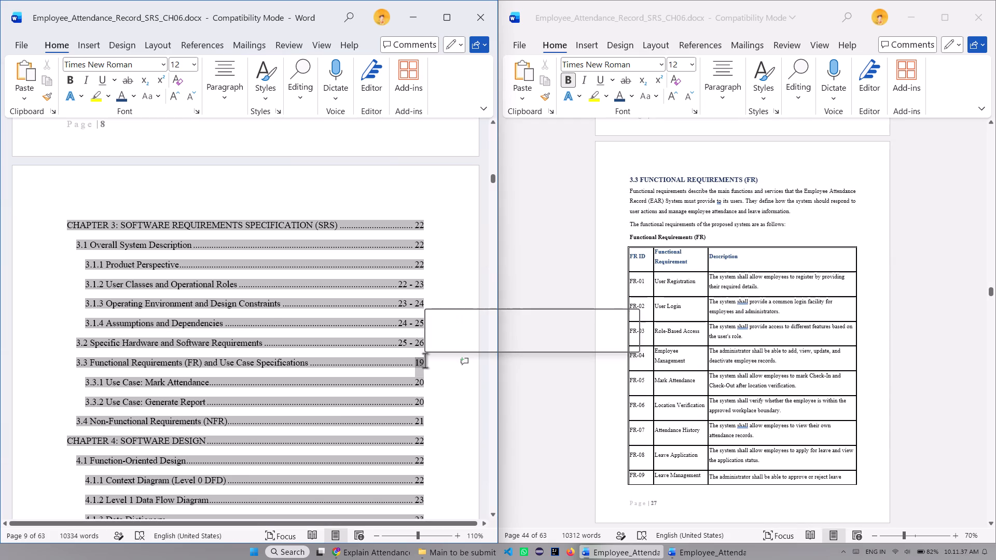
{"action": "type", "text": "27"}
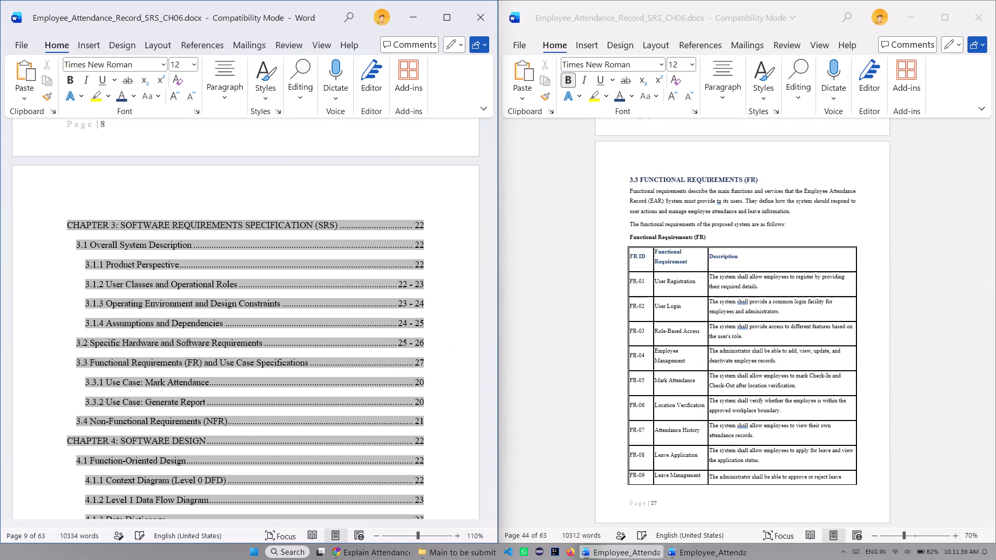
{"action": "scroll", "coordinate": [704, 333], "scroll_direction": "down", "scroll_amount": 5}
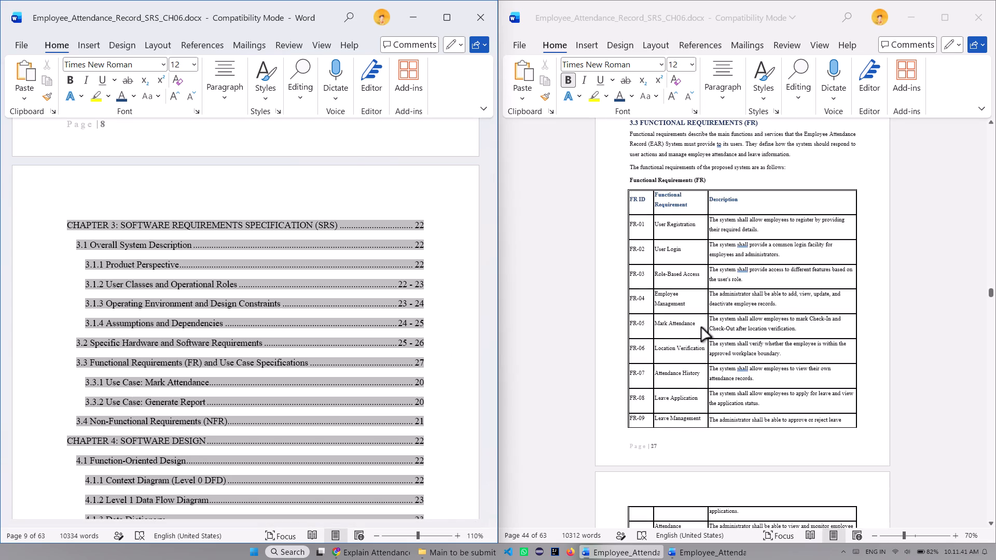
{"action": "scroll", "coordinate": [709, 329], "scroll_direction": "down", "scroll_amount": 20}
{"action": "scroll", "coordinate": [709, 329], "scroll_direction": "down", "scroll_amount": 6}
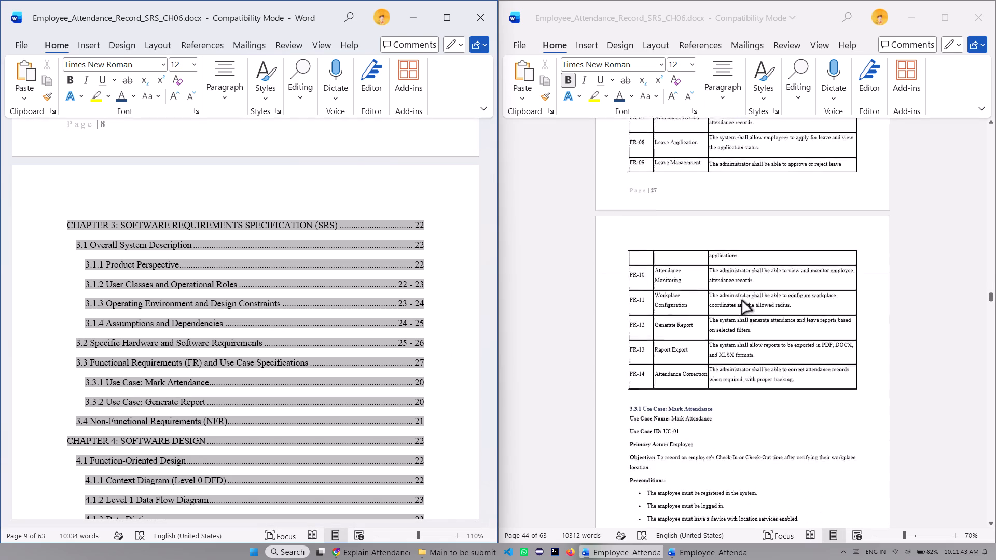
{"action": "scroll", "coordinate": [742, 301], "scroll_direction": "down", "scroll_amount": 4}
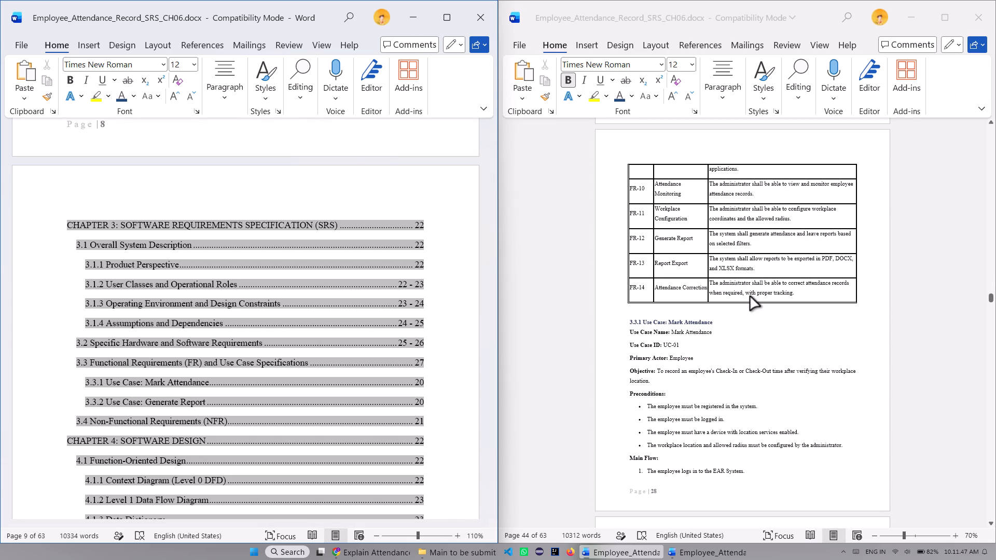
{"action": "key", "text": "space"}
{"action": "type", "text": "- 2"}
{"action": "key", "text": "8"}
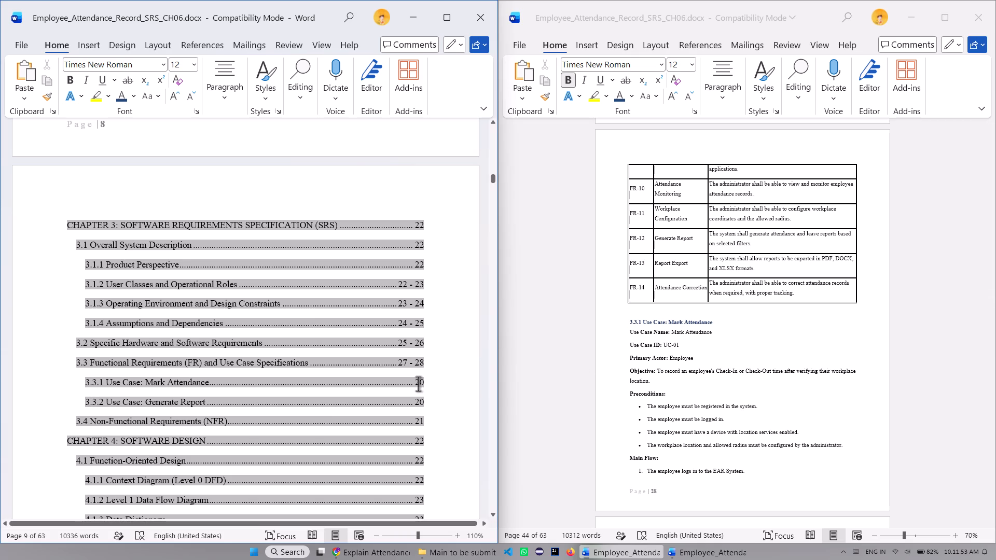
Check the extent of section 3.3.1 Use Case: Mark Attendance in the reference copy and set its contents entry to 28 - 29.
{"action": "left_click_drag", "start_coordinate": [415, 383], "coordinate": [423, 383]}
{"action": "key", "text": "2"}
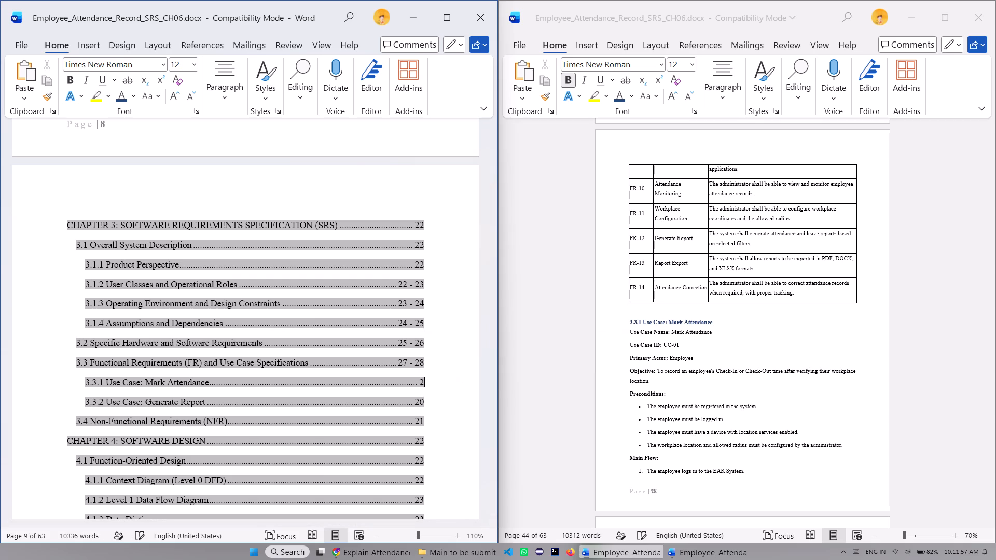
{"action": "type", "text": "8"}
{"action": "key", "text": "space"}
{"action": "type", "text": "-"}
{"action": "key", "text": "space"}
{"action": "scroll", "coordinate": [708, 340], "scroll_direction": "down", "scroll_amount": 20}
{"action": "scroll", "coordinate": [708, 340], "scroll_direction": "down", "scroll_amount": 11}
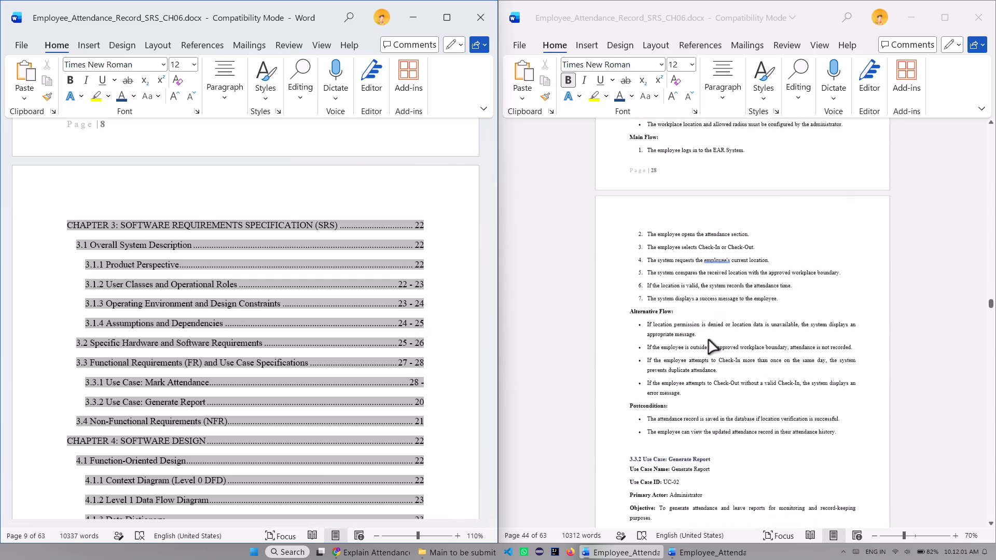
{"action": "scroll", "coordinate": [709, 340], "scroll_direction": "down", "scroll_amount": 5}
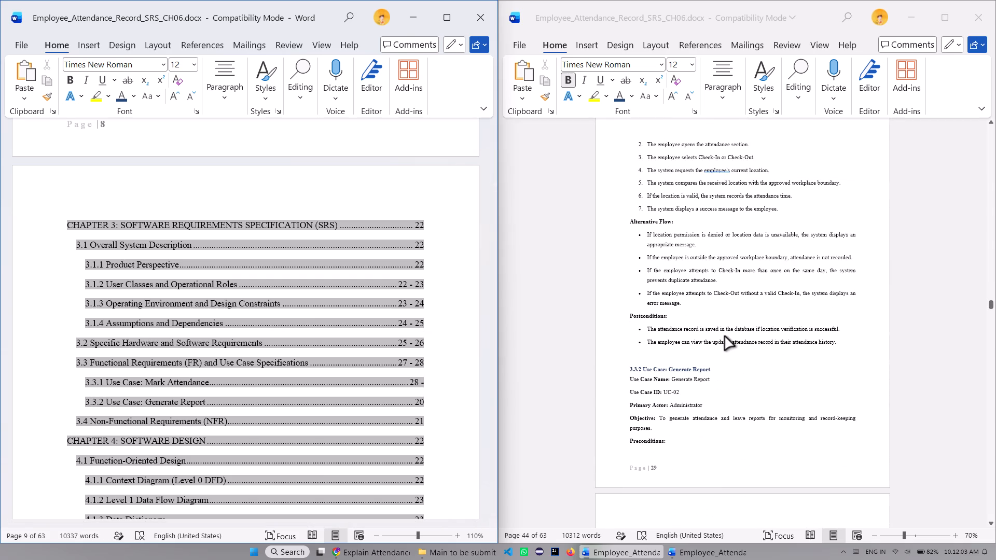
{"action": "key", "text": "2"}
{"action": "key", "text": "9"}
Check the extent of section 3.3.2 Use Case: Generate Report in the reference copy and set its contents entry to 29 - 30.
{"action": "scroll", "coordinate": [709, 291], "scroll_direction": "down", "scroll_amount": 3}
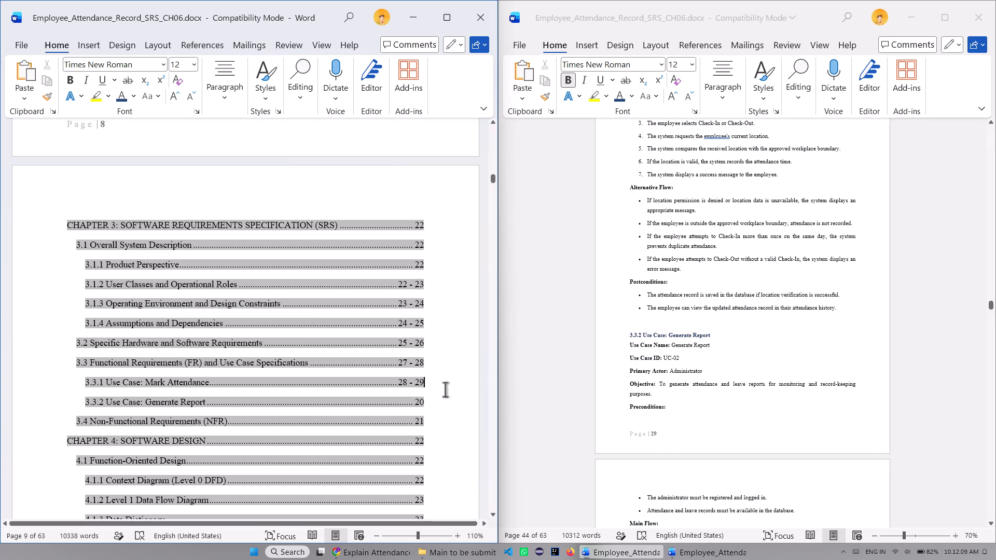
{"action": "left_click_drag", "start_coordinate": [416, 401], "coordinate": [423, 401]}
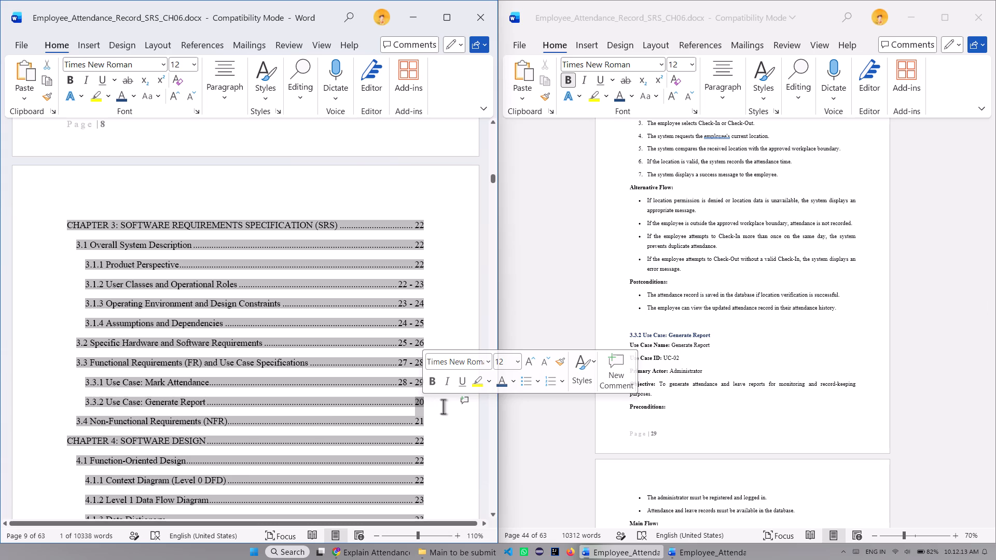
{"action": "key", "text": "2"}
{"action": "type", "text": "9 -"}
{"action": "key", "text": "space"}
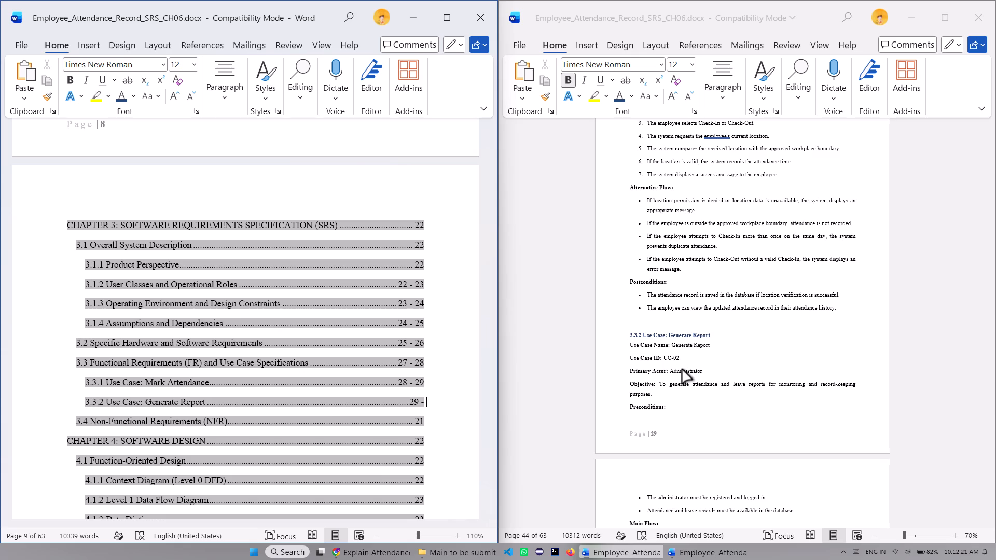
{"action": "scroll", "coordinate": [727, 323], "scroll_direction": "down", "scroll_amount": 13}
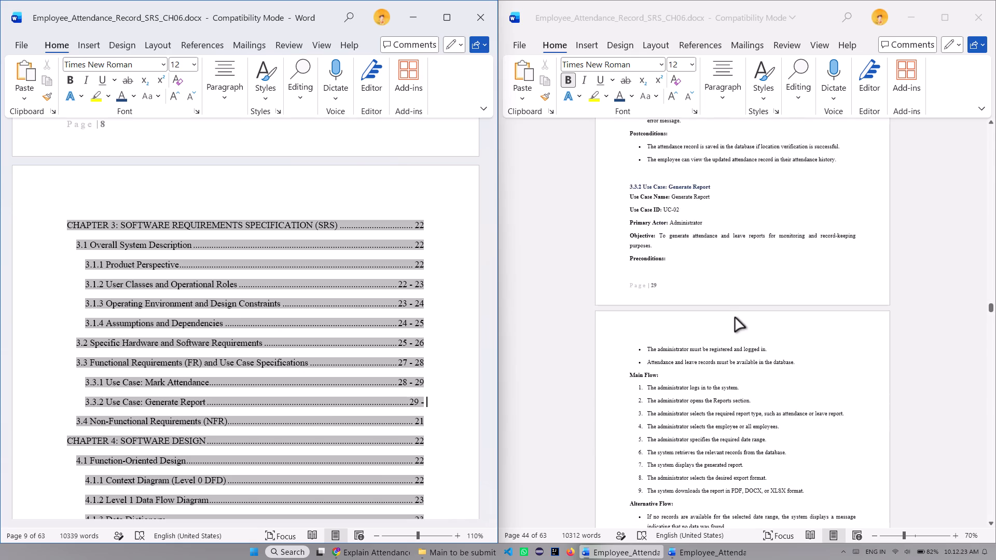
{"action": "scroll", "coordinate": [737, 316], "scroll_direction": "down", "scroll_amount": 7}
{"action": "scroll", "coordinate": [736, 318], "scroll_direction": "down", "scroll_amount": 15}
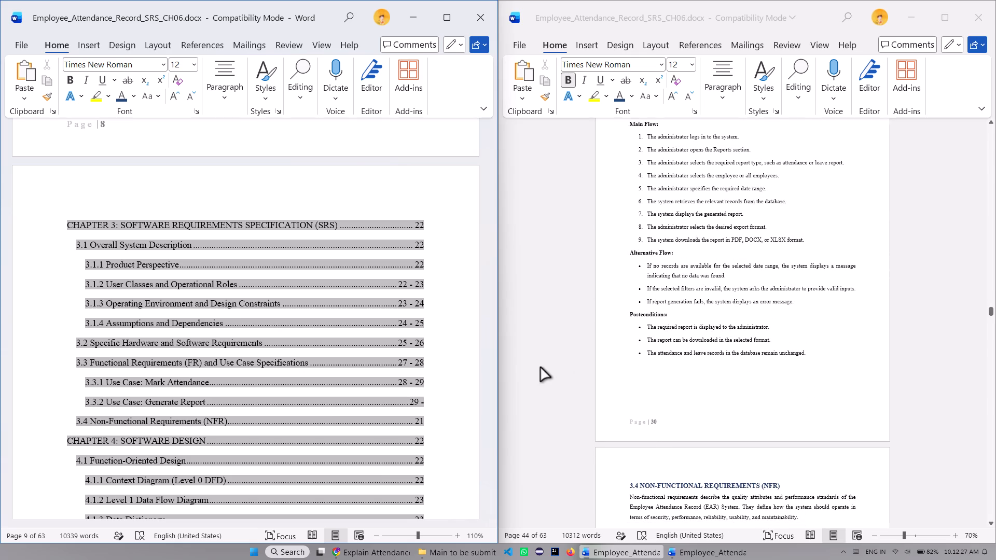
{"action": "type", "text": "30"}
Check the extent of section 3.4 Non-Functional Requirements in the reference copy and set its contents entry to 31 - 32.
{"action": "scroll", "coordinate": [676, 331], "scroll_direction": "down", "scroll_amount": 6}
{"action": "scroll", "coordinate": [765, 303], "scroll_direction": "down", "scroll_amount": 6}
{"action": "scroll", "coordinate": [636, 319], "scroll_direction": "down", "scroll_amount": 6}
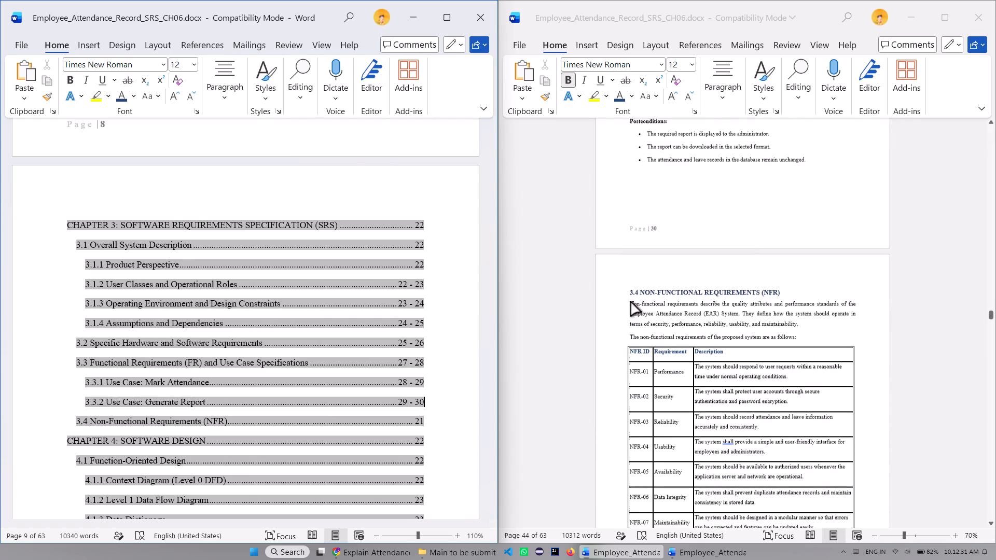
{"action": "scroll", "coordinate": [631, 302], "scroll_direction": "down", "scroll_amount": 3}
{"action": "scroll", "coordinate": [397, 374], "scroll_direction": "down", "scroll_amount": 5}
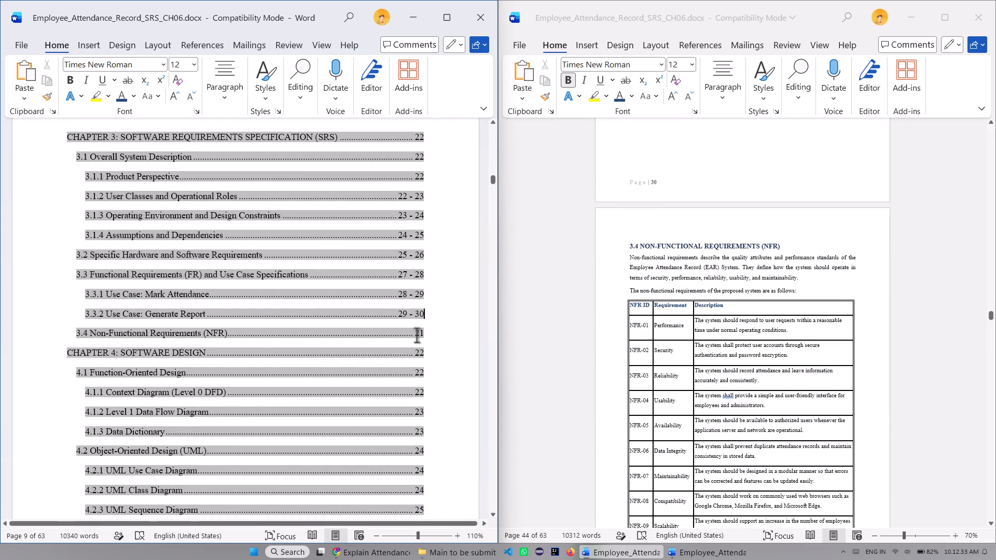
{"action": "left_click_drag", "start_coordinate": [417, 335], "coordinate": [422, 333]}
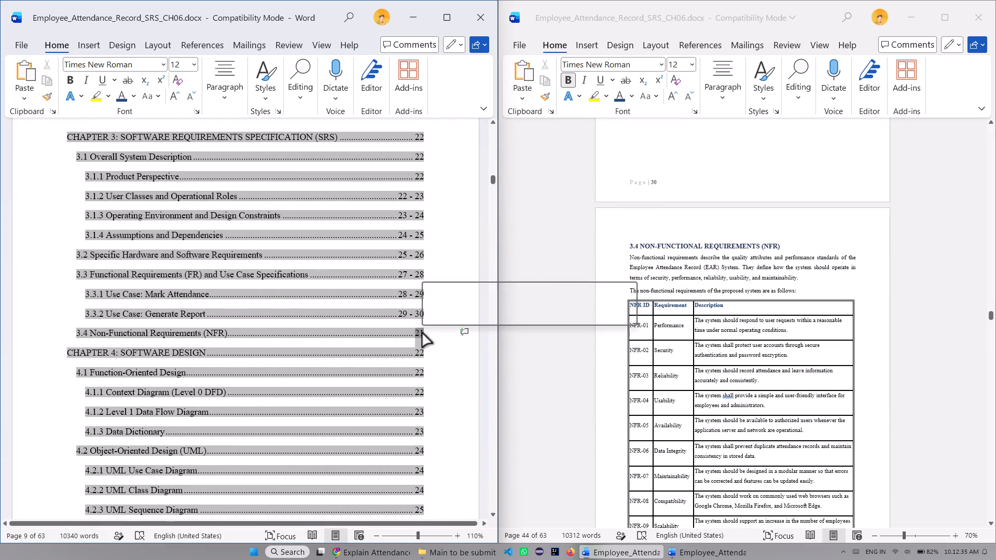
{"action": "scroll", "coordinate": [682, 355], "scroll_direction": "down", "scroll_amount": 3}
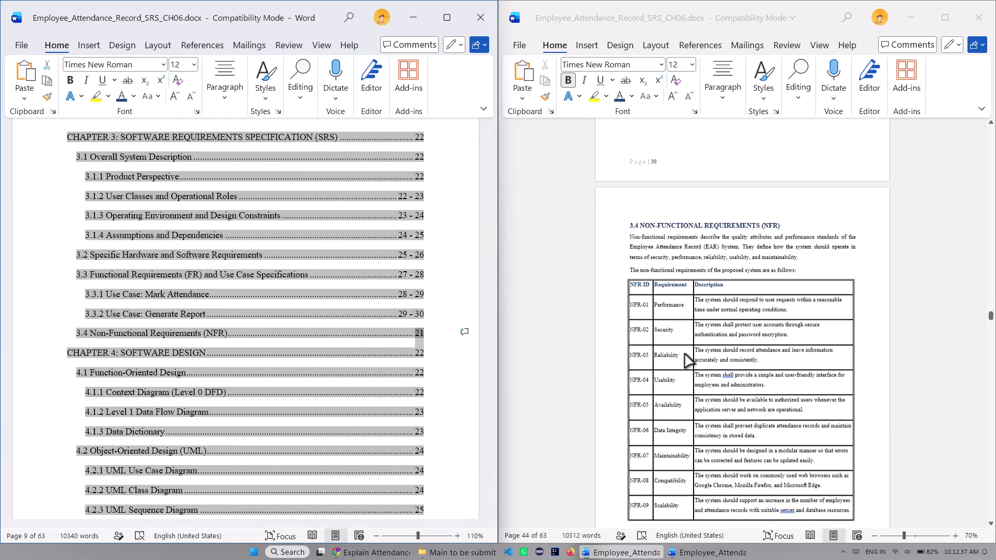
{"action": "scroll", "coordinate": [685, 354], "scroll_direction": "down", "scroll_amount": 2}
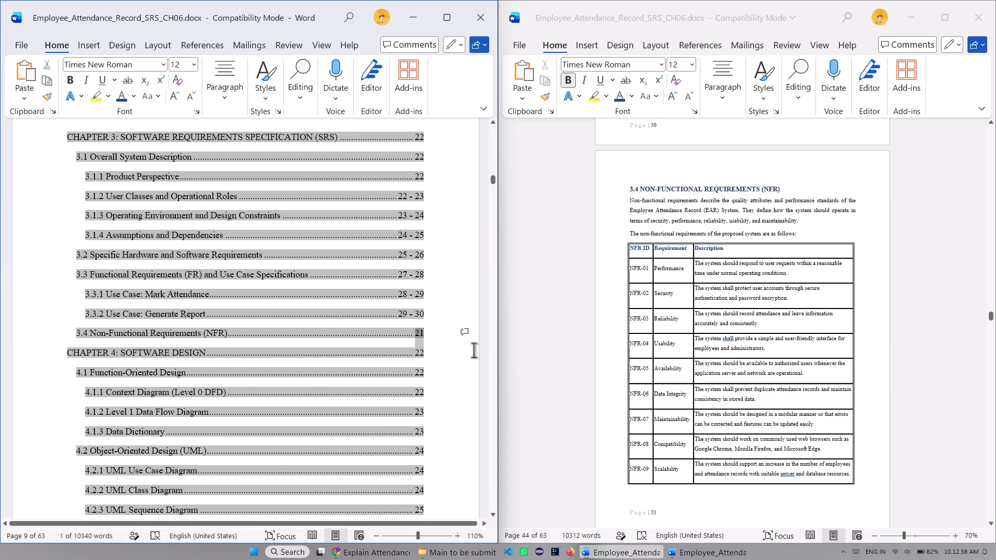
{"action": "key", "text": "3"}
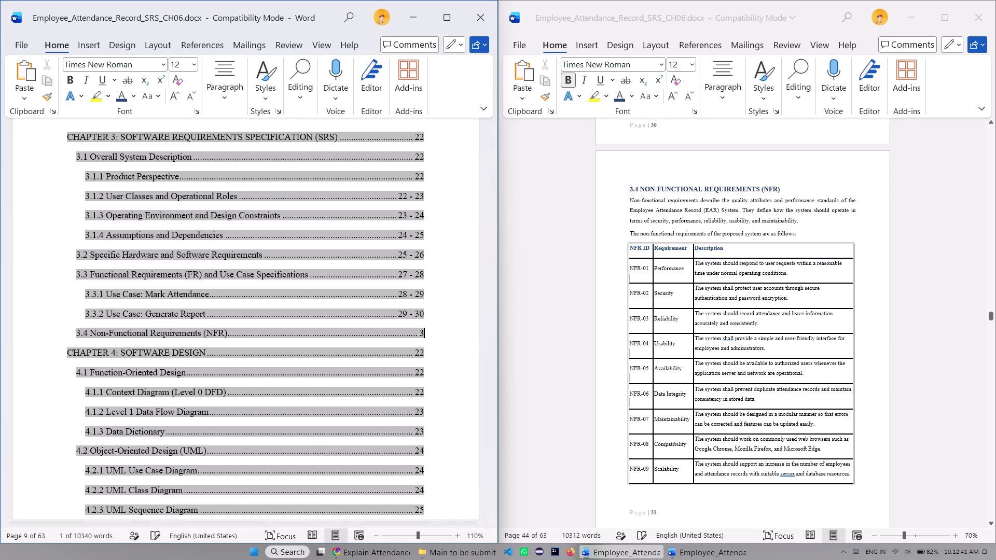
{"action": "key", "text": "1"}
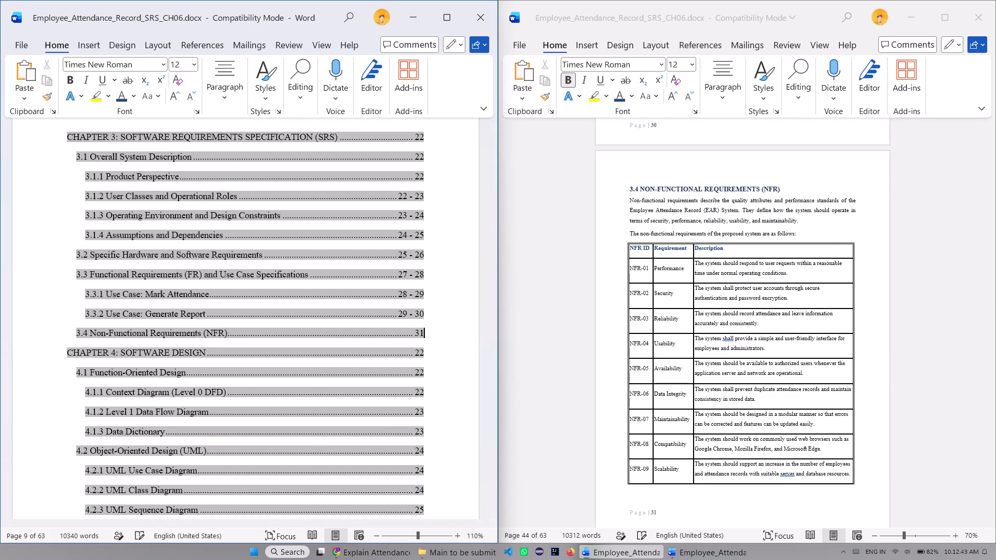
{"action": "key", "text": "space"}
{"action": "type", "text": "-"}
{"action": "key", "text": "space"}
{"action": "scroll", "coordinate": [728, 273], "scroll_direction": "down", "scroll_amount": 9}
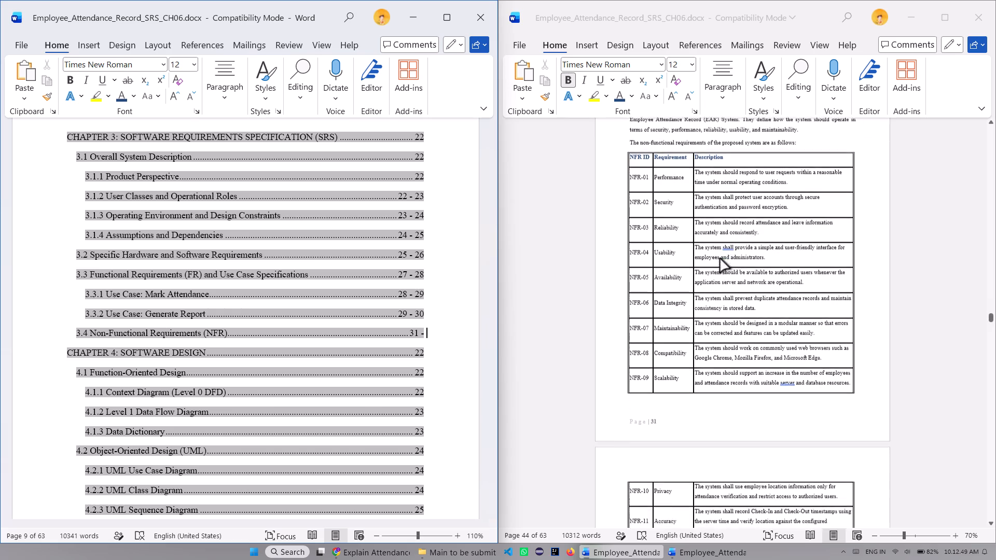
{"action": "scroll", "coordinate": [720, 259], "scroll_direction": "down", "scroll_amount": 5}
{"action": "scroll", "coordinate": [721, 244], "scroll_direction": "down", "scroll_amount": 20}
{"action": "scroll", "coordinate": [721, 244], "scroll_direction": "down", "scroll_amount": 1}
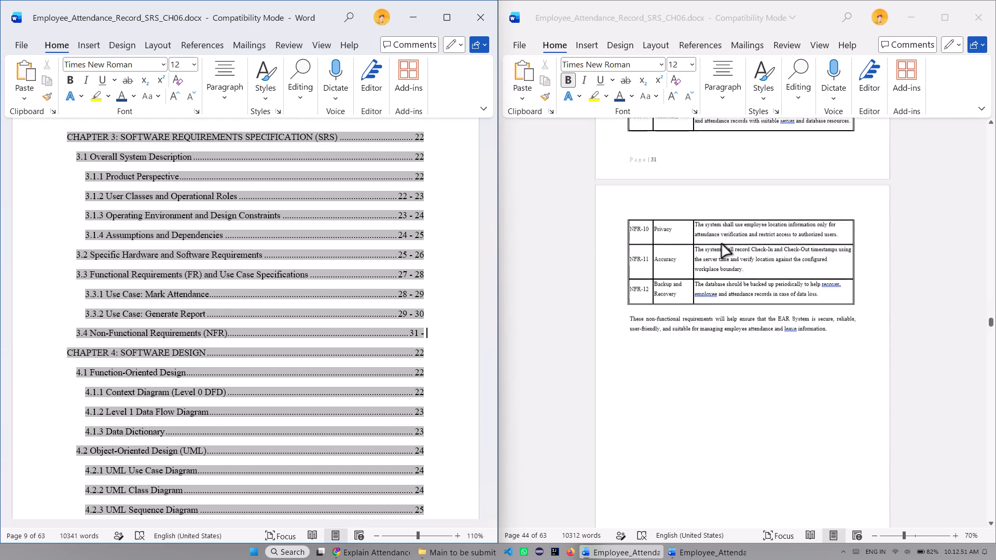
{"action": "scroll", "coordinate": [722, 244], "scroll_direction": "down", "scroll_amount": 7}
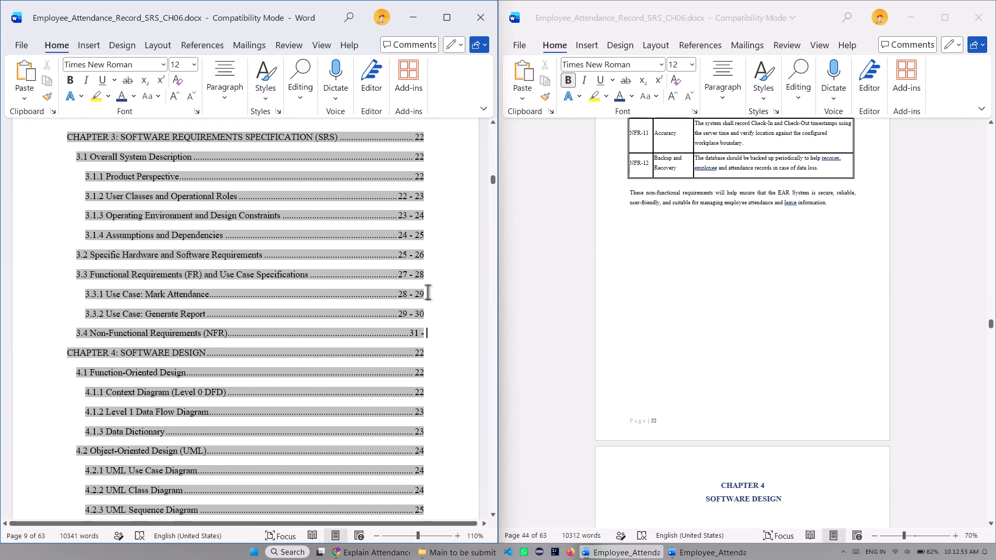
{"action": "type", "text": "322"}
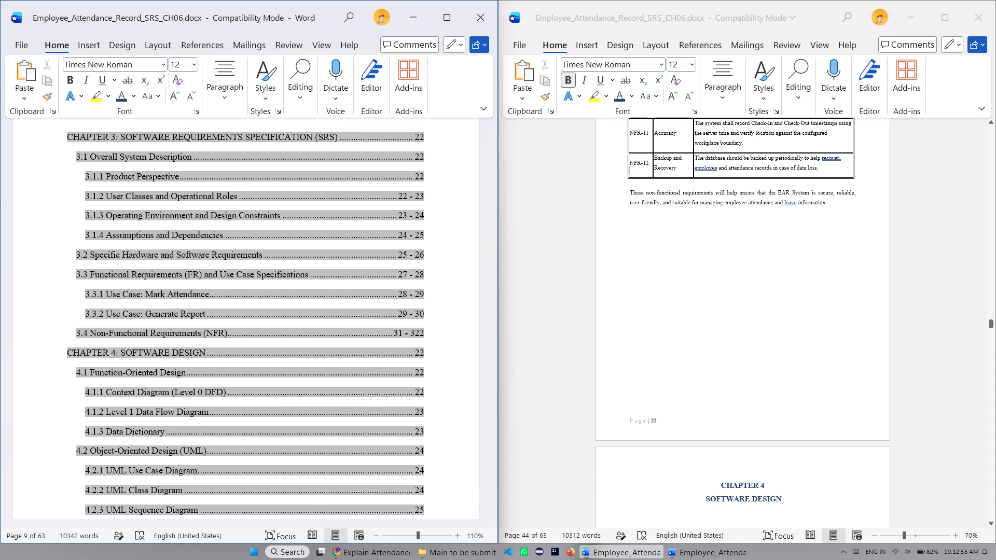
{"action": "key", "text": "BackSpace"}
Find the starting page of Chapter 4: Software Design in the reference copy and set its contents entry to 33.
{"action": "scroll", "coordinate": [692, 326], "scroll_direction": "down", "scroll_amount": 4}
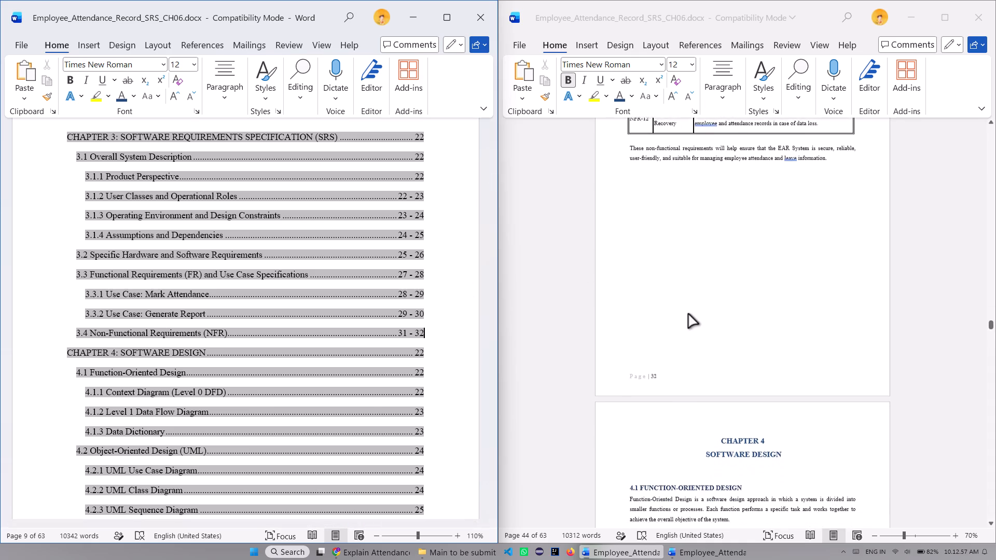
{"action": "scroll", "coordinate": [688, 312], "scroll_direction": "down", "scroll_amount": 11}
{"action": "scroll", "coordinate": [257, 324], "scroll_direction": "down", "scroll_amount": 2}
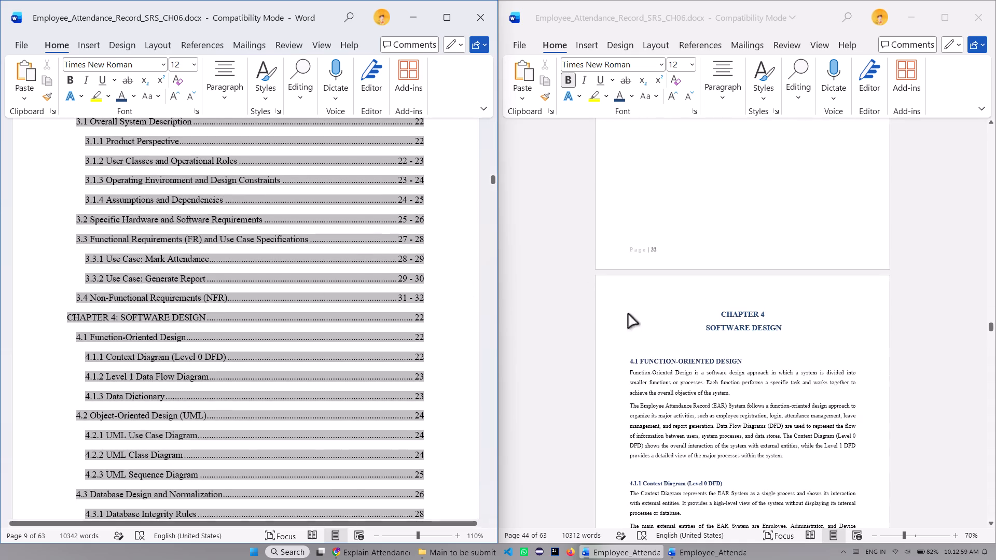
{"action": "scroll", "coordinate": [908, 276], "scroll_direction": "down", "scroll_amount": 5}
{"action": "scroll", "coordinate": [808, 282], "scroll_direction": "down", "scroll_amount": 12}
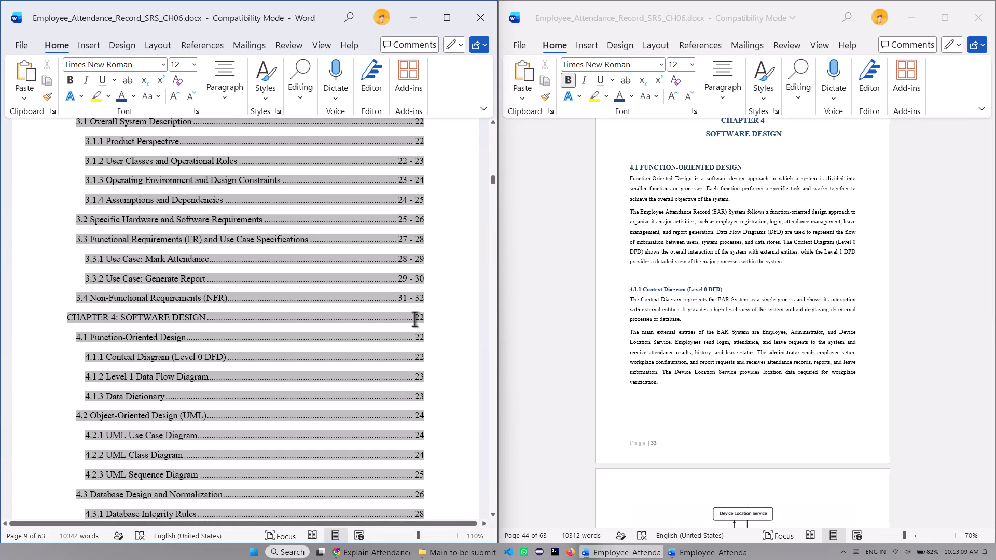
{"action": "left_click_drag", "start_coordinate": [414, 319], "coordinate": [422, 318]}
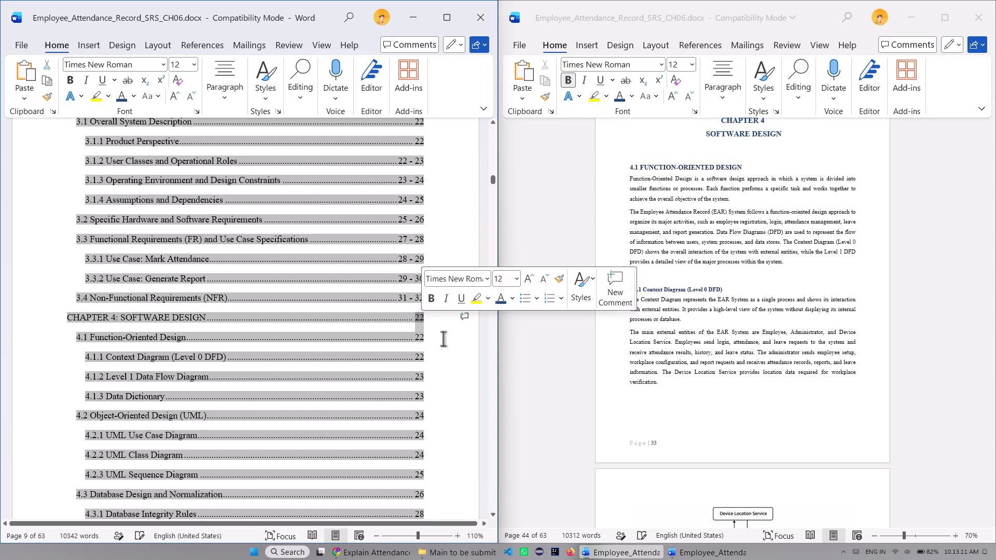
{"action": "type", "text": "33"}
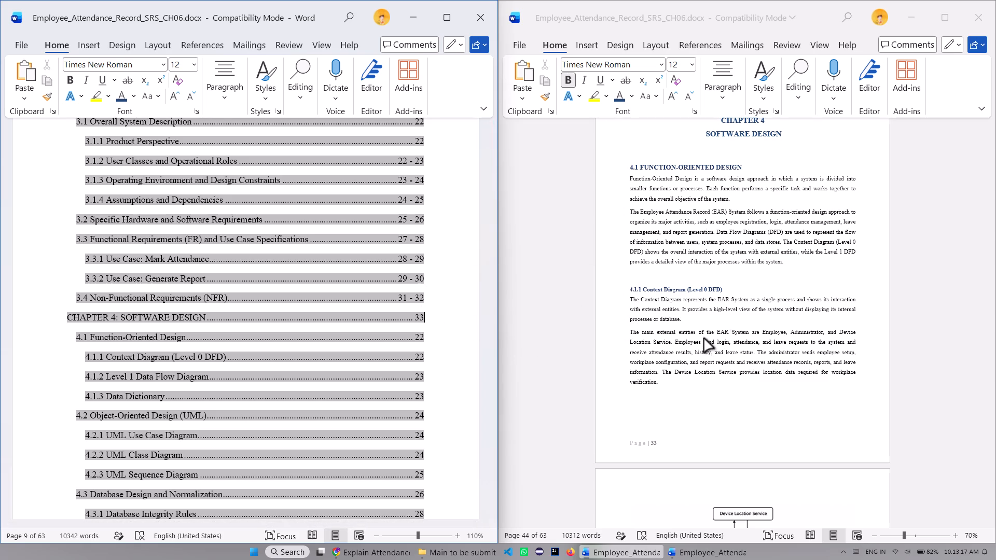
Check the extent of section 4.1 Function-Oriented Design in the reference copy and set its contents entry to 33.
{"action": "scroll", "coordinate": [700, 345], "scroll_direction": "down", "scroll_amount": 13}
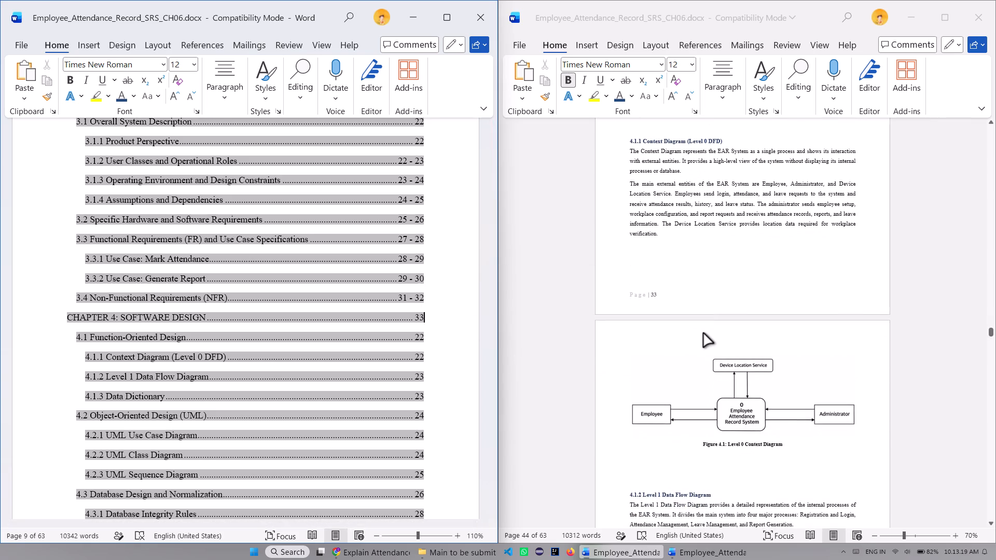
{"action": "scroll", "coordinate": [703, 333], "scroll_direction": "up", "scroll_amount": 13}
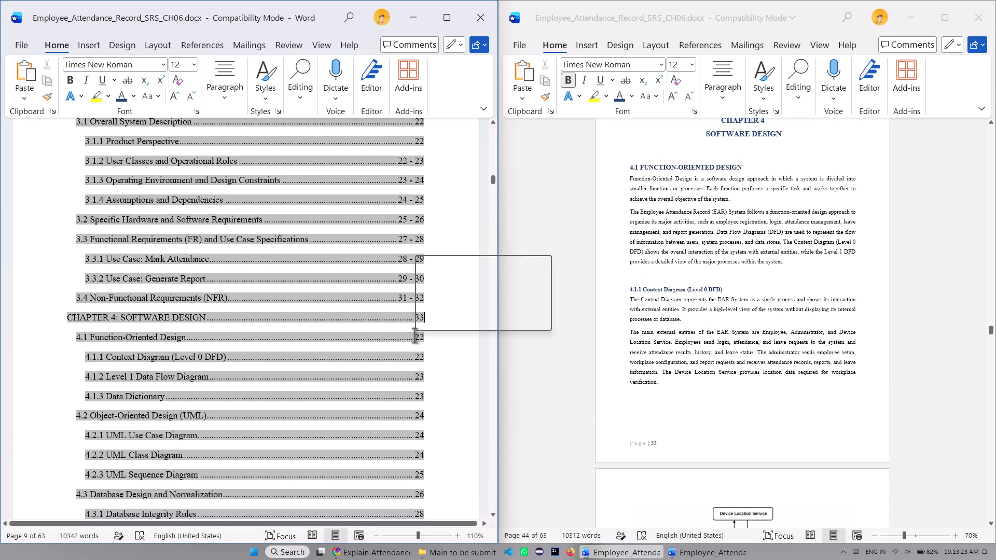
{"action": "left_click_drag", "start_coordinate": [416, 335], "coordinate": [422, 335]}
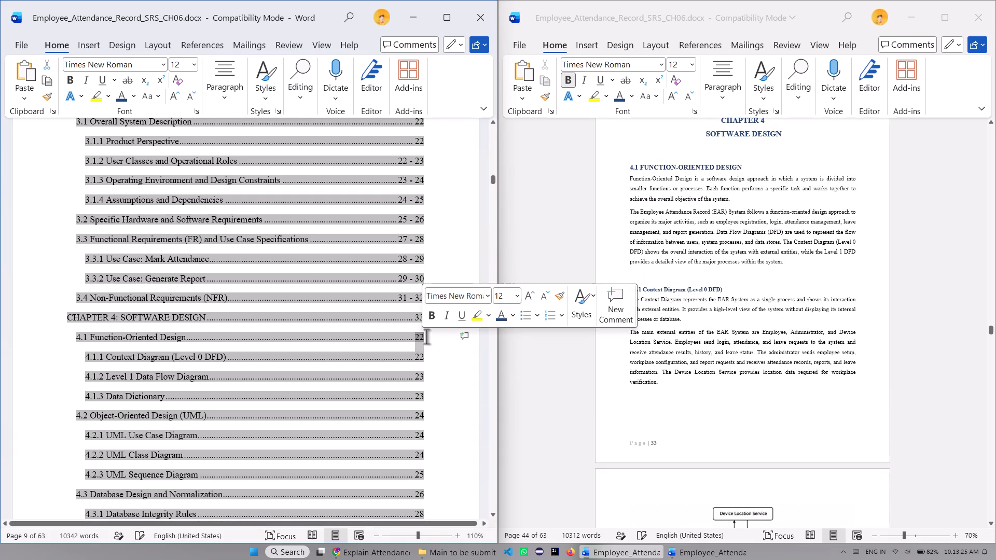
{"action": "type", "text": "33"}
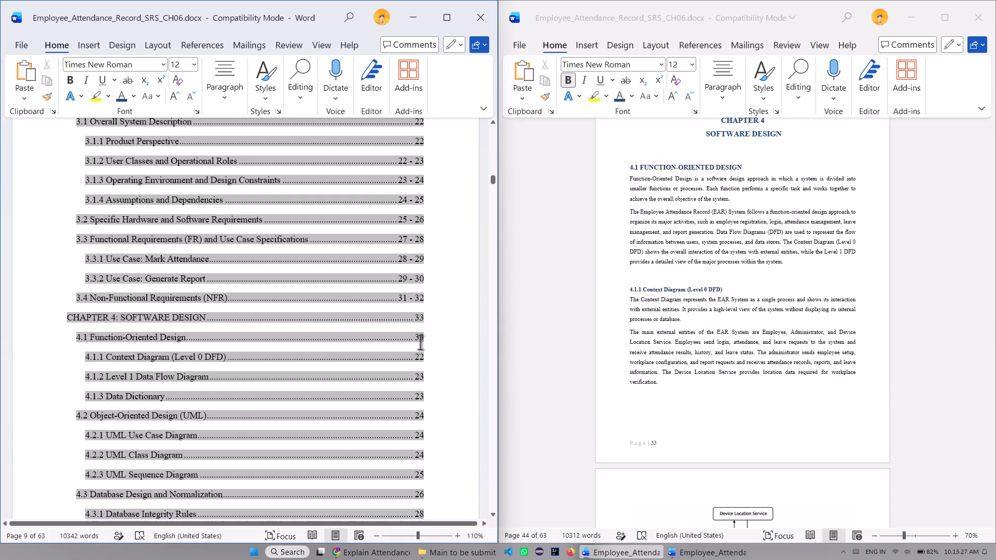
Set the contents entry for section 4.1.1 Context Diagram (Level 0 DFD) to page 33.
{"action": "left_click_drag", "start_coordinate": [416, 358], "coordinate": [424, 358]}
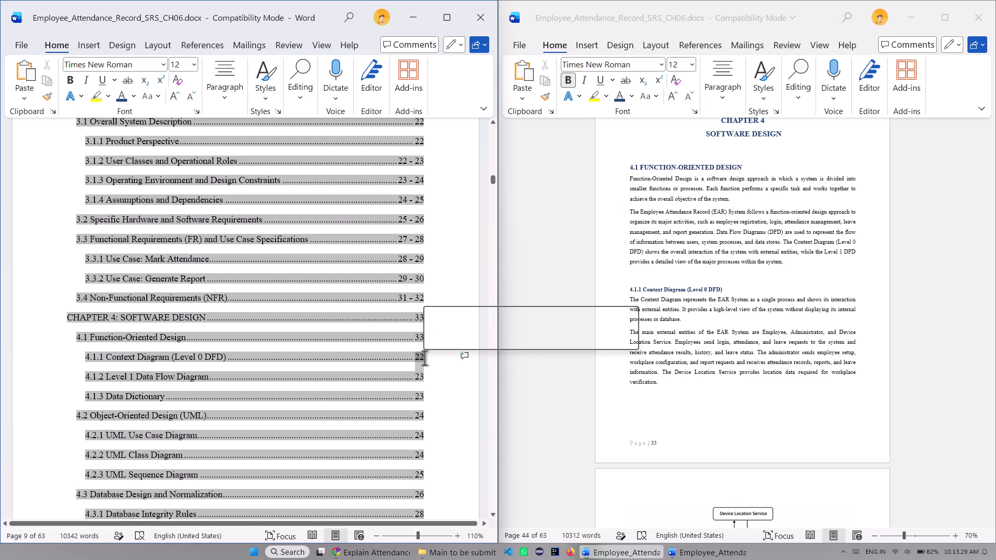
{"action": "type", "text": "33"}
Find section 4.1.2 Level 1 Data Flow Diagram in the reference copy and set its contents entry to 34.
{"action": "scroll", "coordinate": [780, 320], "scroll_direction": "down", "scroll_amount": 7}
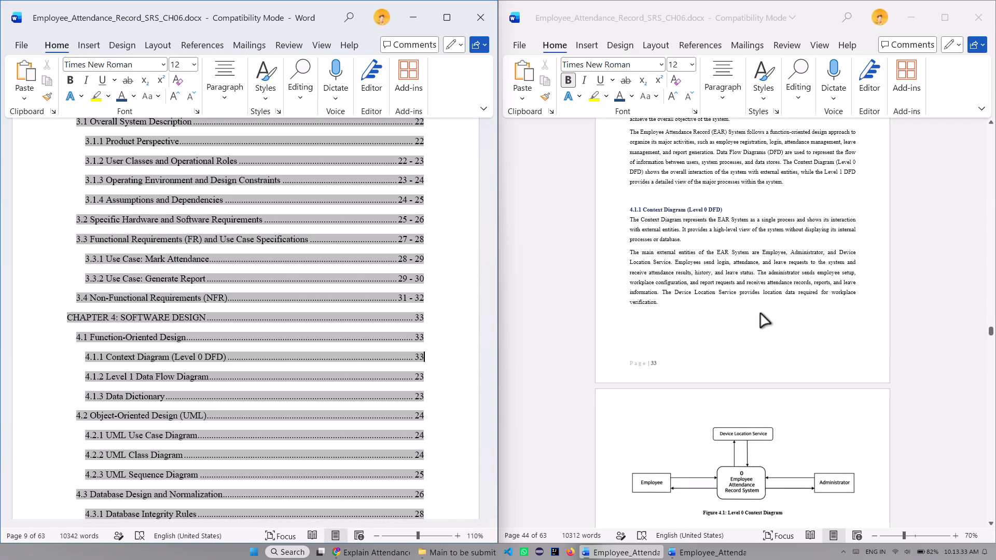
{"action": "scroll", "coordinate": [748, 304], "scroll_direction": "down", "scroll_amount": 5}
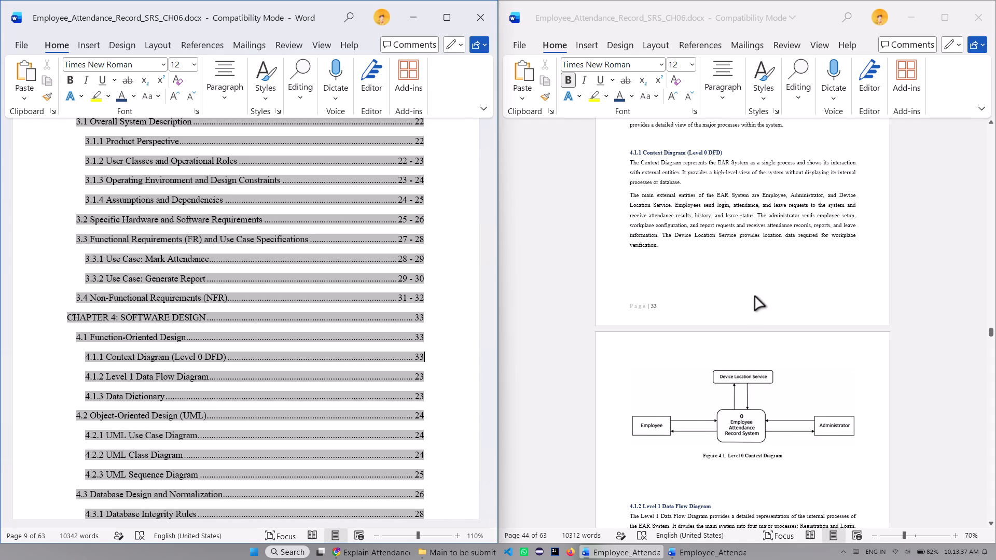
{"action": "scroll", "coordinate": [755, 297], "scroll_direction": "down", "scroll_amount": 6}
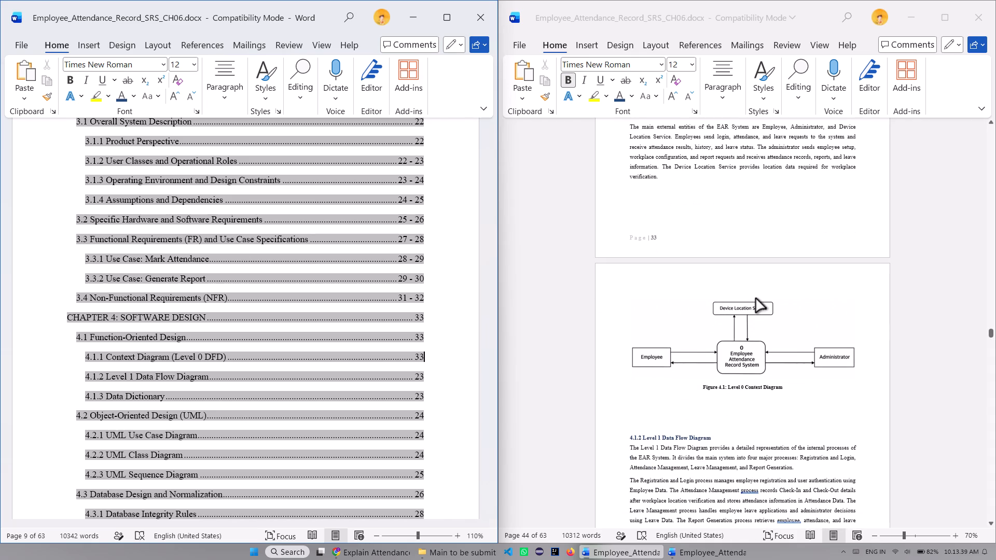
{"action": "scroll", "coordinate": [710, 298], "scroll_direction": "down", "scroll_amount": 12}
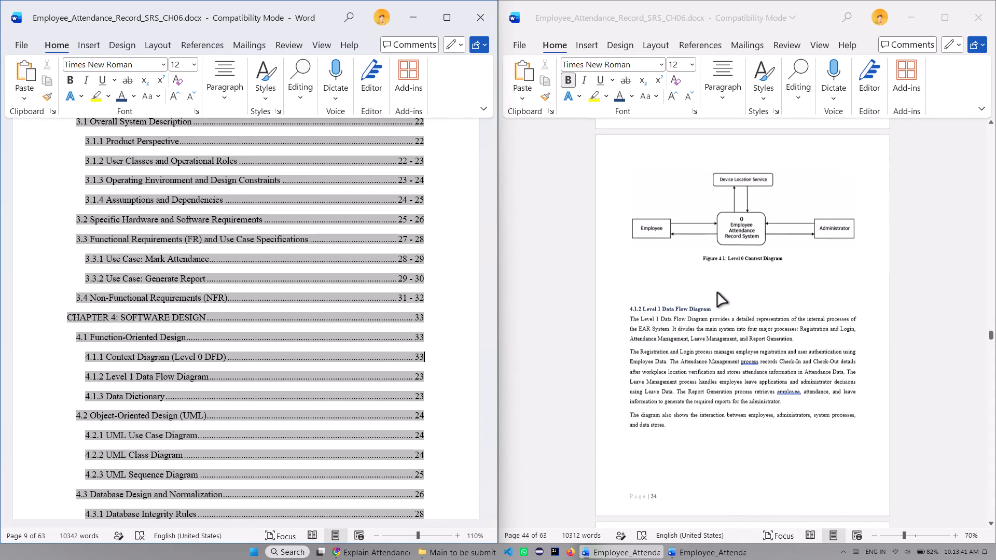
{"action": "scroll", "coordinate": [723, 289], "scroll_direction": "down", "scroll_amount": 8}
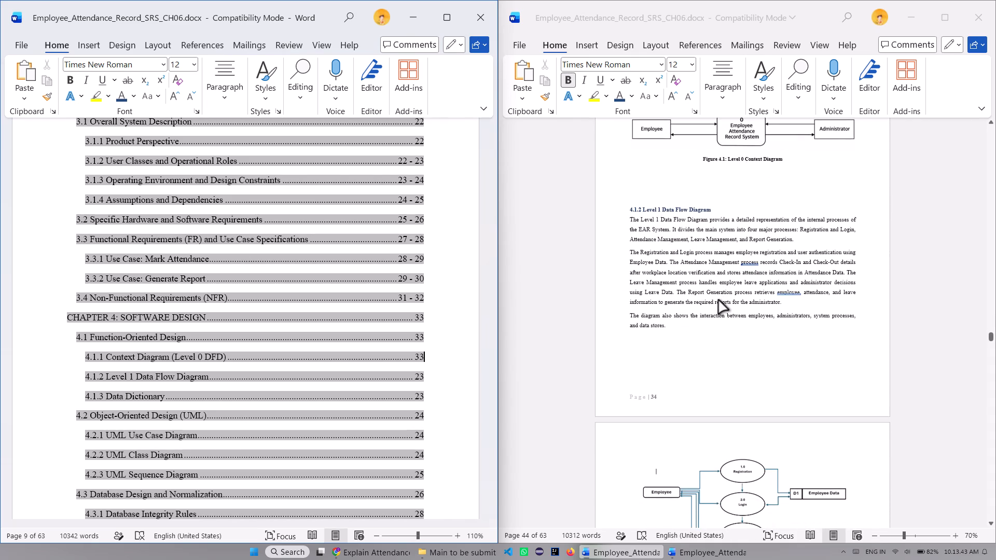
{"action": "scroll", "coordinate": [719, 298], "scroll_direction": "up", "scroll_amount": 2}
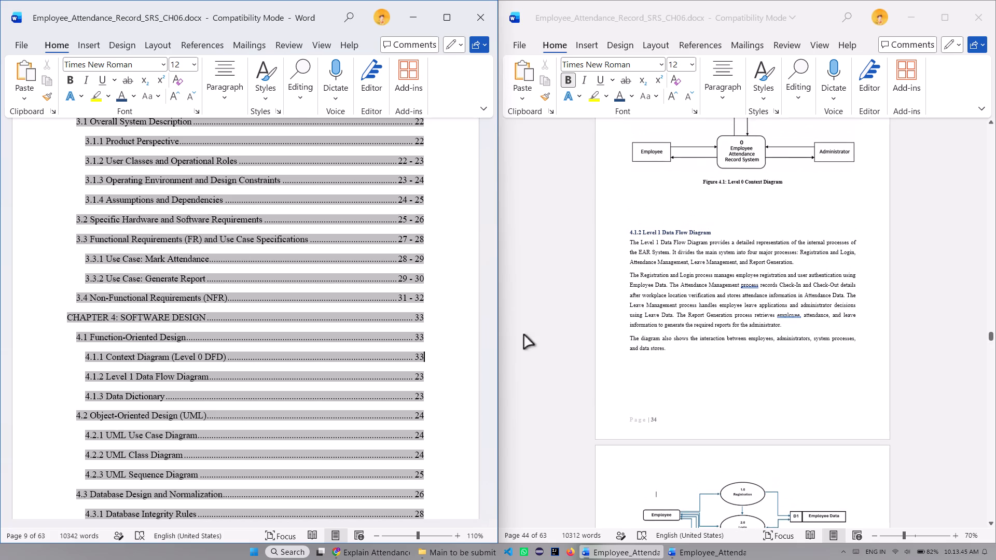
{"action": "left_click_drag", "start_coordinate": [416, 374], "coordinate": [423, 374]}
{"action": "type", "text": "34"}
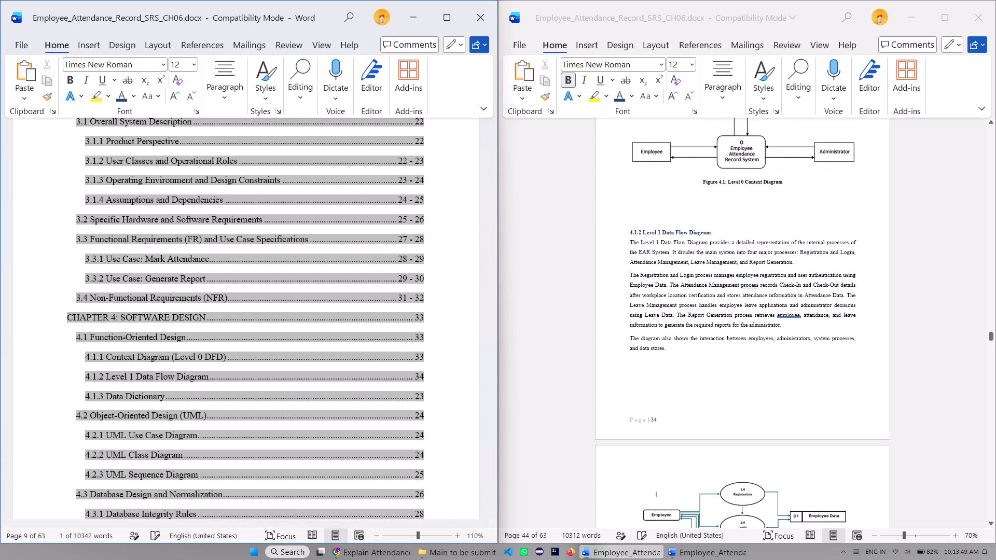
Check the extent of section 4.1.3 Data Dictionary in the reference copy and set its contents entry to 35 - 37.
{"action": "scroll", "coordinate": [768, 289], "scroll_direction": "down", "scroll_amount": 20}
{"action": "scroll", "coordinate": [768, 289], "scroll_direction": "down", "scroll_amount": 6}
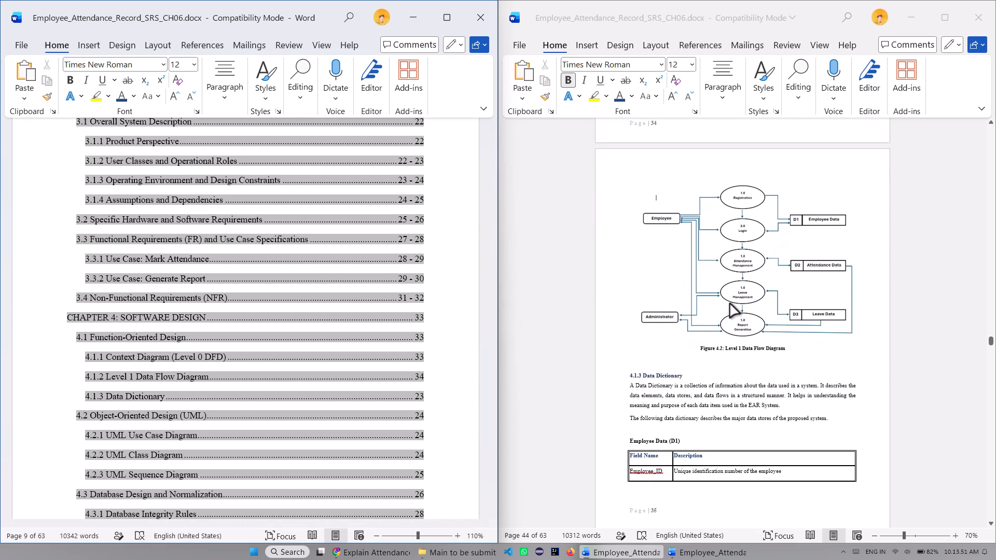
{"action": "scroll", "coordinate": [663, 328], "scroll_direction": "down", "scroll_amount": 2}
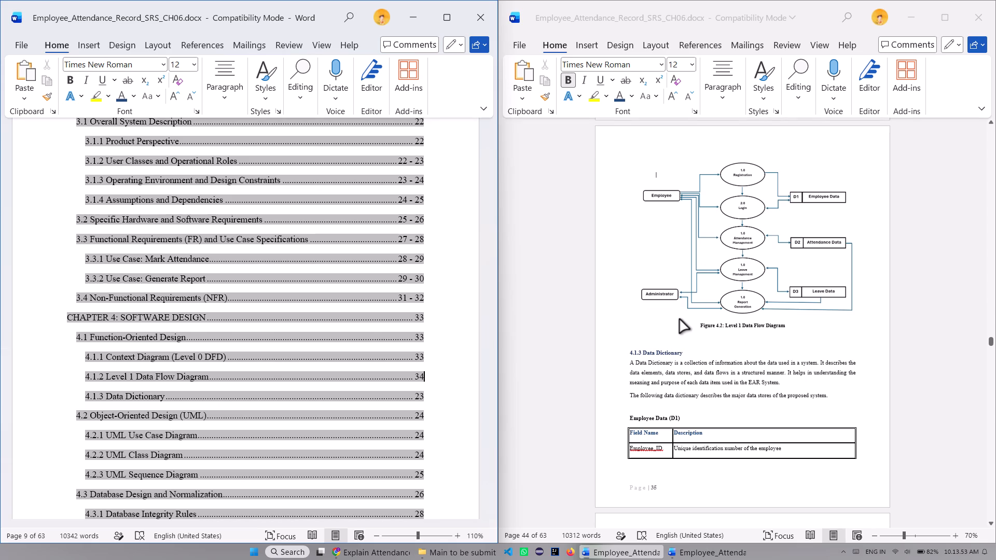
{"action": "scroll", "coordinate": [684, 347], "scroll_direction": "down", "scroll_amount": 4}
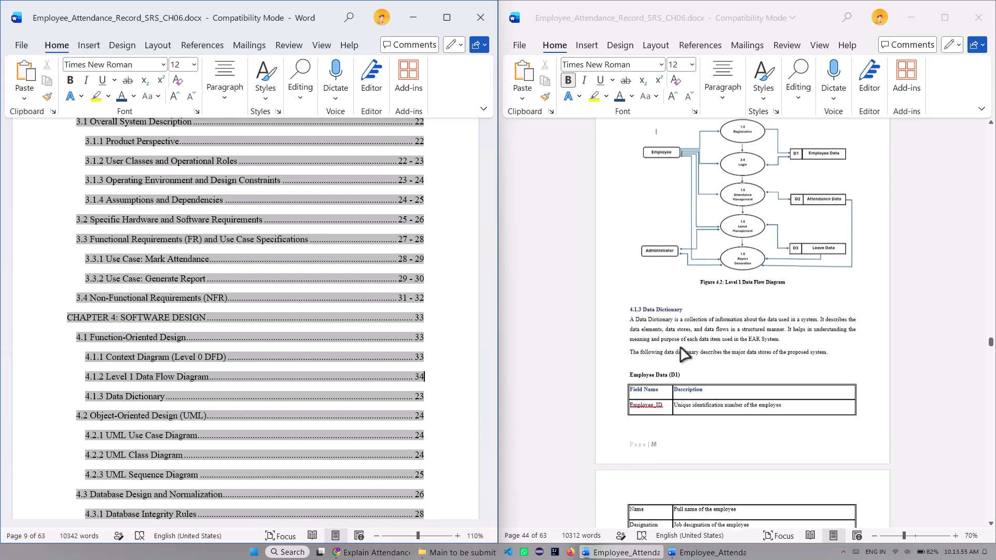
{"action": "scroll", "coordinate": [670, 320], "scroll_direction": "down", "scroll_amount": 9}
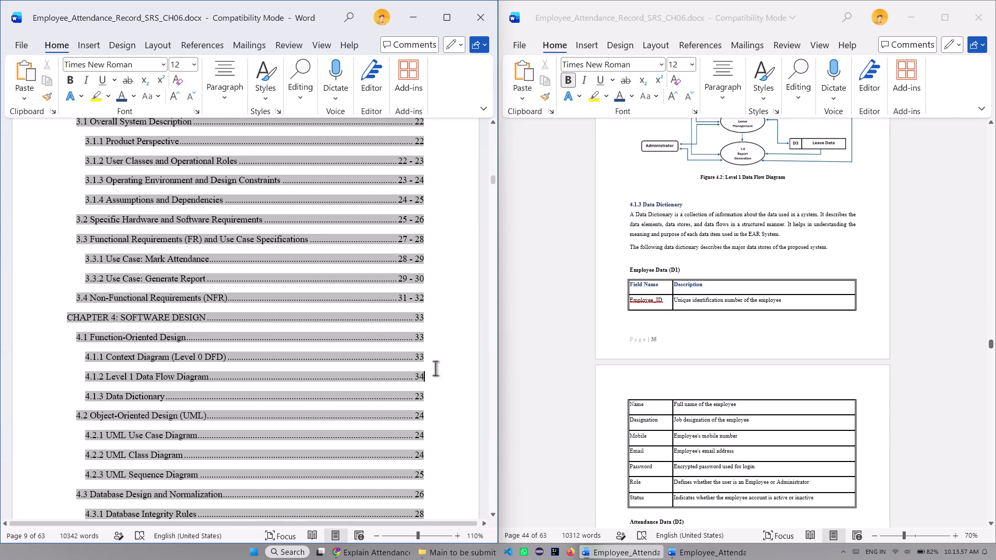
{"action": "left_click_drag", "start_coordinate": [414, 397], "coordinate": [423, 397]}
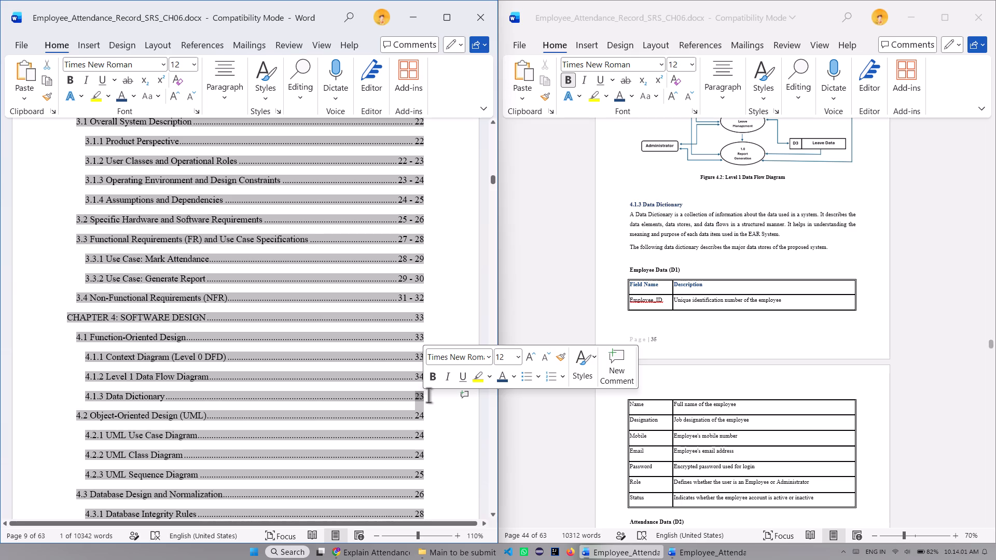
{"action": "key", "text": "3"}
{"action": "key", "text": "5"}
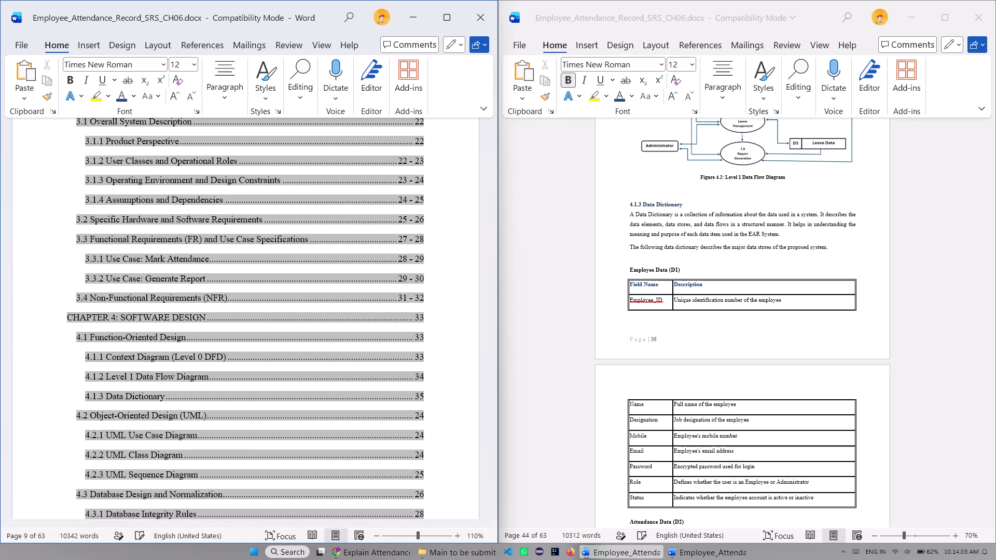
{"action": "key", "text": "space"}
{"action": "type", "text": "-"}
{"action": "key", "text": "space"}
{"action": "scroll", "coordinate": [654, 393], "scroll_direction": "down", "scroll_amount": 20}
{"action": "scroll", "coordinate": [654, 393], "scroll_direction": "down", "scroll_amount": 8}
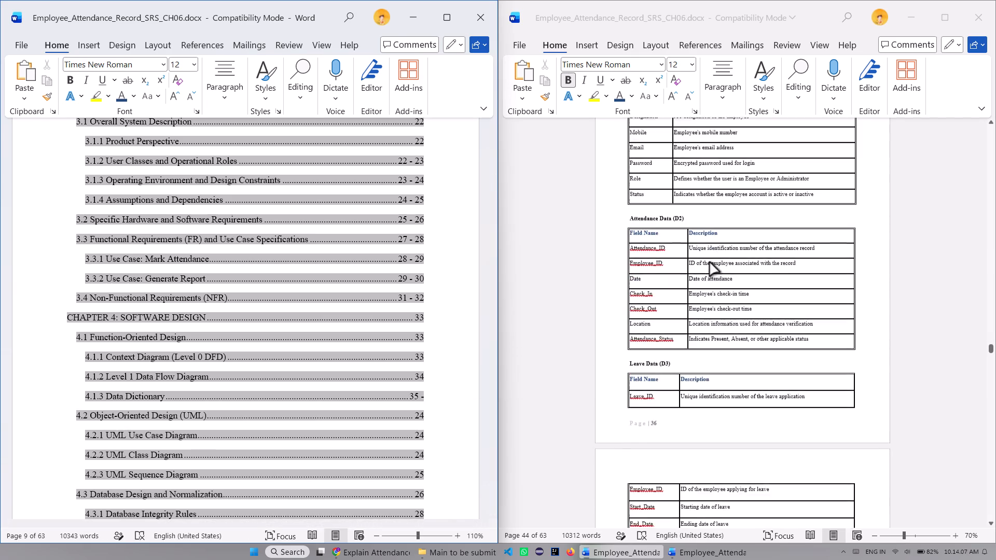
{"action": "scroll", "coordinate": [710, 260], "scroll_direction": "down", "scroll_amount": 19}
{"action": "scroll", "coordinate": [713, 254], "scroll_direction": "down", "scroll_amount": 2}
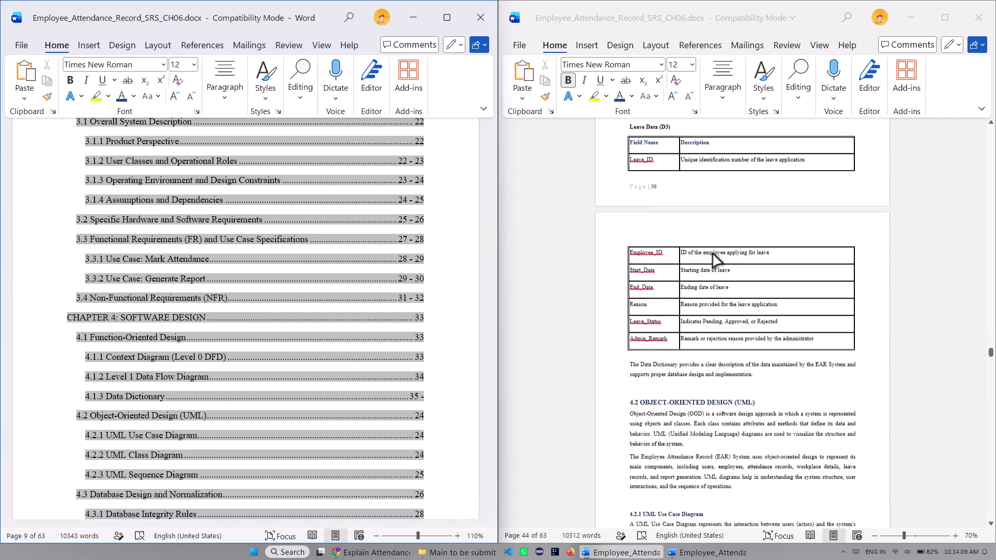
{"action": "scroll", "coordinate": [713, 254], "scroll_direction": "down", "scroll_amount": 9}
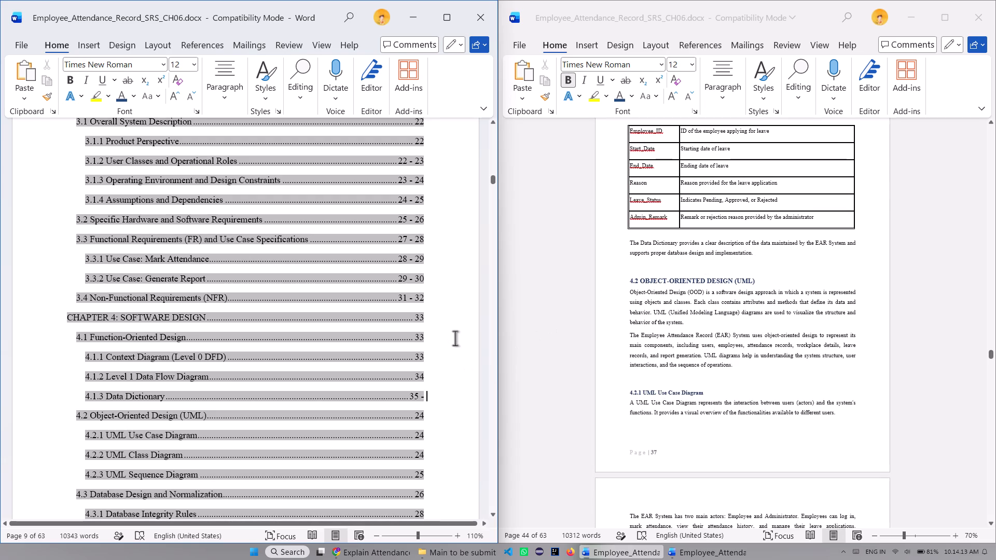
{"action": "type", "text": "37"}
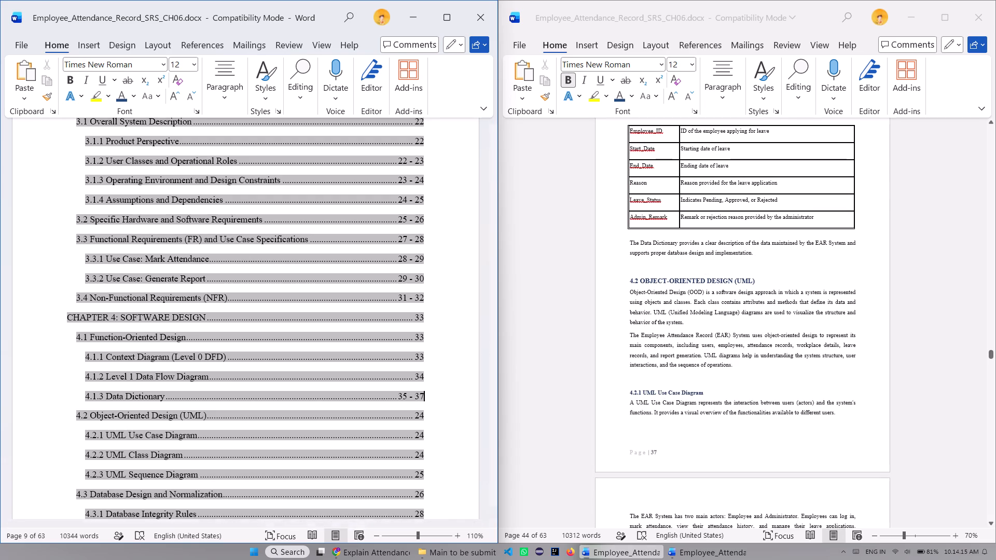
Set the contents entry for section 4.2 Object-Oriented Design (UML) to page 37.
{"action": "scroll", "coordinate": [303, 329], "scroll_direction": "down", "scroll_amount": 4}
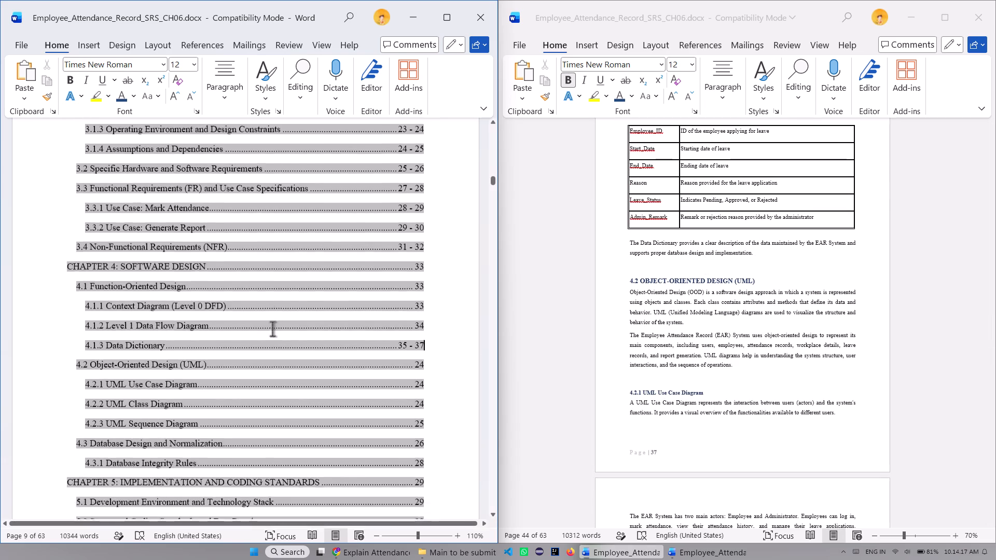
{"action": "left_click_drag", "start_coordinate": [416, 341], "coordinate": [423, 342]}
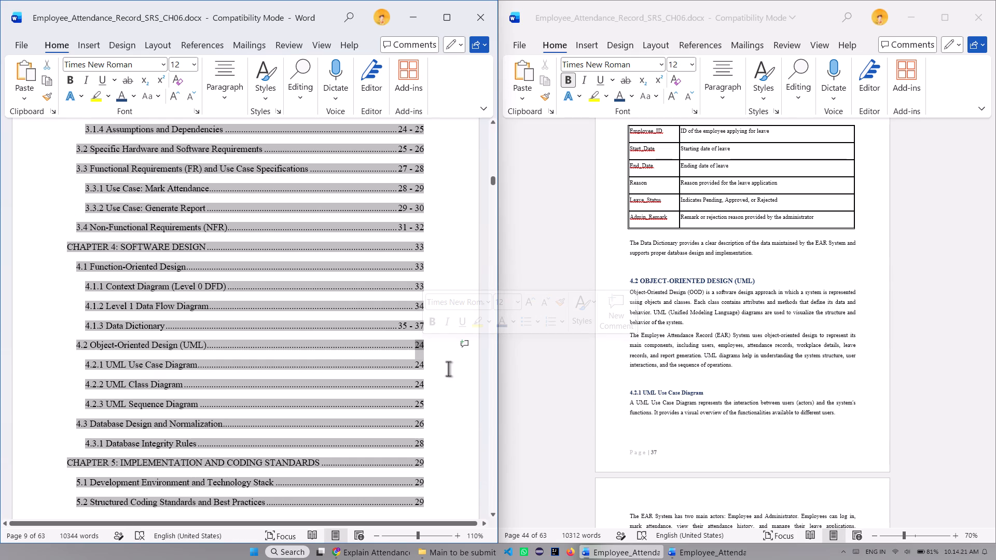
{"action": "key", "text": "3"}
{"action": "key", "text": "7"}
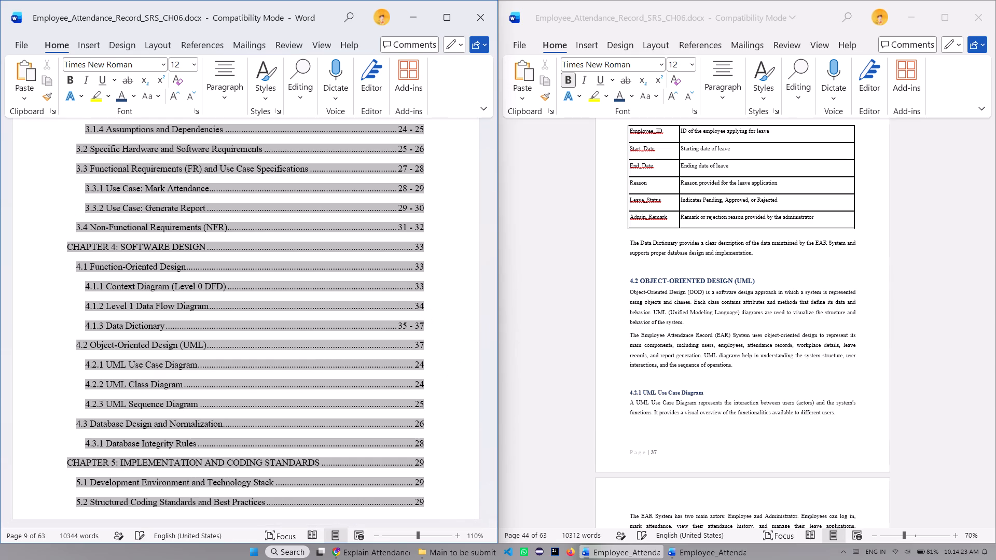
Check the extent of section 4.2.1 UML Use Case Diagram in the reference copy and set its contents entry to 37 - 38.
{"action": "scroll", "coordinate": [660, 355], "scroll_direction": "down", "scroll_amount": 10}
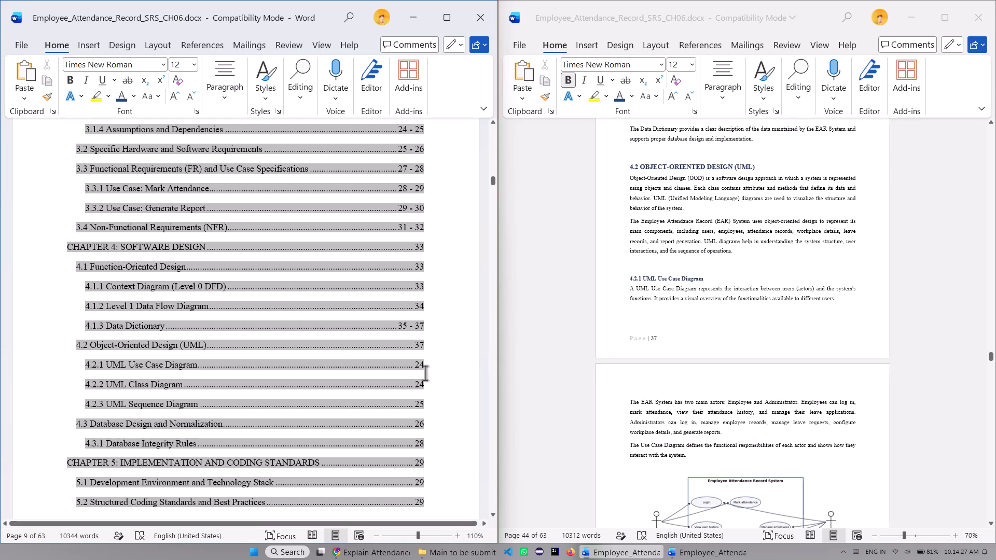
{"action": "left_click_drag", "start_coordinate": [415, 367], "coordinate": [422, 366]}
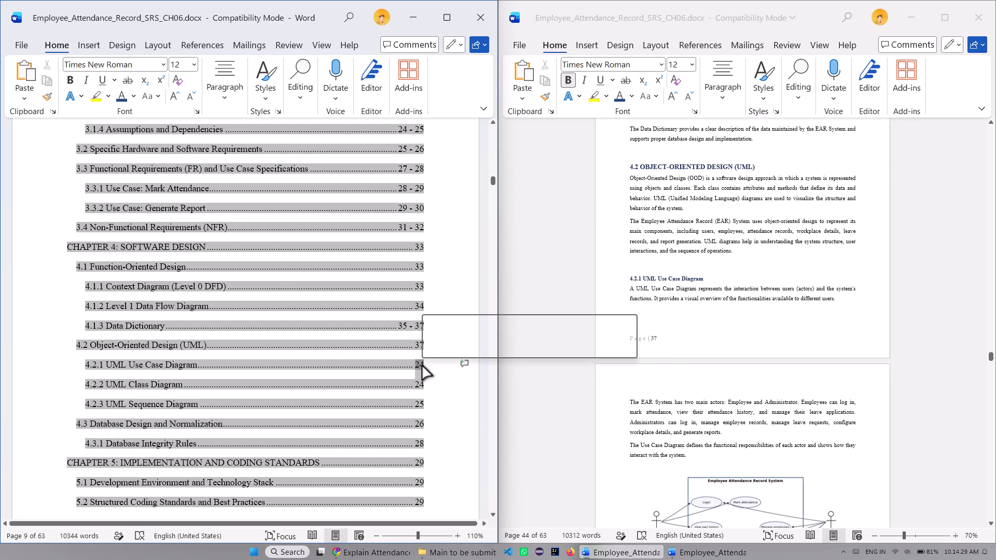
{"action": "key", "text": "3"}
{"action": "key", "text": "7"}
{"action": "key", "text": "space"}
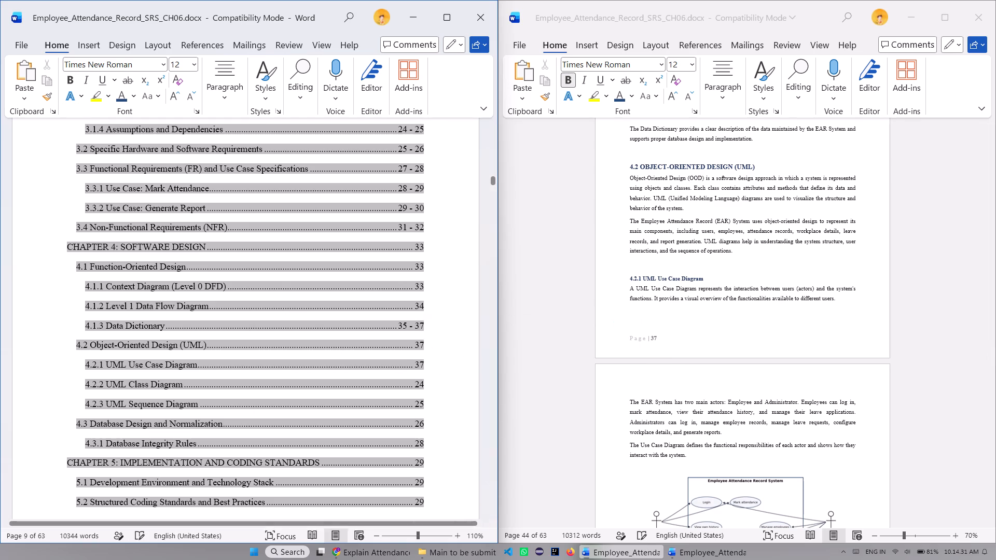
{"action": "key", "text": "minus"}
{"action": "key", "text": "space"}
{"action": "type", "text": "38"}
Check the extent of section 4.2.2 UML Class Diagram in the reference copy and set its contents entry to 38 - 39.
{"action": "scroll", "coordinate": [624, 331], "scroll_direction": "down", "scroll_amount": 5}
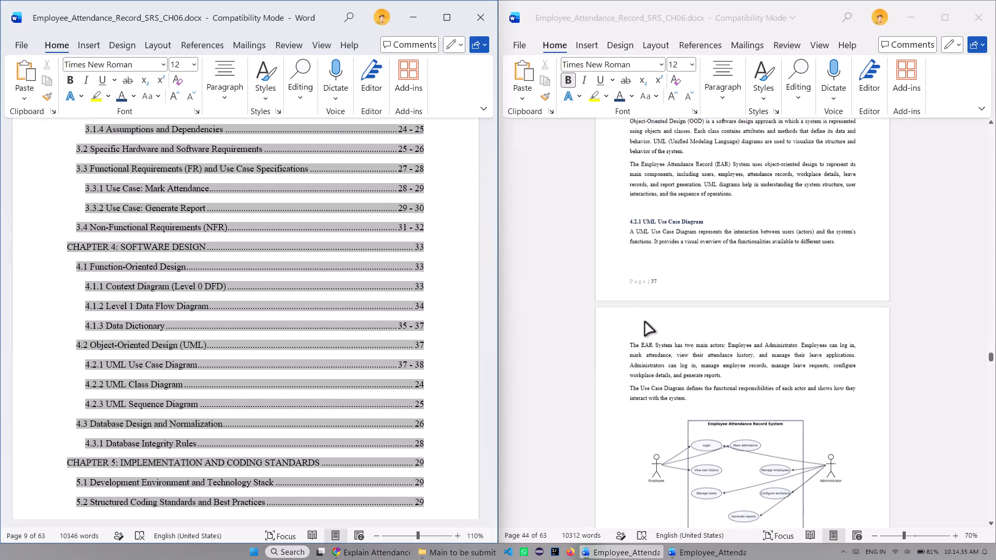
{"action": "scroll", "coordinate": [645, 322], "scroll_direction": "down", "scroll_amount": 20}
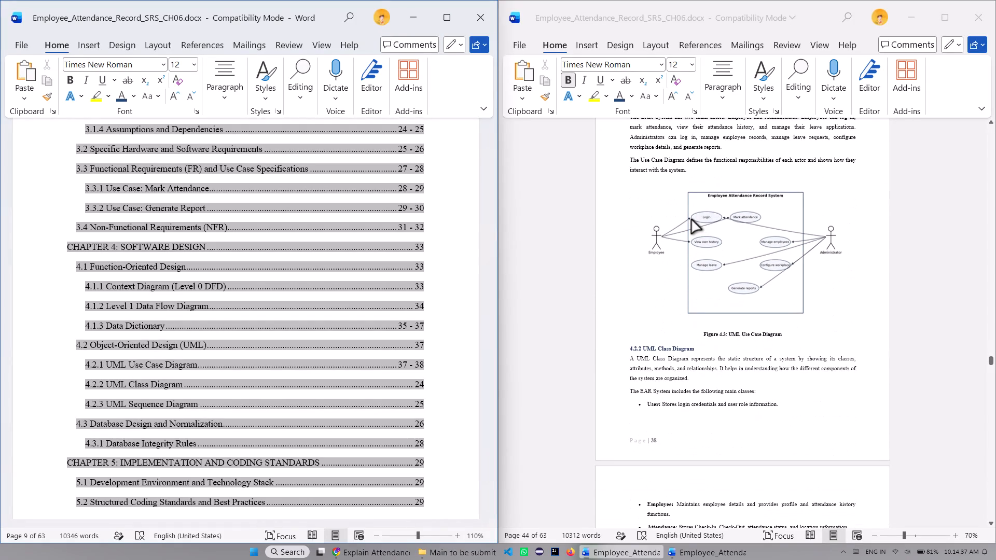
{"action": "scroll", "coordinate": [691, 220], "scroll_direction": "up", "scroll_amount": 7}
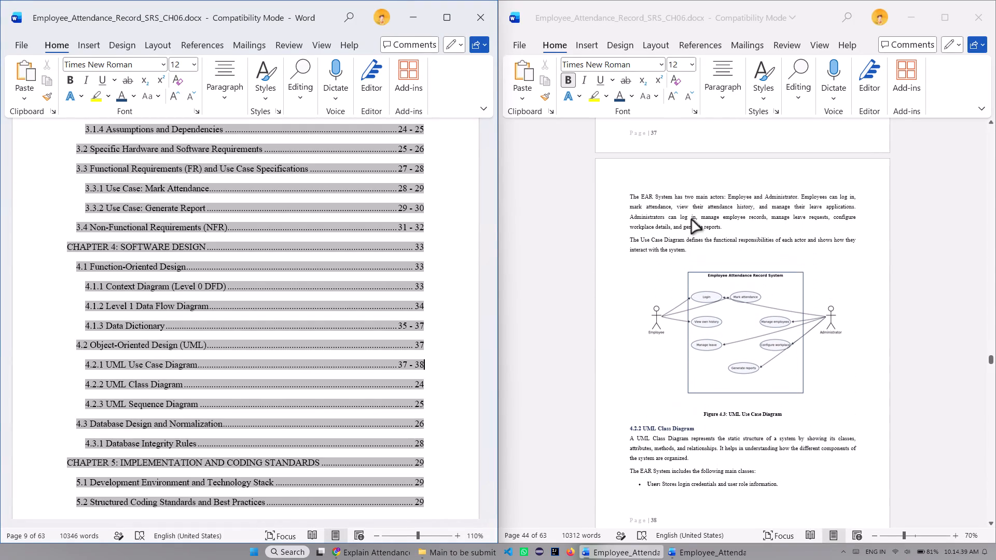
{"action": "scroll", "coordinate": [688, 217], "scroll_direction": "down", "scroll_amount": 10}
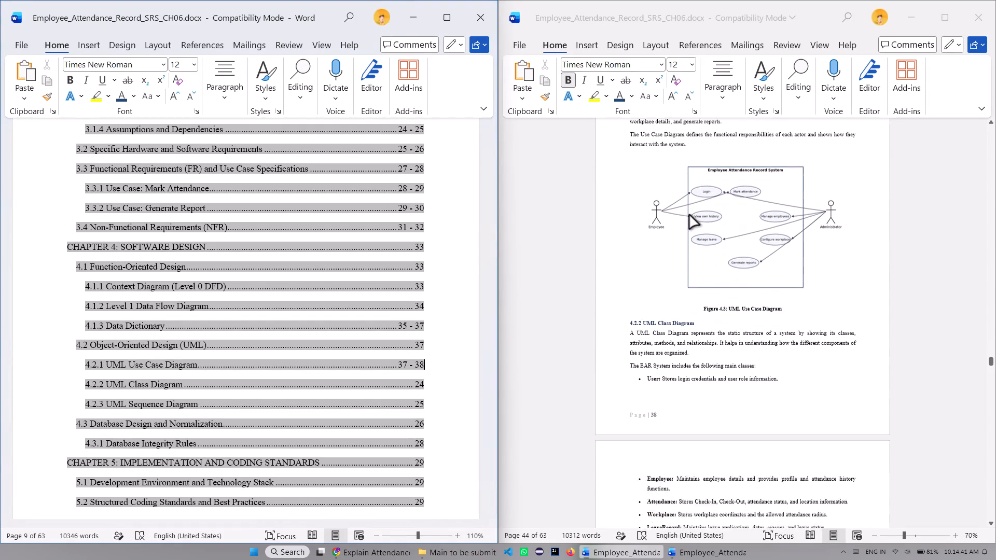
{"action": "scroll", "coordinate": [689, 215], "scroll_direction": "down", "scroll_amount": 4}
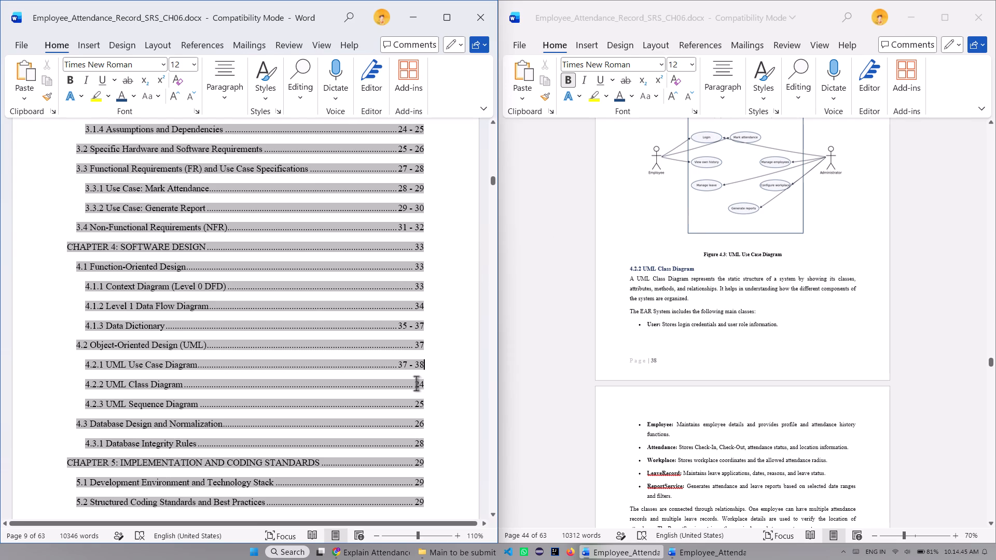
{"action": "left_click_drag", "start_coordinate": [416, 383], "coordinate": [423, 382]}
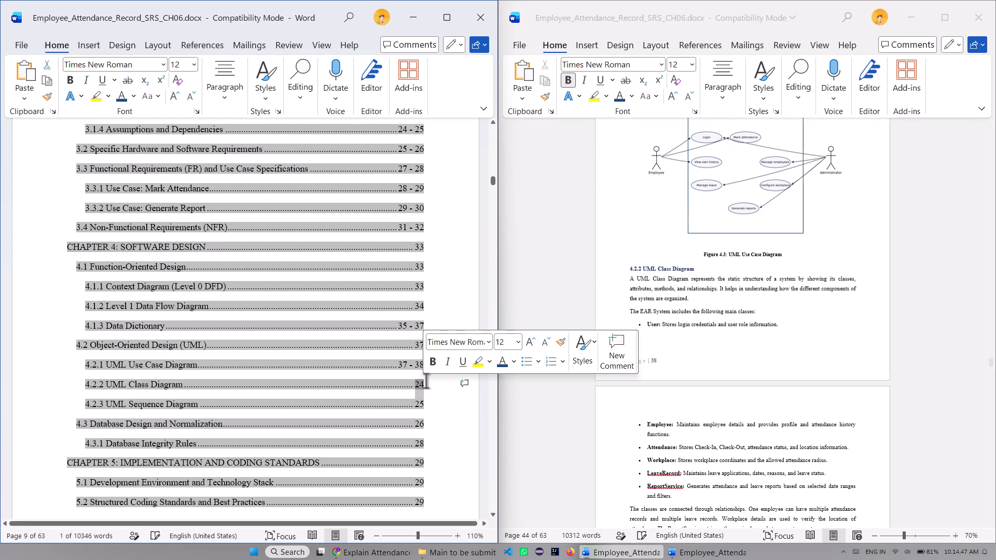
{"action": "type", "text": "38"}
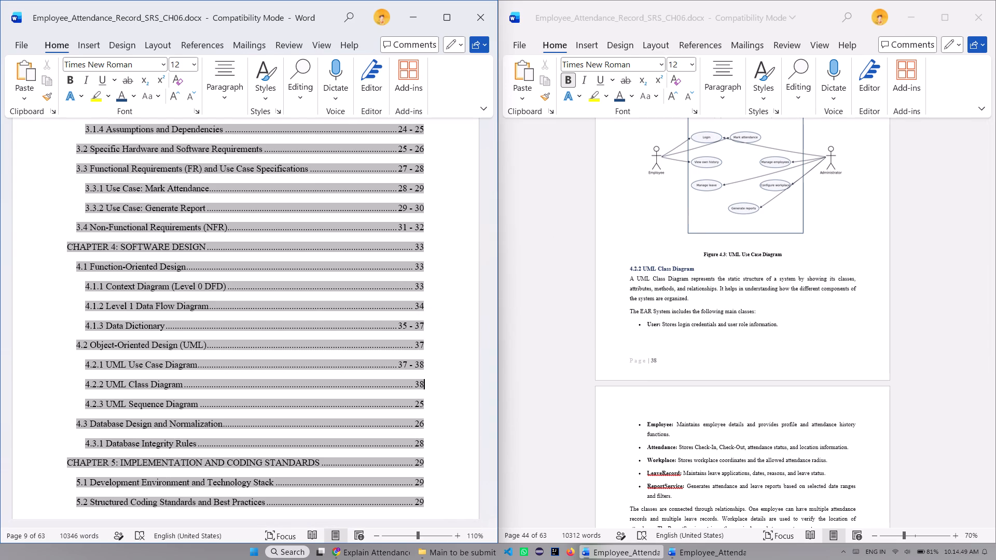
{"action": "key", "text": "space"}
{"action": "type", "text": "-"}
{"action": "key", "text": "space"}
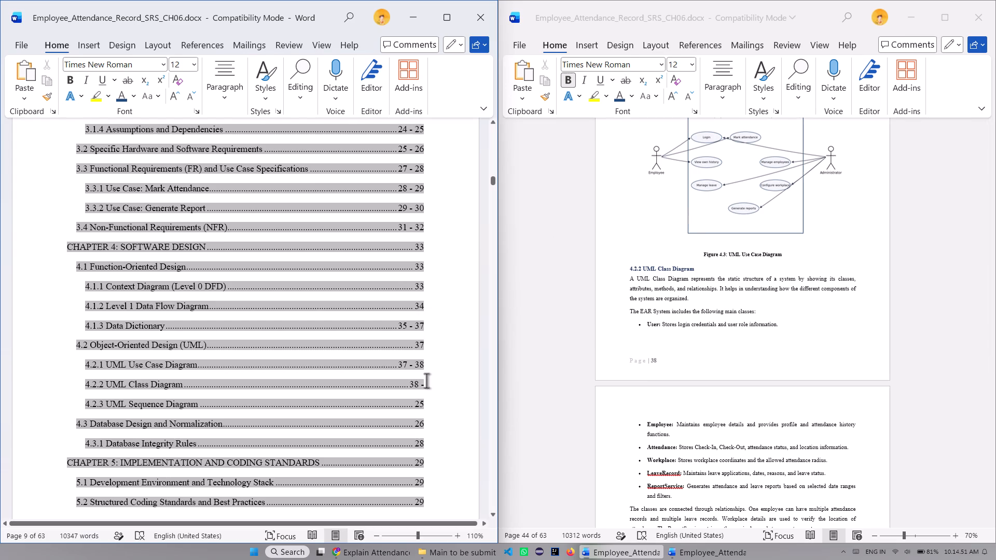
{"action": "scroll", "coordinate": [690, 292], "scroll_direction": "down", "scroll_amount": 10}
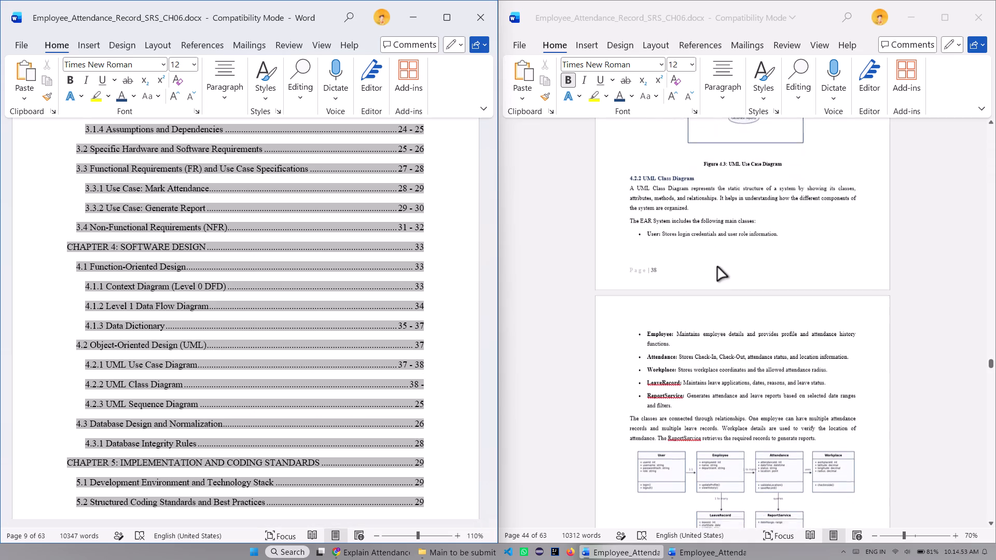
{"action": "scroll", "coordinate": [717, 267], "scroll_direction": "down", "scroll_amount": 12}
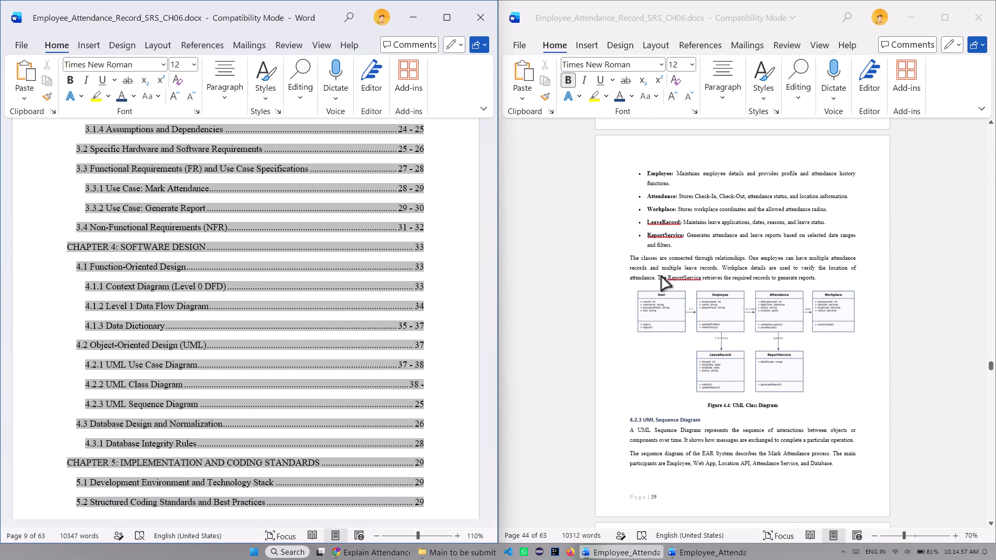
{"action": "type", "text": "39"}
Check the extent of section 4.2.3 UML Sequence Diagram in the reference copy and set its contents entry to 39 - 40.
{"action": "scroll", "coordinate": [709, 295], "scroll_direction": "down", "scroll_amount": 10}
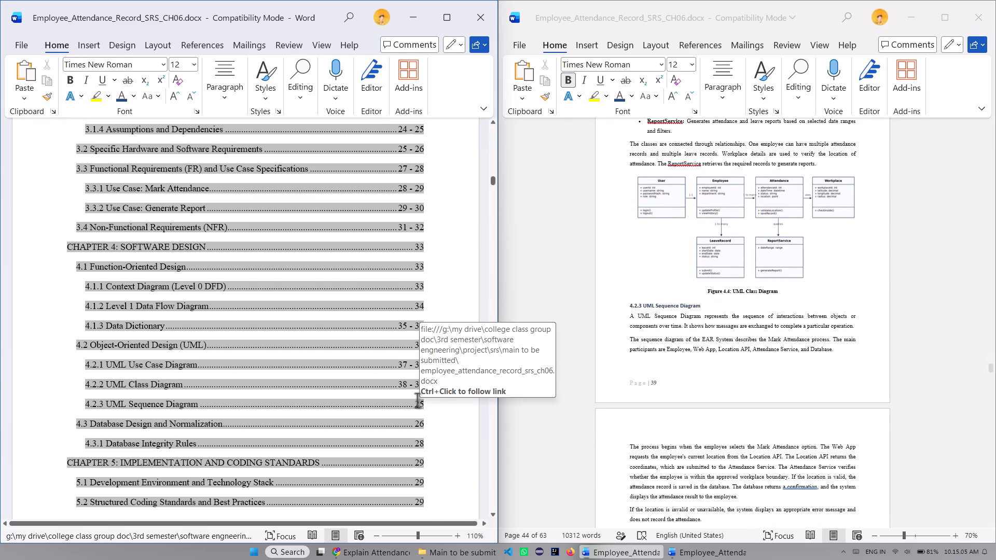
{"action": "left_click_drag", "start_coordinate": [416, 400], "coordinate": [422, 400]}
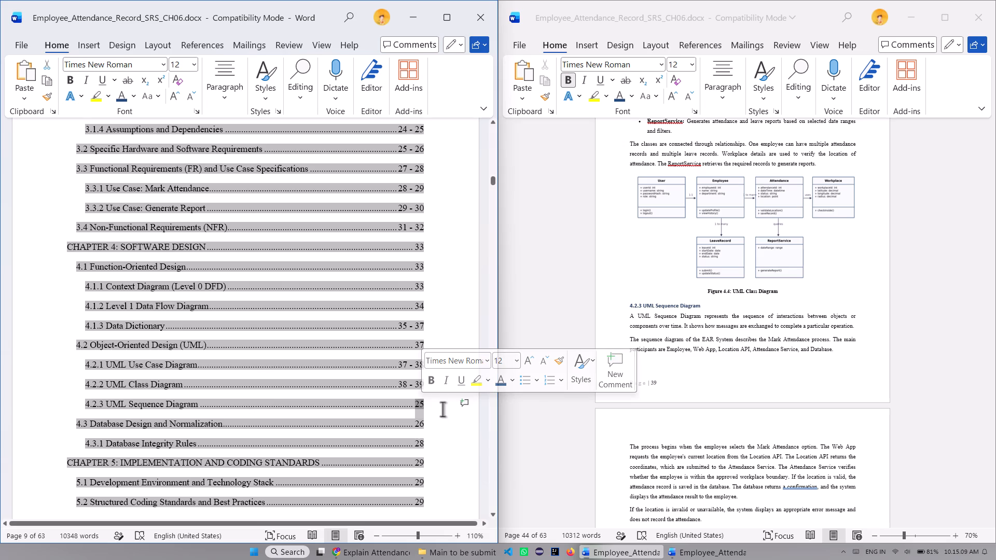
{"action": "type", "text": "39 -"}
{"action": "key", "text": "space"}
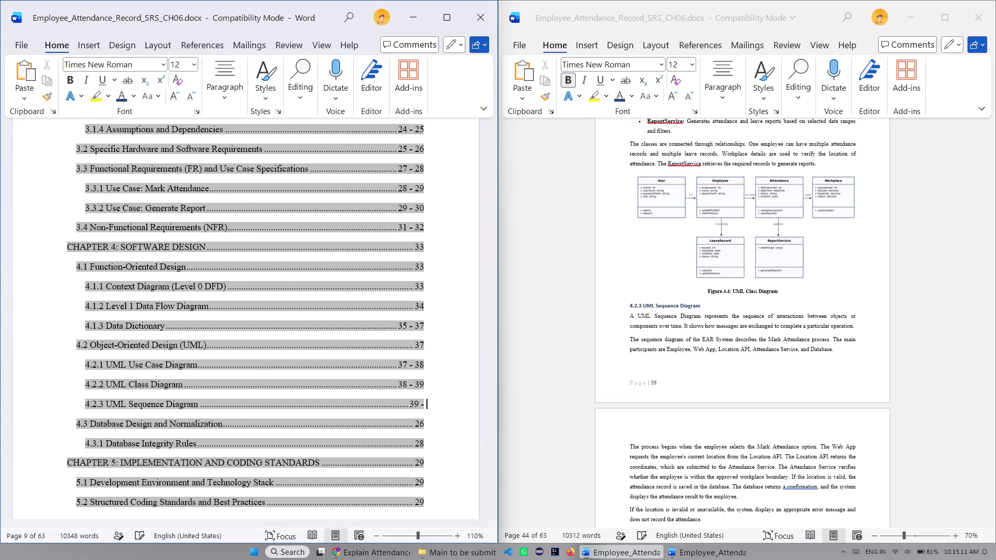
{"action": "scroll", "coordinate": [611, 333], "scroll_direction": "down", "scroll_amount": 7}
{"action": "scroll", "coordinate": [690, 370], "scroll_direction": "down", "scroll_amount": 7}
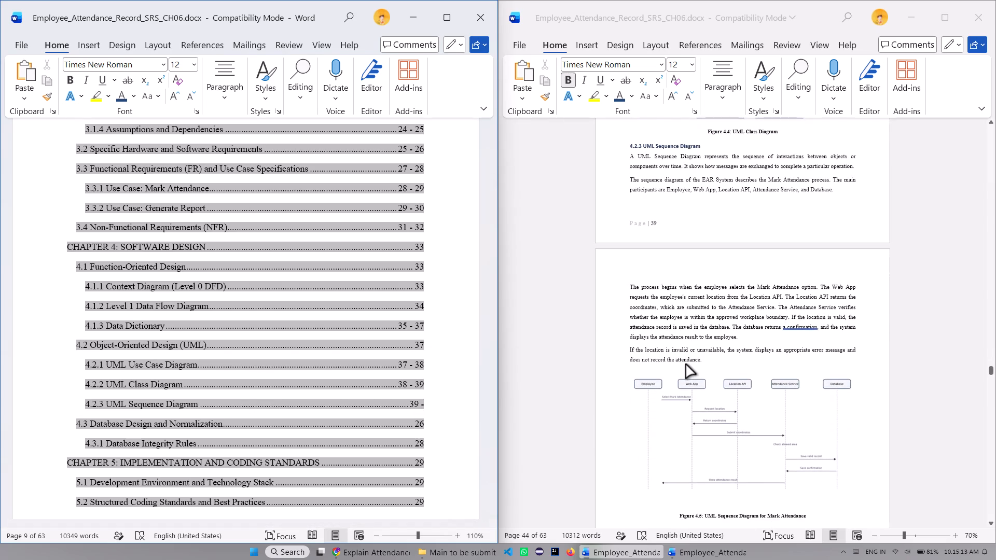
{"action": "scroll", "coordinate": [626, 342], "scroll_direction": "down", "scroll_amount": 12}
{"action": "scroll", "coordinate": [673, 307], "scroll_direction": "down", "scroll_amount": 1}
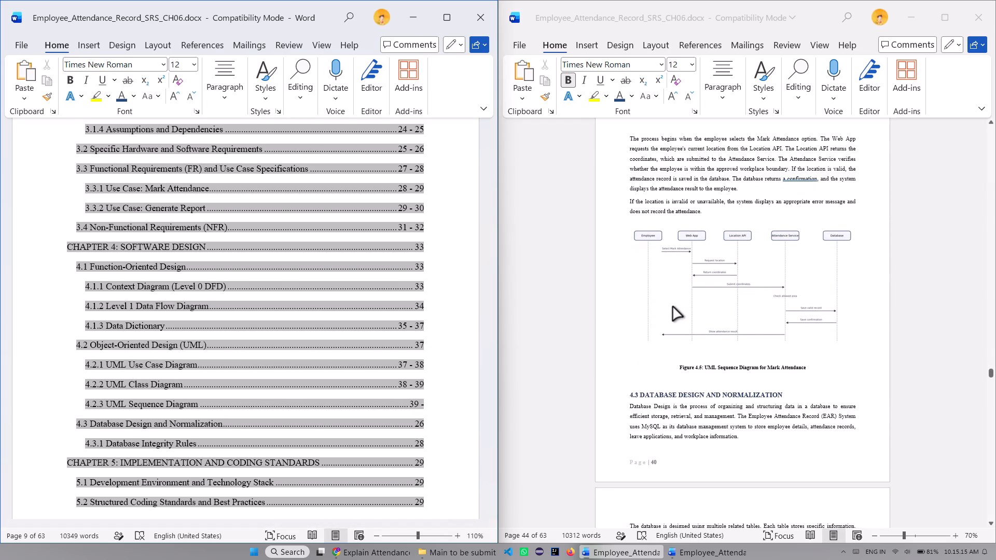
{"action": "type", "text": "40"}
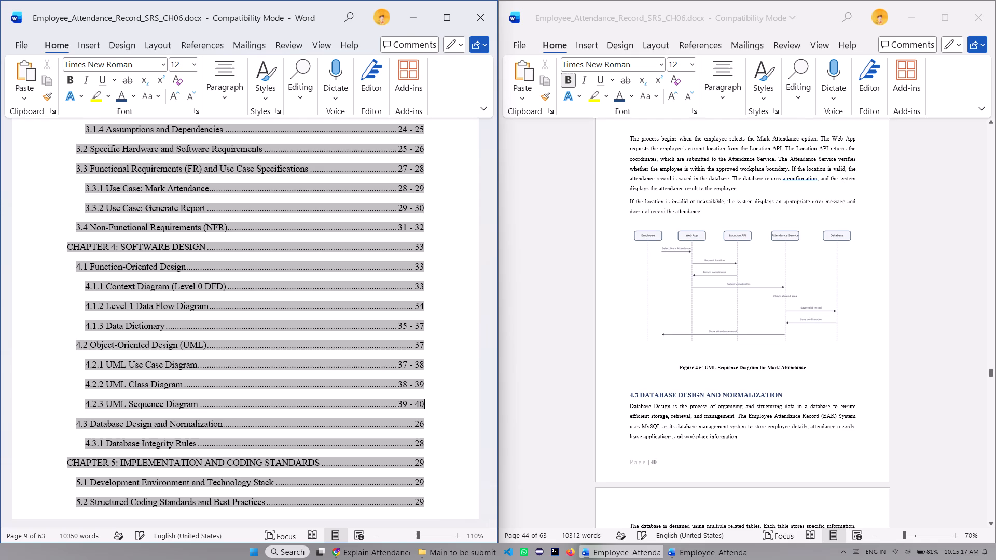
Check the extent of section 4.3 Database Design and Normalization in the reference copy and set its contents entry to 40 - 41.
{"action": "scroll", "coordinate": [807, 367], "scroll_direction": "down", "scroll_amount": 12}
{"action": "scroll", "coordinate": [735, 300], "scroll_direction": "down", "scroll_amount": 5}
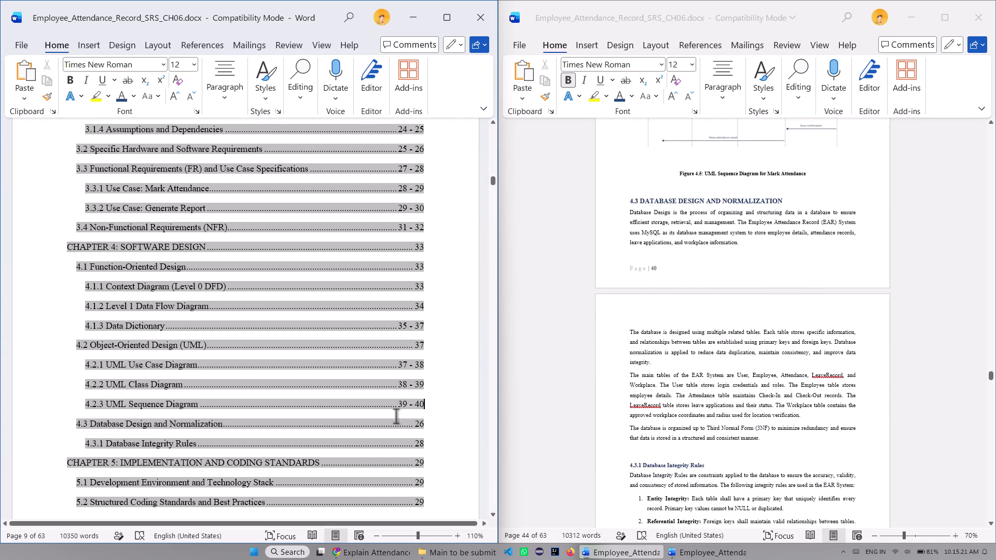
{"action": "scroll", "coordinate": [373, 414], "scroll_direction": "down", "scroll_amount": 2}
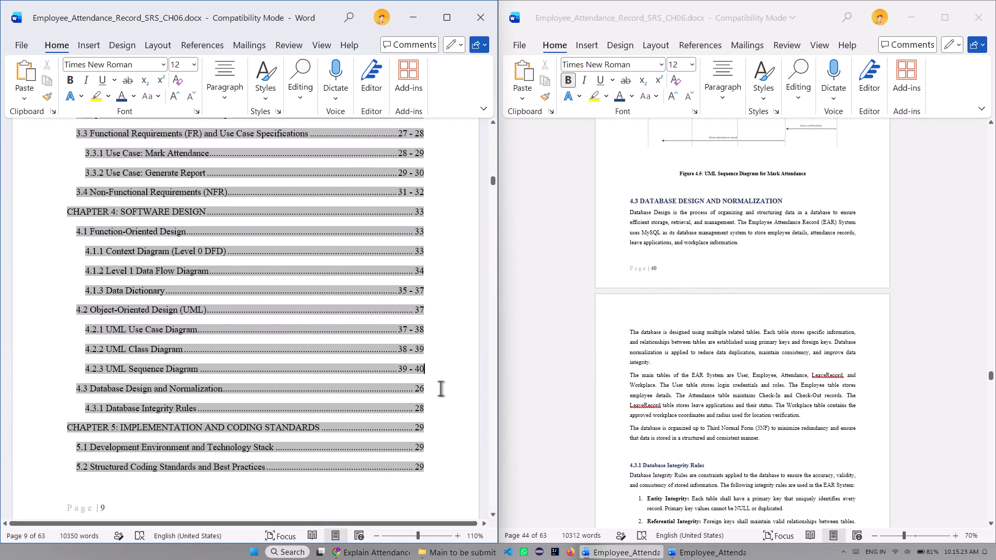
{"action": "left_click_drag", "start_coordinate": [414, 389], "coordinate": [422, 390]}
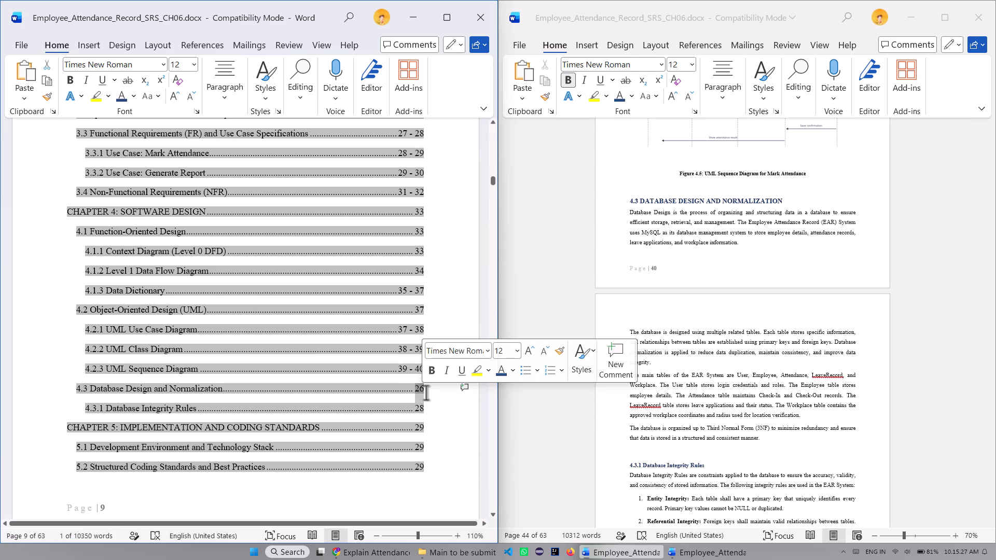
{"action": "type", "text": "40"}
{"action": "key", "text": "space"}
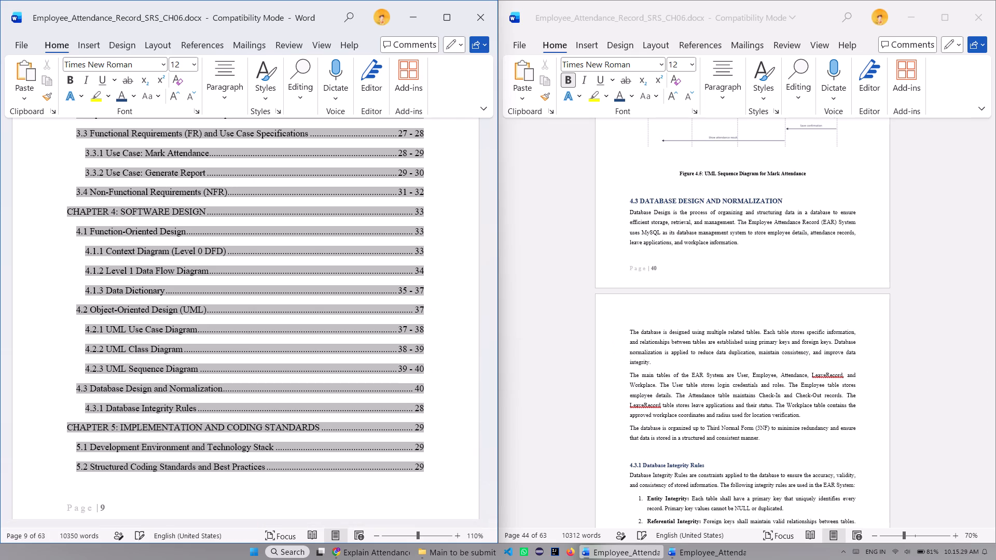
{"action": "type", "text": "-"}
{"action": "key", "text": "space"}
{"action": "type", "text": "41"}
Check the extent of section 4.3.1 Database Integrity Rules in the reference copy and set its contents entry to 41 - 42.
{"action": "scroll", "coordinate": [793, 316], "scroll_direction": "down", "scroll_amount": 10}
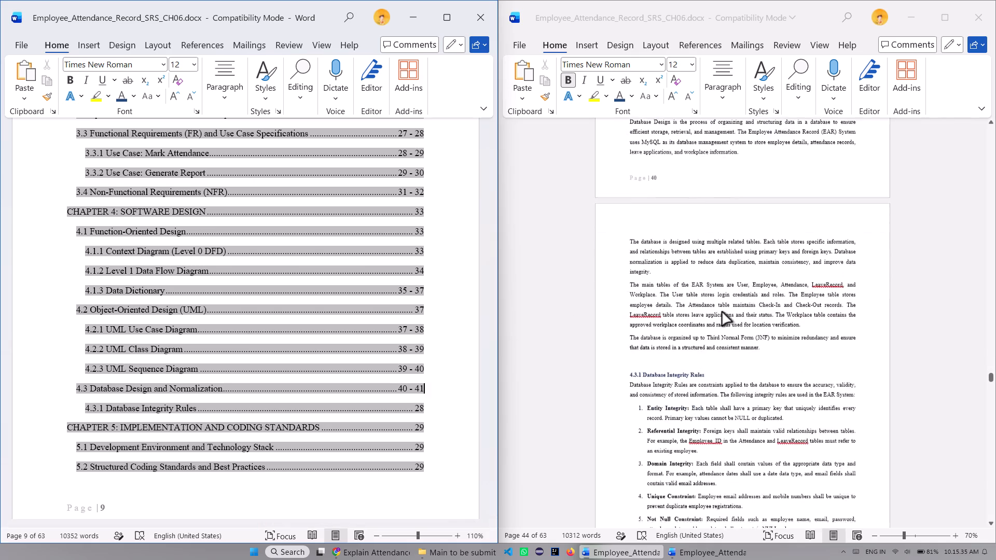
{"action": "scroll", "coordinate": [722, 312], "scroll_direction": "down", "scroll_amount": 13}
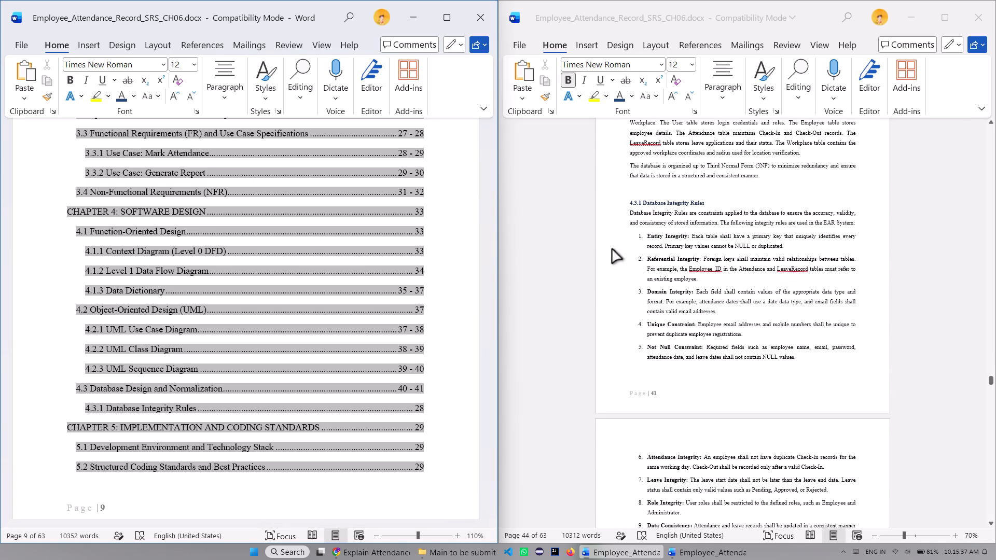
{"action": "left_click_drag", "start_coordinate": [415, 407], "coordinate": [417, 407]}
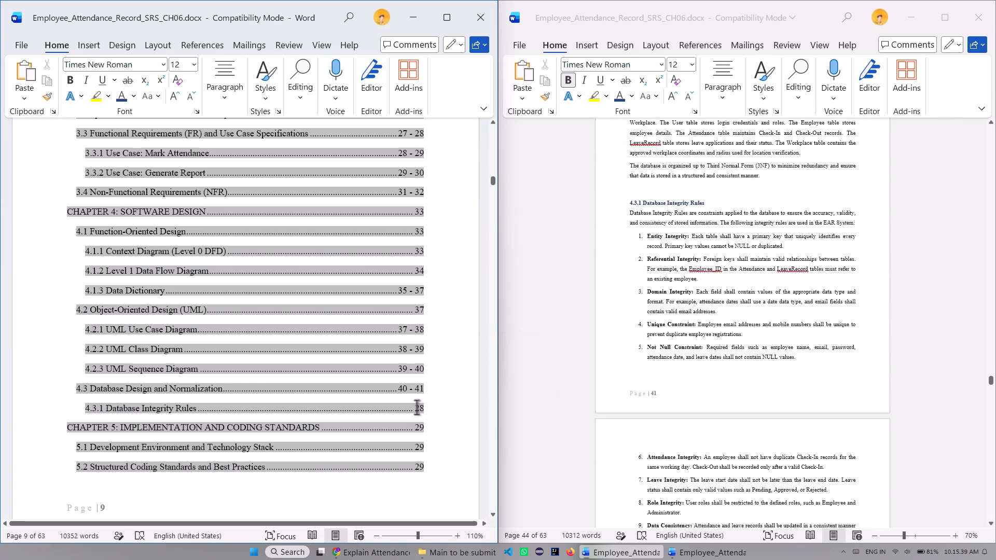
{"action": "left_click_drag", "start_coordinate": [417, 407], "coordinate": [424, 407]}
{"action": "type", "text": "41"}
{"action": "key", "text": "space"}
{"action": "type", "text": "-"}
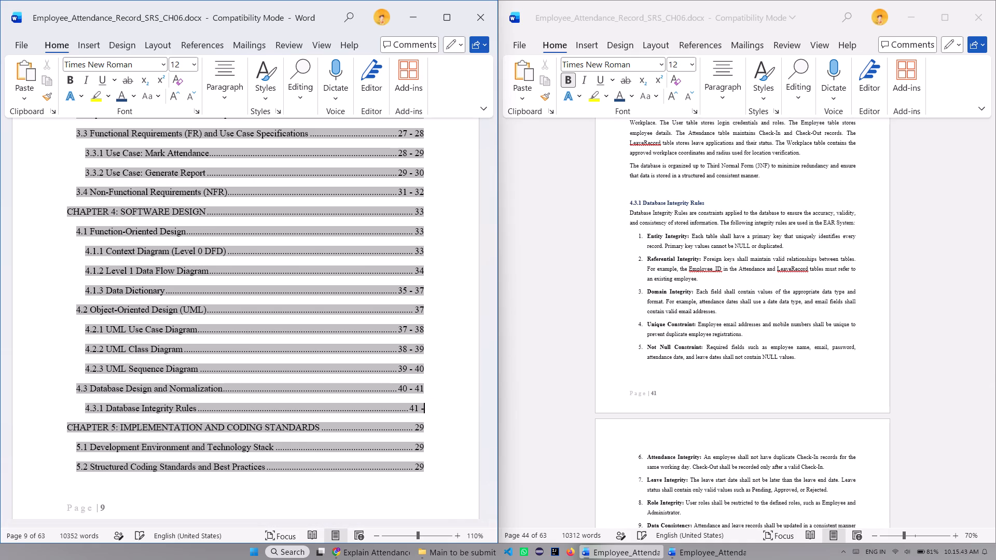
{"action": "key", "text": "space"}
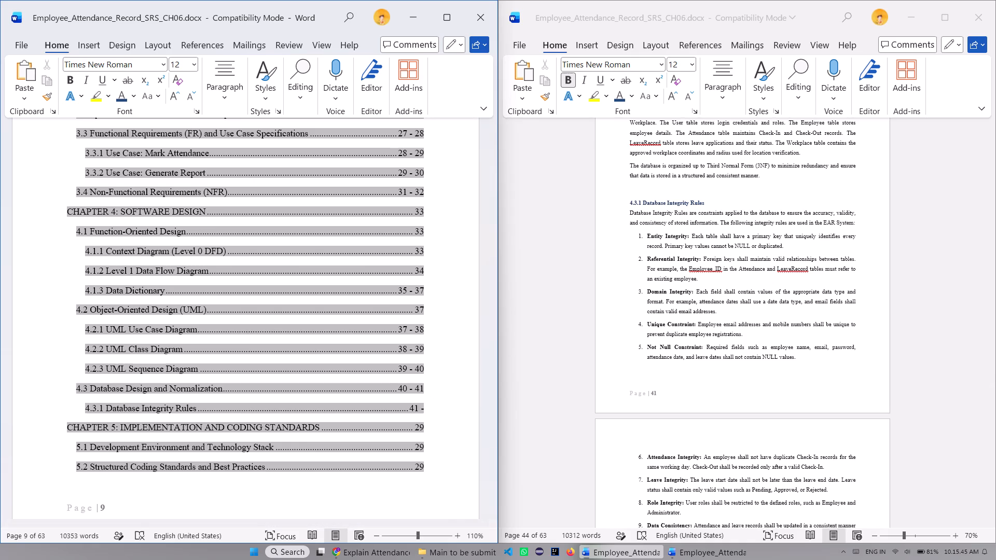
{"action": "scroll", "coordinate": [838, 388], "scroll_direction": "down", "scroll_amount": 20}
{"action": "scroll", "coordinate": [838, 388], "scroll_direction": "down", "scroll_amount": 15}
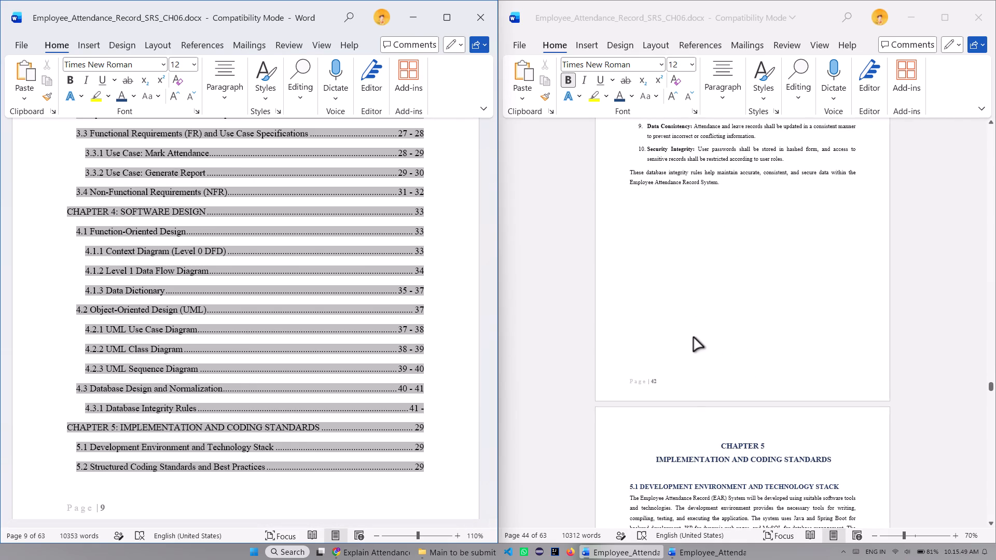
{"action": "type", "text": "42"}
Find the start of Chapter 5 Implementation and Coding Standards in the reference copy and set its contents entry to 43.
{"action": "scroll", "coordinate": [695, 287], "scroll_direction": "down", "scroll_amount": 10}
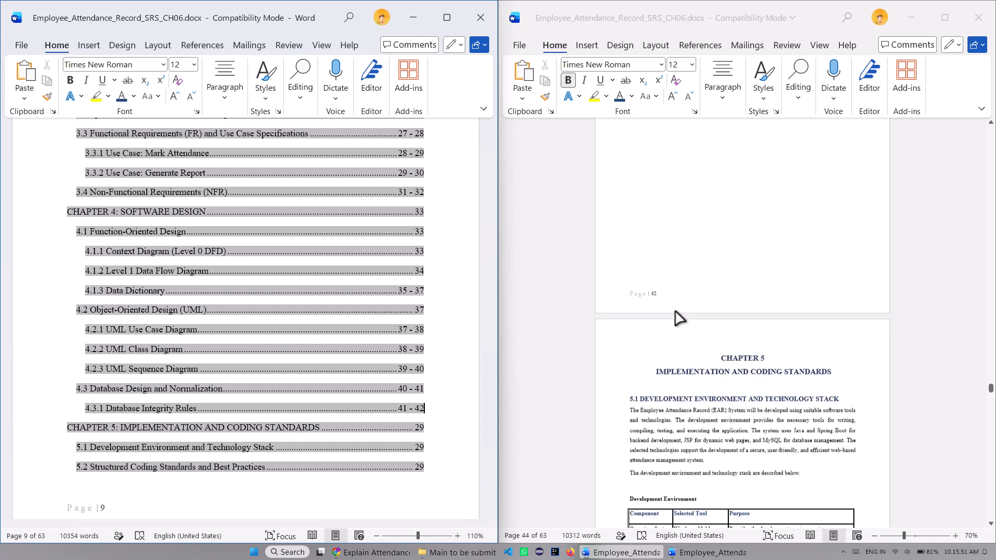
{"action": "scroll", "coordinate": [675, 312], "scroll_direction": "down", "scroll_amount": 2}
{"action": "scroll", "coordinate": [736, 290], "scroll_direction": "down", "scroll_amount": 4}
{"action": "scroll", "coordinate": [685, 259], "scroll_direction": "down", "scroll_amount": 4}
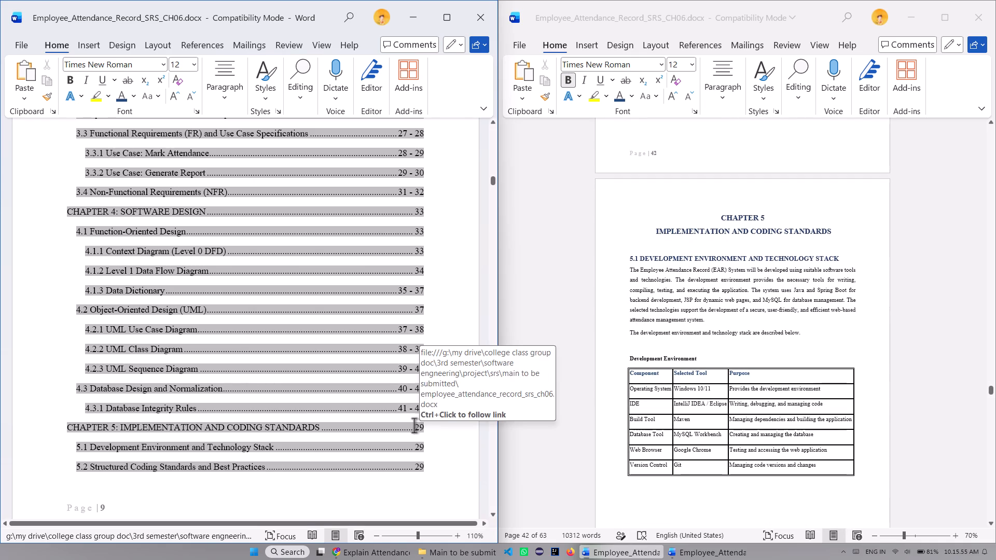
{"action": "scroll", "coordinate": [655, 318], "scroll_direction": "down", "scroll_amount": 8}
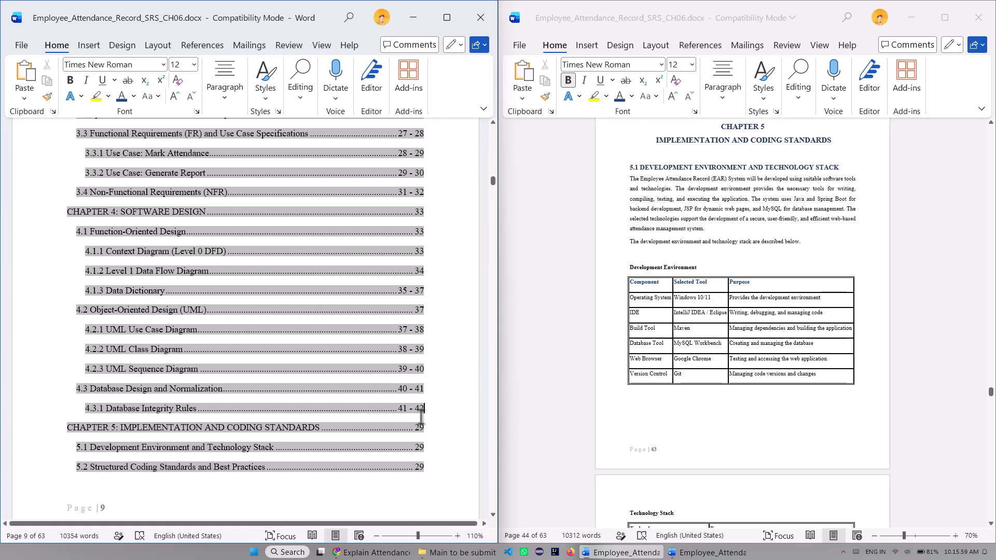
{"action": "left_click_drag", "start_coordinate": [415, 426], "coordinate": [423, 427]}
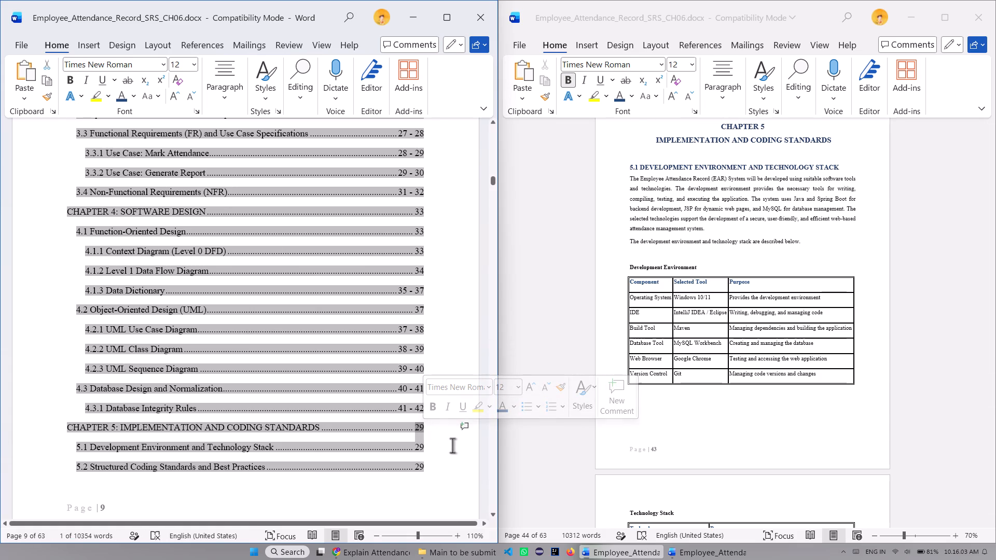
{"action": "type", "text": "43"}
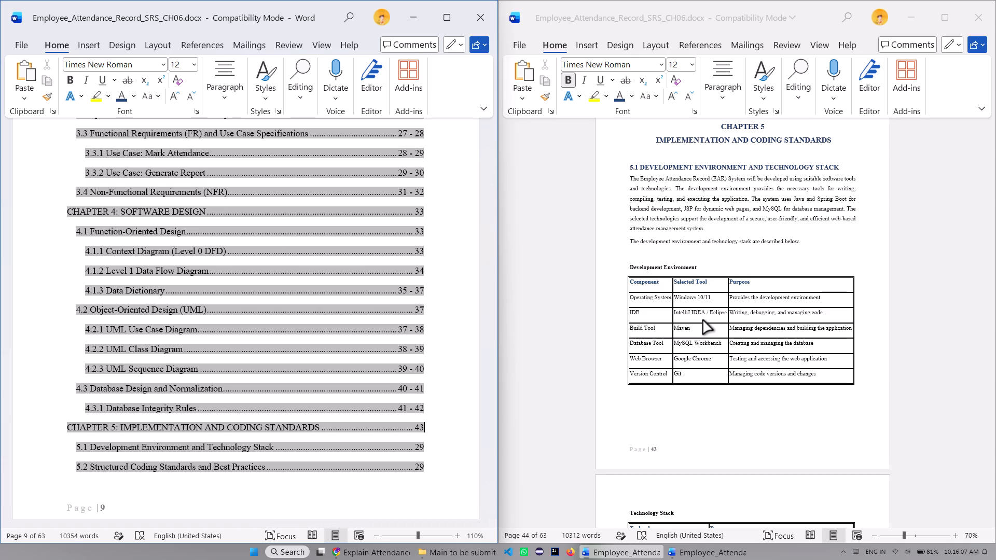
Check the extent of section 5.1 Development Environment and Technology Stack in the reference copy and set its contents entry to 43 - 44.
{"action": "scroll", "coordinate": [690, 279], "scroll_direction": "down", "scroll_amount": 7}
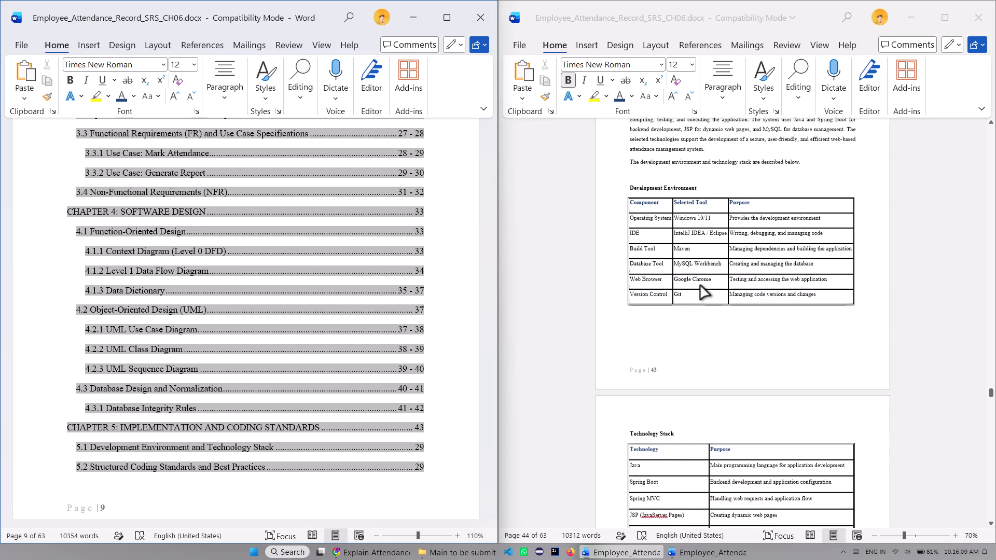
{"action": "scroll", "coordinate": [701, 284], "scroll_direction": "up", "scroll_amount": 7}
{"action": "scroll", "coordinate": [704, 287], "scroll_direction": "down", "scroll_amount": 7}
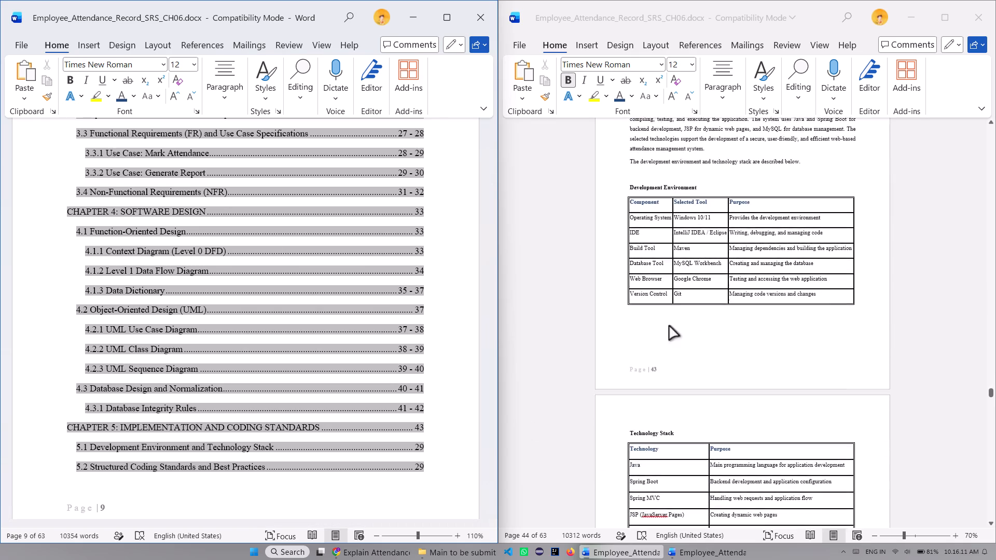
{"action": "scroll", "coordinate": [669, 326], "scroll_direction": "down", "scroll_amount": 7}
{"action": "scroll", "coordinate": [708, 318], "scroll_direction": "down", "scroll_amount": 20}
{"action": "scroll", "coordinate": [708, 318], "scroll_direction": "down", "scroll_amount": 9}
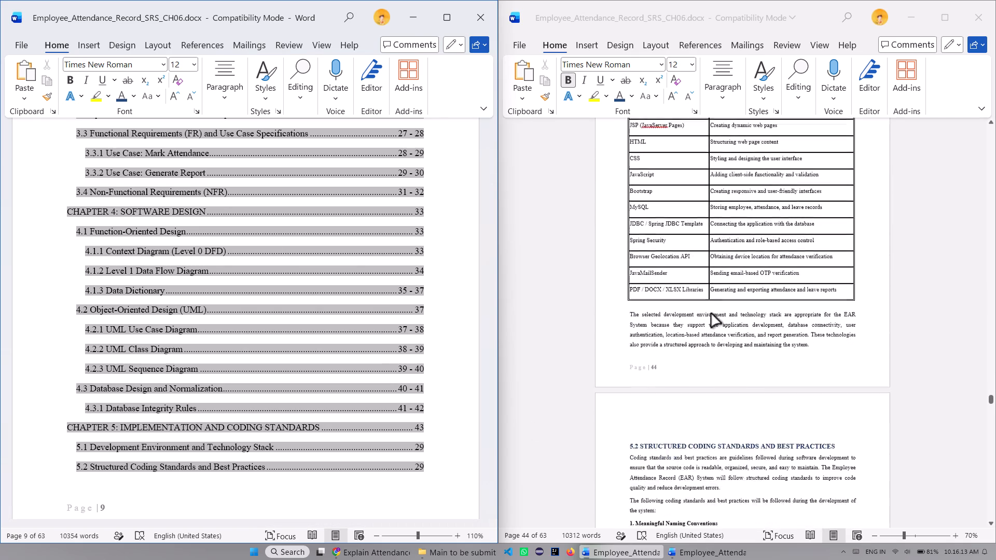
{"action": "scroll", "coordinate": [711, 313], "scroll_direction": "down", "scroll_amount": 1}
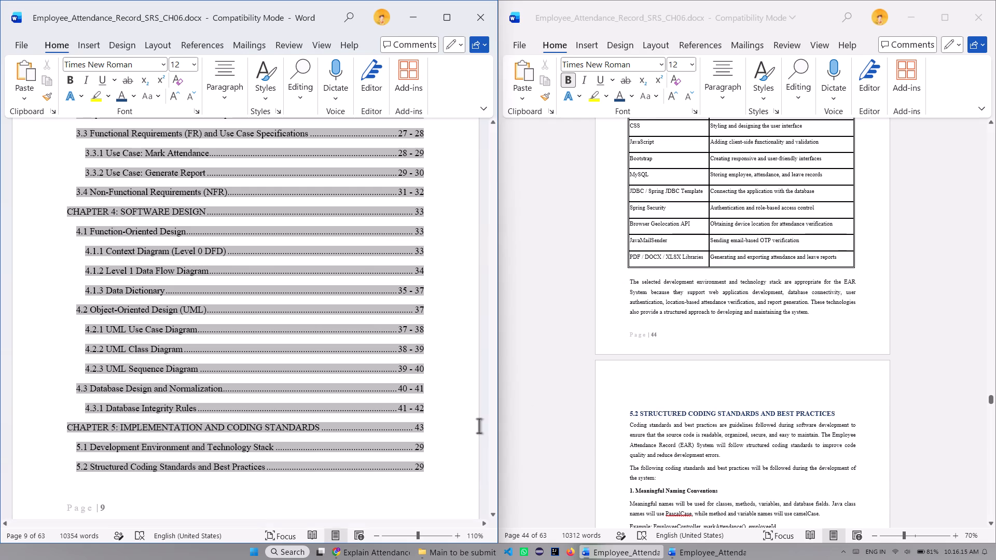
{"action": "left_click_drag", "start_coordinate": [414, 449], "coordinate": [425, 447]}
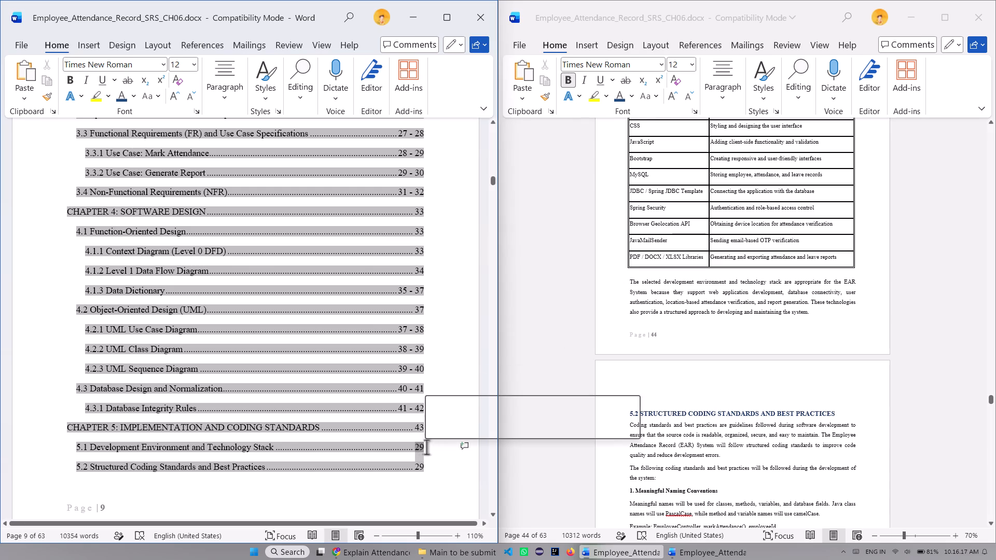
{"action": "key", "text": "4"}
{"action": "key", "text": "3"}
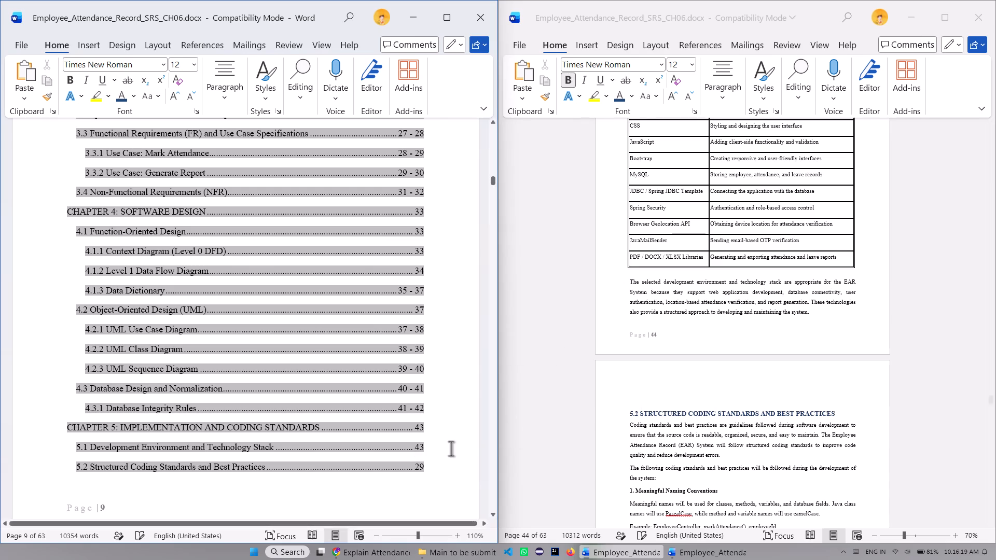
{"action": "key", "text": "space"}
{"action": "key", "text": "minus"}
{"action": "key", "text": "space"}
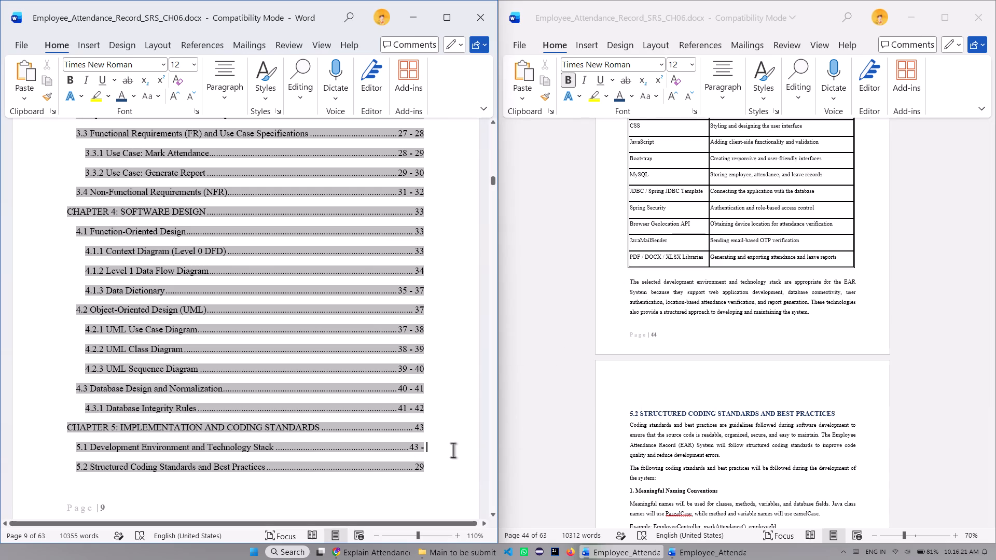
{"action": "type", "text": "44"}
Check the extent of section 5.2 Structured Coding Standards and Best Practices in the reference copy and set its contents entry to 45 - 46.
{"action": "scroll", "coordinate": [617, 320], "scroll_direction": "down", "scroll_amount": 6}
{"action": "scroll", "coordinate": [740, 282], "scroll_direction": "down", "scroll_amount": 10}
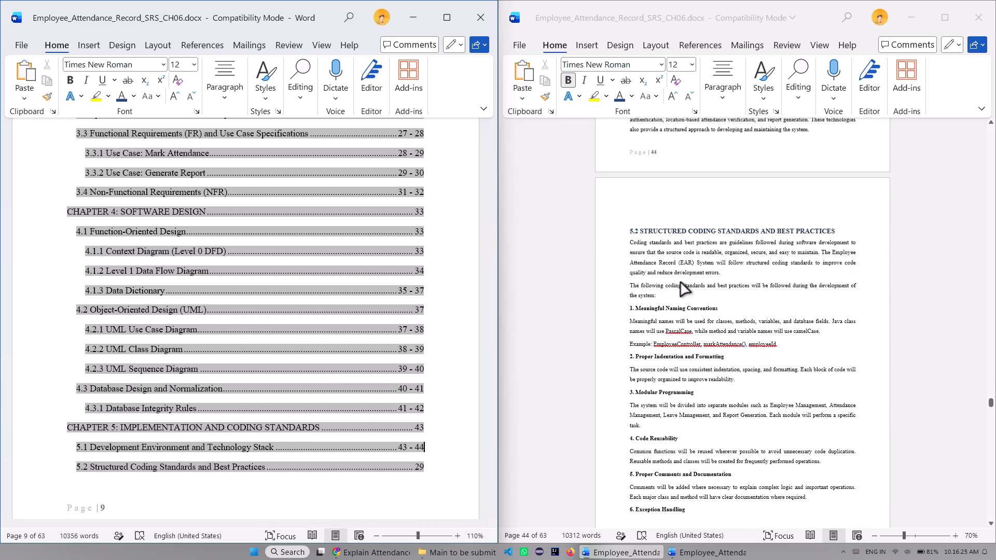
{"action": "scroll", "coordinate": [226, 366], "scroll_direction": "down", "scroll_amount": 6}
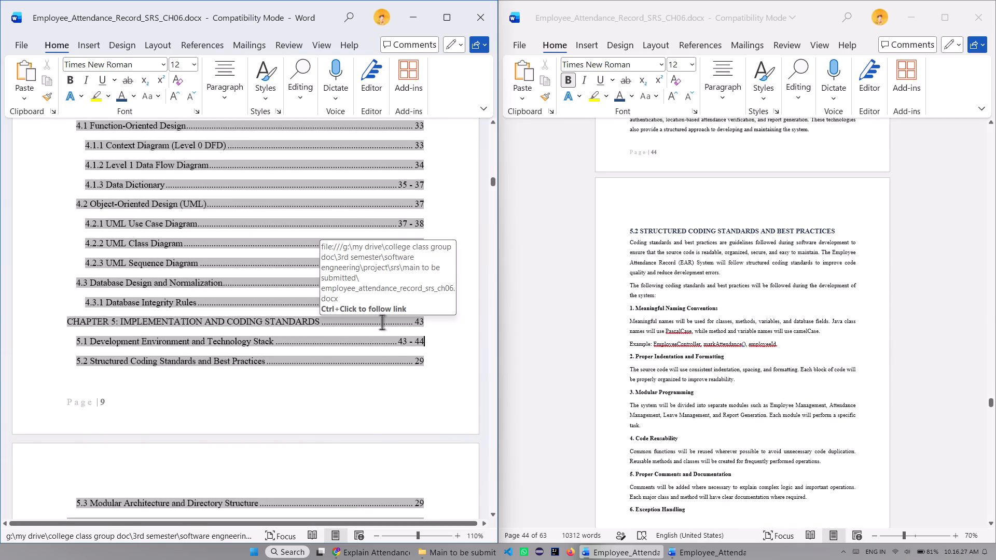
{"action": "left_click_drag", "start_coordinate": [416, 362], "coordinate": [424, 362]}
{"action": "type", "text": "45"}
{"action": "key", "text": "space"}
{"action": "type", "text": "-"}
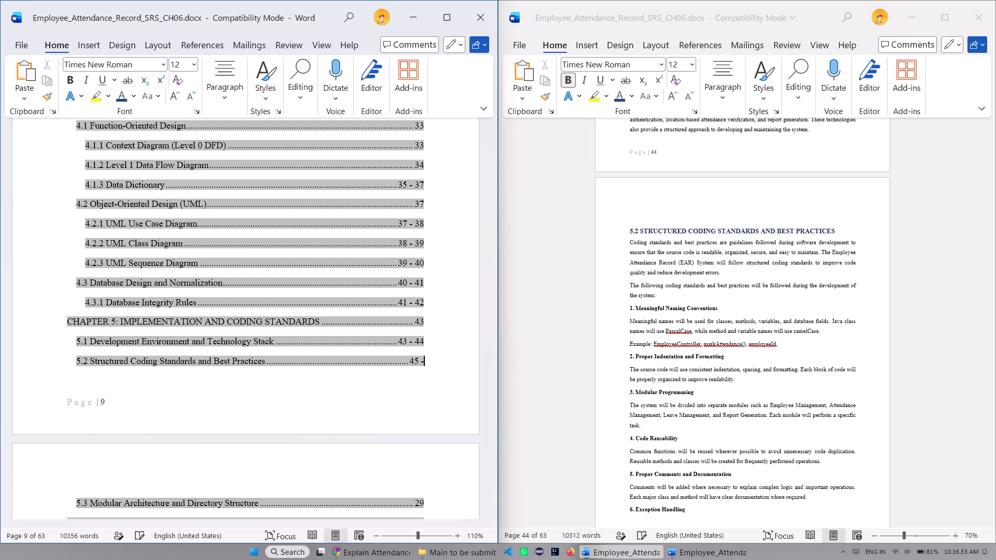
{"action": "key", "text": "space"}
{"action": "scroll", "coordinate": [963, 237], "scroll_direction": "down", "scroll_amount": 6}
{"action": "scroll", "coordinate": [692, 296], "scroll_direction": "down", "scroll_amount": 10}
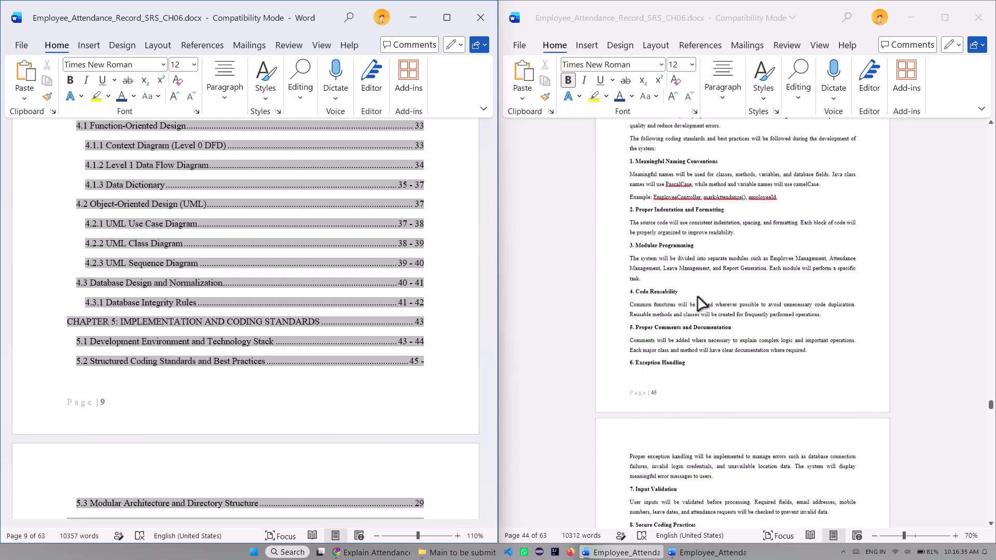
{"action": "scroll", "coordinate": [698, 297], "scroll_direction": "down", "scroll_amount": 19}
{"action": "scroll", "coordinate": [698, 303], "scroll_direction": "down", "scroll_amount": 13}
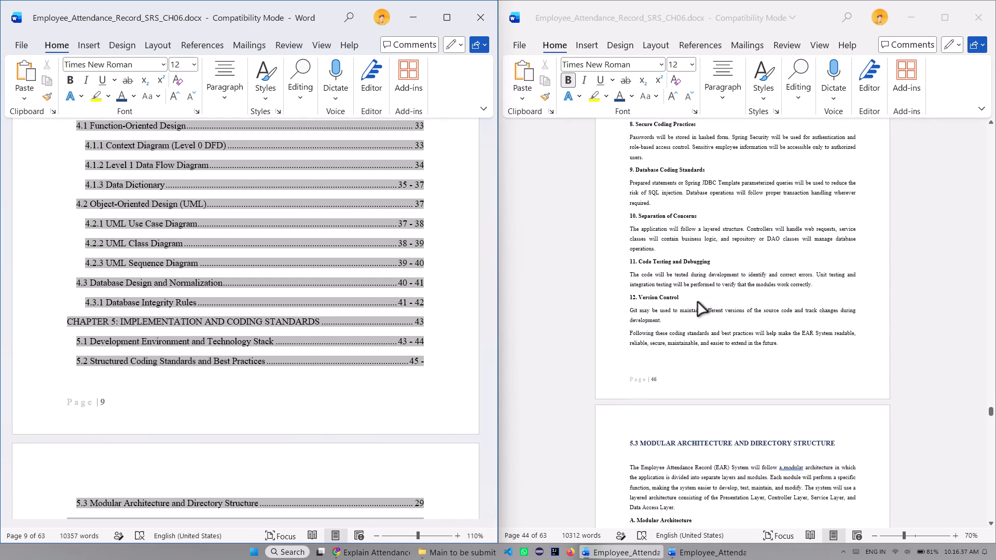
{"action": "type", "text": "46"}
Find the start of section 5.3 Modular Architecture and Directory Structure in the reference copy and set its contents entry to 47.
{"action": "scroll", "coordinate": [696, 339], "scroll_direction": "down", "scroll_amount": 12}
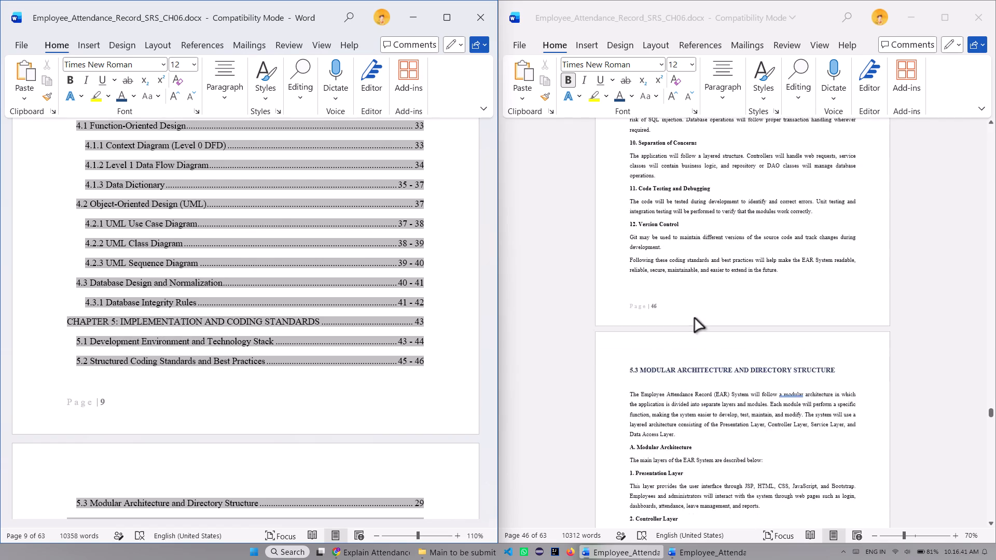
{"action": "scroll", "coordinate": [695, 318], "scroll_direction": "down", "scroll_amount": 9}
{"action": "scroll", "coordinate": [310, 377], "scroll_direction": "down", "scroll_amount": 14}
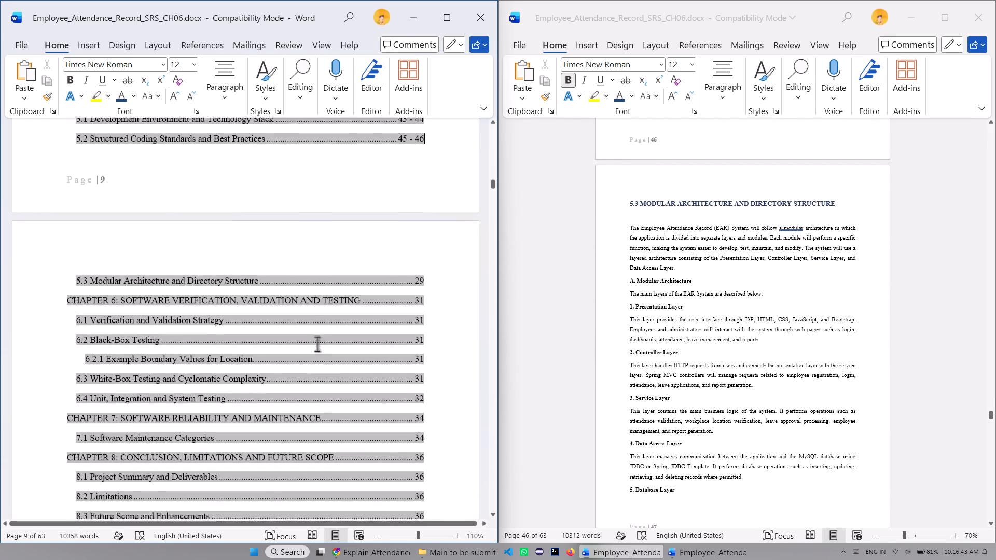
{"action": "scroll", "coordinate": [639, 284], "scroll_direction": "down", "scroll_amount": 3}
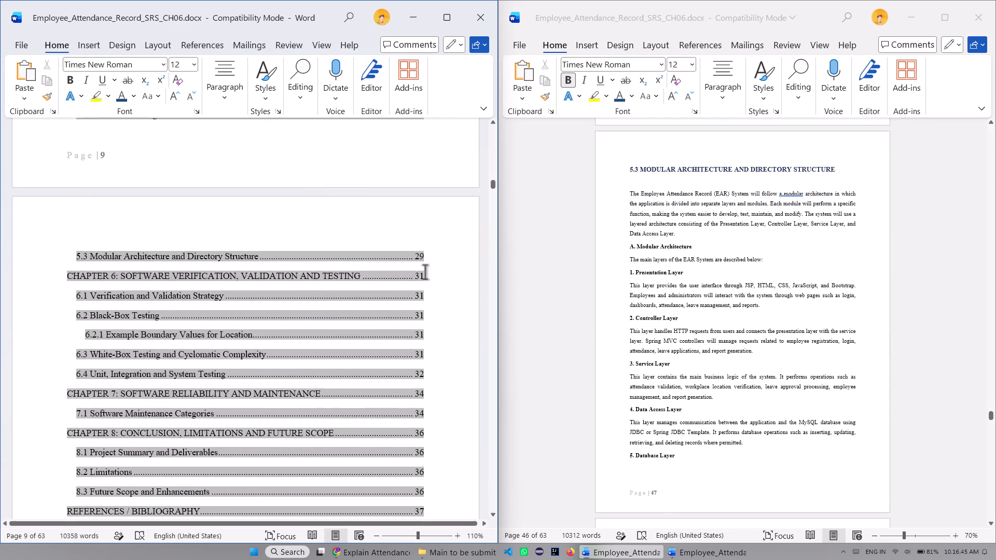
{"action": "left_click_drag", "start_coordinate": [414, 255], "coordinate": [425, 254]}
{"action": "type", "text": "47"}
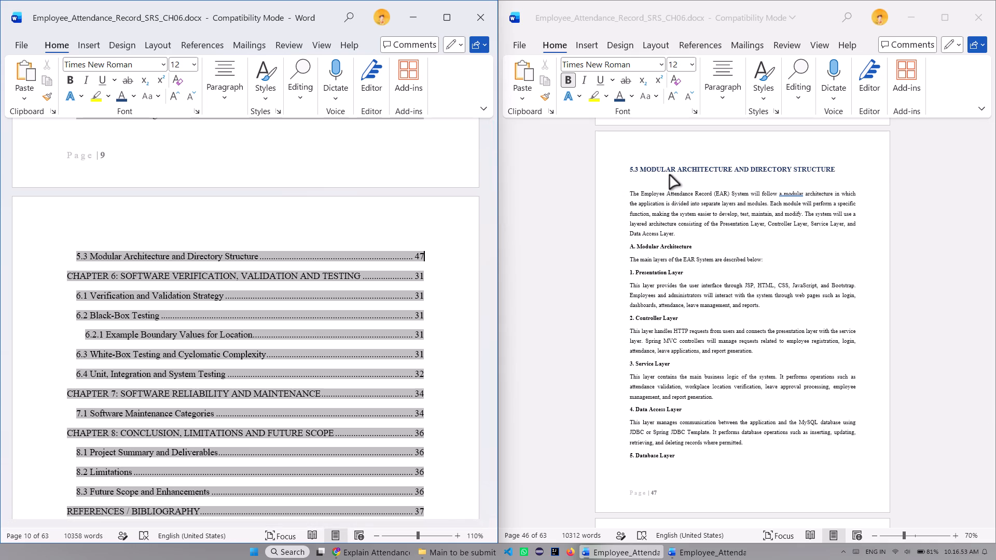
Check where section 5.3 Modular Architecture and Directory Structure ends in the reference copy and extend its contents entry to 47 - 49.
{"action": "scroll", "coordinate": [714, 237], "scroll_direction": "down", "scroll_amount": 8}
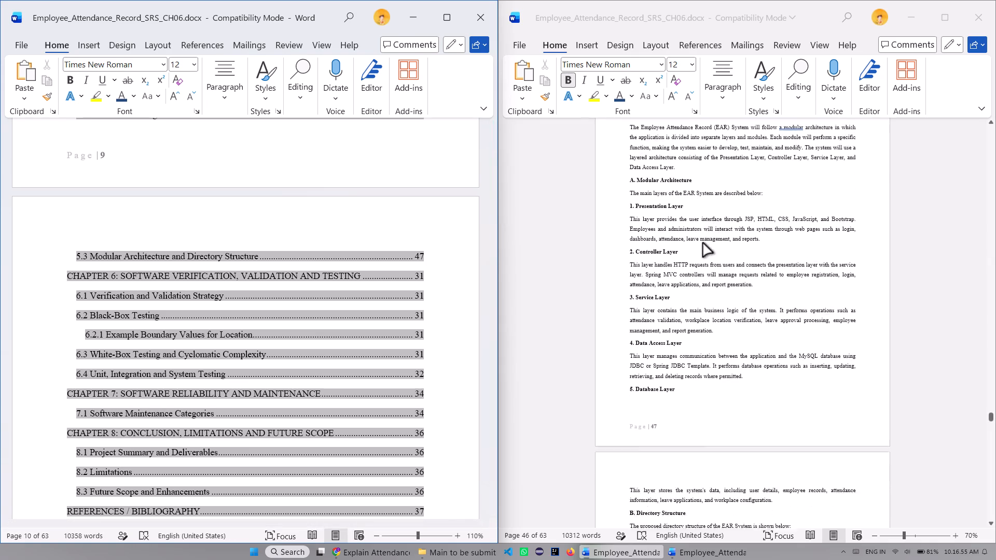
{"action": "scroll", "coordinate": [703, 243], "scroll_direction": "down", "scroll_amount": 16}
{"action": "scroll", "coordinate": [699, 224], "scroll_direction": "down", "scroll_amount": 18}
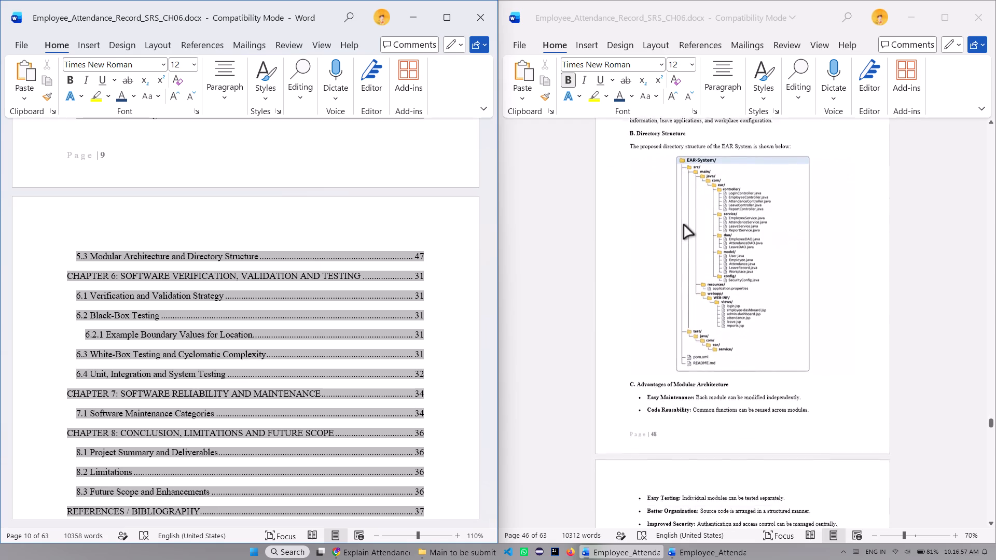
{"action": "scroll", "coordinate": [684, 225], "scroll_direction": "down", "scroll_amount": 16}
{"action": "scroll", "coordinate": [699, 202], "scroll_direction": "down", "scroll_amount": 19}
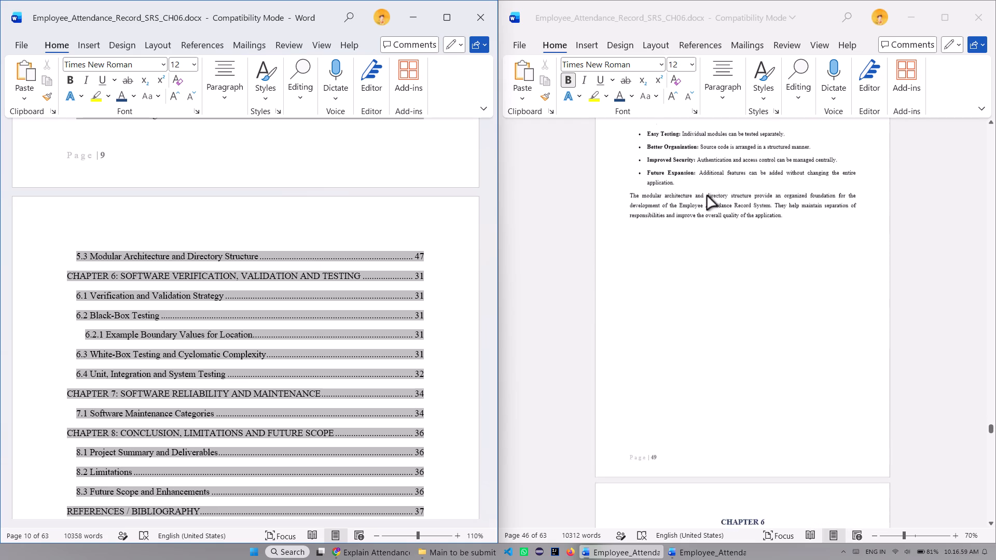
{"action": "scroll", "coordinate": [707, 196], "scroll_direction": "down", "scroll_amount": 3}
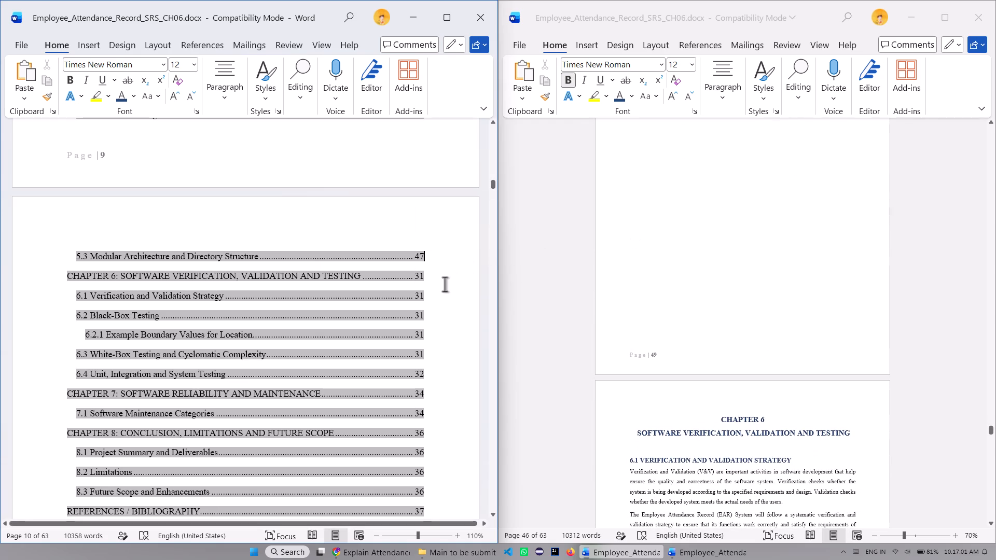
{"action": "key", "text": "minus"}
{"action": "key", "text": "BackSpace"}
{"action": "key", "text": "space"}
{"action": "type", "text": "-"}
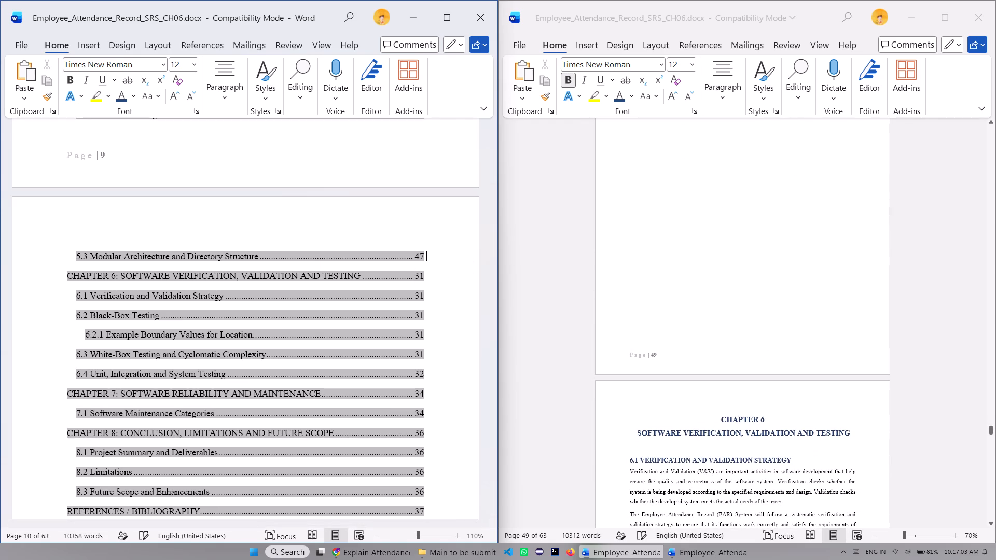
{"action": "key", "text": "space"}
{"action": "key", "text": "4"}
{"action": "key", "text": "9"}
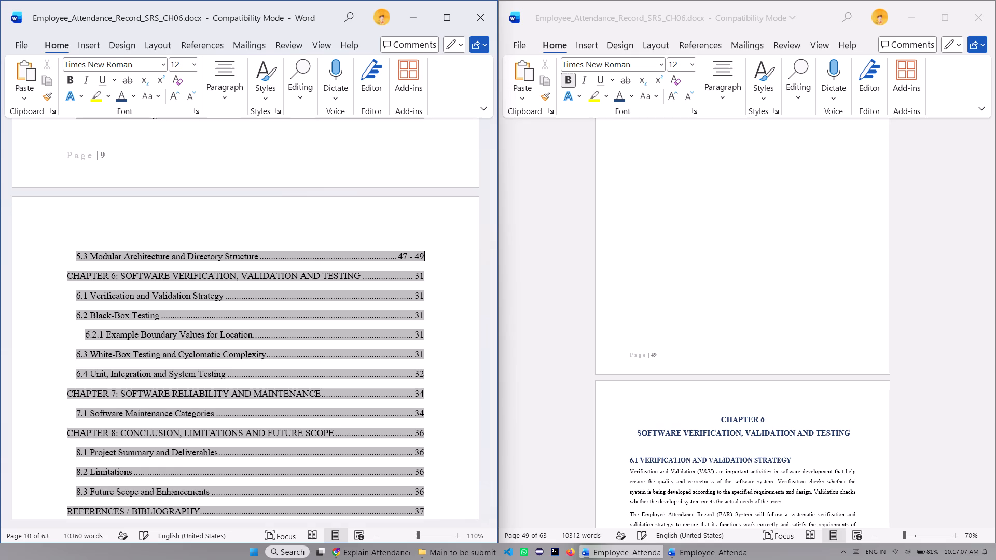
Find the start of Chapter 6 Software Verification, Validation and Testing in the reference copy and set its contents entry to 50.
{"action": "scroll", "coordinate": [654, 241], "scroll_direction": "down", "scroll_amount": 20}
{"action": "scroll", "coordinate": [654, 241], "scroll_direction": "down", "scroll_amount": 1}
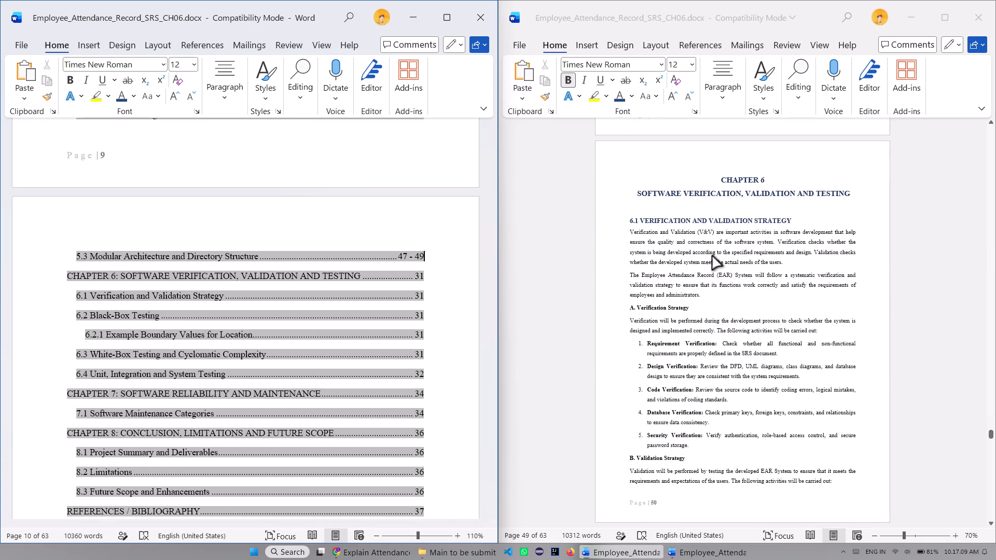
{"action": "scroll", "coordinate": [639, 253], "scroll_direction": "down", "scroll_amount": 3}
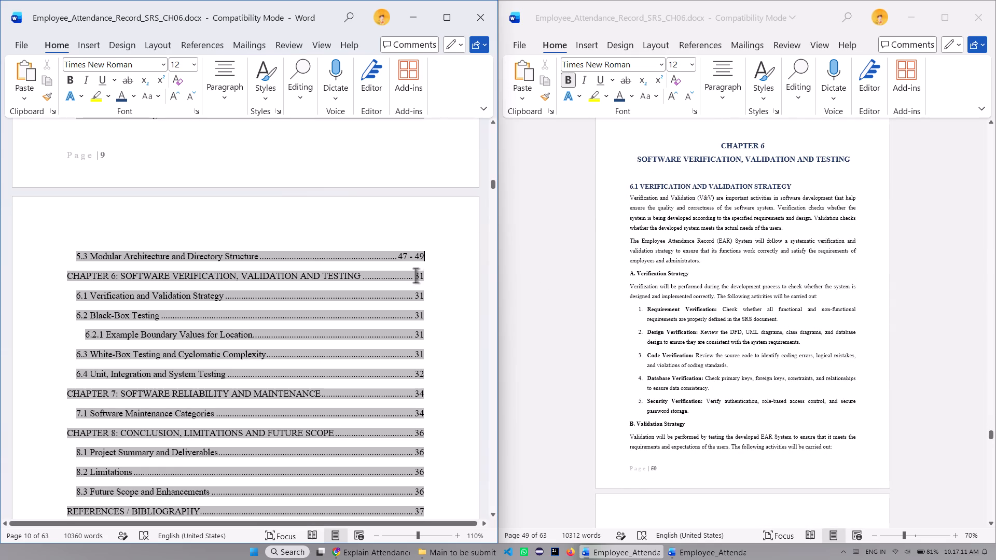
{"action": "left_click_drag", "start_coordinate": [414, 274], "coordinate": [423, 276]}
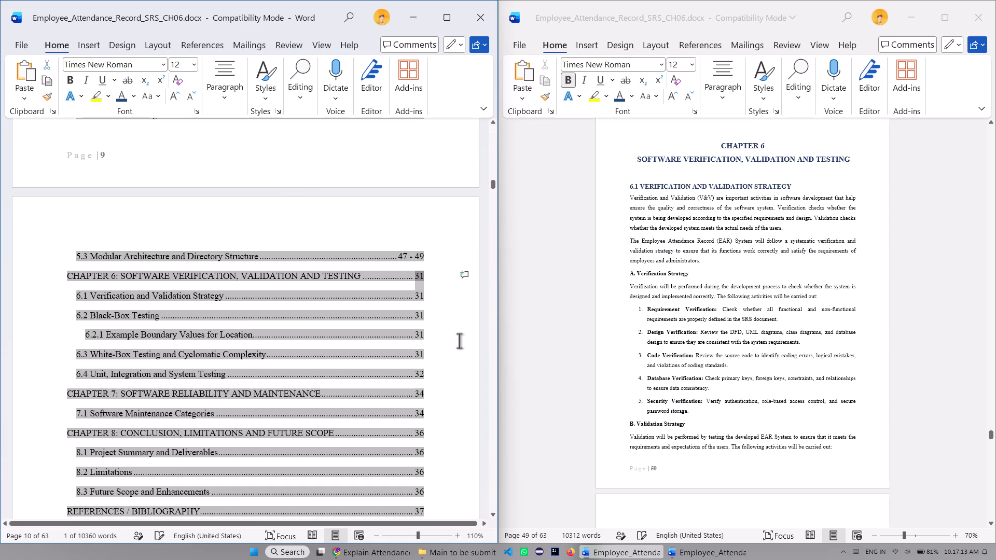
{"action": "type", "text": "50"}
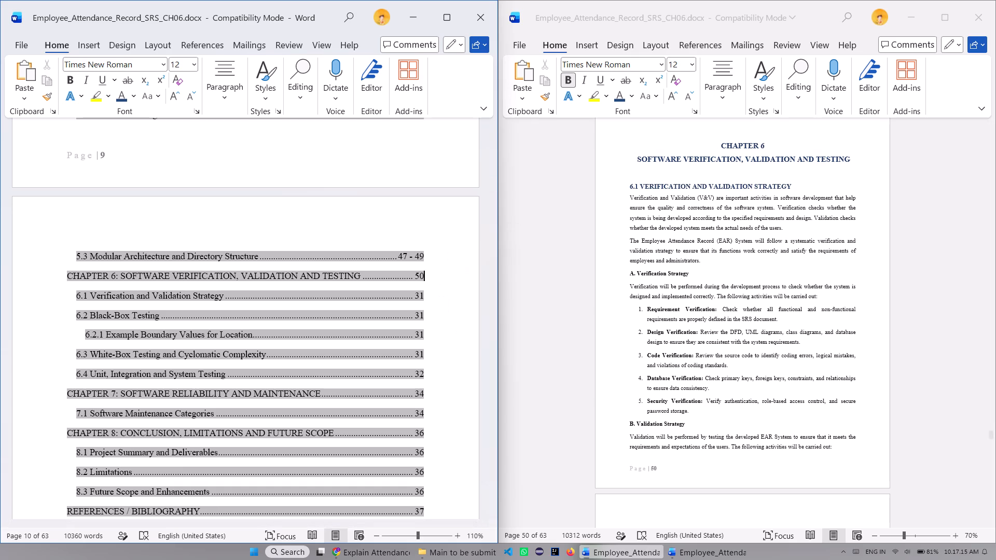
Check the extent of section 6.1 Verification and Validation Strategy in the reference copy and set its contents entry to 50 - 51.
{"action": "scroll", "coordinate": [645, 275], "scroll_direction": "down", "scroll_amount": 8}
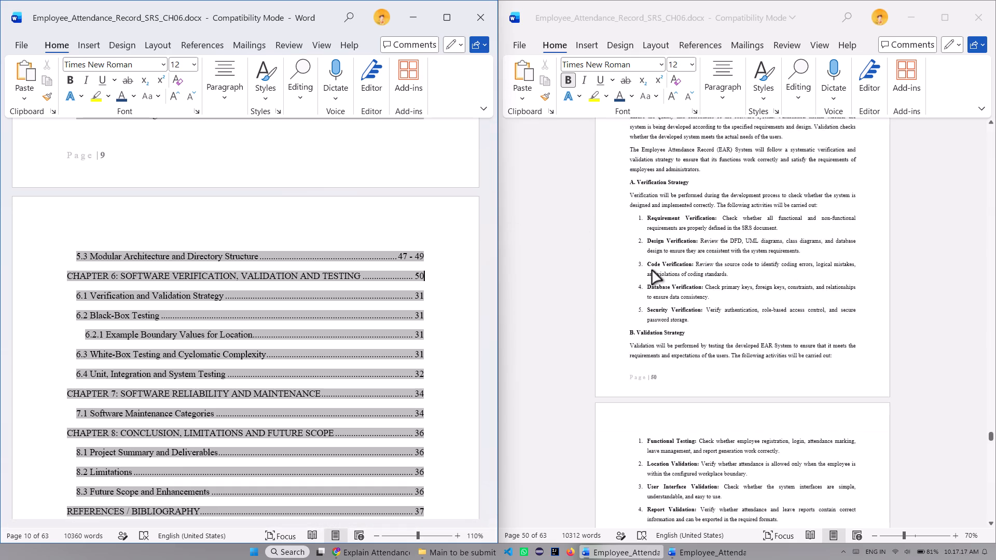
{"action": "scroll", "coordinate": [652, 271], "scroll_direction": "down", "scroll_amount": 3}
{"action": "scroll", "coordinate": [652, 271], "scroll_direction": "up", "scroll_amount": 8}
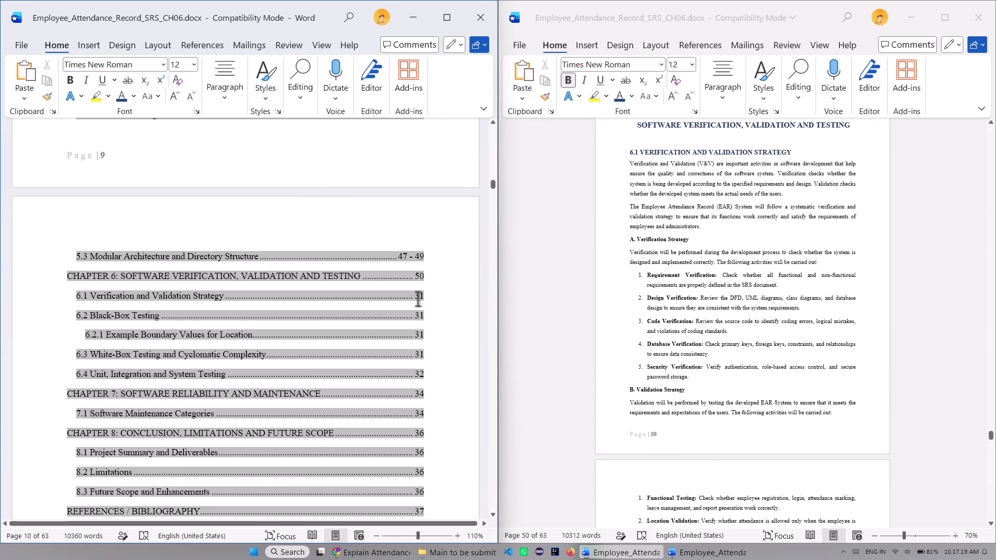
{"action": "left_click_drag", "start_coordinate": [415, 297], "coordinate": [423, 295]}
{"action": "left_click", "coordinate": [432, 294]}
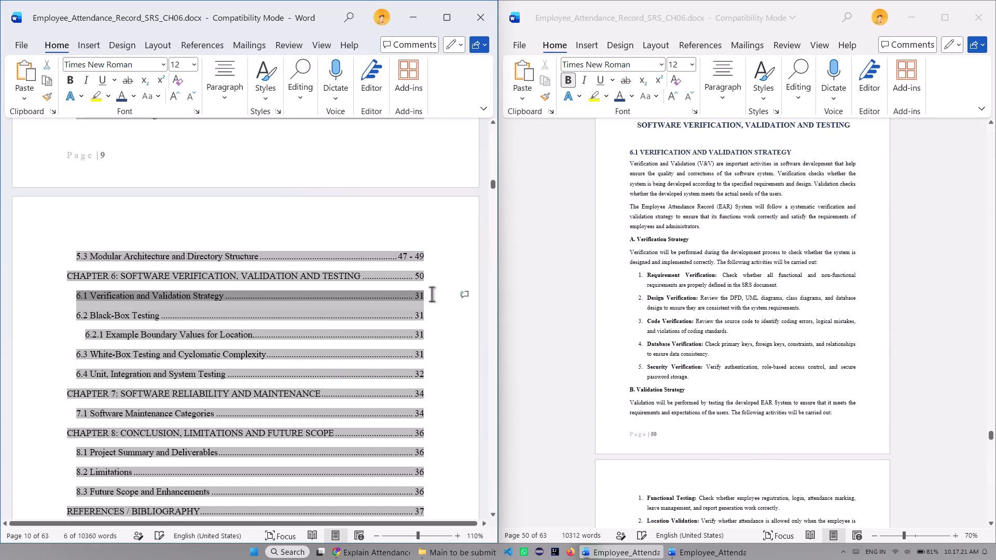
{"action": "left_click_drag", "start_coordinate": [424, 294], "coordinate": [413, 294]}
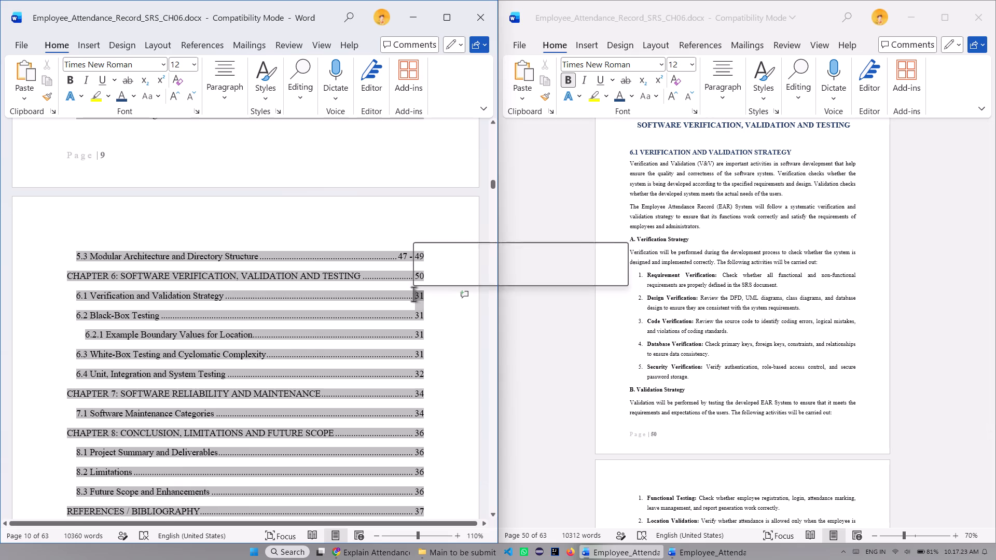
{"action": "type", "text": "50"}
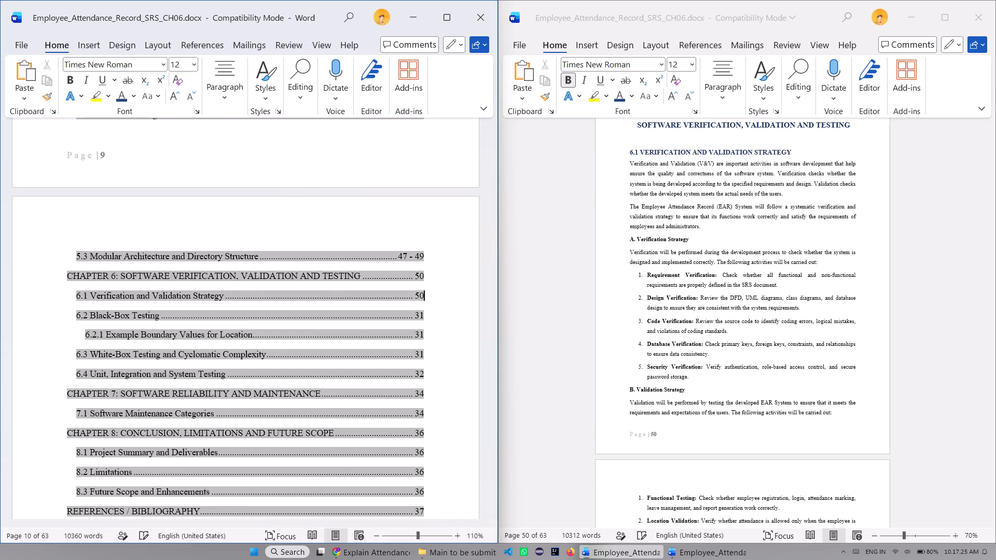
{"action": "key", "text": "space"}
{"action": "type", "text": "-"}
{"action": "key", "text": "space"}
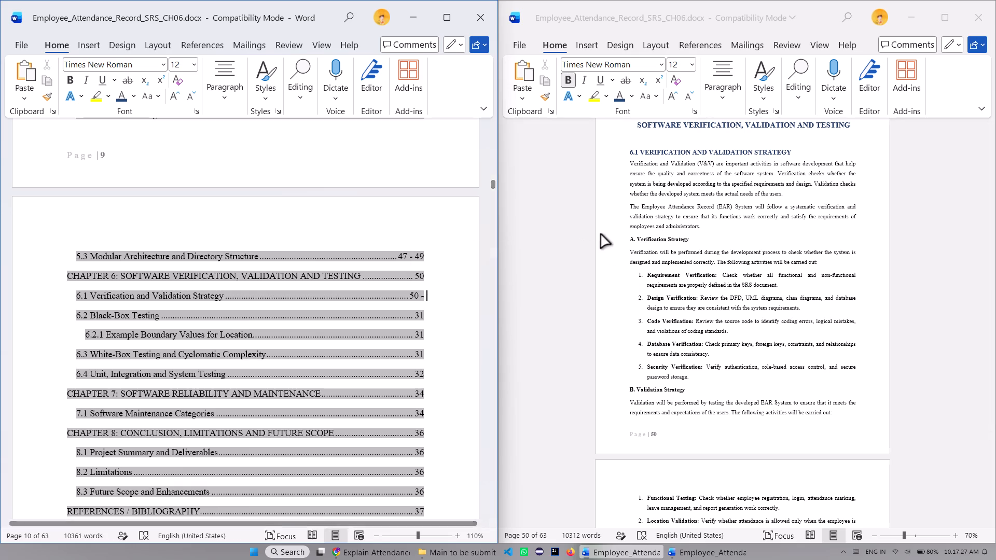
{"action": "scroll", "coordinate": [666, 217], "scroll_direction": "up", "scroll_amount": 1}
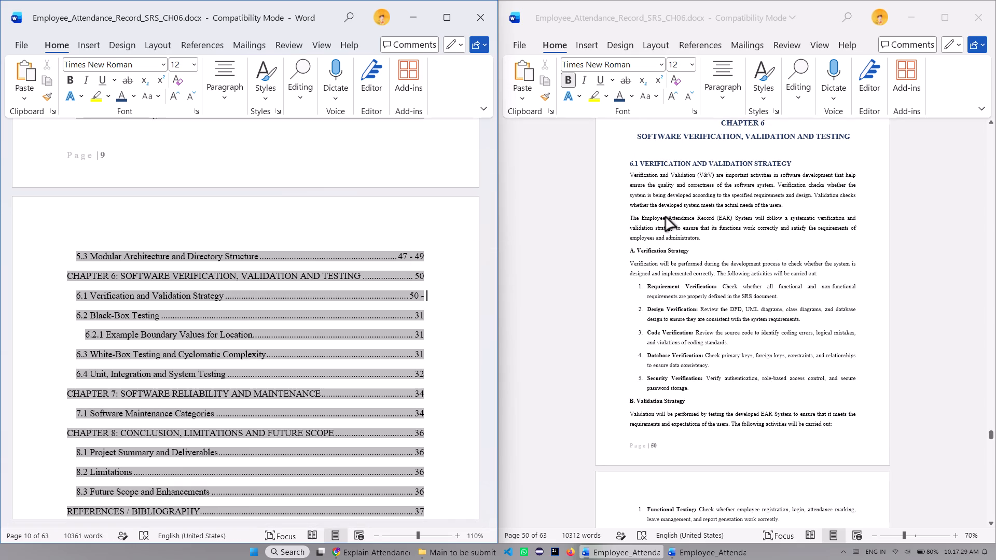
{"action": "scroll", "coordinate": [673, 228], "scroll_direction": "down", "scroll_amount": 17}
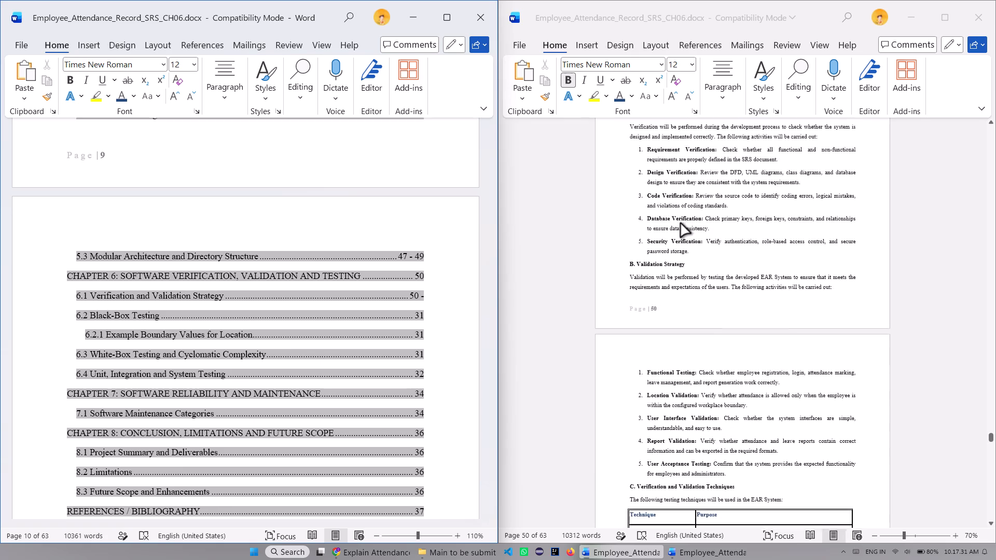
{"action": "scroll", "coordinate": [681, 223], "scroll_direction": "down", "scroll_amount": 4}
{"action": "scroll", "coordinate": [681, 223], "scroll_direction": "down", "scroll_amount": 20}
{"action": "scroll", "coordinate": [681, 223], "scroll_direction": "down", "scroll_amount": 1}
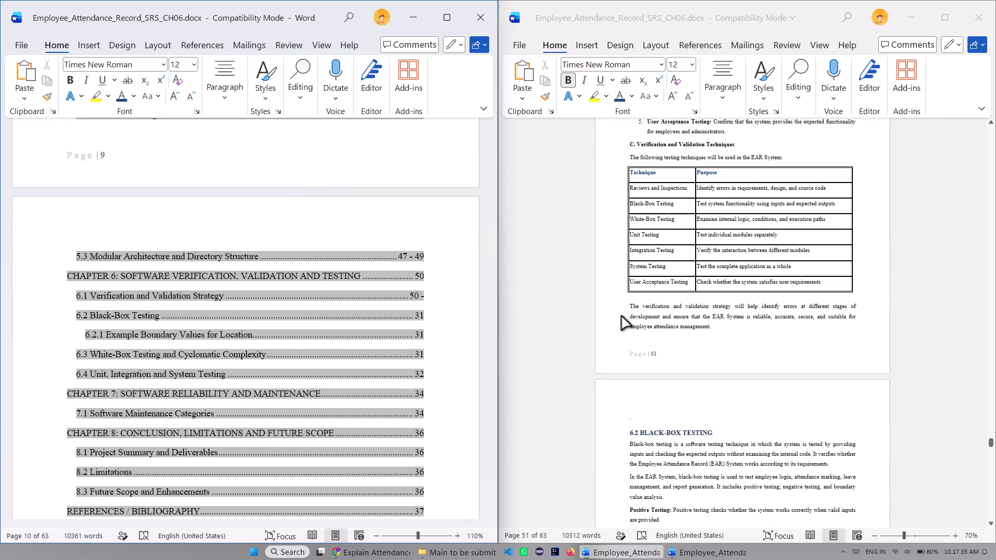
{"action": "type", "text": "51"}
Check the extent of section 6.2 Black-Box Testing in the reference copy and set its contents entry to 52.
{"action": "scroll", "coordinate": [695, 294], "scroll_direction": "down", "scroll_amount": 11}
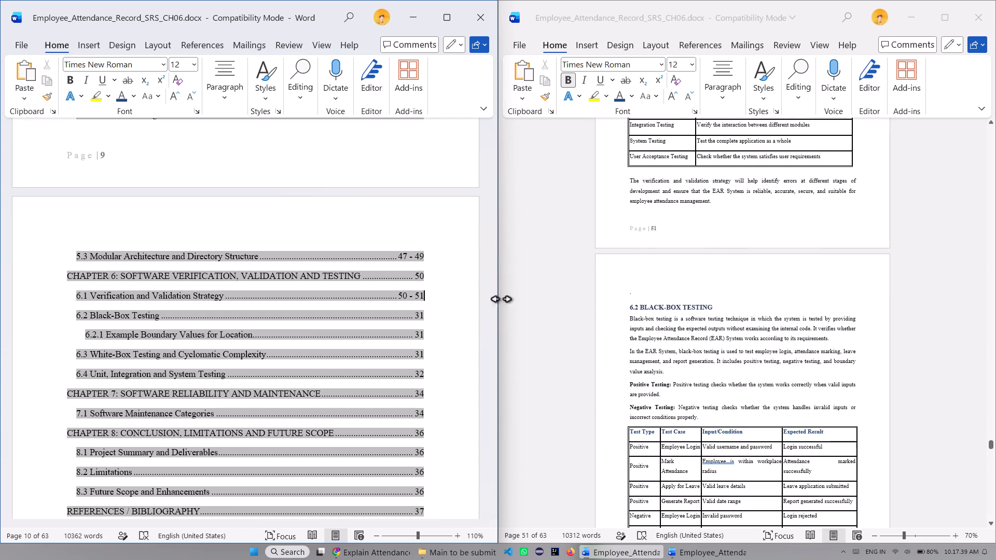
{"action": "left_click_drag", "start_coordinate": [416, 317], "coordinate": [423, 315]}
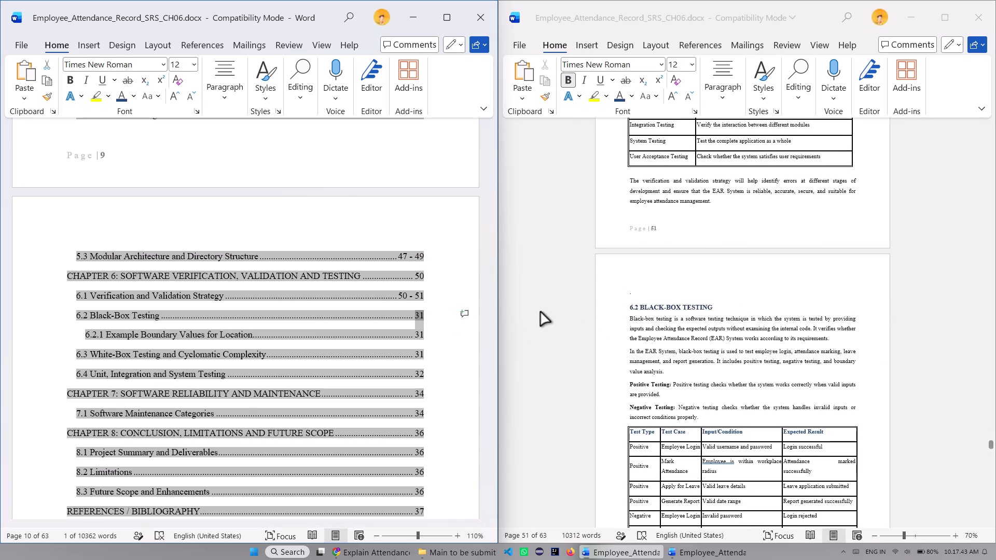
{"action": "type", "text": "52"}
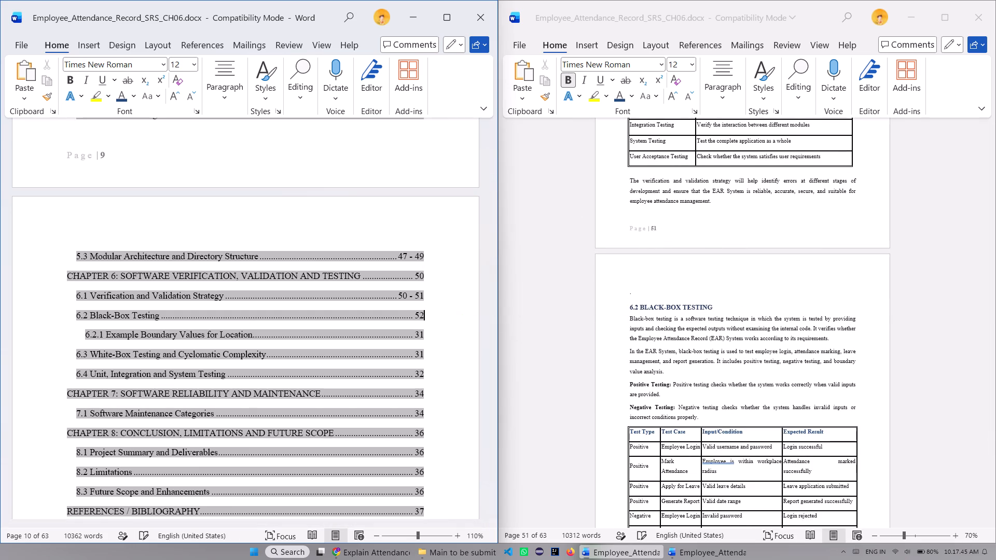
{"action": "key", "text": "space"}
{"action": "type", "text": "-"}
{"action": "key", "text": "space"}
{"action": "scroll", "coordinate": [700, 266], "scroll_direction": "down", "scroll_amount": 16}
{"action": "scroll", "coordinate": [697, 279], "scroll_direction": "down", "scroll_amount": 5}
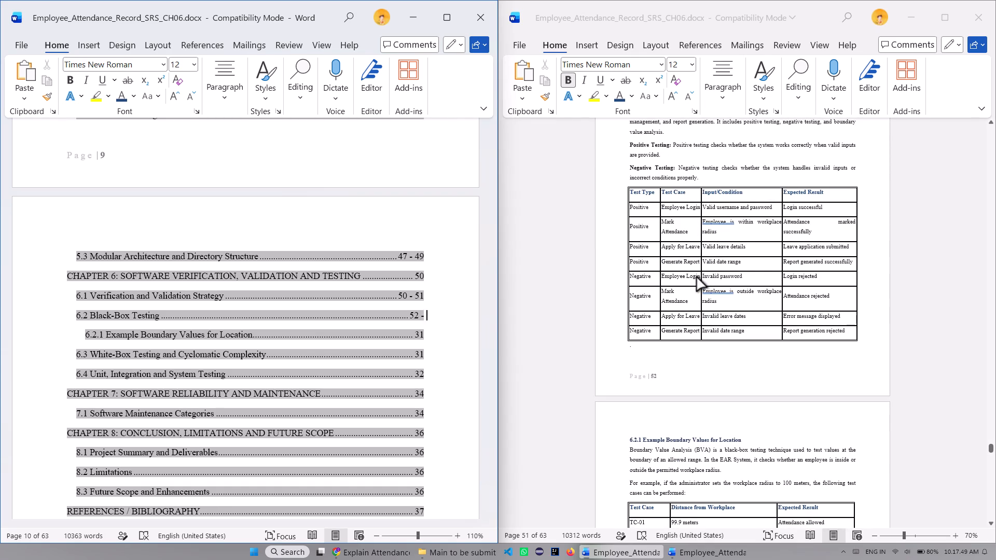
{"action": "scroll", "coordinate": [698, 279], "scroll_direction": "down", "scroll_amount": 7}
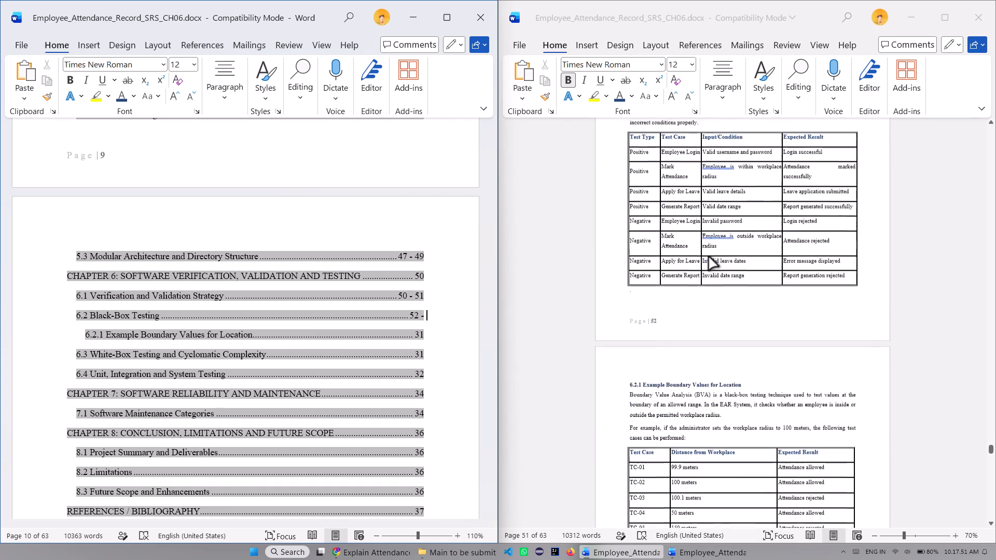
{"action": "scroll", "coordinate": [709, 257], "scroll_direction": "down", "scroll_amount": 5}
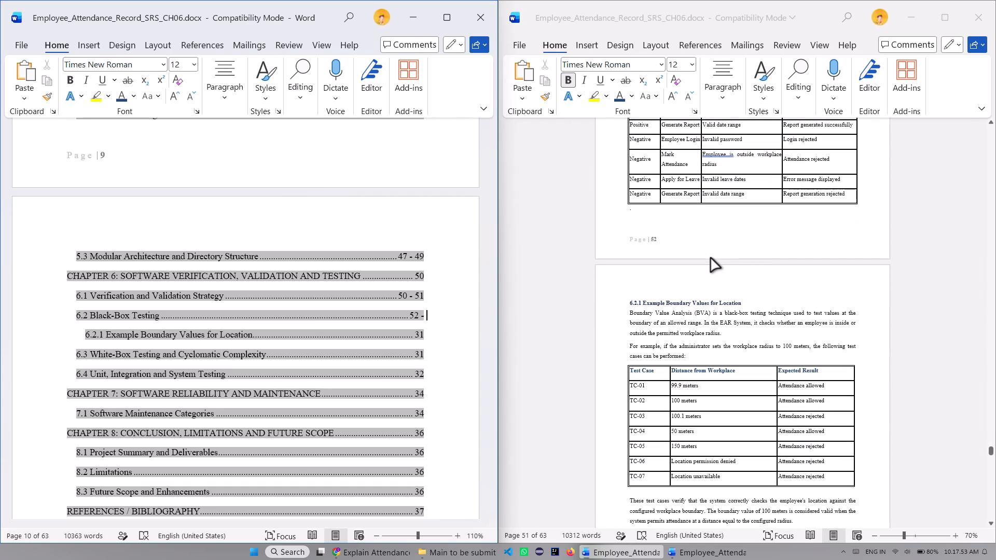
{"action": "left_click", "coordinate": [424, 316]}
{"action": "key", "text": "BackSpace"}
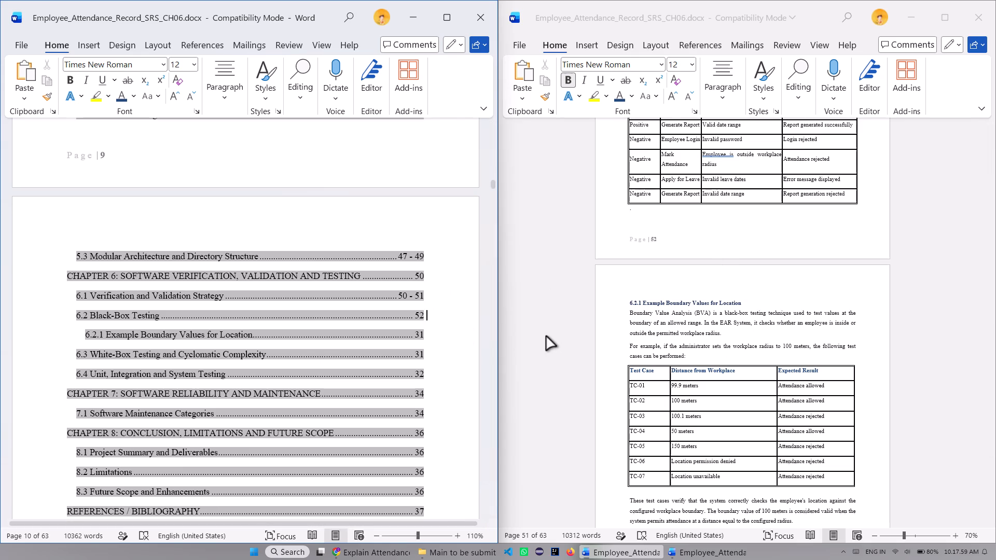
{"action": "key", "text": "BackSpace"}
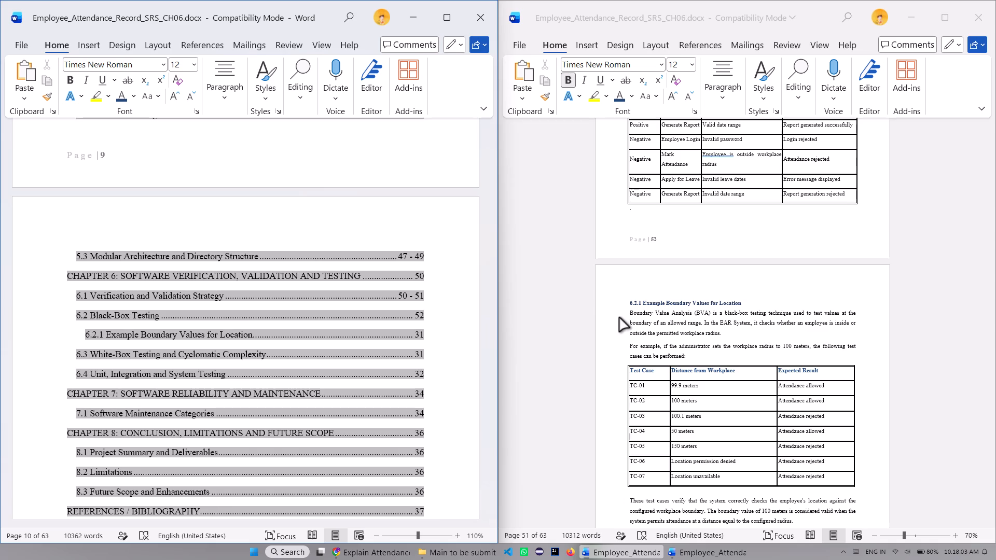
Find the page of section 6.2.1 Example Boundary Values for Location in the reference copy and set its contents entry to 53.
{"action": "scroll", "coordinate": [720, 306], "scroll_direction": "down", "scroll_amount": 13}
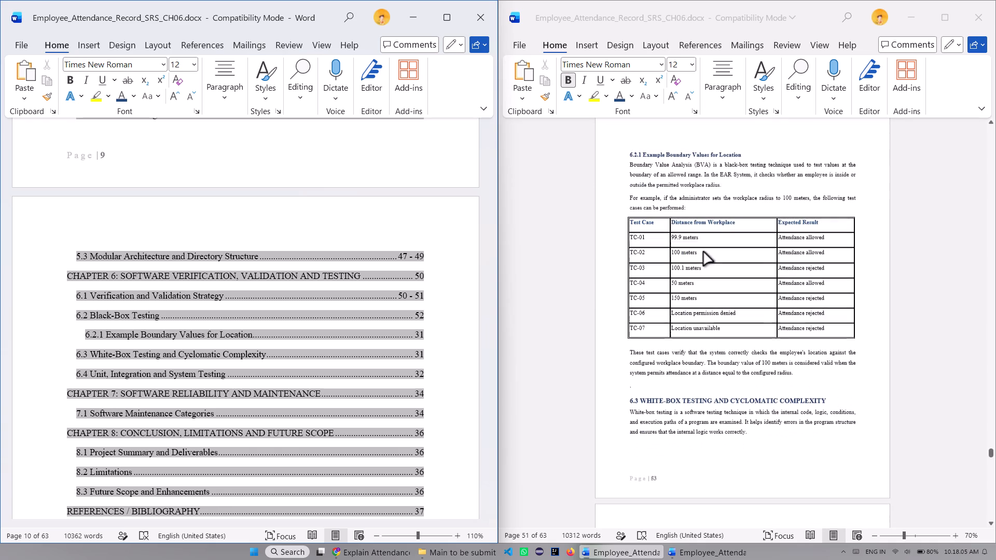
{"action": "left_click_drag", "start_coordinate": [423, 334], "coordinate": [413, 333]}
{"action": "type", "text": "53"}
Recheck the page extents of sections 6.2 Black-Box Testing and 6.2.1 Example Boundary Values for Location in the reference copy.
{"action": "scroll", "coordinate": [864, 311], "scroll_direction": "down", "scroll_amount": 13}
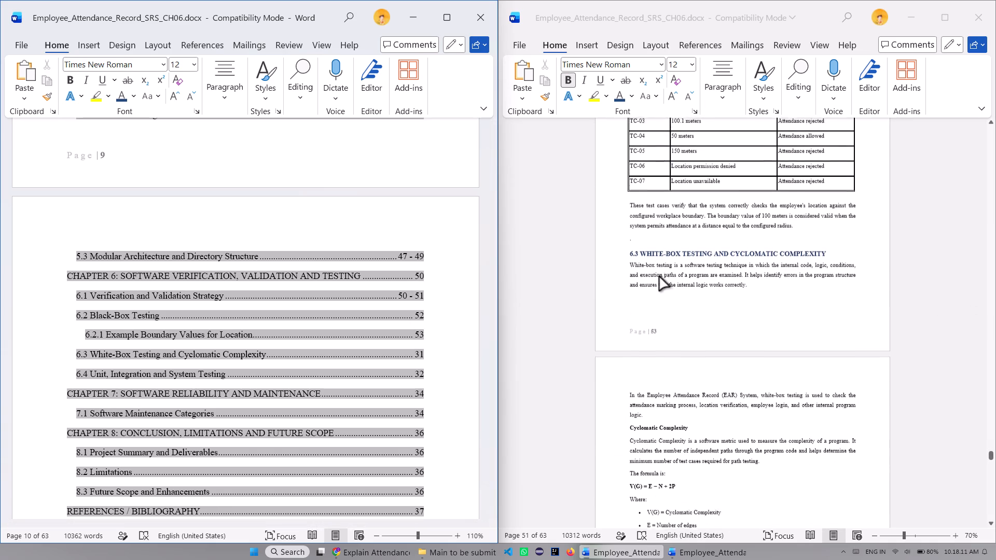
{"action": "scroll", "coordinate": [660, 277], "scroll_direction": "down", "scroll_amount": 2}
{"action": "scroll", "coordinate": [660, 277], "scroll_direction": "up", "scroll_amount": 15}
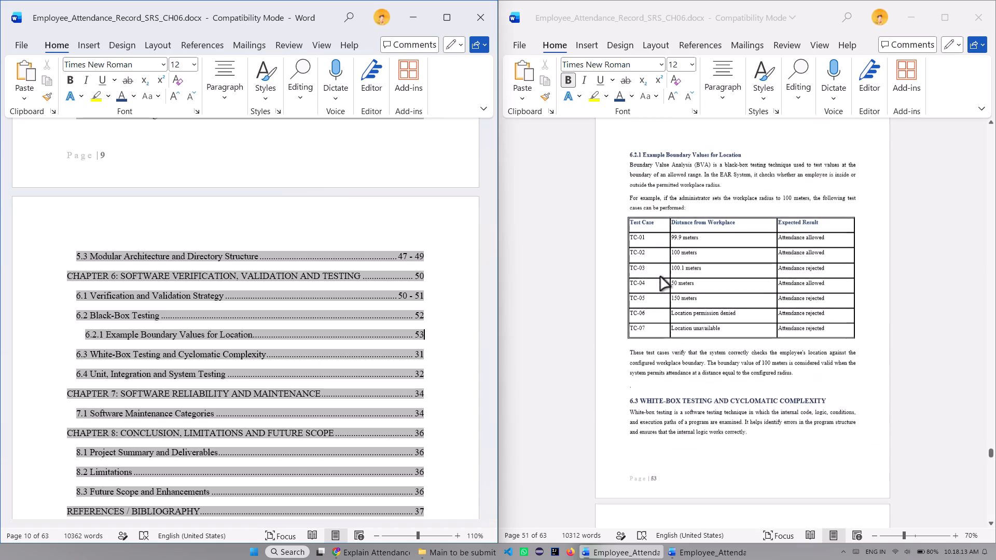
{"action": "scroll", "coordinate": [660, 277], "scroll_direction": "up", "scroll_amount": 20}
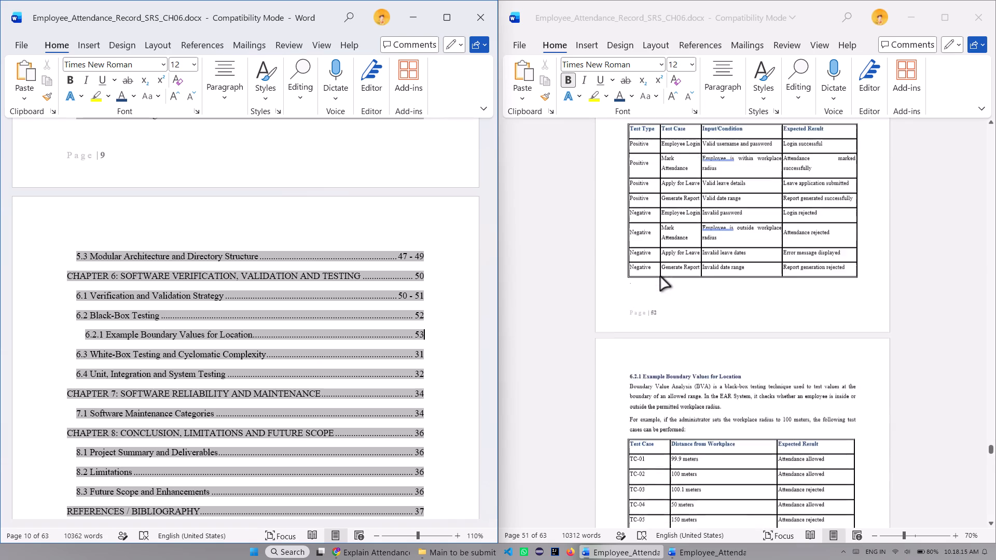
{"action": "scroll", "coordinate": [660, 277], "scroll_direction": "up", "scroll_amount": 9}
{"action": "scroll", "coordinate": [662, 276], "scroll_direction": "down", "scroll_amount": 20}
{"action": "scroll", "coordinate": [662, 276], "scroll_direction": "down", "scroll_amount": 4}
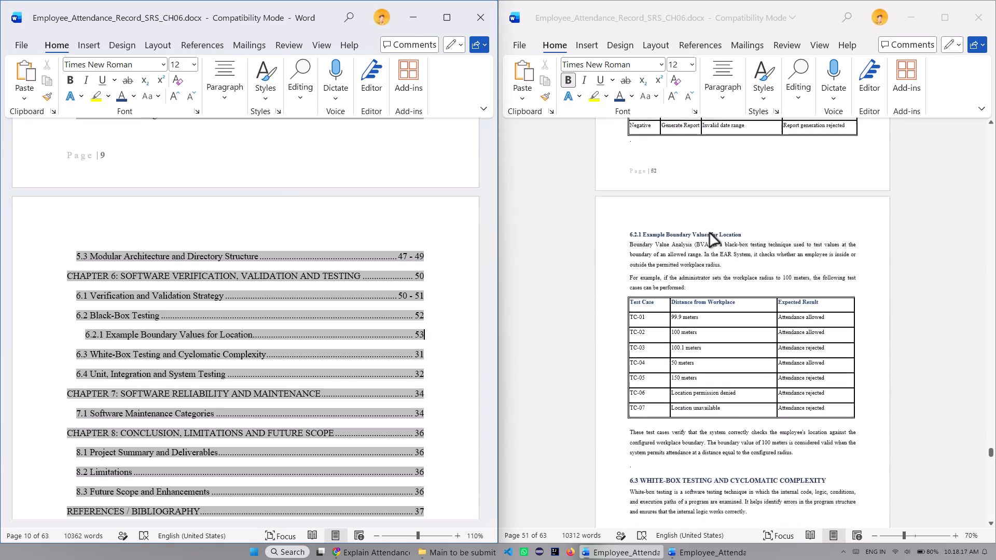
{"action": "scroll", "coordinate": [710, 233], "scroll_direction": "down", "scroll_amount": 5}
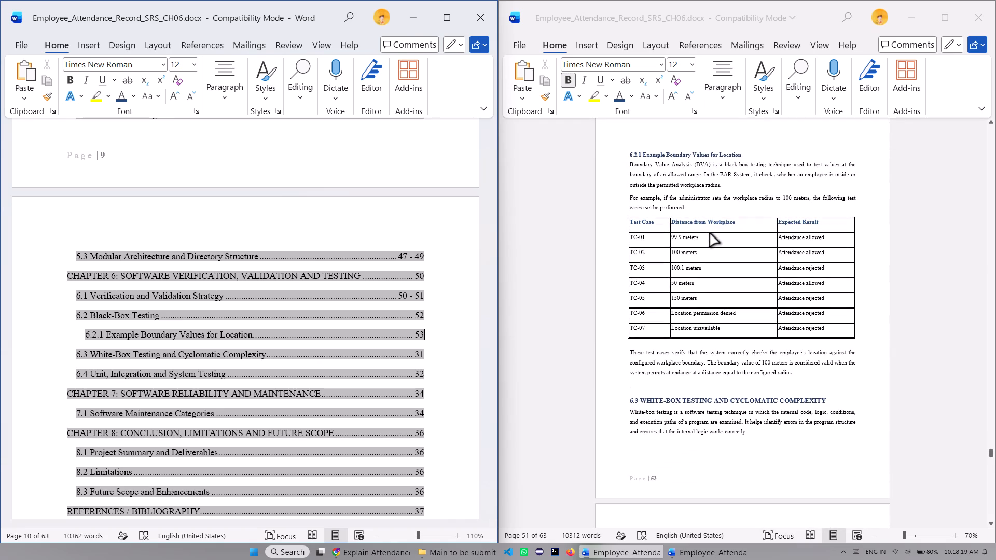
Check the extent of section 6.3 White-Box Testing and Cyclomatic Complexity in the reference copy and set its contents entry to 53 - 55.
{"action": "scroll", "coordinate": [659, 261], "scroll_direction": "down", "scroll_amount": 4}
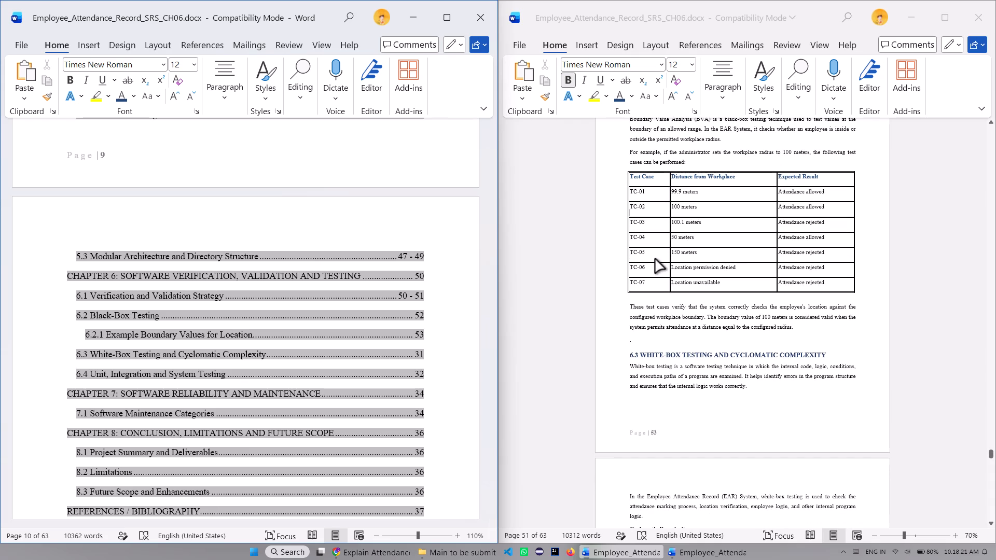
{"action": "scroll", "coordinate": [656, 263], "scroll_direction": "down", "scroll_amount": 12}
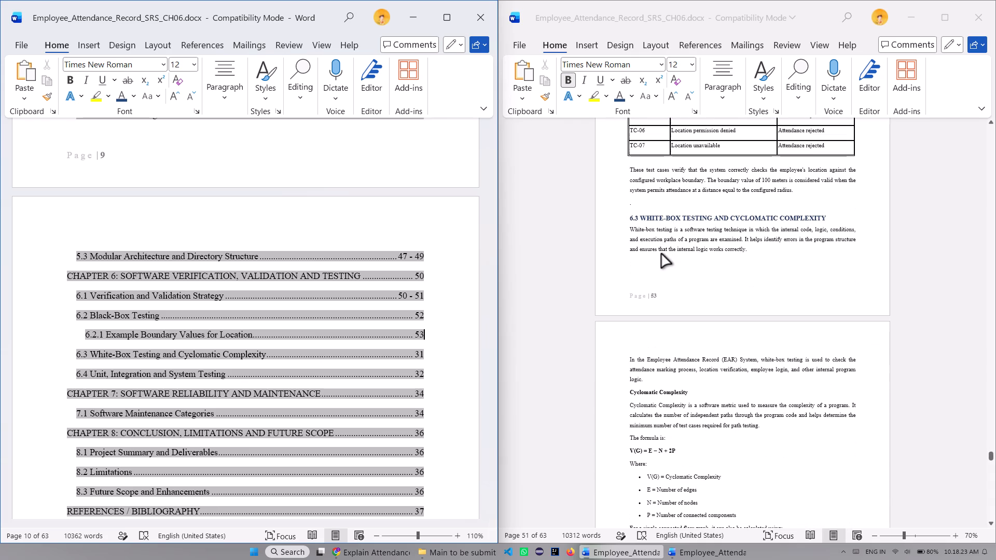
{"action": "scroll", "coordinate": [661, 254], "scroll_direction": "down", "scroll_amount": 2}
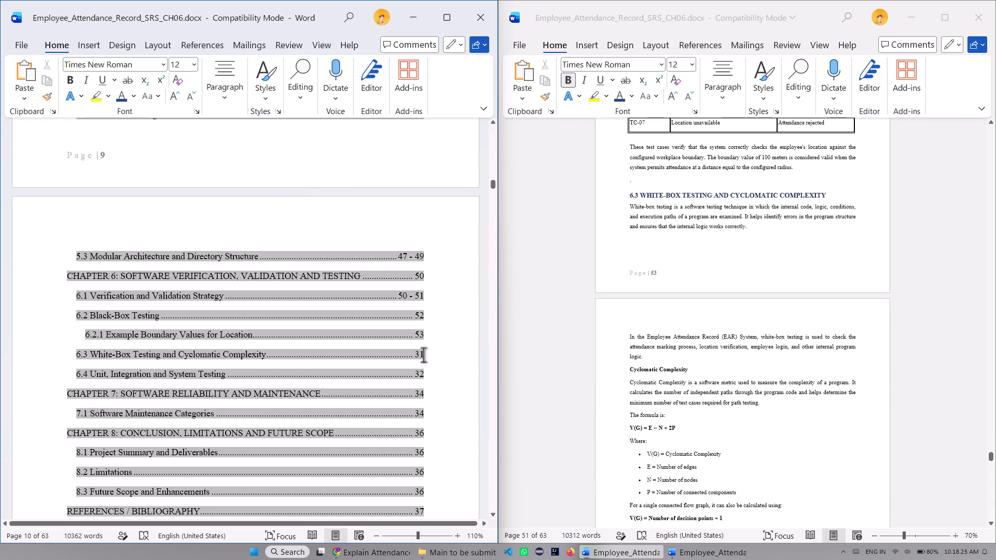
{"action": "left_click_drag", "start_coordinate": [423, 355], "coordinate": [416, 354]}
{"action": "key", "text": "5"}
{"action": "type", "text": "3"}
{"action": "key", "text": "space"}
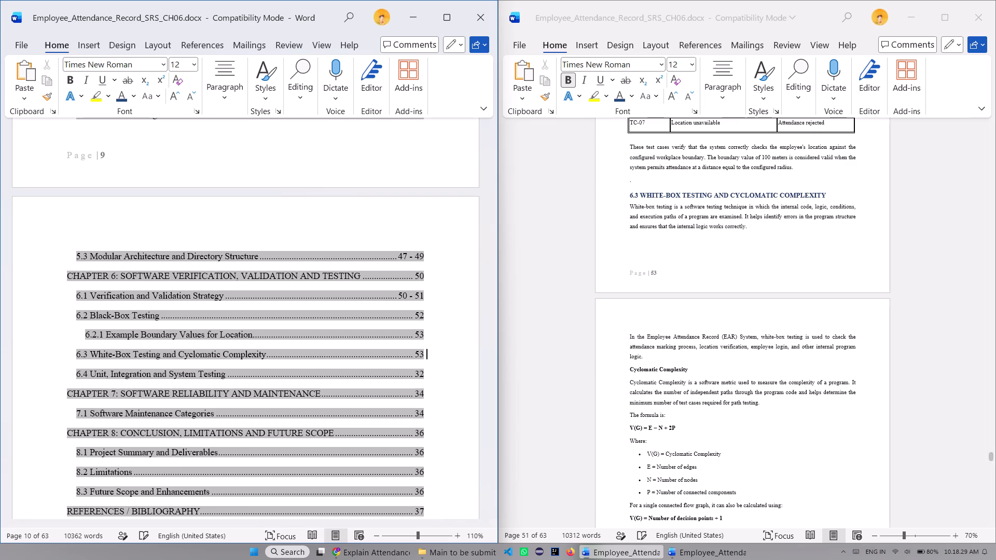
{"action": "type", "text": "-"}
{"action": "key", "text": "space"}
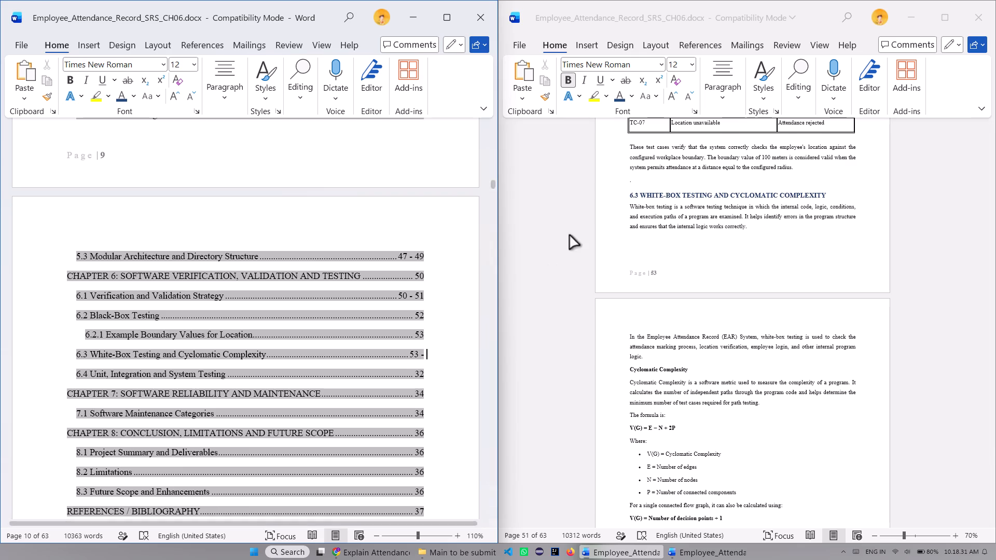
{"action": "scroll", "coordinate": [597, 284], "scroll_direction": "down", "scroll_amount": 14}
{"action": "scroll", "coordinate": [669, 212], "scroll_direction": "down", "scroll_amount": 17}
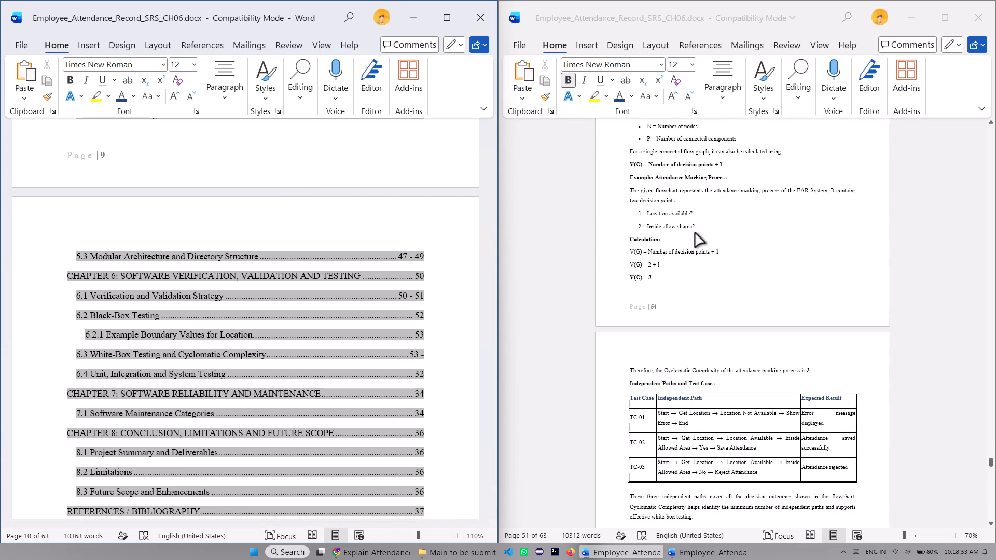
{"action": "scroll", "coordinate": [688, 252], "scroll_direction": "down", "scroll_amount": 20}
{"action": "scroll", "coordinate": [688, 252], "scroll_direction": "down", "scroll_amount": 10}
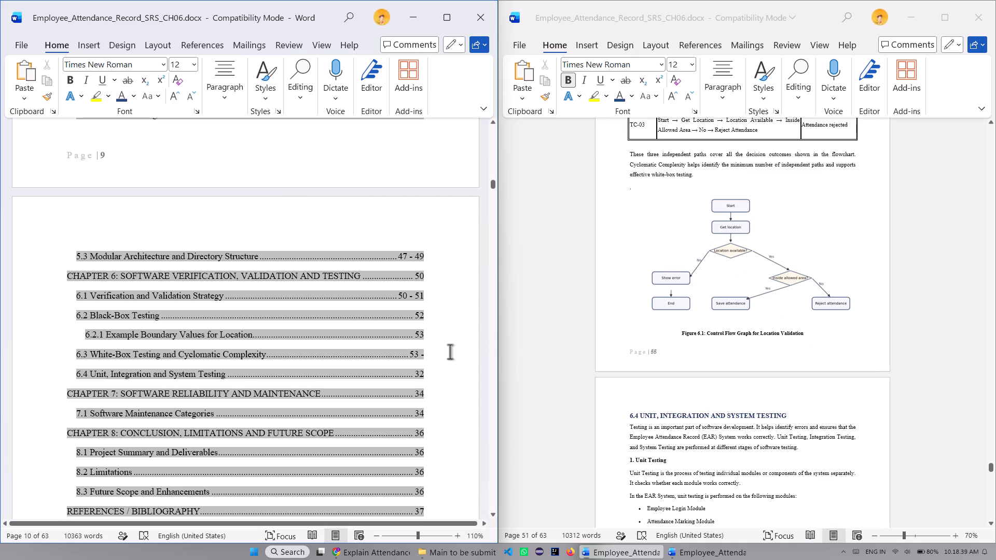
{"action": "type", "text": "55"}
Check the extent of section 6.4 Unit, Integration and System Testing in the reference copy and set its contents entry to 56 - 57.
{"action": "scroll", "coordinate": [688, 338], "scroll_direction": "down", "scroll_amount": 6}
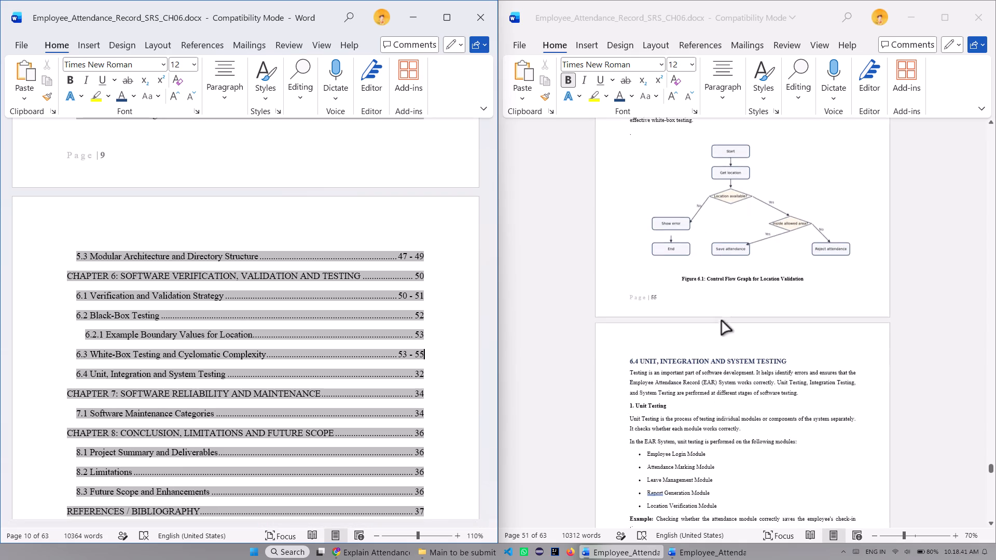
{"action": "scroll", "coordinate": [722, 321], "scroll_direction": "down", "scroll_amount": 4}
{"action": "scroll", "coordinate": [858, 302], "scroll_direction": "down", "scroll_amount": 3}
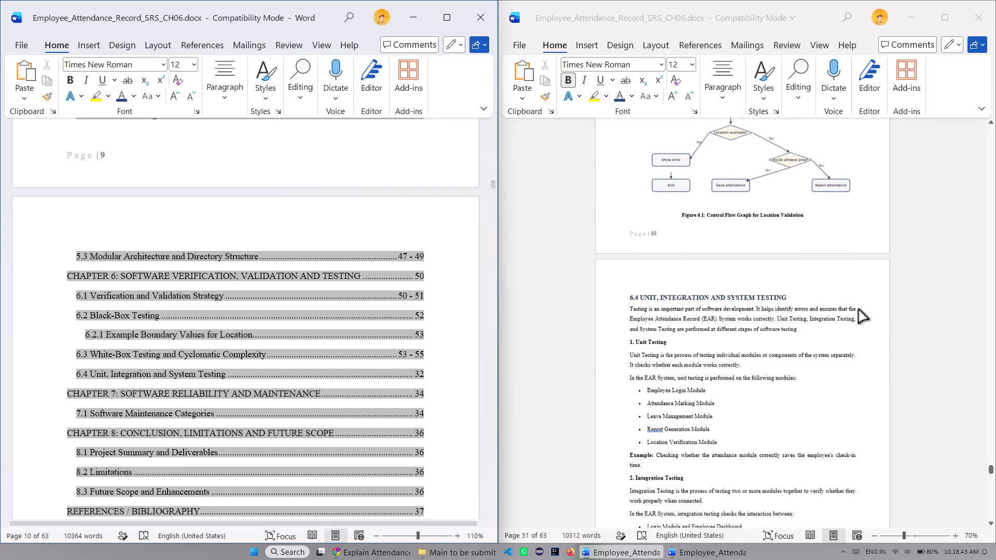
{"action": "scroll", "coordinate": [859, 310], "scroll_direction": "down", "scroll_amount": 4}
{"action": "scroll", "coordinate": [770, 292], "scroll_direction": "down", "scroll_amount": 5}
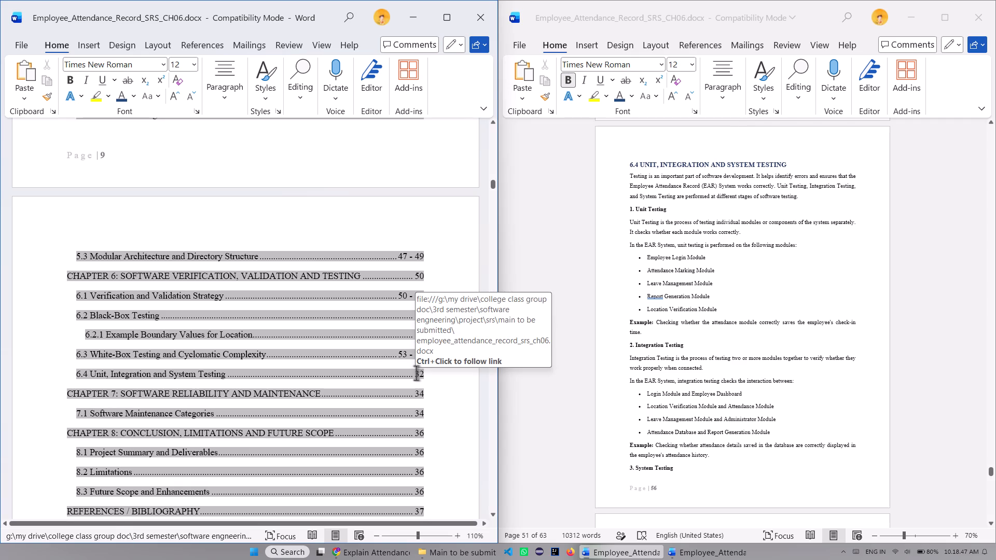
{"action": "left_click_drag", "start_coordinate": [416, 373], "coordinate": [422, 373]}
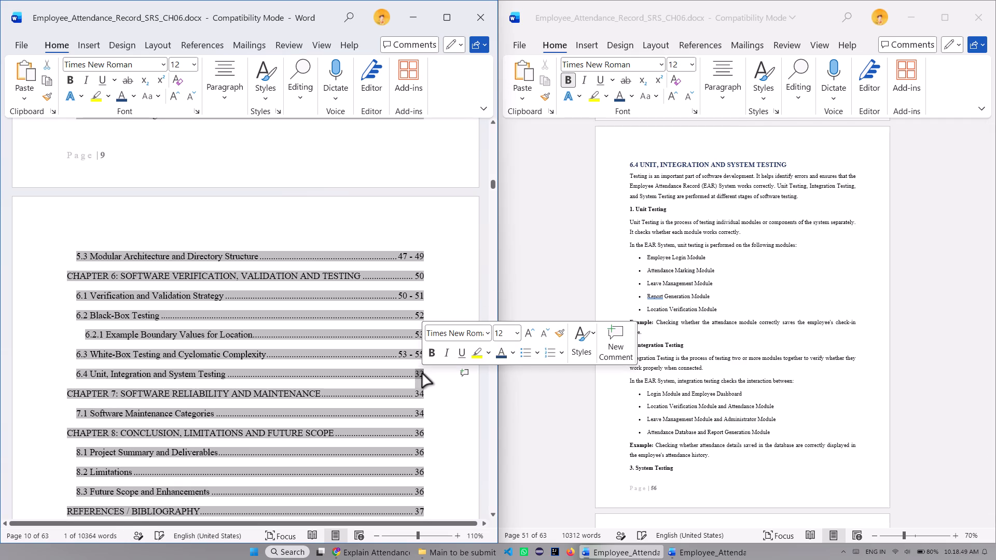
{"action": "type", "text": "56"}
{"action": "key", "text": "space"}
{"action": "type", "text": "-"}
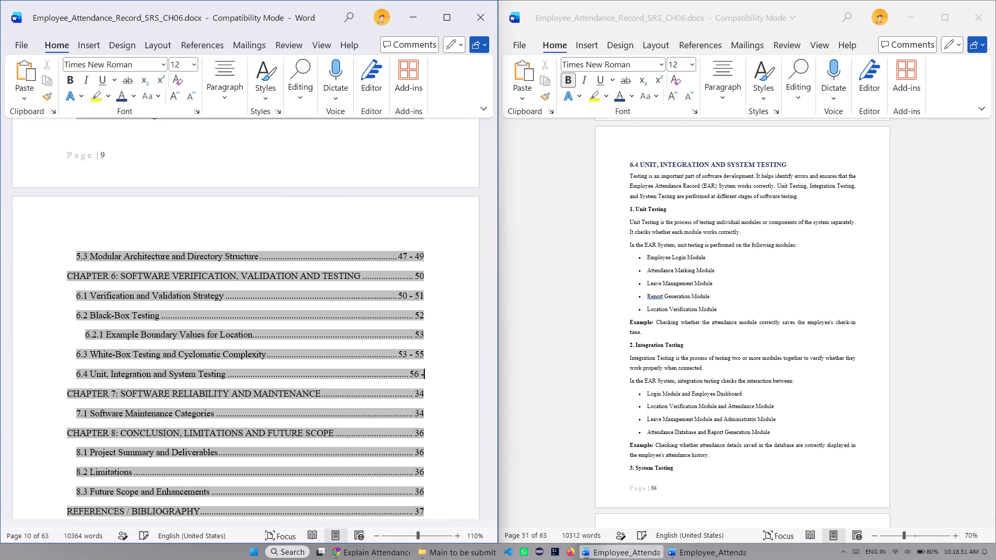
{"action": "key", "text": "space"}
{"action": "scroll", "coordinate": [769, 381], "scroll_direction": "down", "scroll_amount": 5}
{"action": "scroll", "coordinate": [680, 257], "scroll_direction": "down", "scroll_amount": 13}
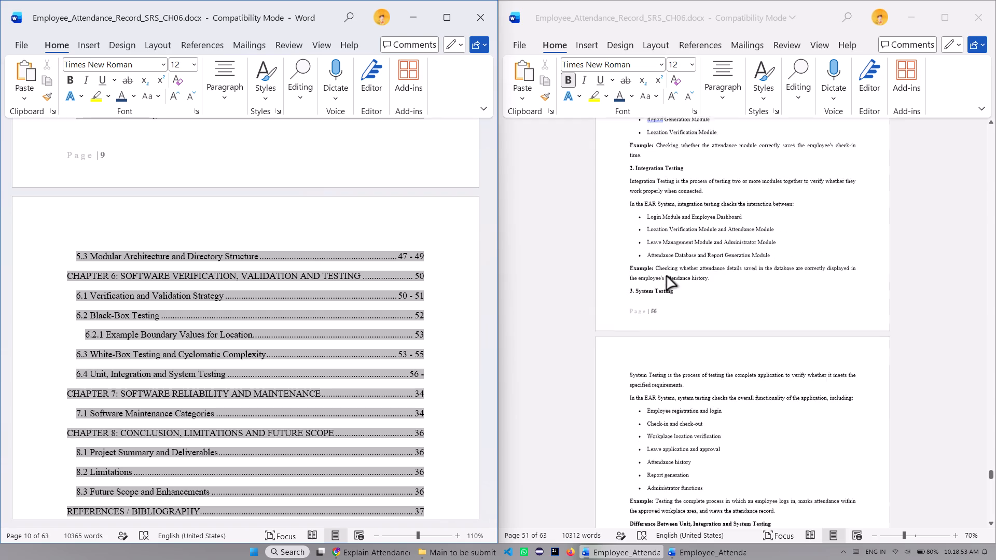
{"action": "scroll", "coordinate": [667, 276], "scroll_direction": "down", "scroll_amount": 16}
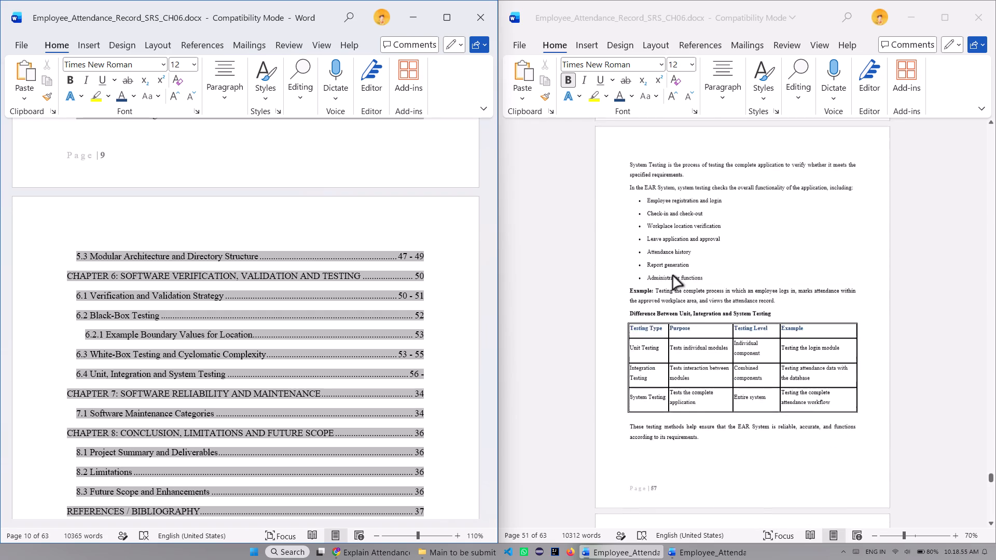
{"action": "scroll", "coordinate": [673, 276], "scroll_direction": "down", "scroll_amount": 9}
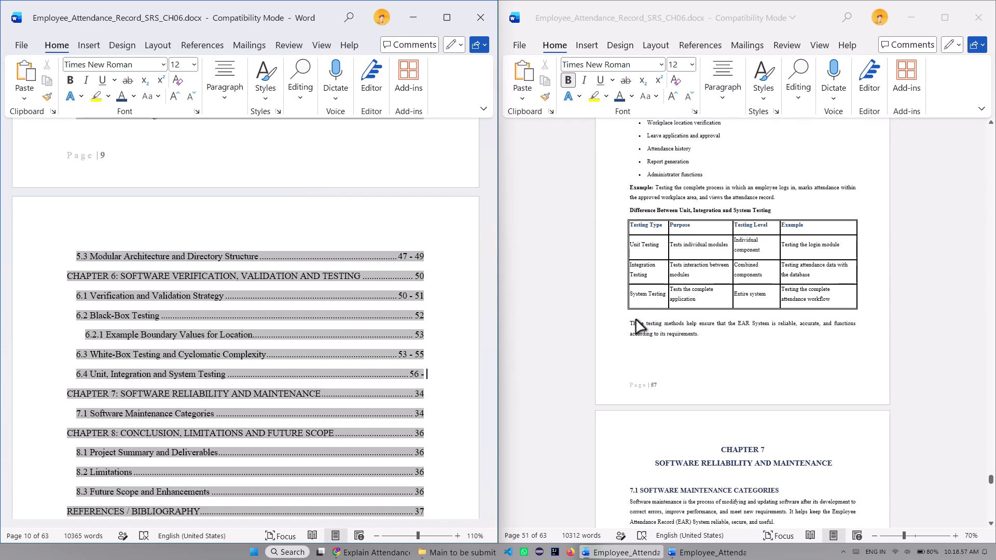
{"action": "key", "text": "5"}
{"action": "key", "text": "7"}
Find the starting page of Chapter 7 Software Reliability and Maintenance in the reference copy and set its contents entry to 58.
{"action": "scroll", "coordinate": [775, 207], "scroll_direction": "down", "scroll_amount": 20}
{"action": "scroll", "coordinate": [775, 207], "scroll_direction": "down", "scroll_amount": 1}
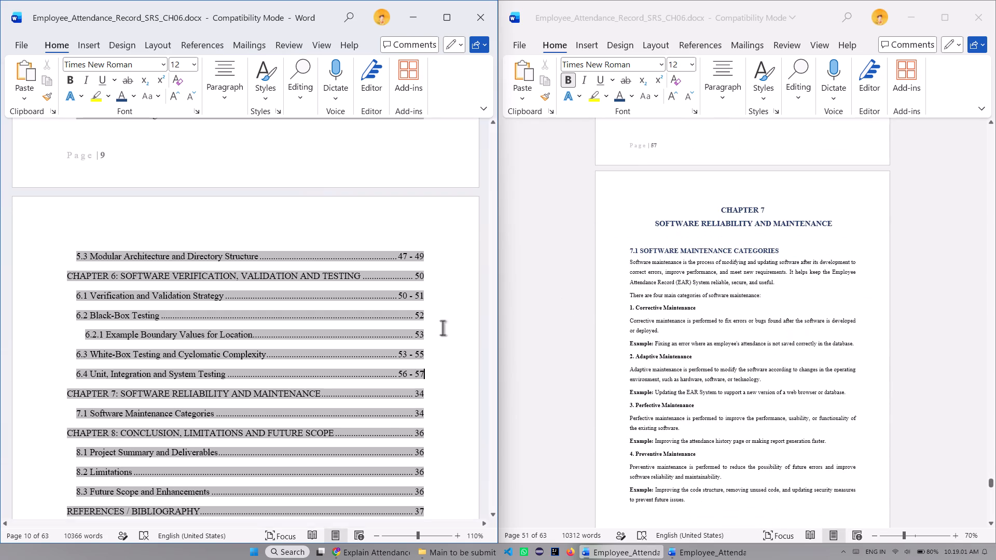
{"action": "scroll", "coordinate": [334, 338], "scroll_direction": "down", "scroll_amount": 7}
{"action": "scroll", "coordinate": [673, 287], "scroll_direction": "down", "scroll_amount": 3}
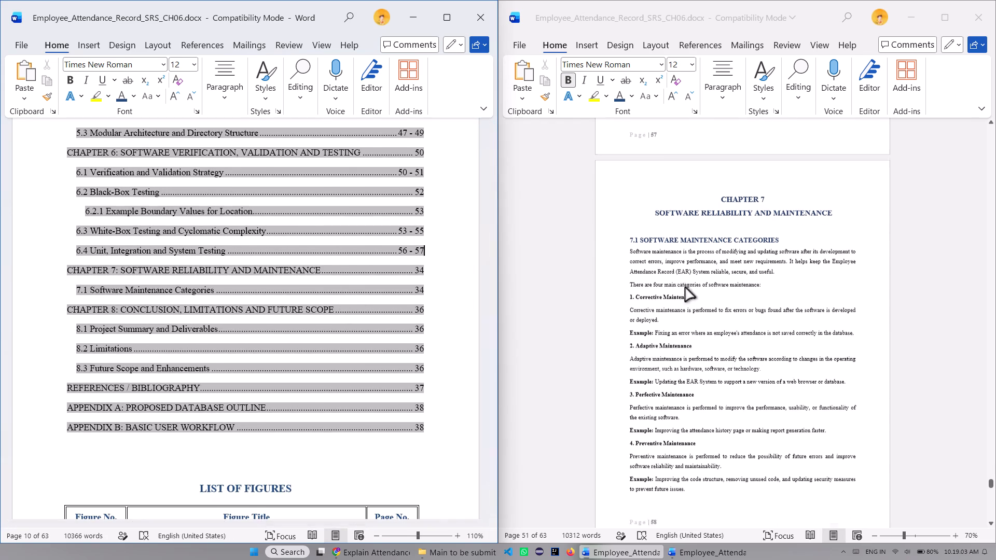
{"action": "scroll", "coordinate": [685, 288], "scroll_direction": "down", "scroll_amount": 2}
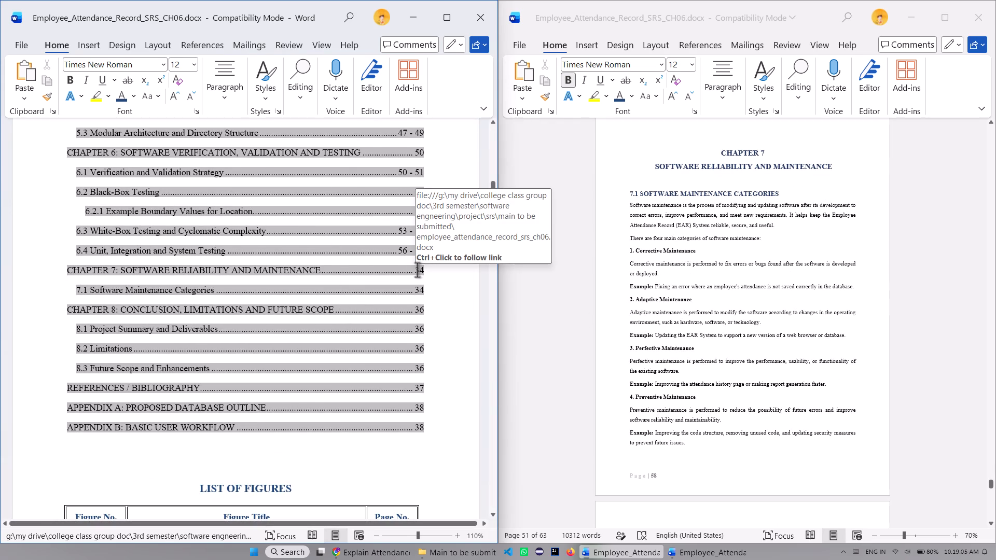
{"action": "left_click_drag", "start_coordinate": [414, 269], "coordinate": [424, 269]}
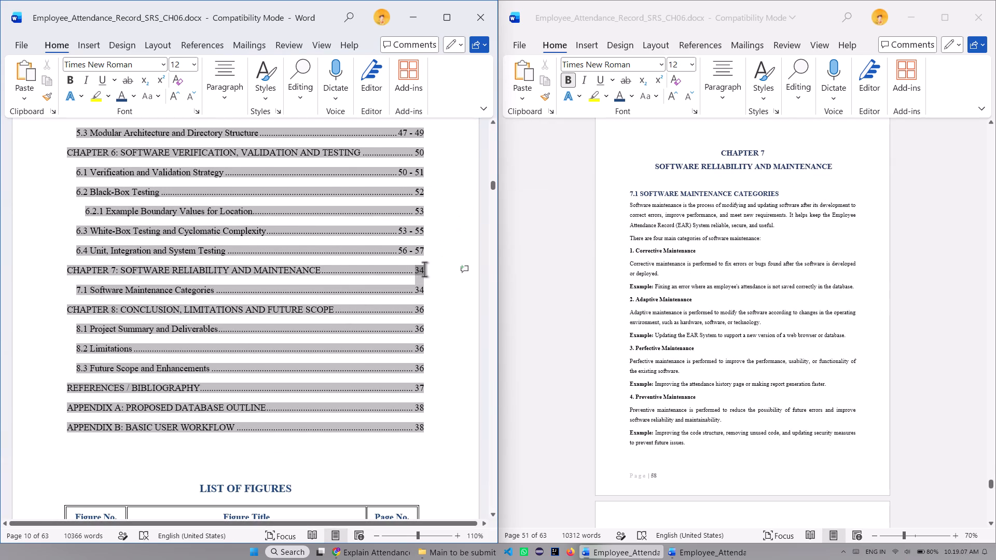
{"action": "left_click_drag", "start_coordinate": [424, 269], "coordinate": [425, 269]}
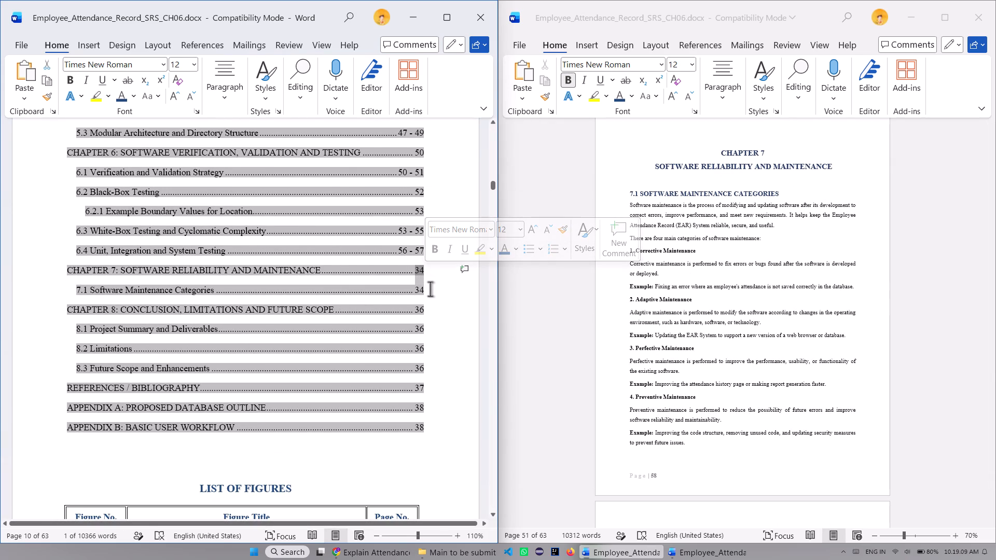
{"action": "key", "text": "5"}
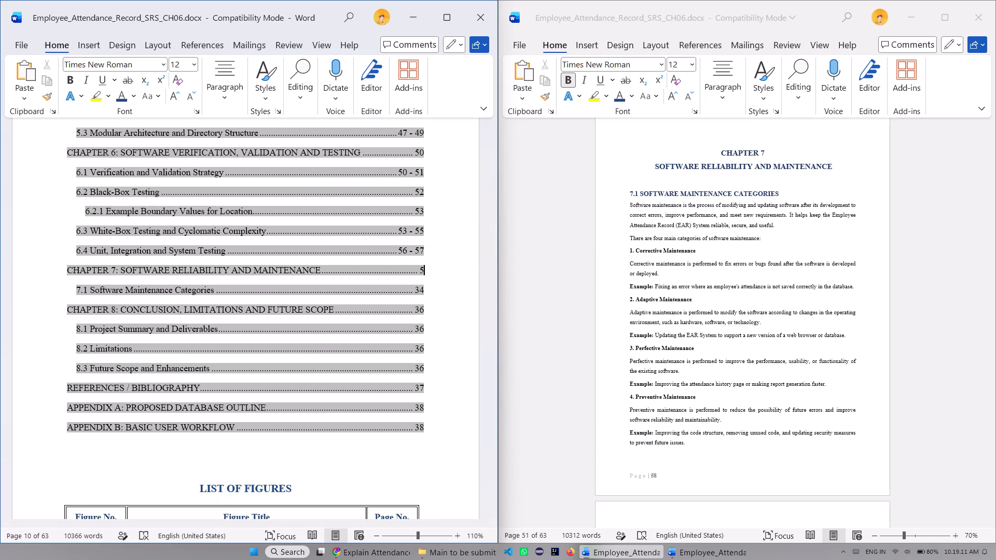
{"action": "key", "text": "8"}
Check the extent of section 7.1 Software Maintenance Categories in the reference copy and set its contents entry to 58 - 59.
{"action": "scroll", "coordinate": [676, 241], "scroll_direction": "down", "scroll_amount": 8}
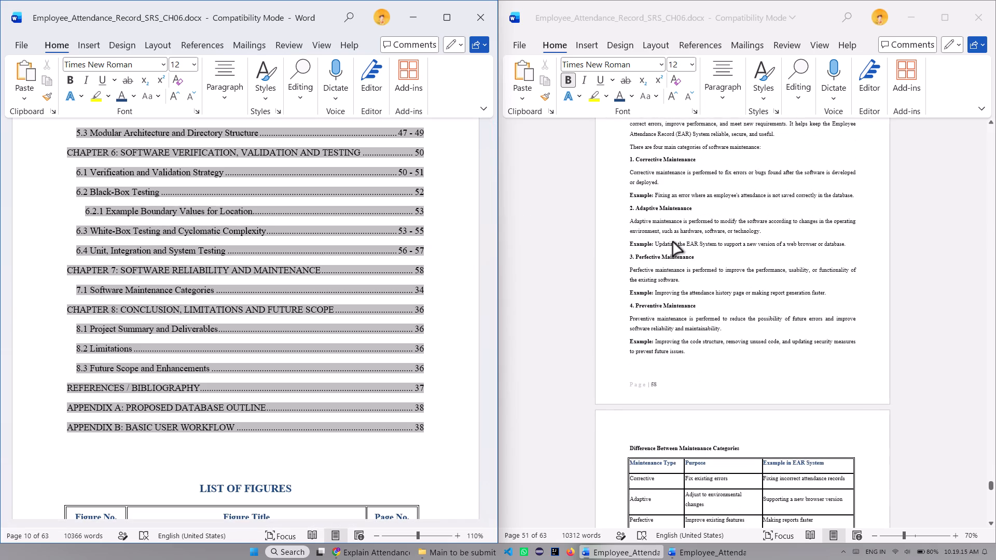
{"action": "scroll", "coordinate": [673, 242], "scroll_direction": "down", "scroll_amount": 14}
{"action": "scroll", "coordinate": [673, 240], "scroll_direction": "up", "scroll_amount": 10}
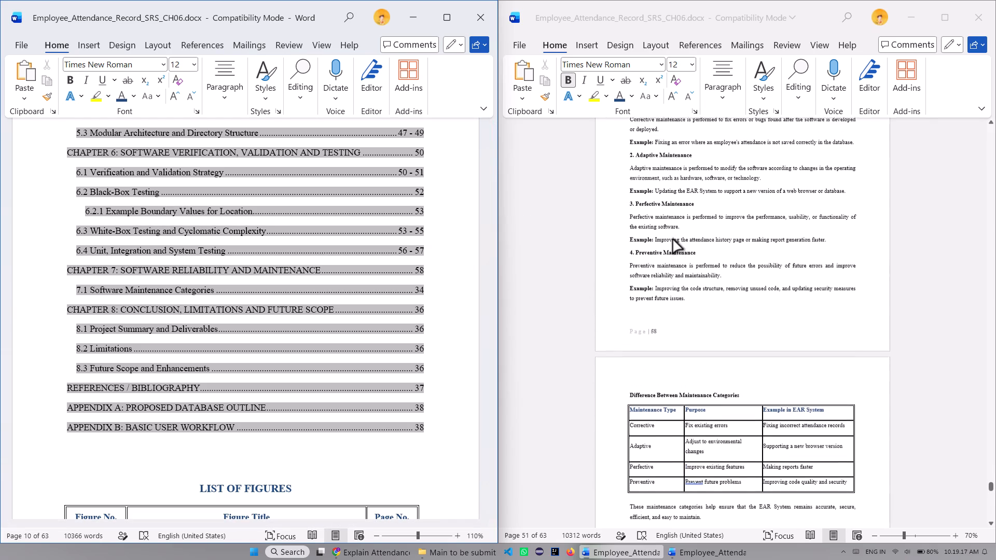
{"action": "scroll", "coordinate": [673, 240], "scroll_direction": "up", "scroll_amount": 2}
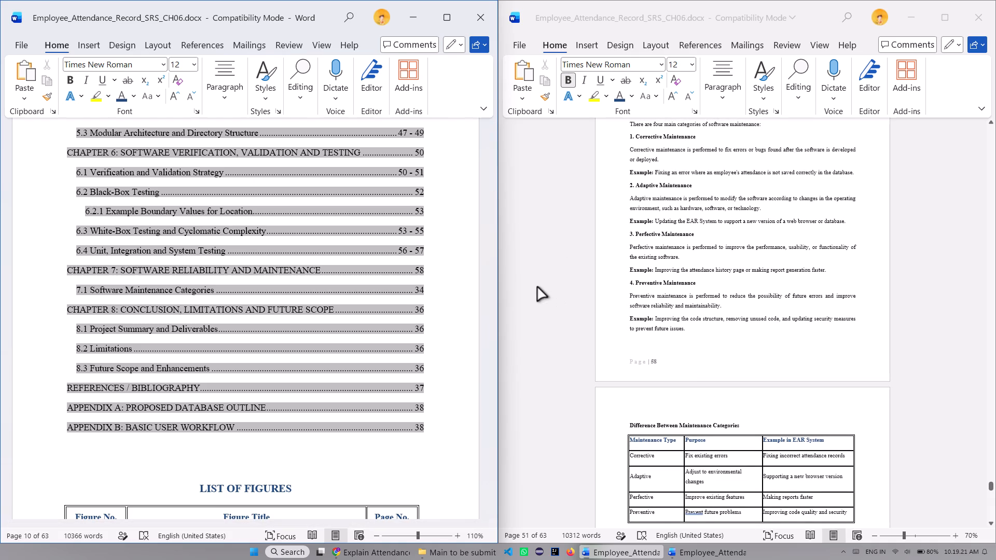
{"action": "left_click_drag", "start_coordinate": [416, 291], "coordinate": [423, 290]}
{"action": "scroll", "coordinate": [620, 330], "scroll_direction": "up", "scroll_amount": 4}
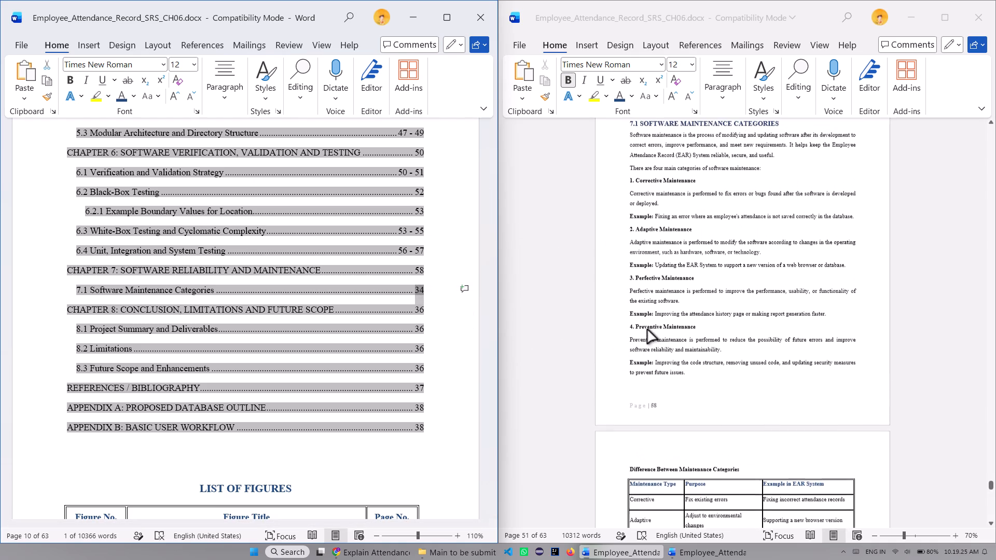
{"action": "scroll", "coordinate": [647, 330], "scroll_direction": "up", "scroll_amount": 1}
{"action": "type", "text": "58"}
{"action": "key", "text": "space"}
{"action": "type", "text": "-"}
{"action": "key", "text": "space"}
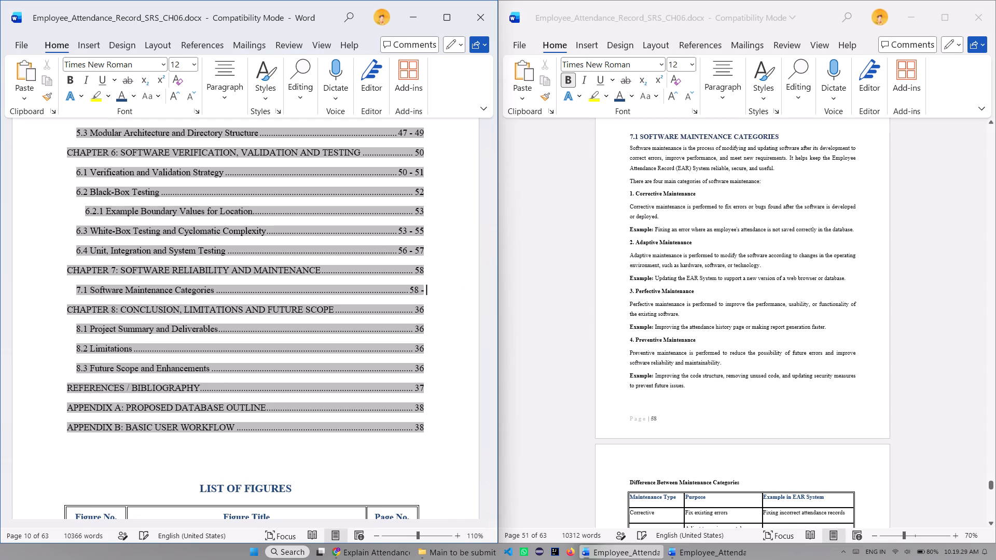
{"action": "scroll", "coordinate": [682, 301], "scroll_direction": "down", "scroll_amount": 20}
{"action": "scroll", "coordinate": [682, 301], "scroll_direction": "down", "scroll_amount": 2}
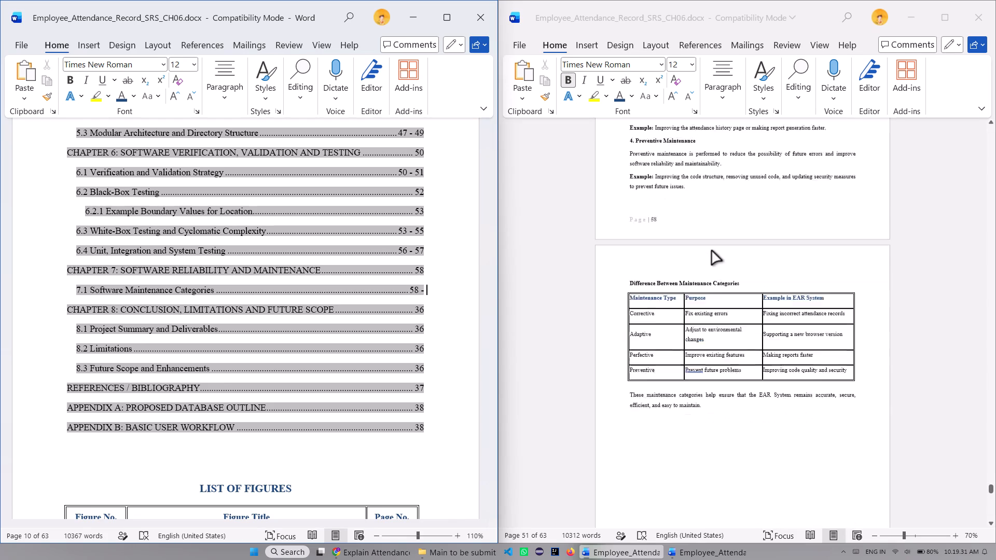
{"action": "scroll", "coordinate": [712, 251], "scroll_direction": "down", "scroll_amount": 18}
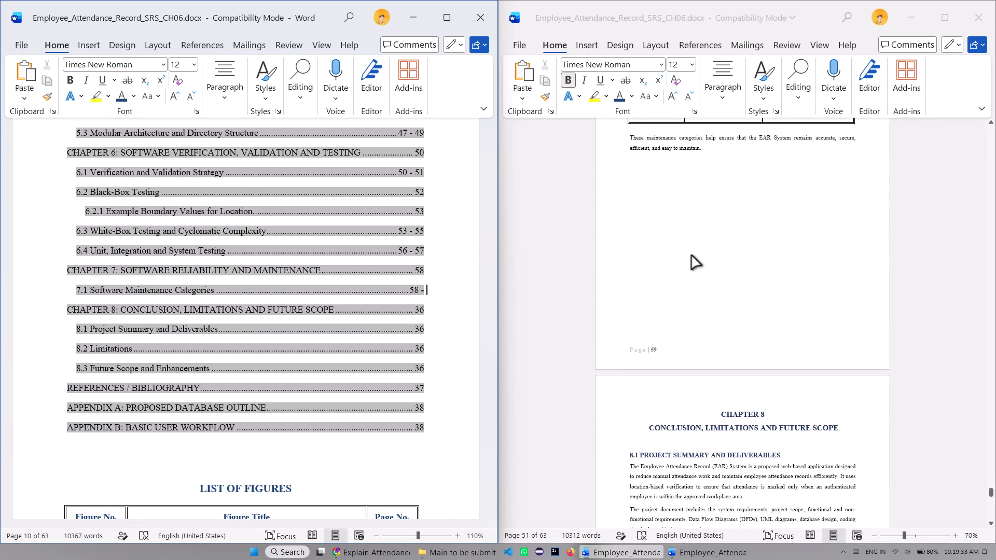
{"action": "key", "text": "5"}
{"action": "key", "text": "9"}
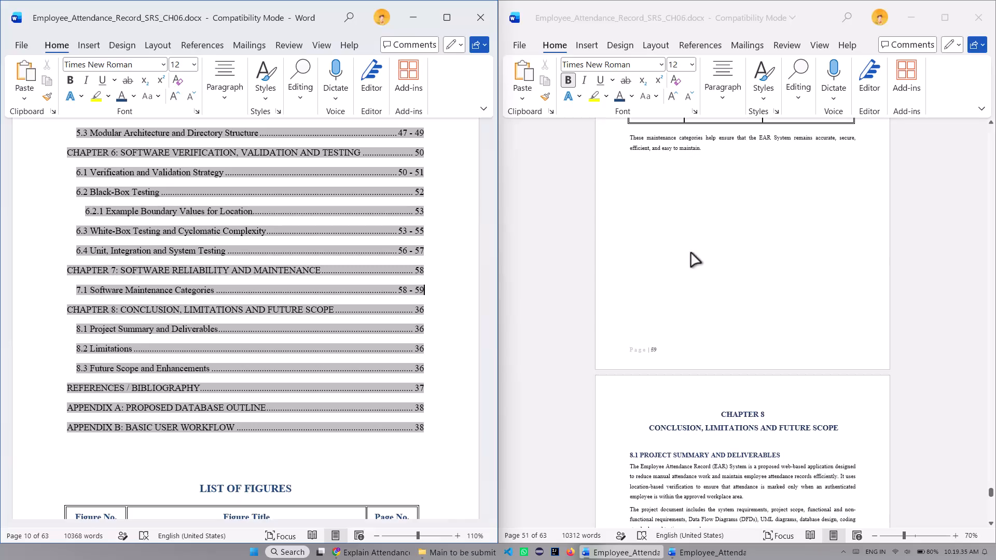
Find the page of Chapter 8 and section 8.1 Project Summary and Deliverables in the reference copy and set both contents entries to 60.
{"action": "scroll", "coordinate": [725, 306], "scroll_direction": "down", "scroll_amount": 7}
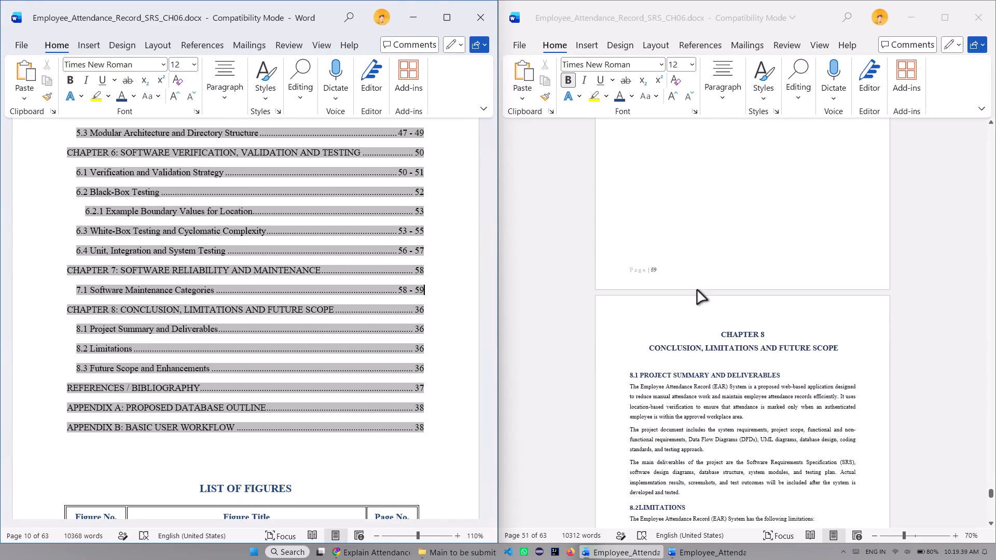
{"action": "scroll", "coordinate": [702, 290], "scroll_direction": "down", "scroll_amount": 4}
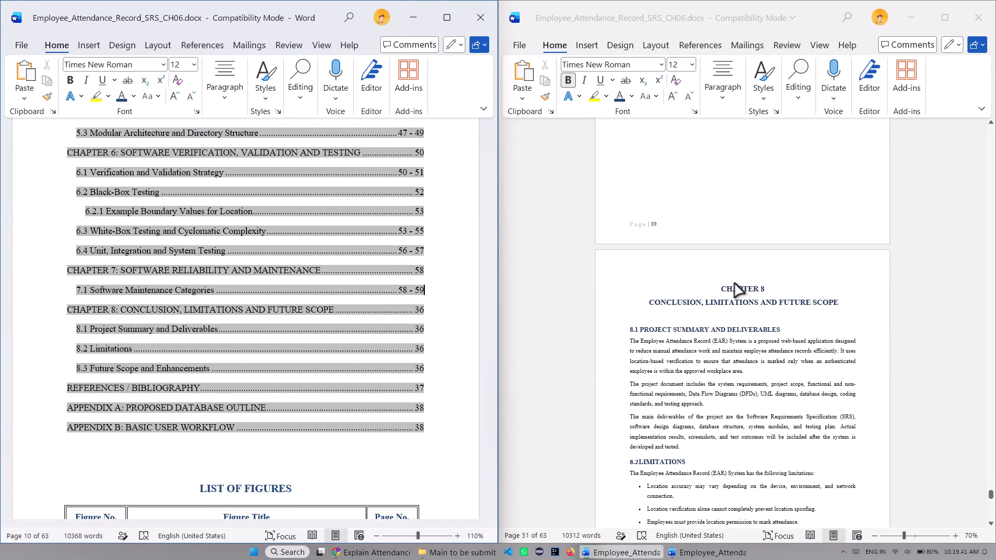
{"action": "scroll", "coordinate": [735, 304], "scroll_direction": "down", "scroll_amount": 4}
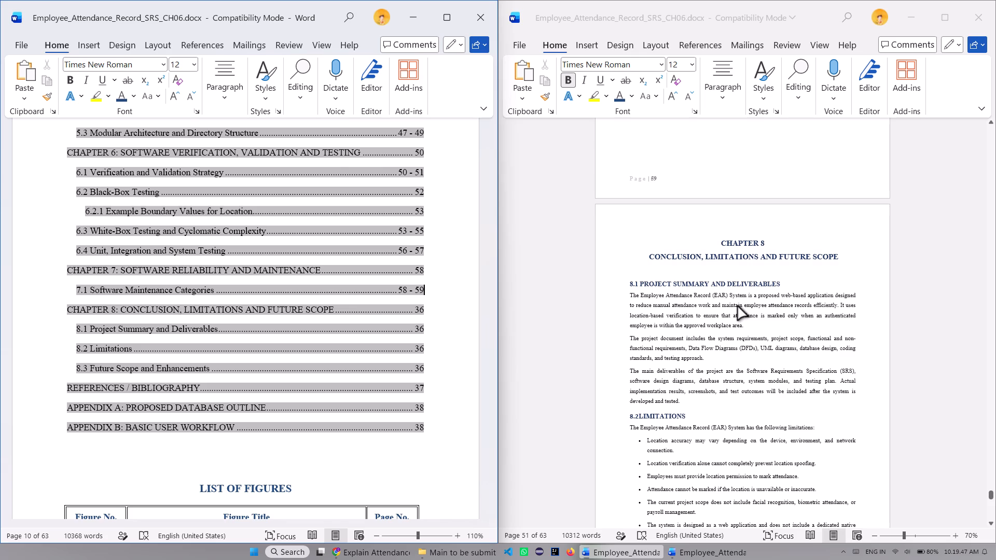
{"action": "scroll", "coordinate": [385, 307], "scroll_direction": "down", "scroll_amount": 3}
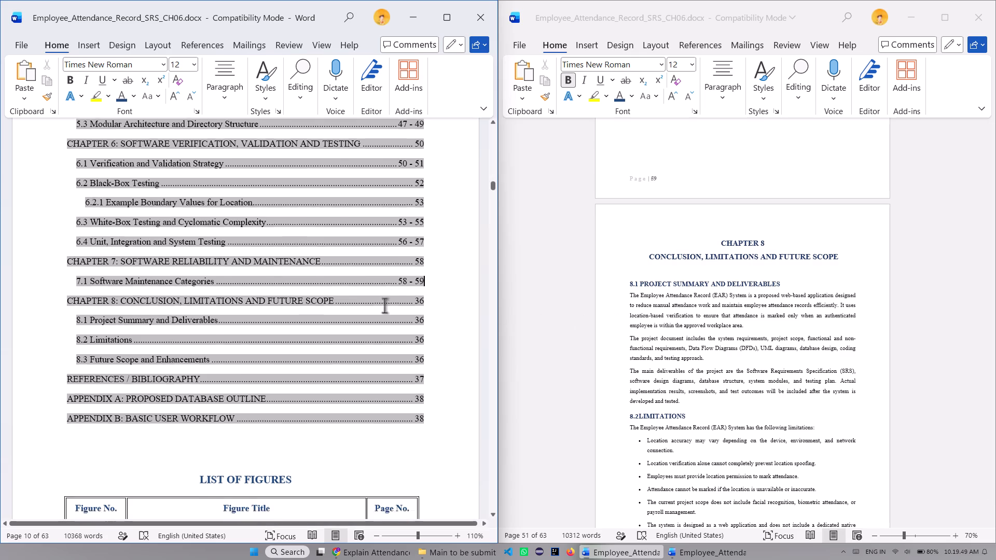
{"action": "scroll", "coordinate": [384, 305], "scroll_direction": "down", "scroll_amount": 1}
{"action": "scroll", "coordinate": [891, 268], "scroll_direction": "down", "scroll_amount": 10}
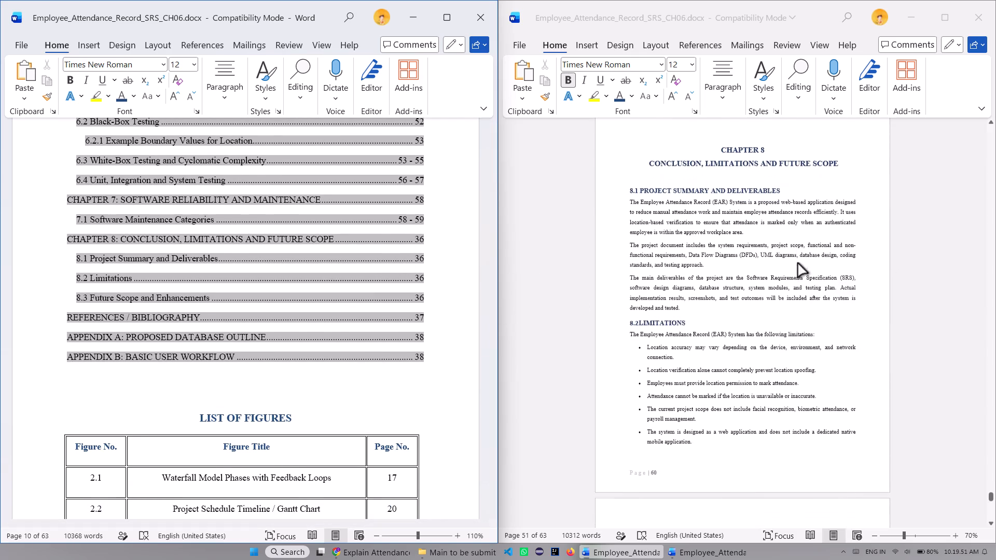
{"action": "scroll", "coordinate": [630, 281], "scroll_direction": "up", "scroll_amount": 1}
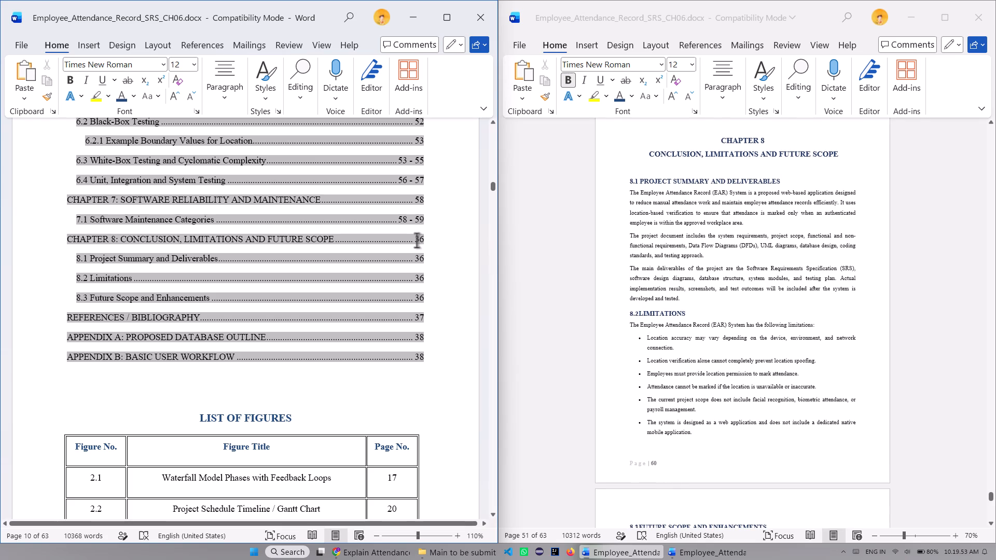
{"action": "left_click_drag", "start_coordinate": [414, 239], "coordinate": [422, 237]}
{"action": "type", "text": "60"}
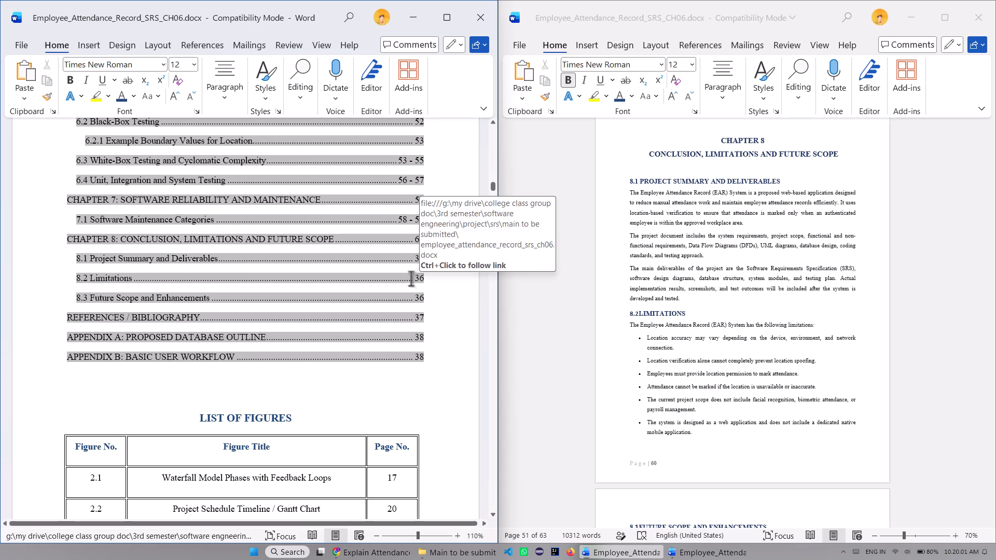
{"action": "left_click_drag", "start_coordinate": [414, 257], "coordinate": [423, 257]}
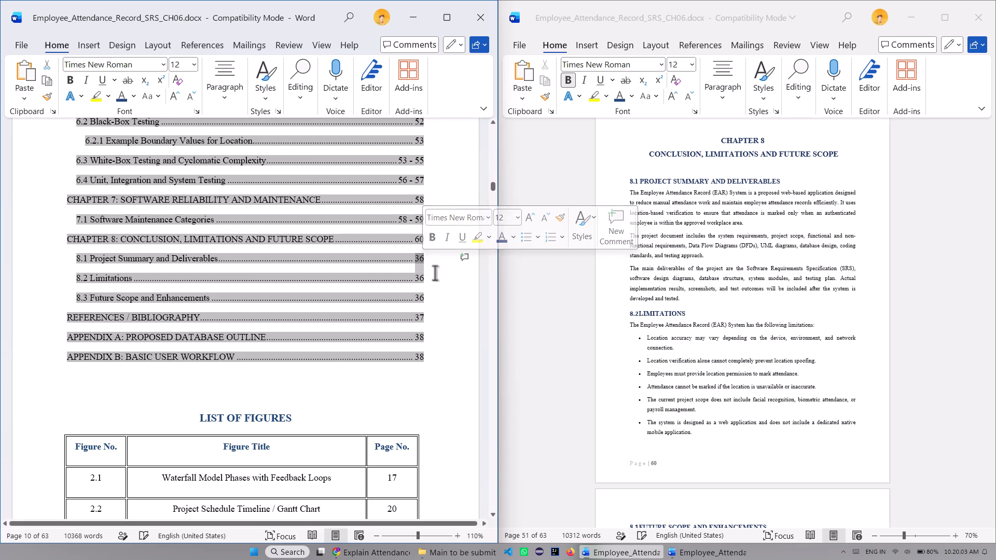
{"action": "type", "text": "60"}
Check the page of section 8.2 Limitations in the reference copy and set its contents entry to 60.
{"action": "scroll", "coordinate": [749, 340], "scroll_direction": "down", "scroll_amount": 3}
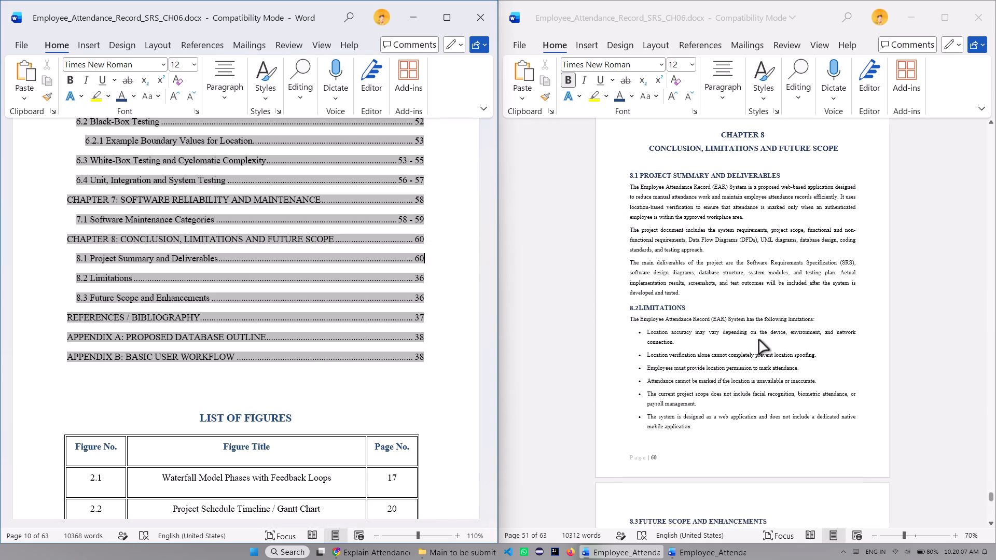
{"action": "scroll", "coordinate": [759, 340], "scroll_direction": "down", "scroll_amount": 4}
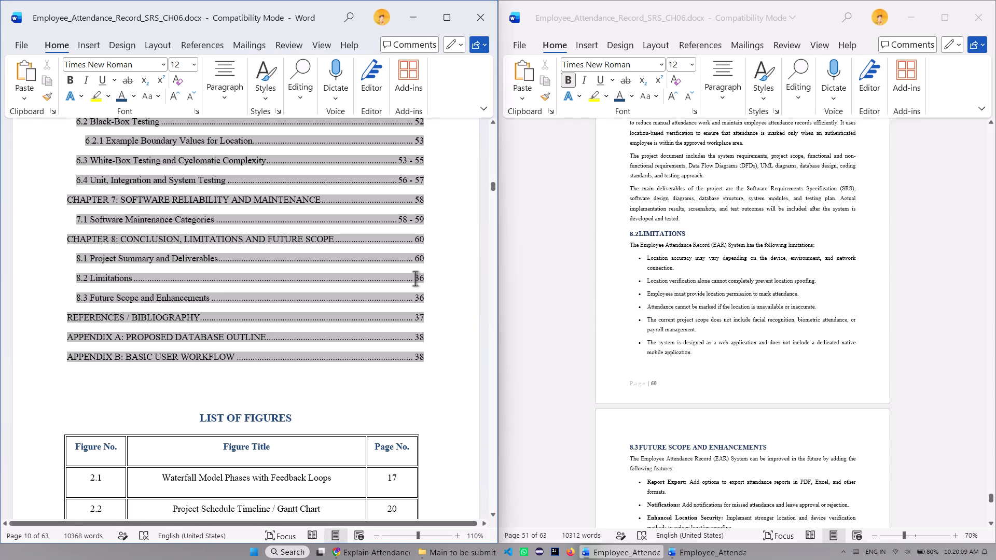
{"action": "left_click_drag", "start_coordinate": [415, 278], "coordinate": [424, 277]}
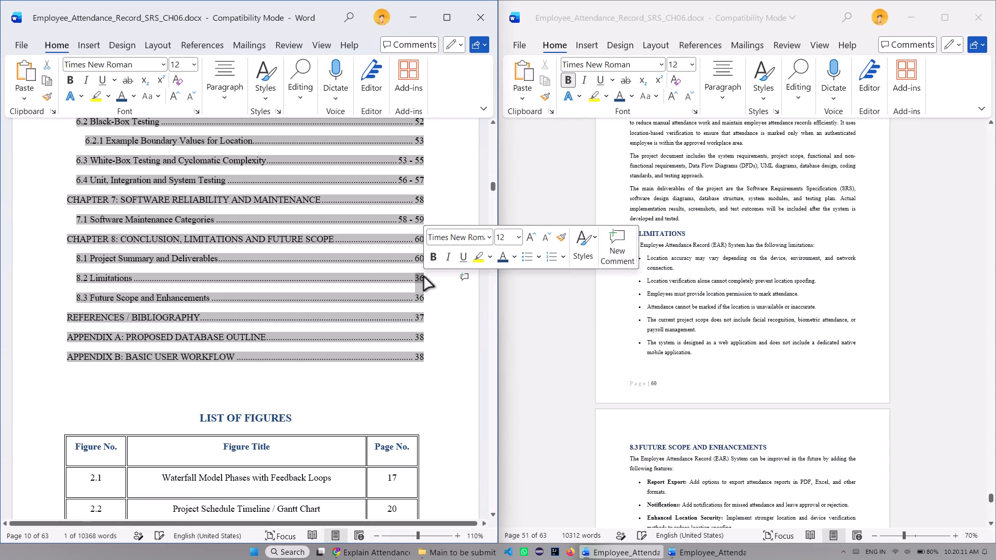
{"action": "type", "text": "60"}
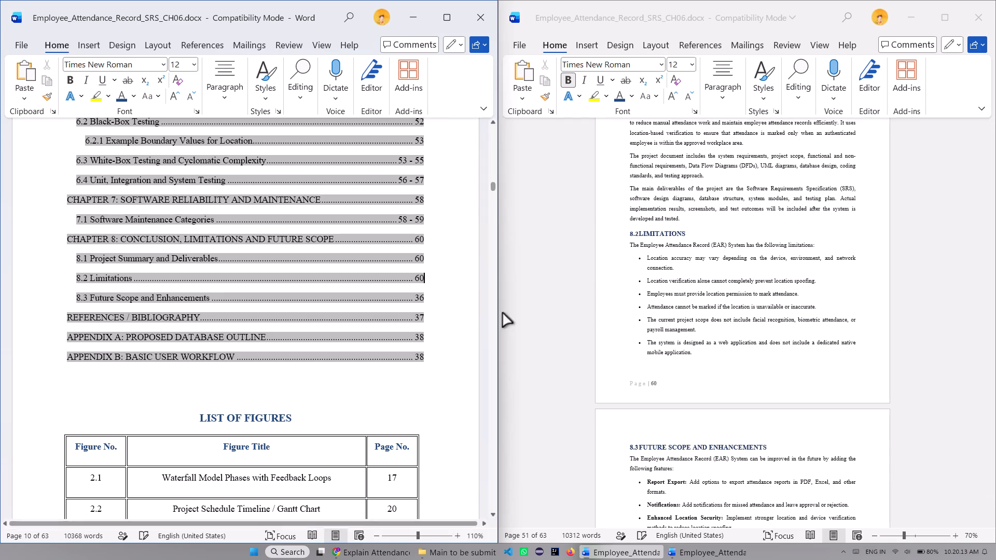
Find the page of section 8.3 Future Scope and Enhancements in the reference copy and set its contents entry to 61.
{"action": "scroll", "coordinate": [603, 339], "scroll_direction": "down", "scroll_amount": 6}
{"action": "scroll", "coordinate": [627, 293], "scroll_direction": "down", "scroll_amount": 11}
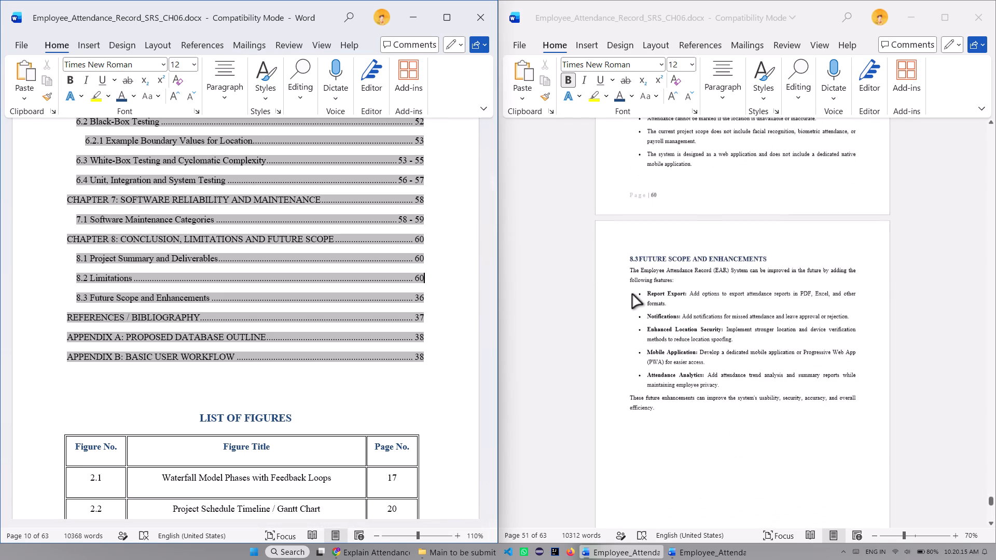
{"action": "scroll", "coordinate": [632, 295], "scroll_direction": "down", "scroll_amount": 13}
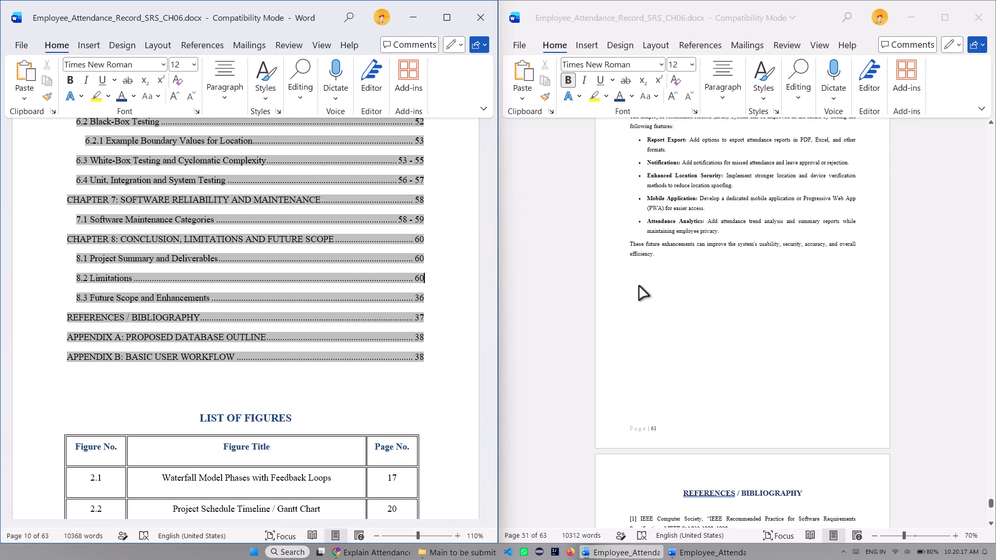
{"action": "left_click_drag", "start_coordinate": [416, 297], "coordinate": [423, 295]}
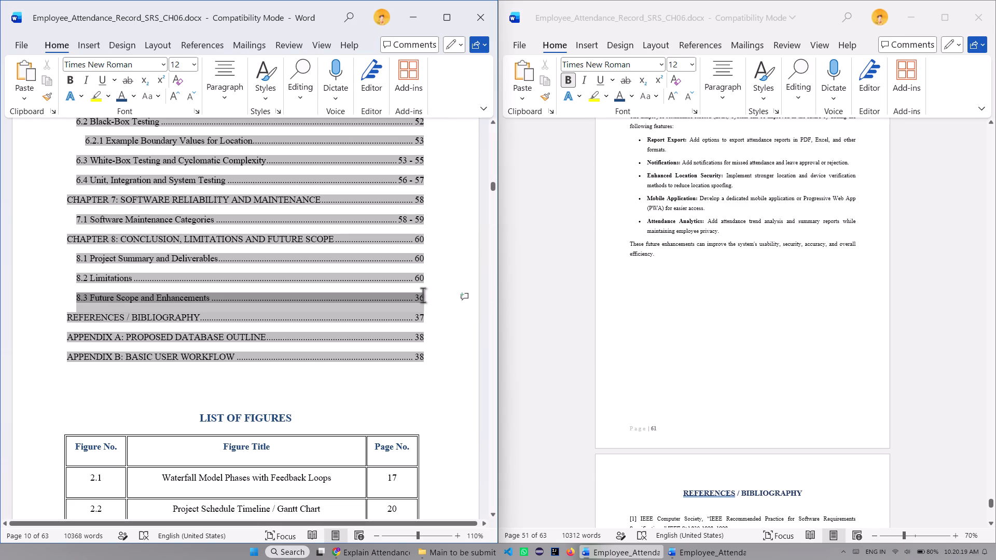
{"action": "left_click_drag", "start_coordinate": [423, 295], "coordinate": [421, 295]}
{"action": "left_click", "coordinate": [421, 295]}
{"action": "left_click_drag", "start_coordinate": [423, 296], "coordinate": [422, 296]}
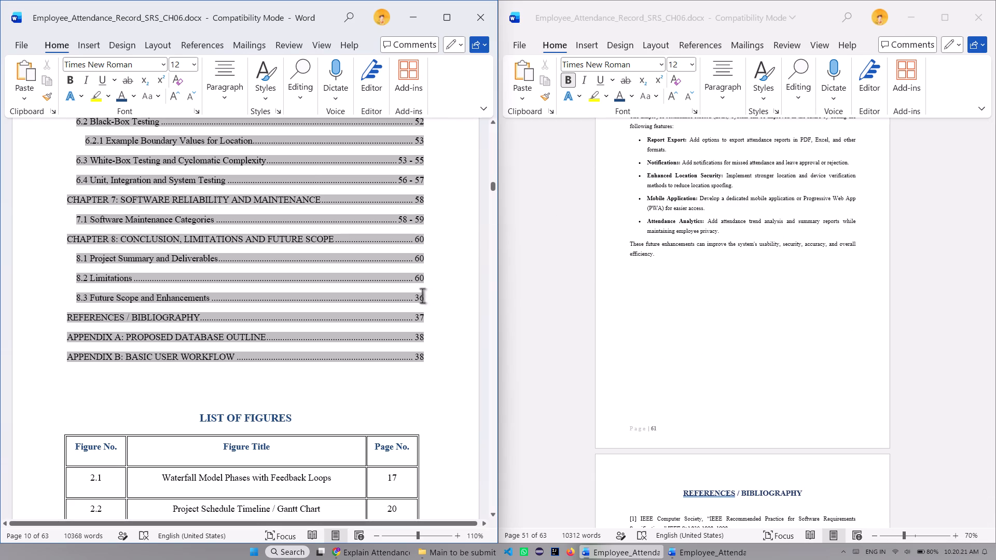
{"action": "left_click_drag", "start_coordinate": [422, 296], "coordinate": [416, 295]}
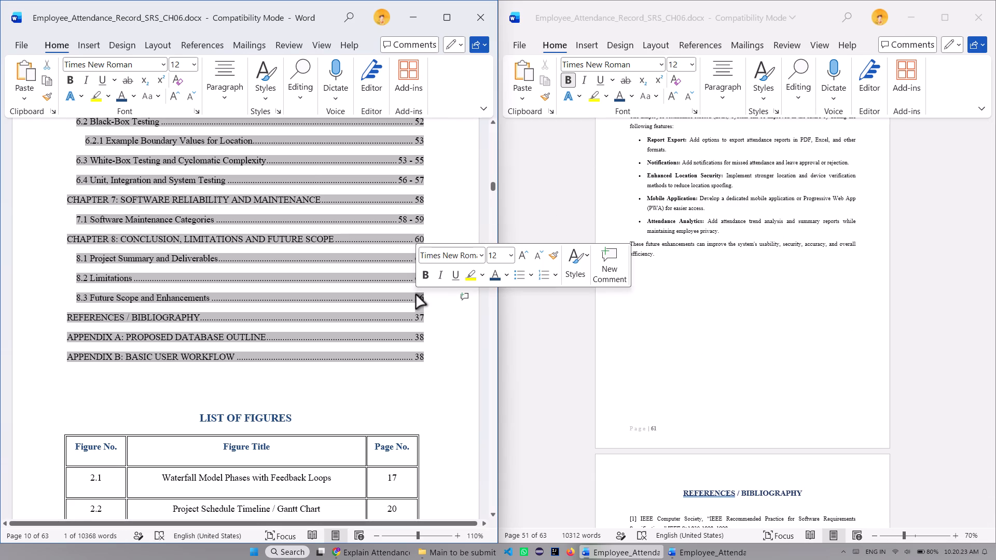
{"action": "type", "text": "61"}
Find the page of References / Bibliography in the reference copy and set its contents entry to 62.
{"action": "scroll", "coordinate": [629, 246], "scroll_direction": "down", "scroll_amount": 7}
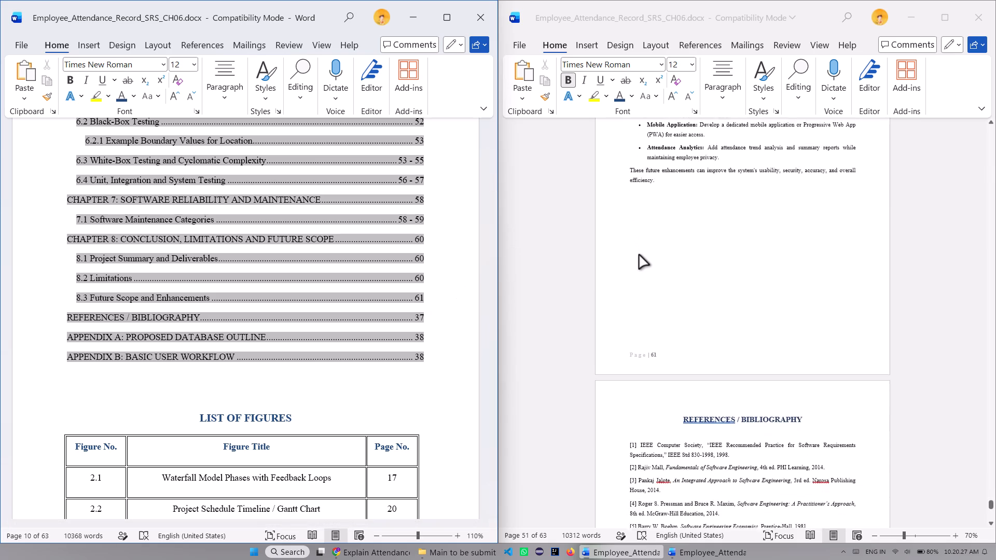
{"action": "scroll", "coordinate": [639, 255], "scroll_direction": "down", "scroll_amount": 5}
{"action": "scroll", "coordinate": [639, 254], "scroll_direction": "down", "scroll_amount": 20}
{"action": "scroll", "coordinate": [639, 254], "scroll_direction": "down", "scroll_amount": 3}
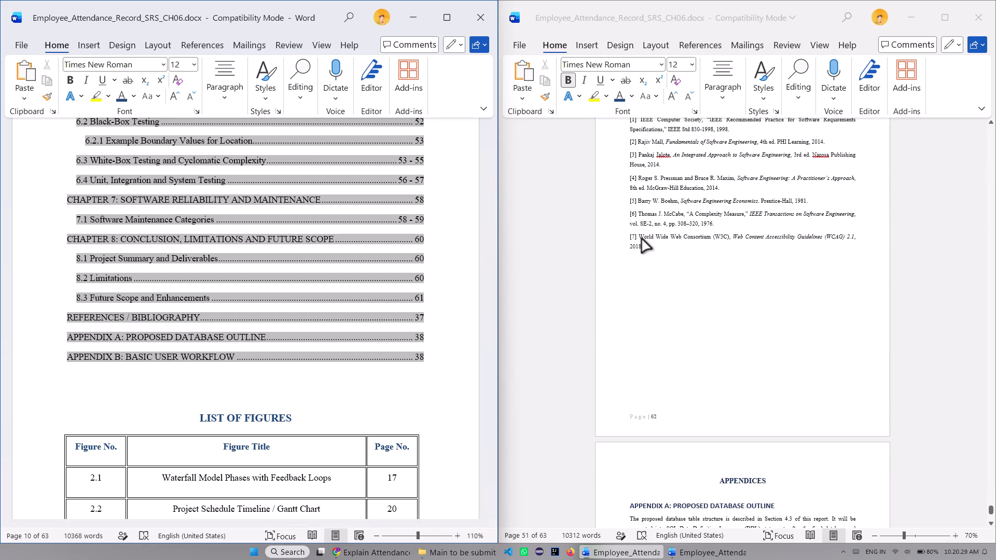
{"action": "left_click_drag", "start_coordinate": [416, 319], "coordinate": [426, 318]}
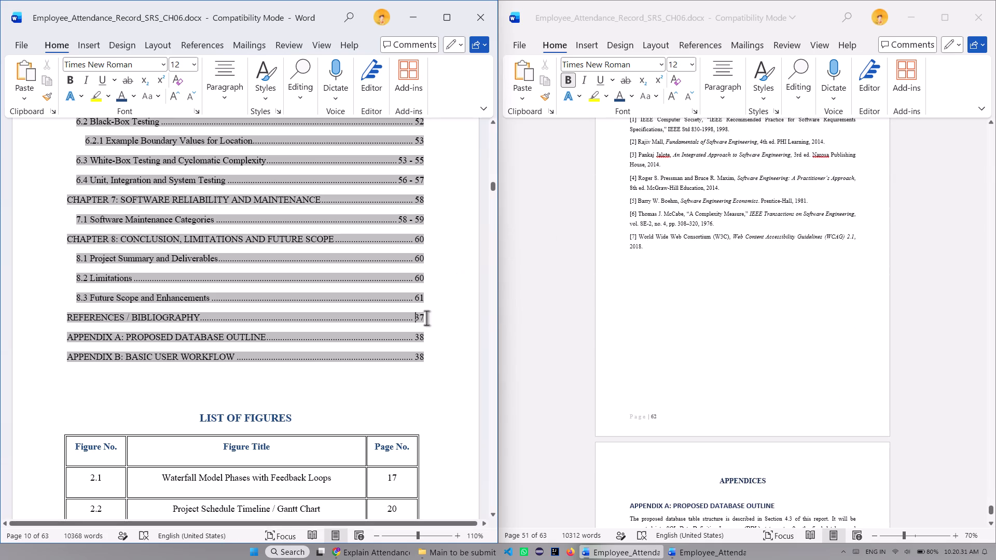
{"action": "left_click_drag", "start_coordinate": [426, 318], "coordinate": [420, 316]}
{"action": "left_click", "coordinate": [420, 316]}
{"action": "left_click_drag", "start_coordinate": [424, 316], "coordinate": [417, 314]}
{"action": "left_click_drag", "start_coordinate": [417, 314], "coordinate": [416, 314]}
{"action": "type", "text": "62"}
Find the page of Appendix A and Appendix B in the reference copy and set both contents entries to 63.
{"action": "scroll", "coordinate": [687, 366], "scroll_direction": "down", "scroll_amount": 15}
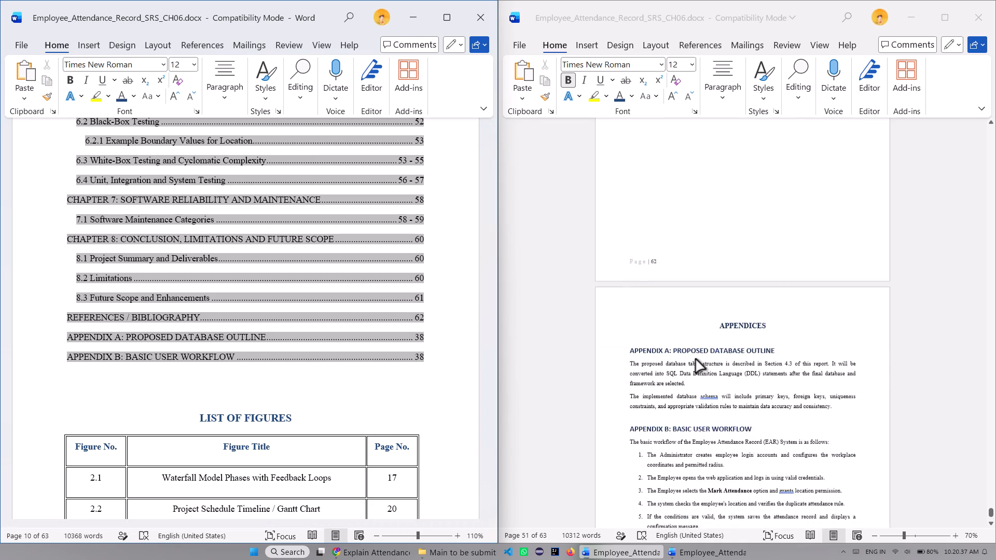
{"action": "scroll", "coordinate": [696, 359], "scroll_direction": "down", "scroll_amount": 20}
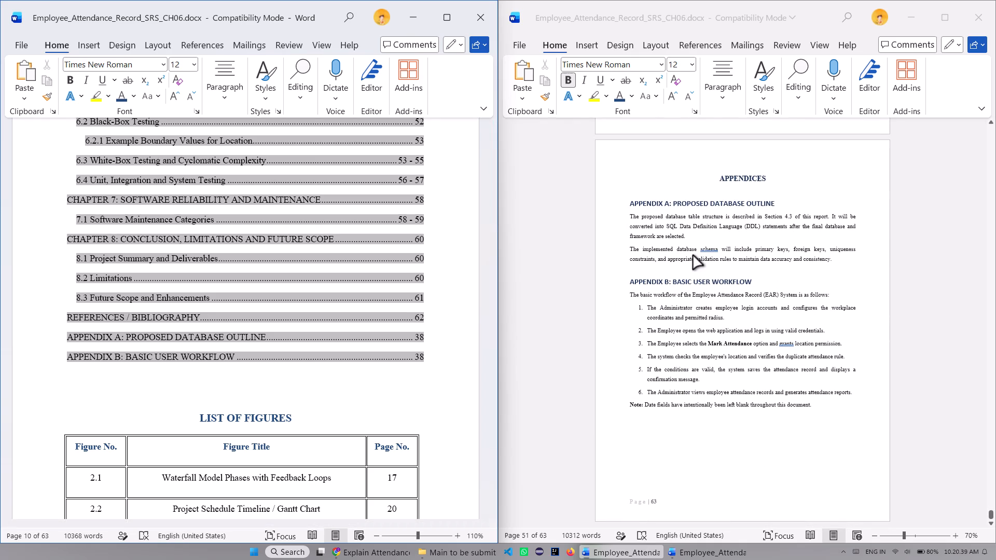
{"action": "scroll", "coordinate": [693, 257], "scroll_direction": "down", "scroll_amount": 9}
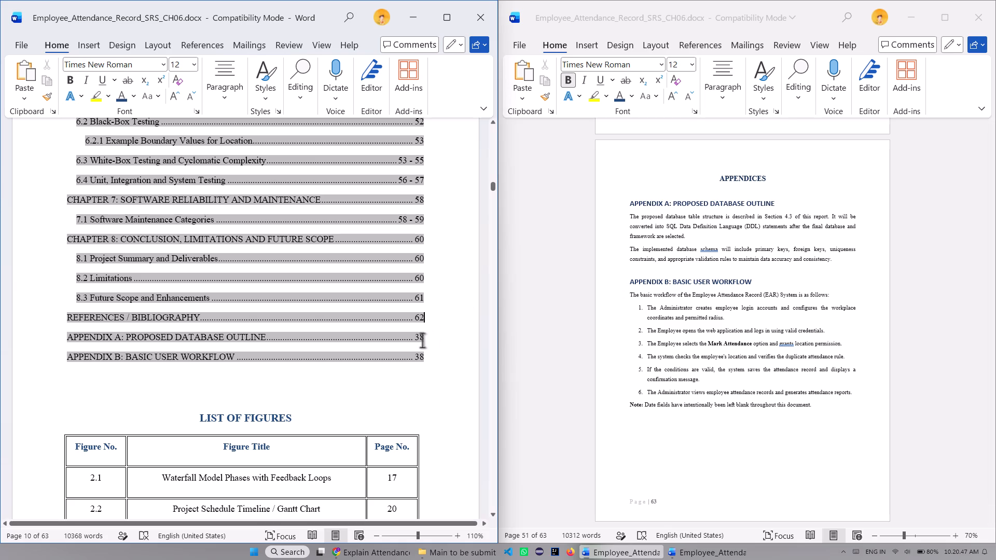
{"action": "left_click_drag", "start_coordinate": [424, 340], "coordinate": [416, 338]}
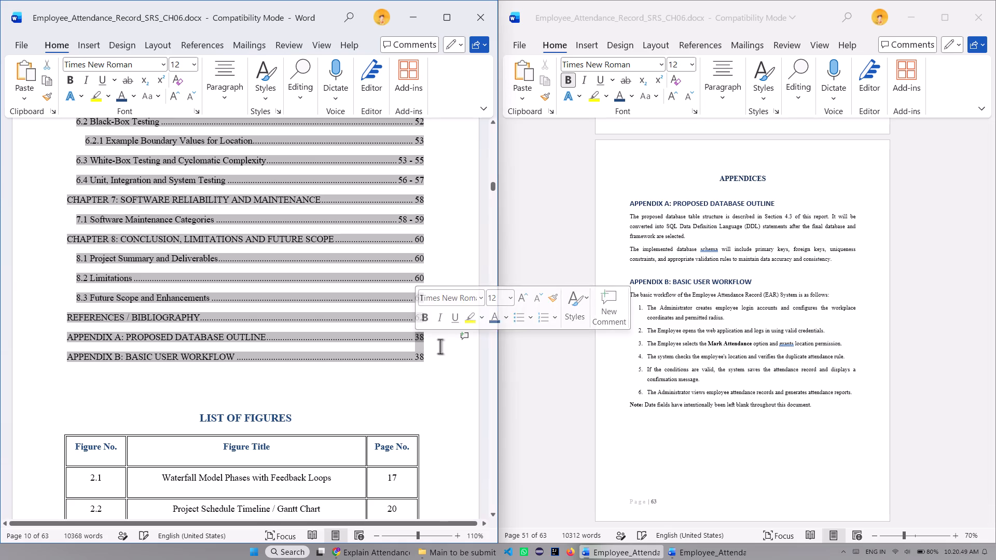
{"action": "type", "text": "63"}
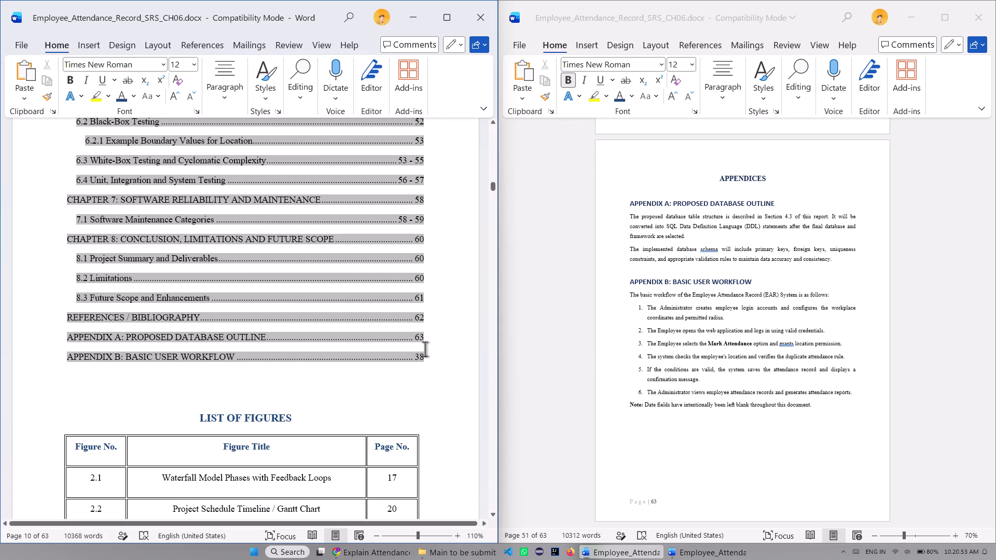
{"action": "left_click_drag", "start_coordinate": [422, 353], "coordinate": [413, 354]}
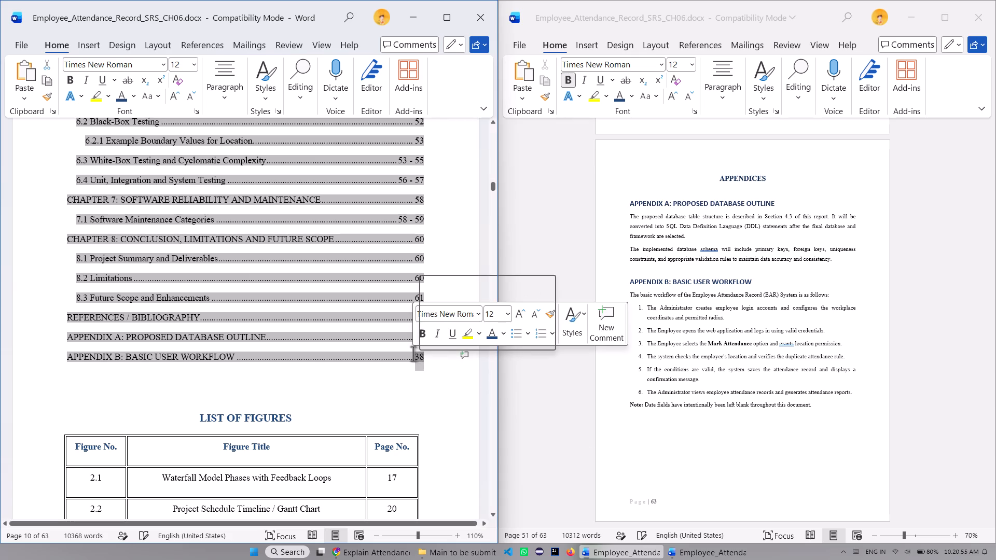
{"action": "key", "text": "6"}
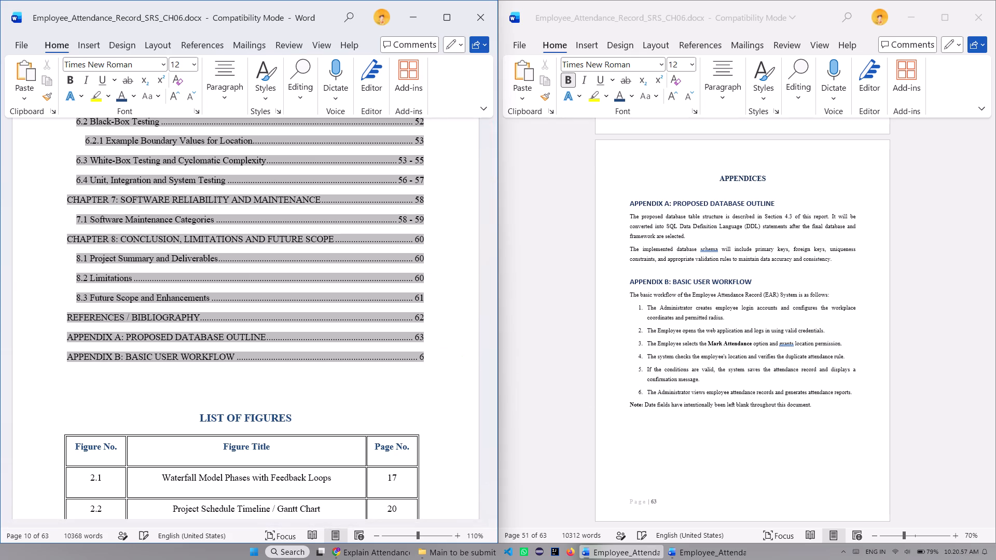
{"action": "key", "text": "3"}
{"action": "left_click", "coordinate": [463, 354]}
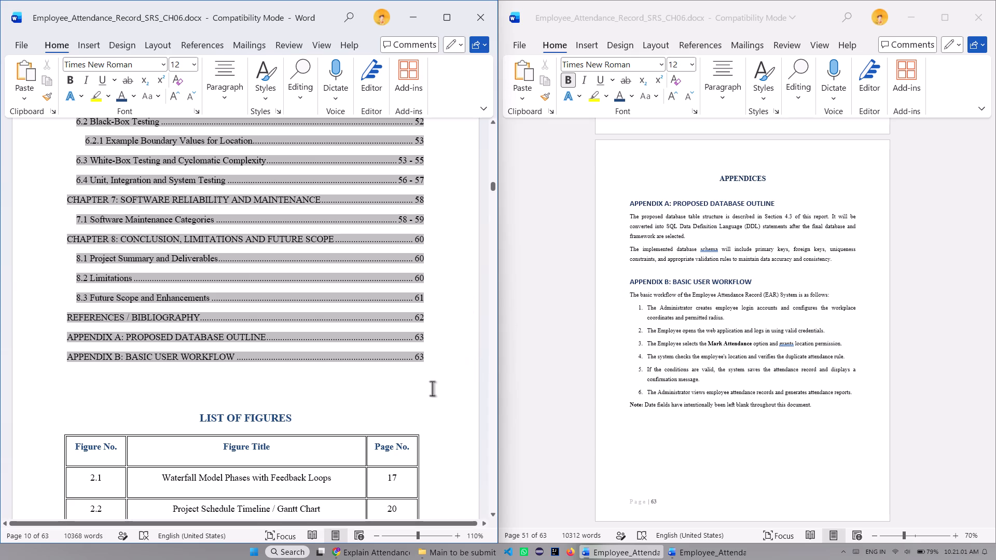
Glance back over the edited contents entries and save the corrected report copy.
{"action": "left_click", "coordinate": [550, 407]}
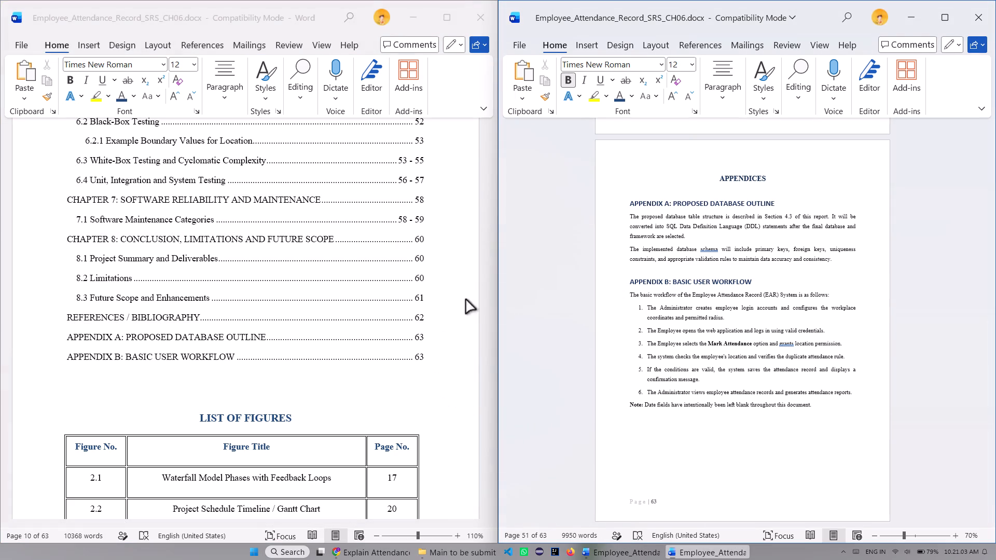
{"action": "scroll", "coordinate": [332, 275], "scroll_direction": "up", "scroll_amount": 20}
{"action": "scroll", "coordinate": [332, 275], "scroll_direction": "up", "scroll_amount": 1}
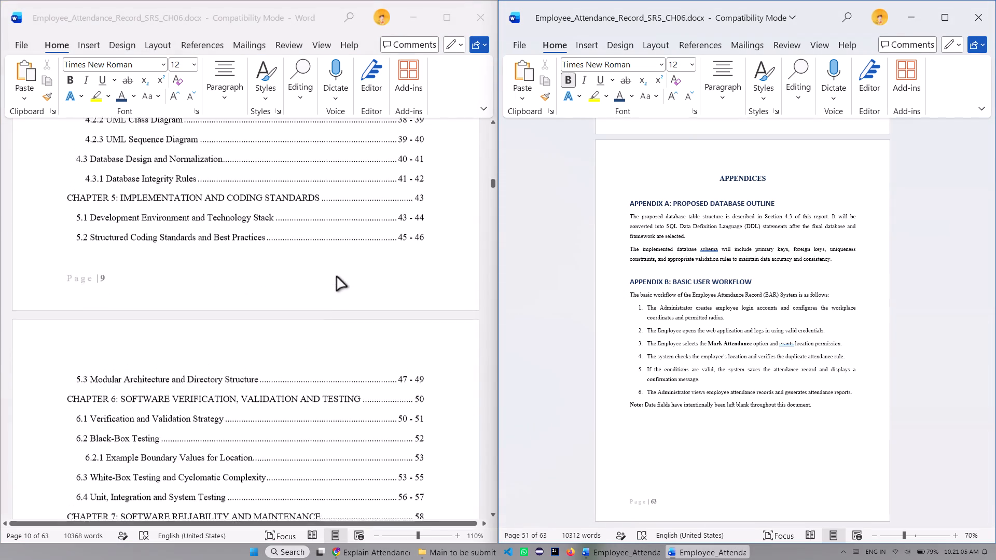
{"action": "scroll", "coordinate": [337, 277], "scroll_direction": "up", "scroll_amount": 3}
{"action": "left_click", "coordinate": [19, 49]}
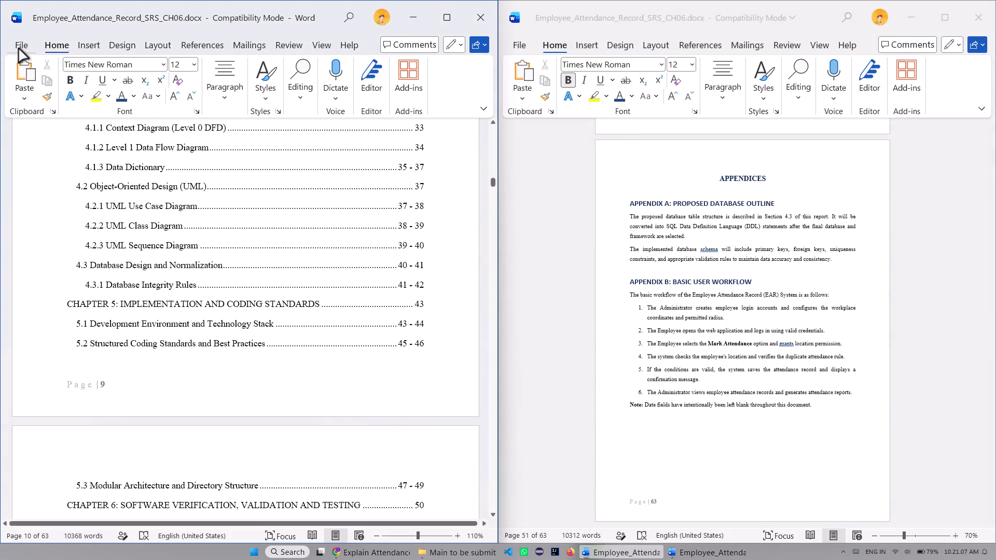
{"action": "left_click", "coordinate": [26, 46]}
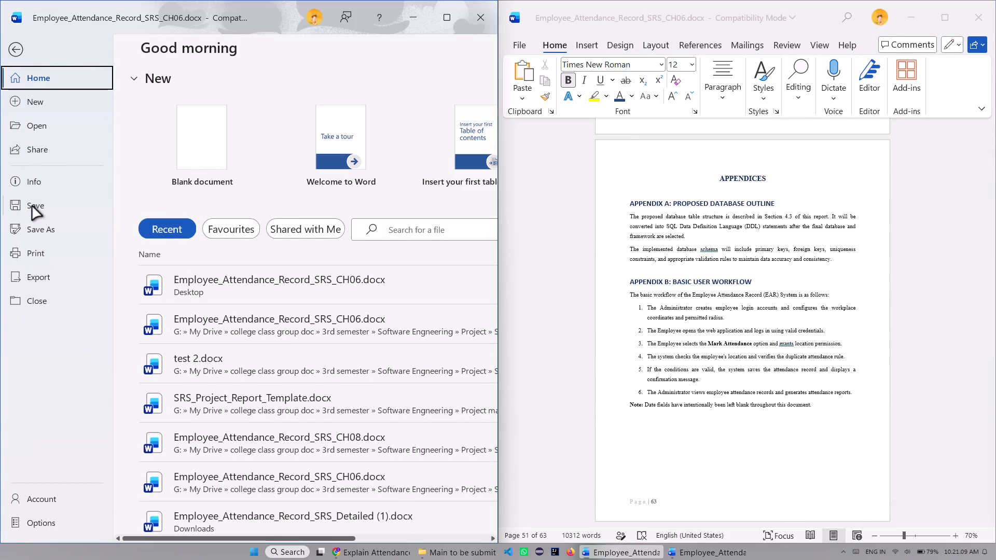
{"action": "left_click", "coordinate": [32, 206]}
Close the reference copy of the report without saving its changes.
{"action": "left_click", "coordinate": [974, 12]}
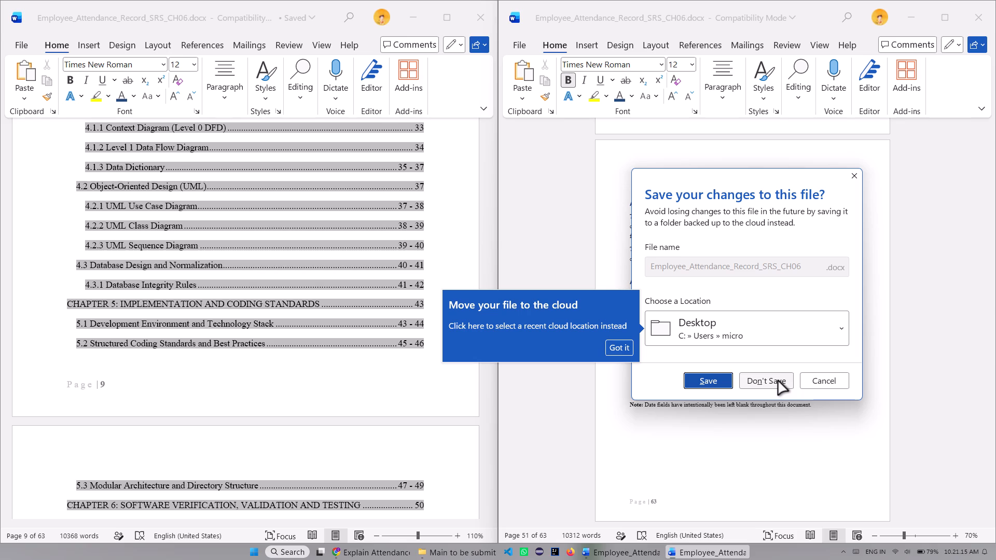
{"action": "left_click", "coordinate": [849, 176]}
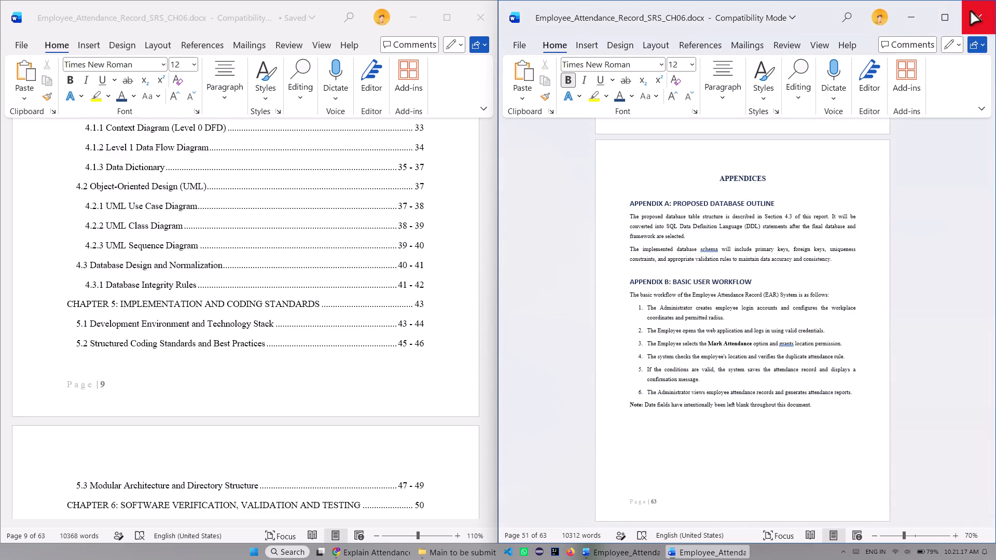
{"action": "left_click", "coordinate": [979, 21]}
{"action": "left_click", "coordinate": [772, 381]}
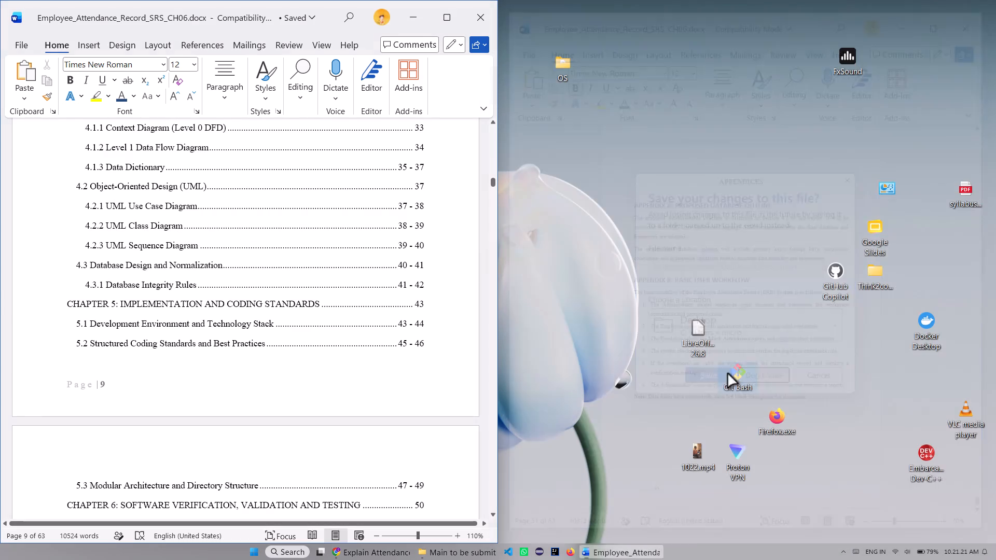
Maximize the corrected report's window and open its file options.
{"action": "left_click", "coordinate": [442, 12]}
{"action": "scroll", "coordinate": [523, 226], "scroll_direction": "up", "scroll_amount": 3}
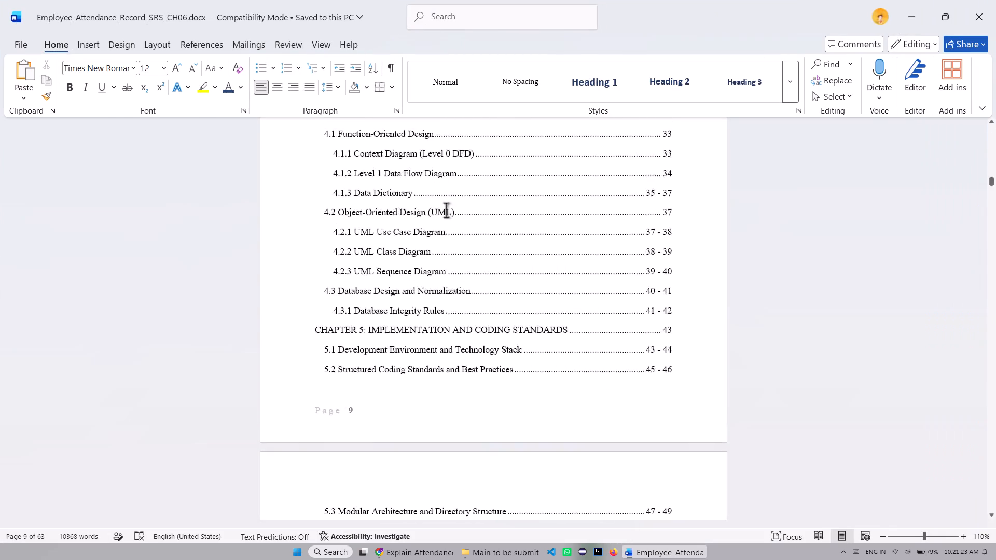
{"action": "scroll", "coordinate": [446, 210], "scroll_direction": "up", "scroll_amount": 6}
{"action": "left_click", "coordinate": [27, 43]}
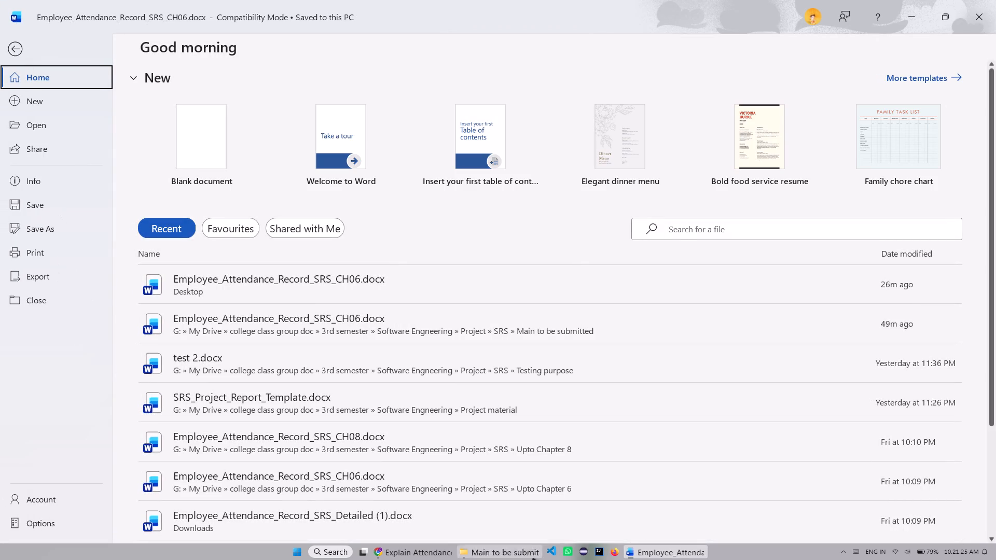
Switch to File Explorer and delete the old PDF of the report from the Main to be submitted folder.
{"action": "left_click", "coordinate": [493, 550]}
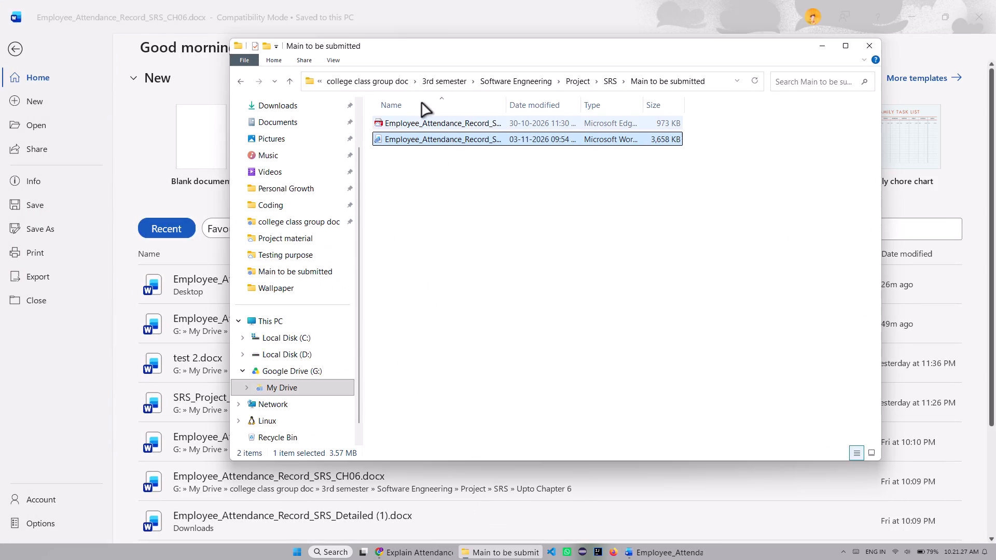
{"action": "right_click", "coordinate": [422, 121]}
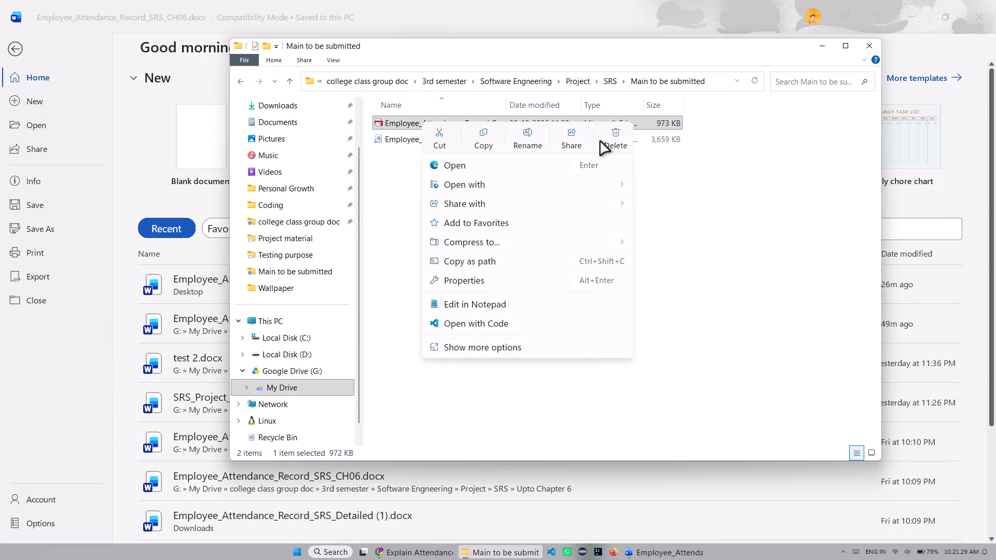
{"action": "left_click", "coordinate": [620, 137]}
Close the report and reopen Employee_Attendance_Record_SRS_CH06.docx from the Main to be submitted folder.
{"action": "left_click", "coordinate": [995, 3]}
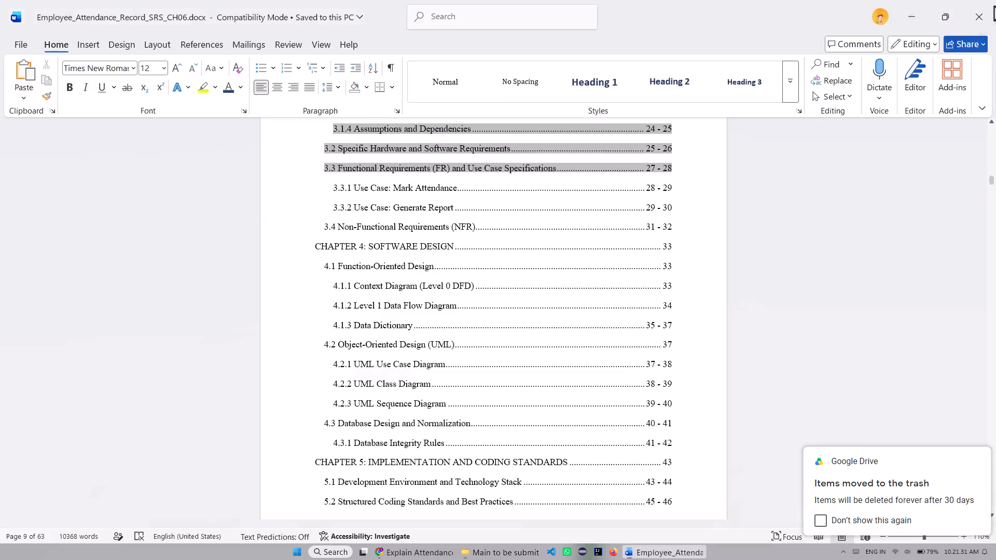
{"action": "left_click", "coordinate": [551, 553]}
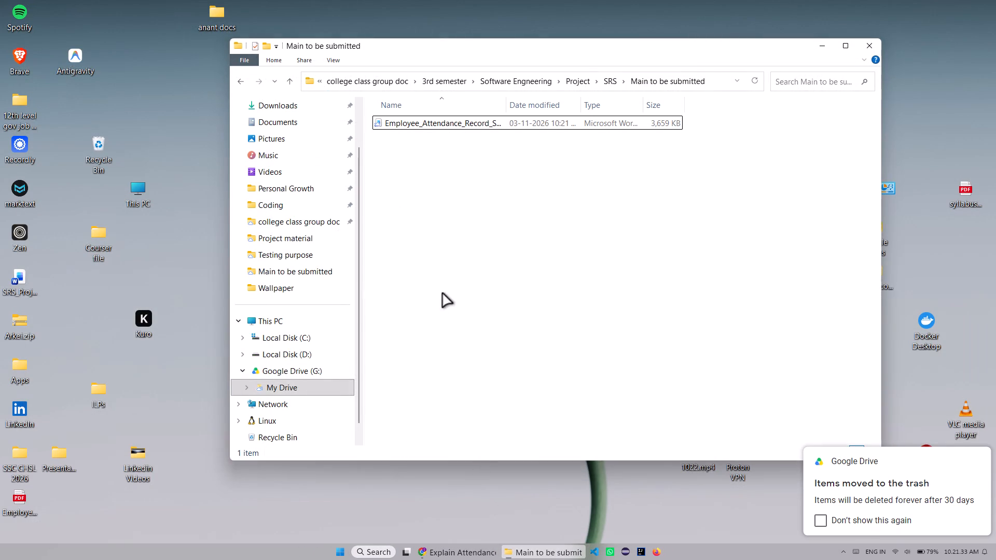
{"action": "double_click", "coordinate": [472, 123]}
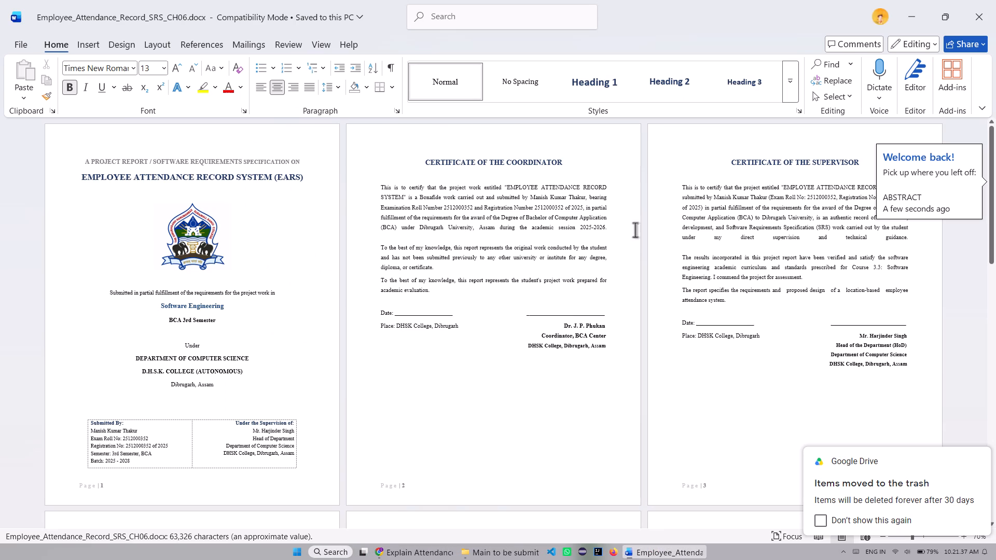
Switch the report to One Page view and look over the cover, certificates, declaration and examination approval pages.
{"action": "left_click", "coordinate": [325, 41]}
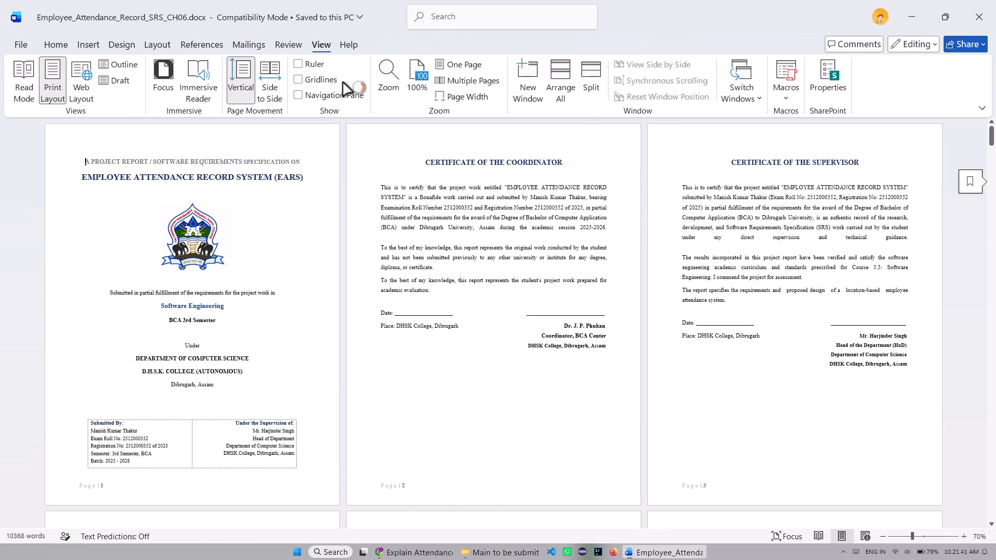
{"action": "left_click", "coordinate": [456, 65]}
{"action": "scroll", "coordinate": [545, 257], "scroll_direction": "down", "scroll_amount": 9}
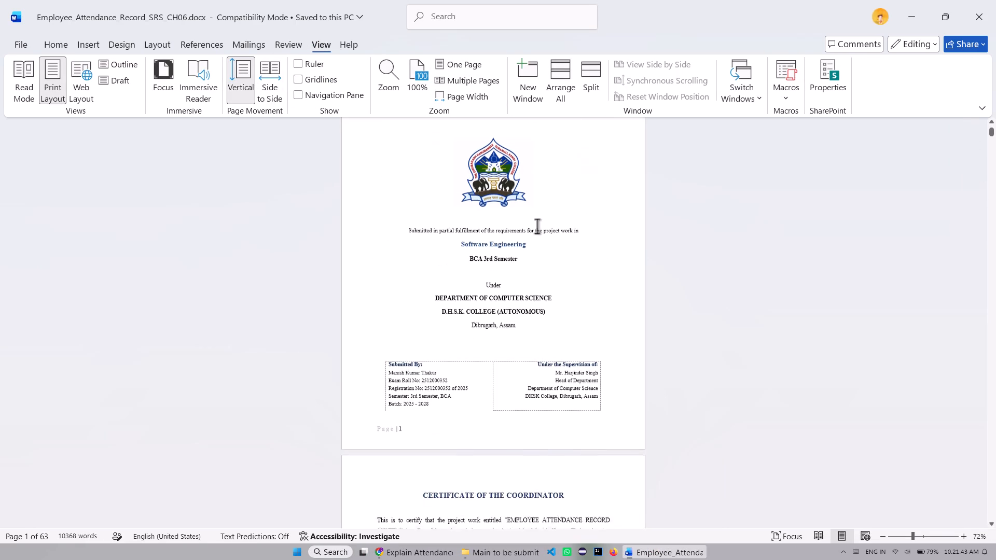
{"action": "scroll", "coordinate": [537, 226], "scroll_direction": "down", "scroll_amount": 6}
{"action": "scroll", "coordinate": [698, 272], "scroll_direction": "down", "scroll_amount": 7}
{"action": "scroll", "coordinate": [587, 233], "scroll_direction": "down", "scroll_amount": 15}
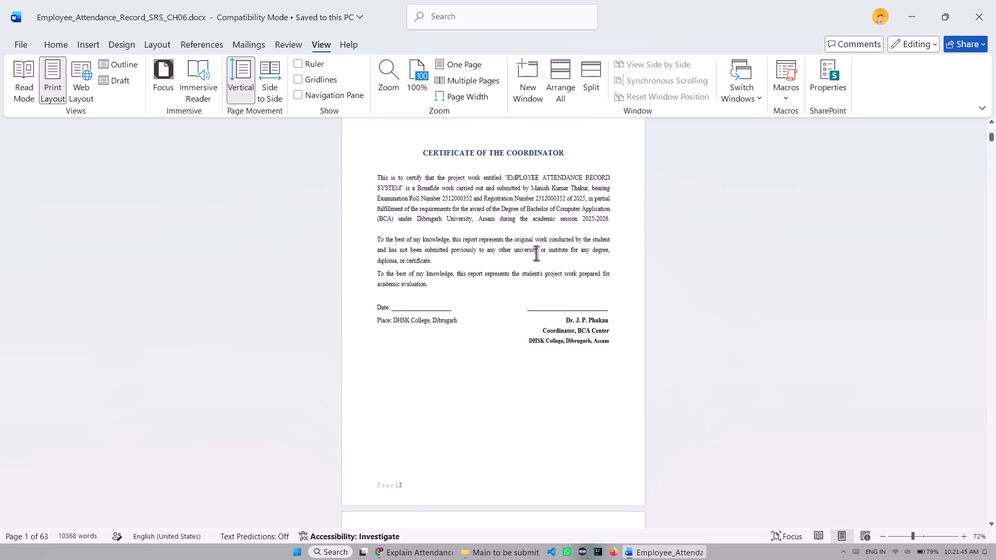
{"action": "scroll", "coordinate": [542, 239], "scroll_direction": "down", "scroll_amount": 7}
{"action": "scroll", "coordinate": [542, 239], "scroll_direction": "down", "scroll_amount": 20}
{"action": "scroll", "coordinate": [542, 239], "scroll_direction": "down", "scroll_amount": 18}
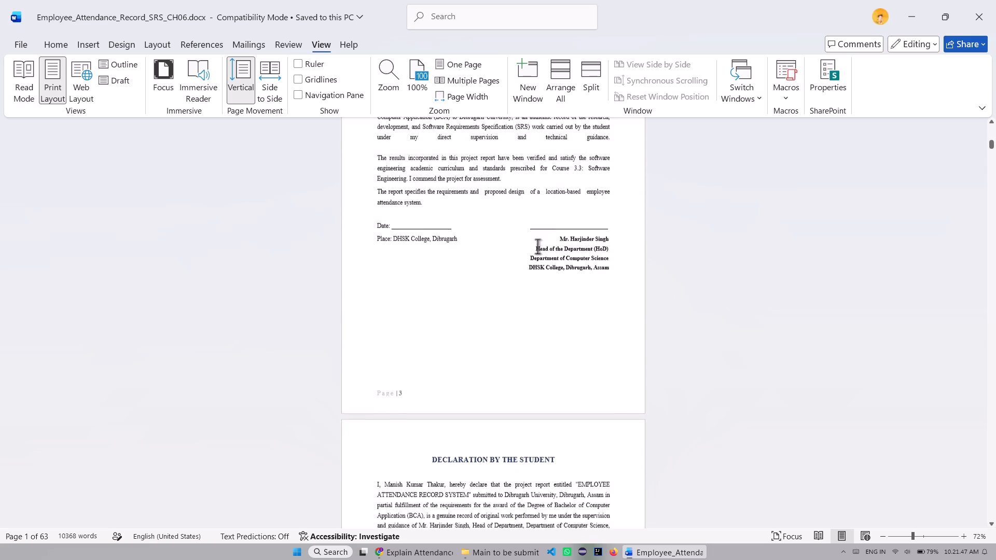
{"action": "scroll", "coordinate": [537, 246], "scroll_direction": "down", "scroll_amount": 20}
{"action": "scroll", "coordinate": [537, 246], "scroll_direction": "down", "scroll_amount": 20}
{"action": "scroll", "coordinate": [537, 246], "scroll_direction": "down", "scroll_amount": 13}
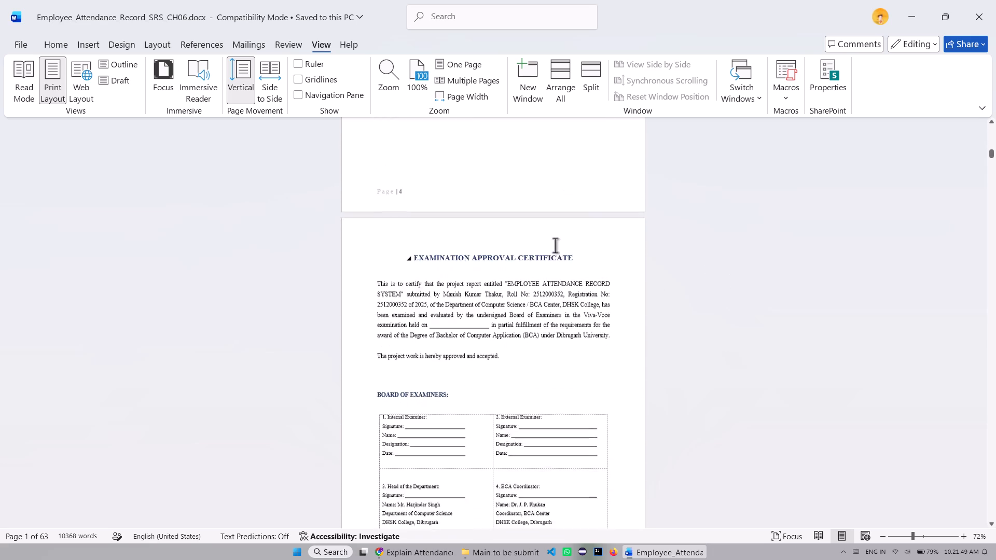
{"action": "scroll", "coordinate": [555, 245], "scroll_direction": "down", "scroll_amount": 15}
{"action": "scroll", "coordinate": [533, 281], "scroll_direction": "down", "scroll_amount": 6}
Review the acknowledgement, abstract and table of contents page numbers at 120% zoom.
{"action": "triple_click", "coordinate": [964, 535]}
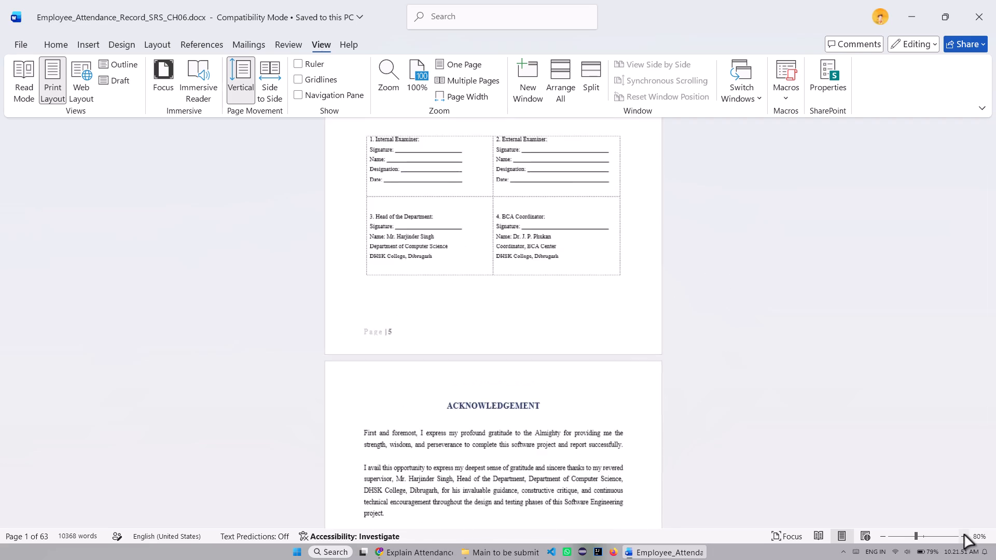
{"action": "left_click", "coordinate": [964, 535]}
{"action": "left_click", "coordinate": [964, 535]}
{"action": "scroll", "coordinate": [511, 299], "scroll_direction": "down", "scroll_amount": 11}
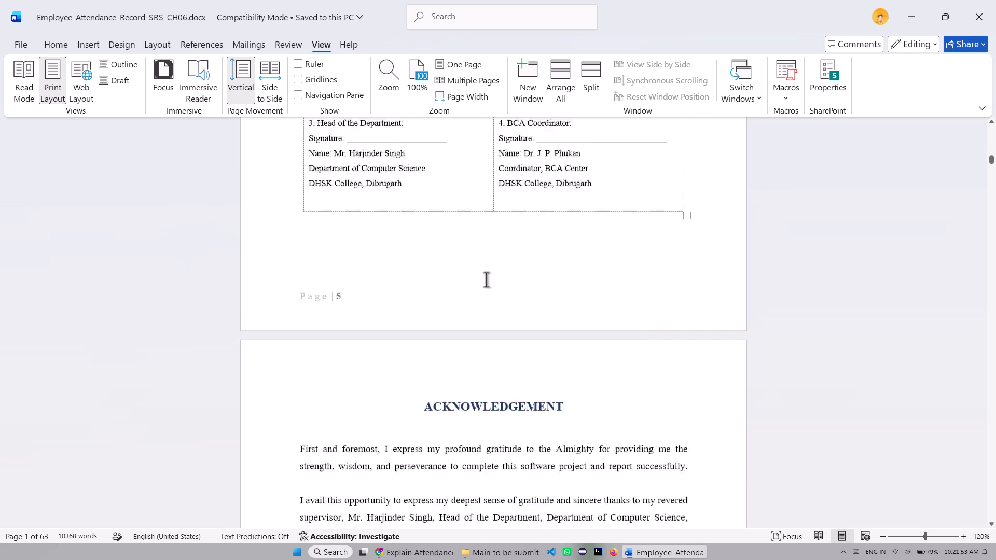
{"action": "scroll", "coordinate": [486, 279], "scroll_direction": "down", "scroll_amount": 9}
{"action": "scroll", "coordinate": [493, 268], "scroll_direction": "down", "scroll_amount": 20}
{"action": "scroll", "coordinate": [493, 268], "scroll_direction": "down", "scroll_amount": 12}
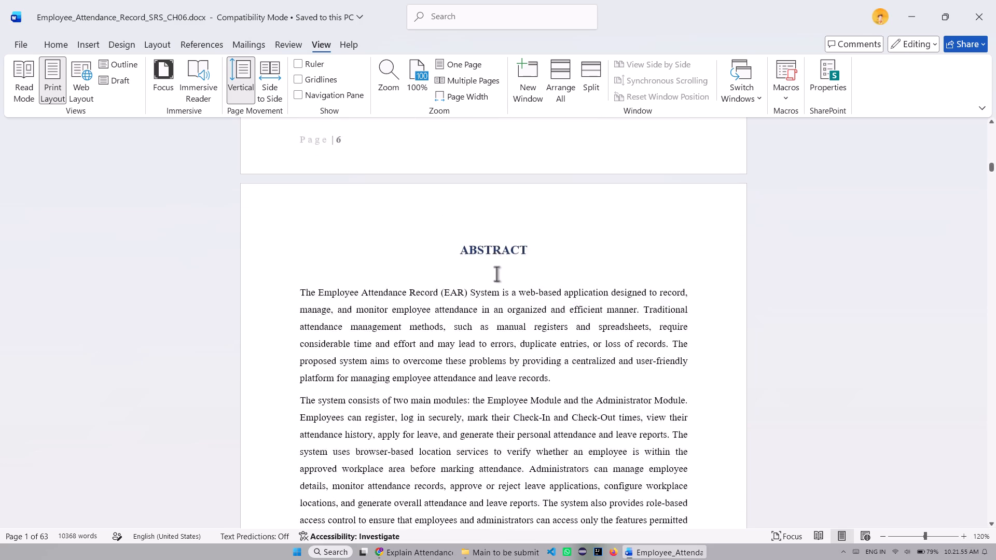
{"action": "scroll", "coordinate": [496, 274], "scroll_direction": "down", "scroll_amount": 20}
{"action": "scroll", "coordinate": [496, 274], "scroll_direction": "down", "scroll_amount": 18}
{"action": "scroll", "coordinate": [615, 296], "scroll_direction": "down", "scroll_amount": 2}
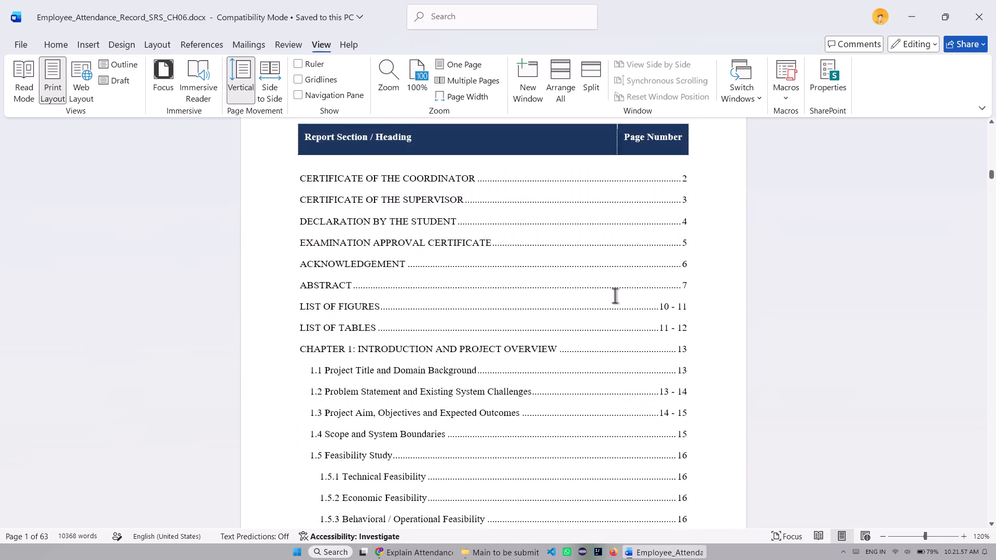
{"action": "scroll", "coordinate": [615, 296], "scroll_direction": "down", "scroll_amount": 20}
{"action": "scroll", "coordinate": [615, 296], "scroll_direction": "down", "scroll_amount": 17}
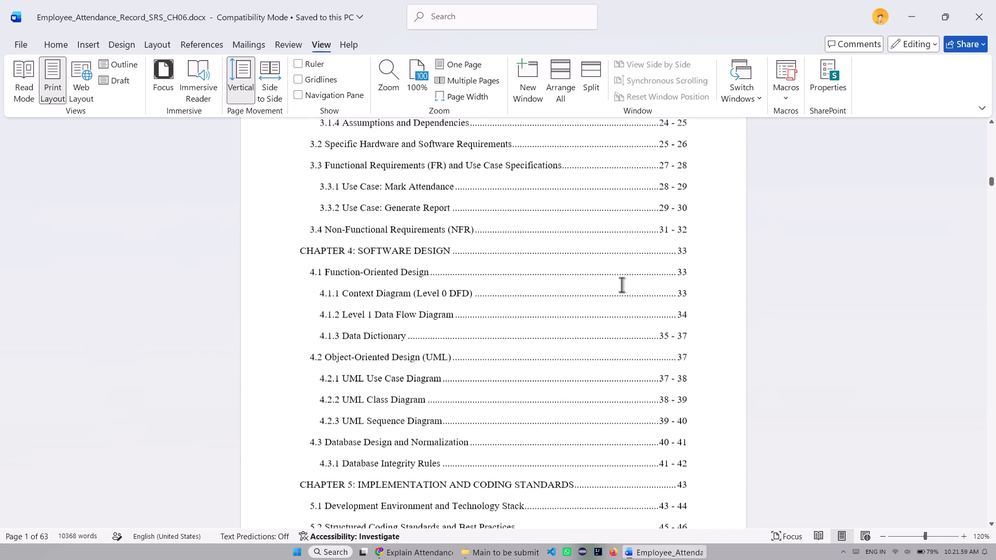
{"action": "scroll", "coordinate": [649, 320], "scroll_direction": "down", "scroll_amount": 20}
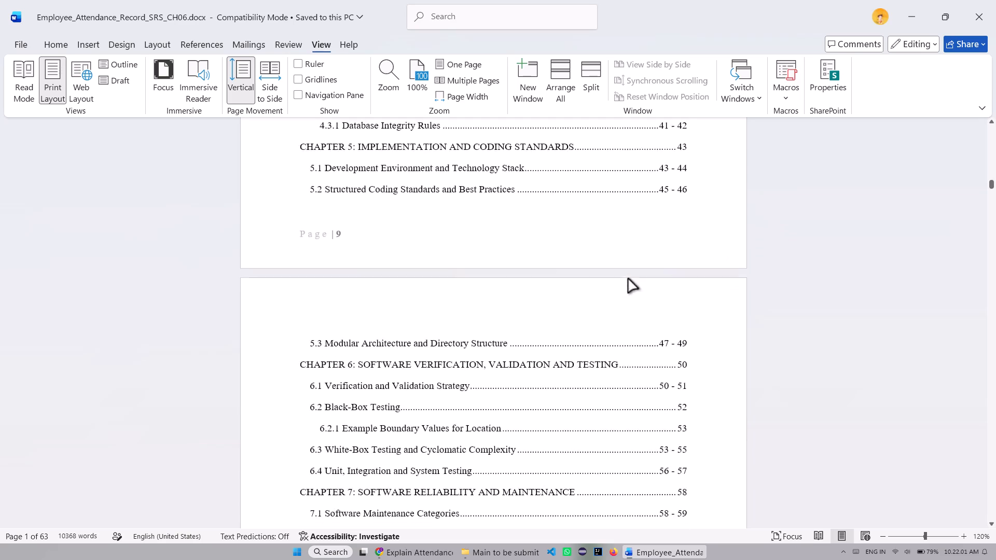
Check the remaining contents entries and the lists of figures and tables up to the start of Chapter 1.
{"action": "scroll", "coordinate": [628, 279], "scroll_direction": "down", "scroll_amount": 4}
{"action": "scroll", "coordinate": [634, 287], "scroll_direction": "down", "scroll_amount": 20}
{"action": "scroll", "coordinate": [634, 287], "scroll_direction": "down", "scroll_amount": 12}
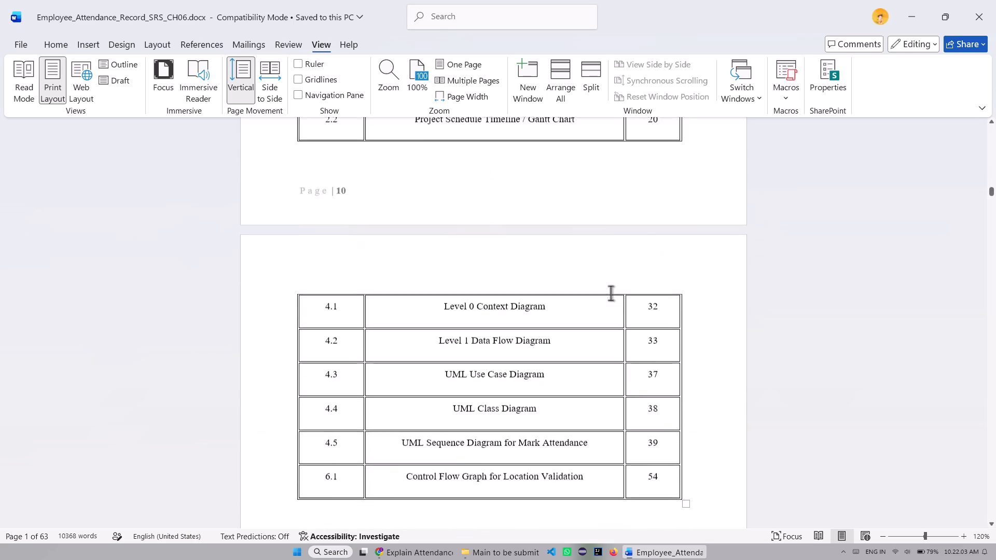
{"action": "scroll", "coordinate": [628, 274], "scroll_direction": "down", "scroll_amount": 9}
{"action": "scroll", "coordinate": [630, 279], "scroll_direction": "down", "scroll_amount": 20}
{"action": "scroll", "coordinate": [630, 279], "scroll_direction": "down", "scroll_amount": 9}
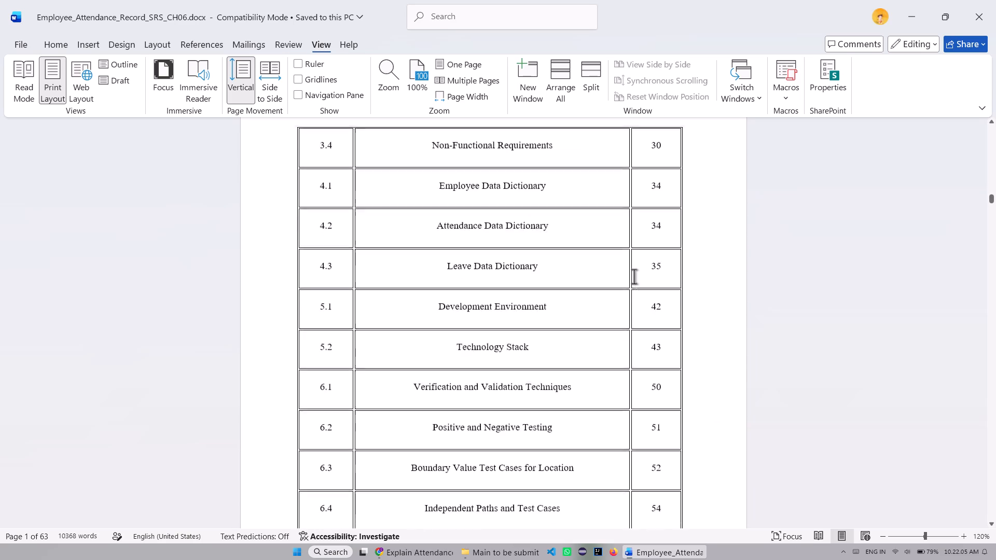
{"action": "scroll", "coordinate": [634, 276], "scroll_direction": "down", "scroll_amount": 16}
{"action": "scroll", "coordinate": [635, 272], "scroll_direction": "down", "scroll_amount": 15}
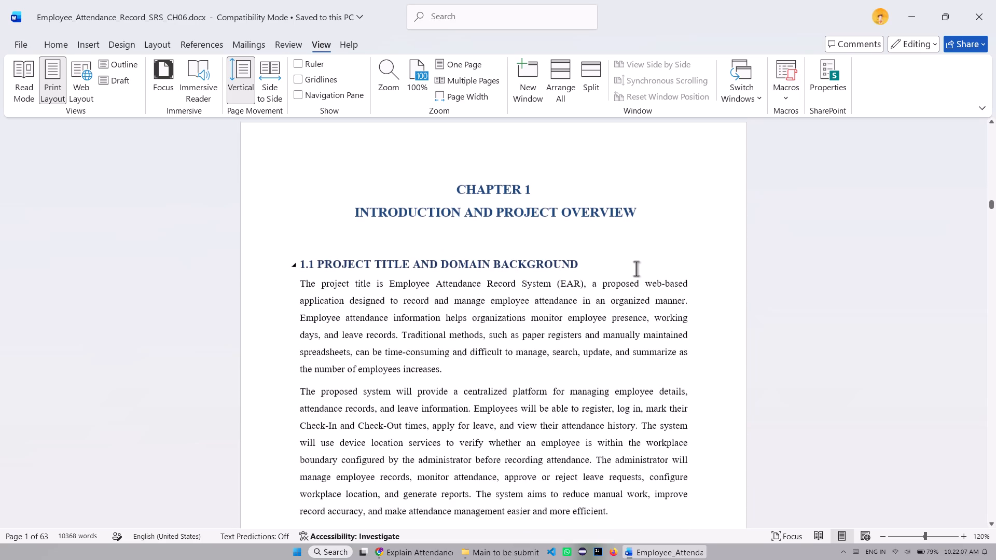
Skim the body of the report from Chapter 1 through to the last page.
{"action": "scroll", "coordinate": [675, 255], "scroll_direction": "down", "scroll_amount": 7}
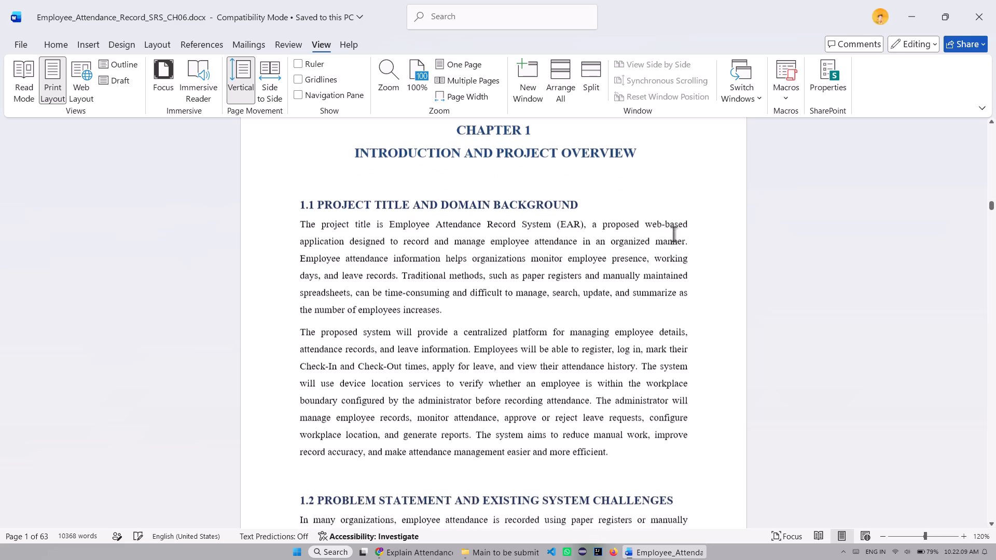
{"action": "scroll", "coordinate": [672, 218], "scroll_direction": "down", "scroll_amount": 17}
{"action": "scroll", "coordinate": [648, 262], "scroll_direction": "down", "scroll_amount": 8}
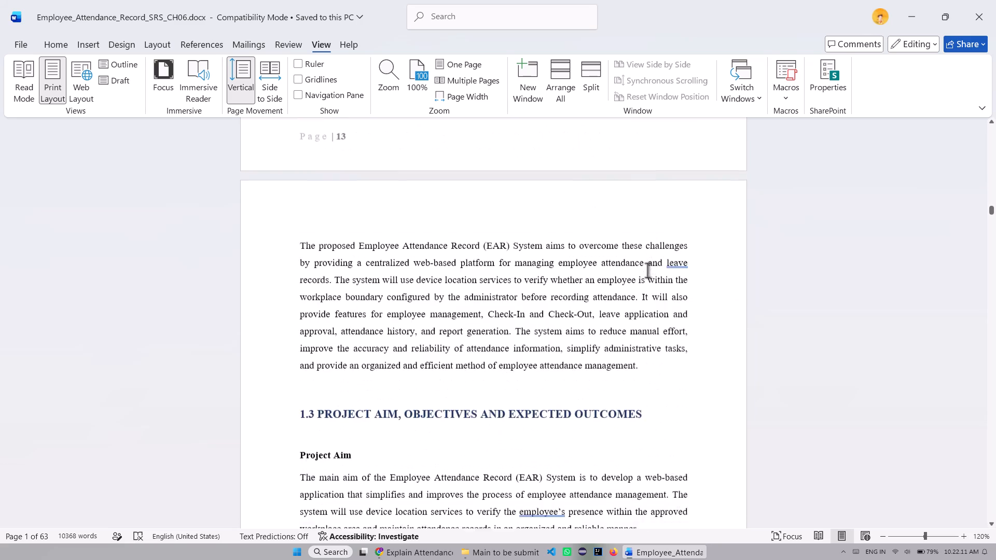
{"action": "scroll", "coordinate": [647, 270], "scroll_direction": "down", "scroll_amount": 20}
{"action": "scroll", "coordinate": [647, 270], "scroll_direction": "down", "scroll_amount": 14}
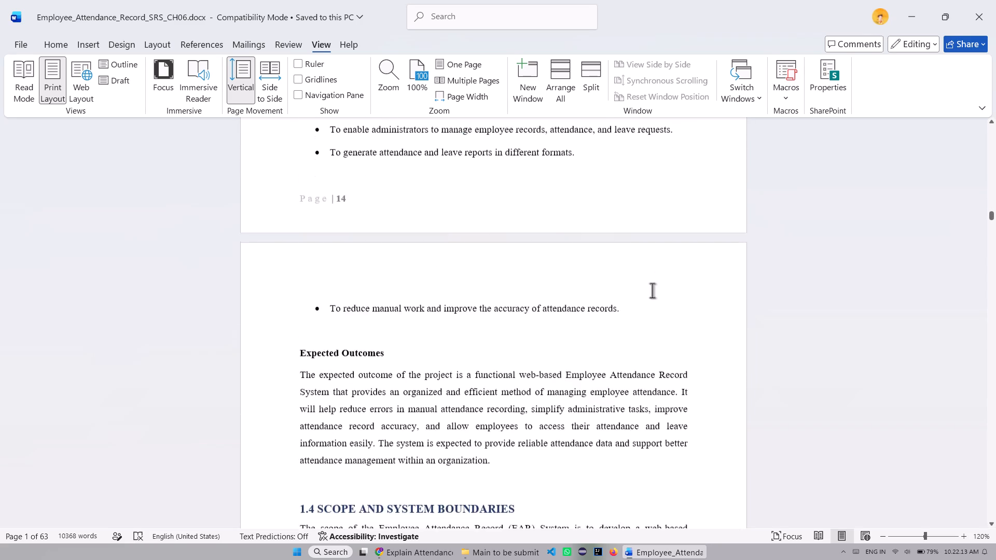
{"action": "scroll", "coordinate": [652, 290], "scroll_direction": "down", "scroll_amount": 12}
{"action": "scroll", "coordinate": [668, 271], "scroll_direction": "down", "scroll_amount": 20}
{"action": "scroll", "coordinate": [668, 271], "scroll_direction": "down", "scroll_amount": 5}
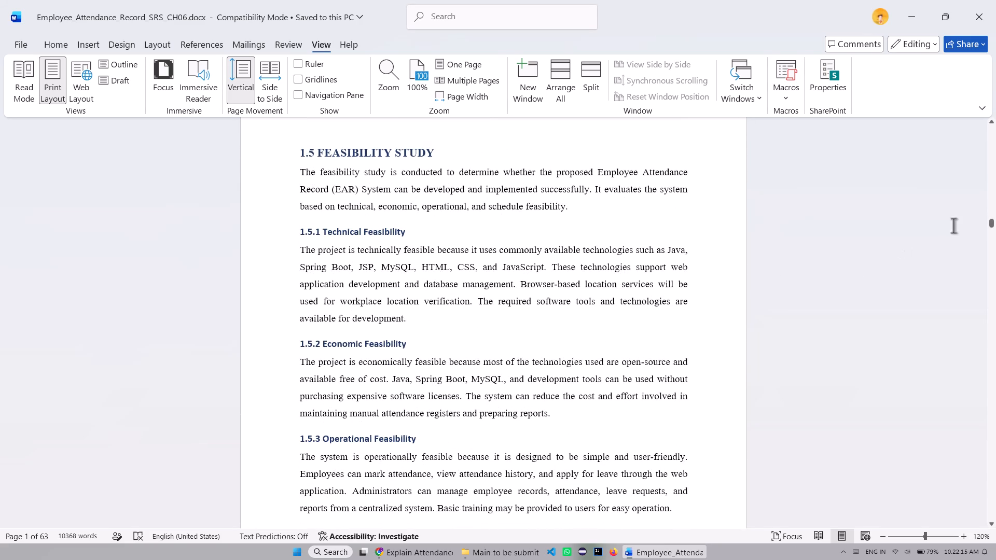
{"action": "middle_click", "coordinate": [518, 302]}
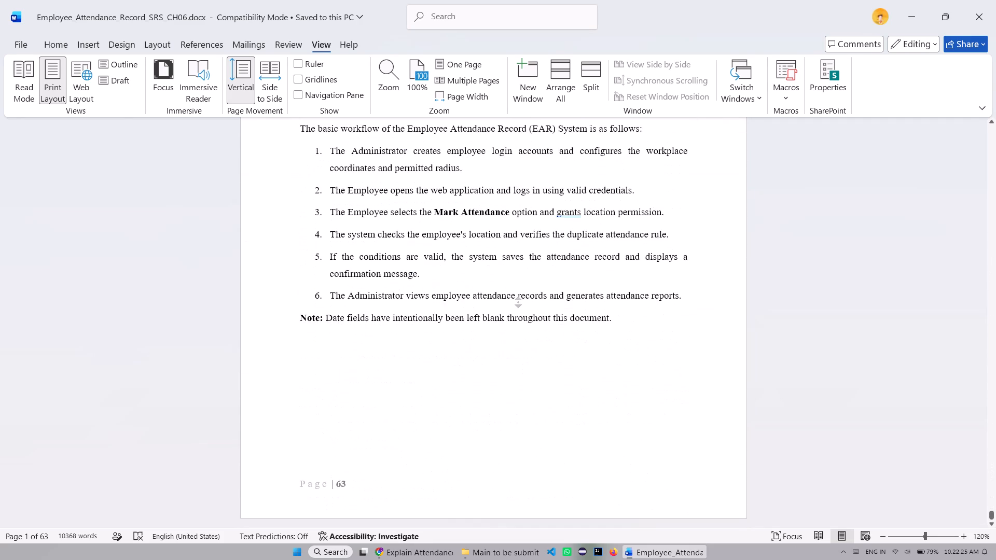
{"action": "left_click", "coordinate": [829, 350]}
Begin saving a copy of the report in PDF (*.pdf) format and open the full Save As dialog.
{"action": "left_click", "coordinate": [27, 45]}
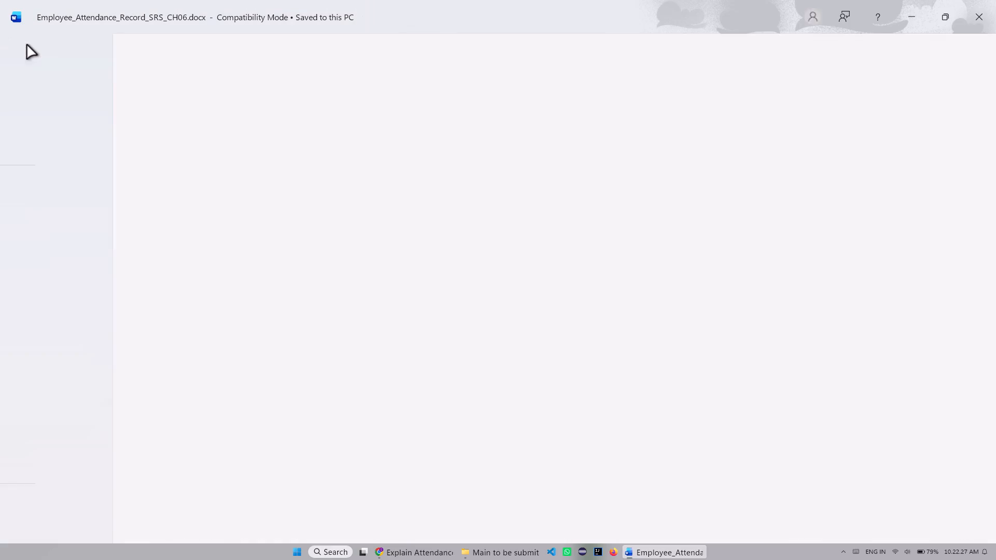
{"action": "left_click", "coordinate": [47, 227]}
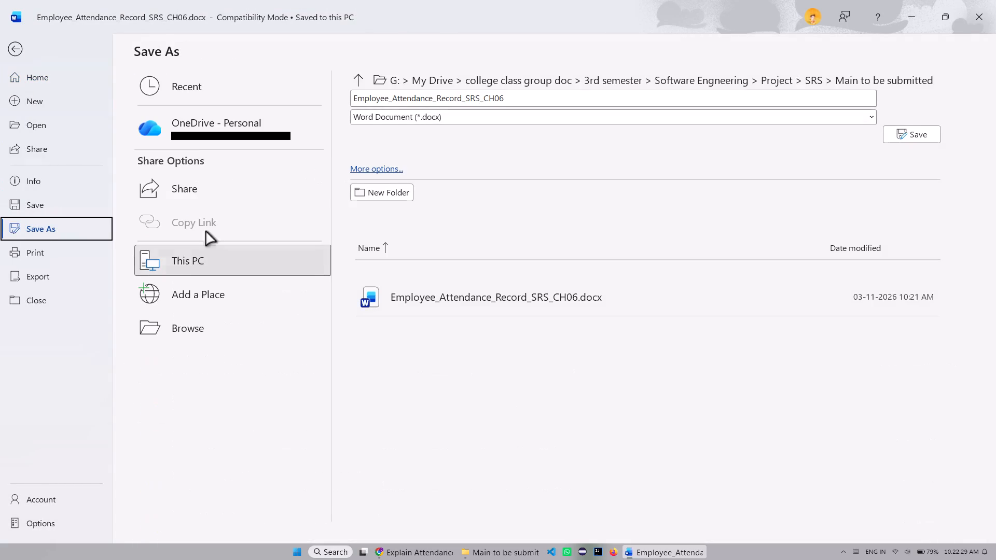
{"action": "left_click", "coordinate": [567, 116]}
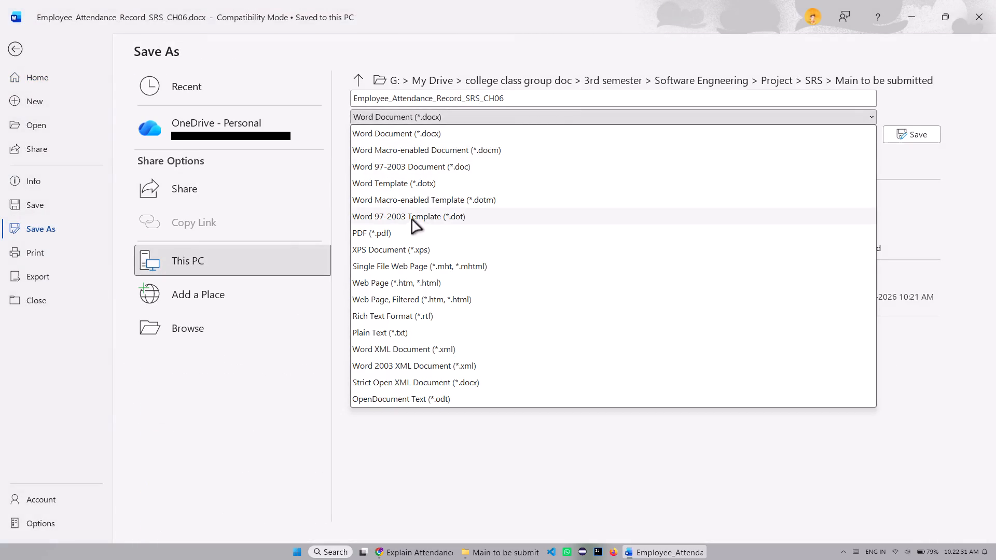
{"action": "left_click", "coordinate": [395, 228]}
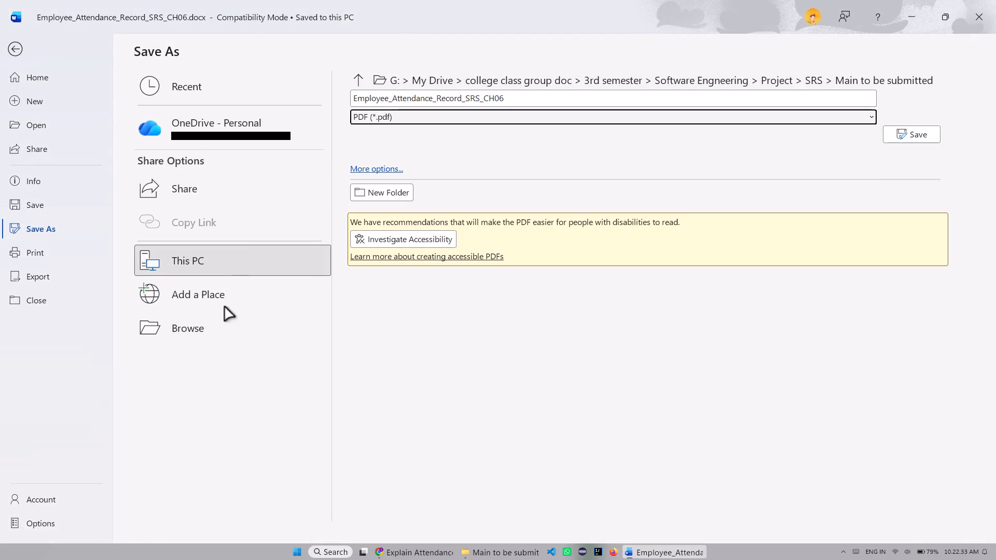
{"action": "double_click", "coordinate": [223, 260]}
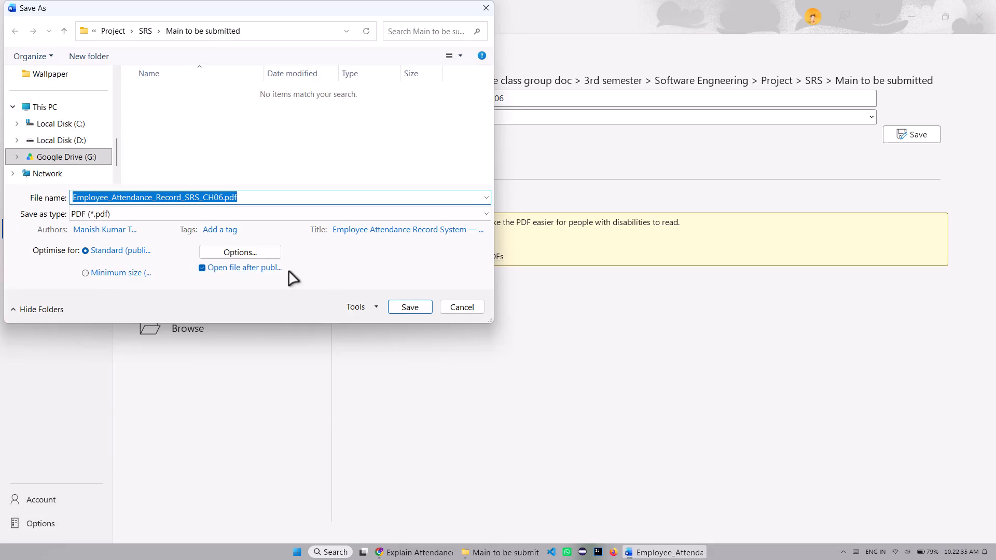
Save the report as Employee_Attendance_Record_SRS_CH06.pdf in the Main to be submitted folder under Software Engneering > Project > SRS on Google Drive.
{"action": "double_click", "coordinate": [59, 154]}
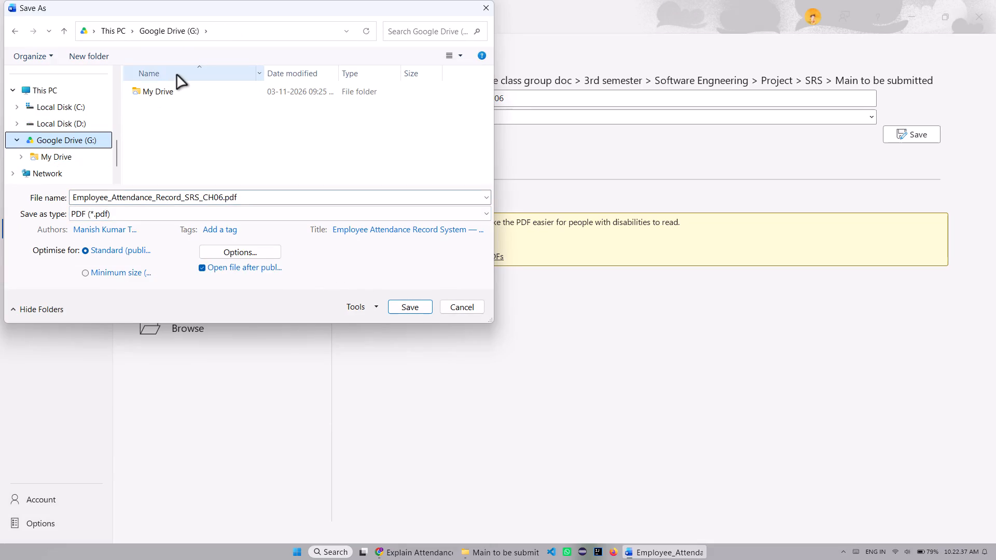
{"action": "double_click", "coordinate": [177, 89]}
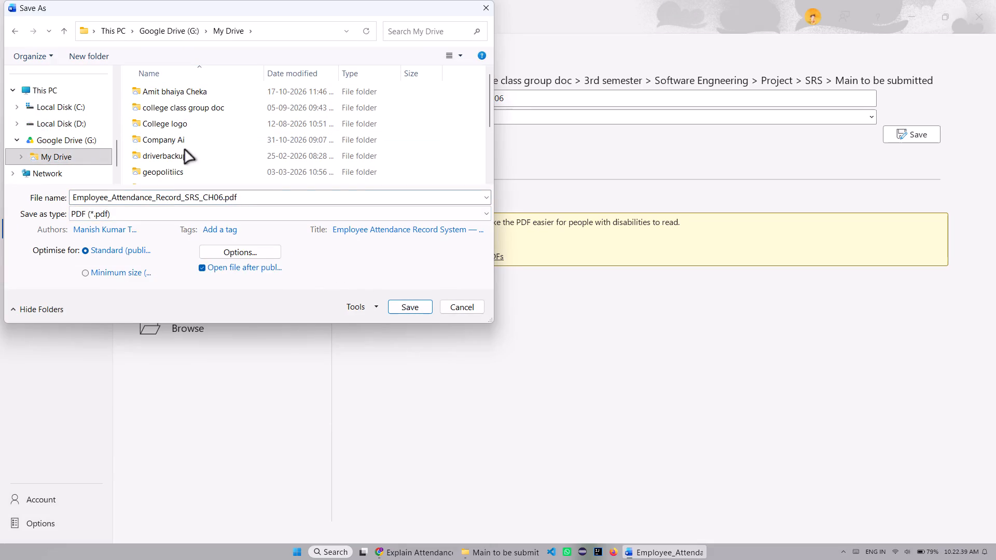
{"action": "double_click", "coordinate": [211, 105]}
{"action": "double_click", "coordinate": [211, 127]}
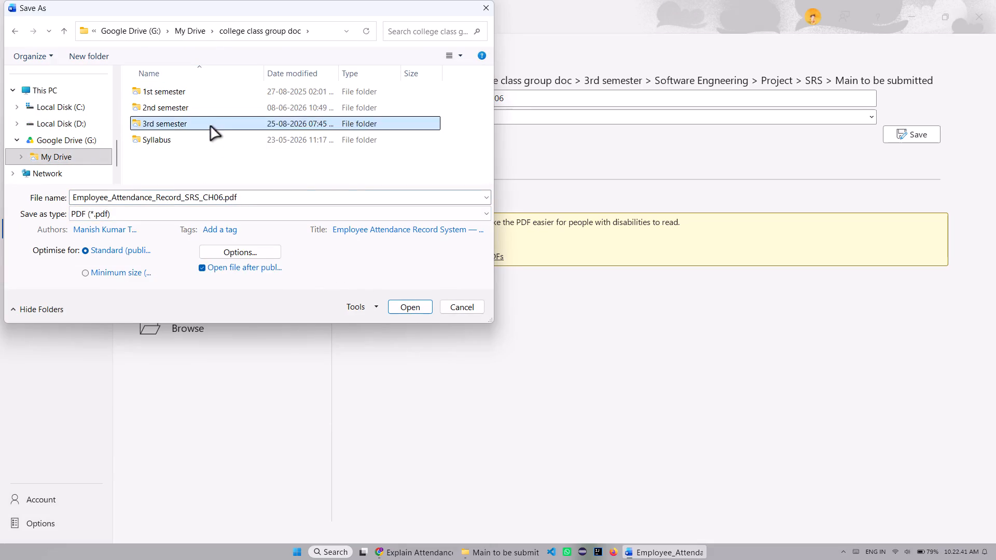
{"action": "double_click", "coordinate": [214, 154]}
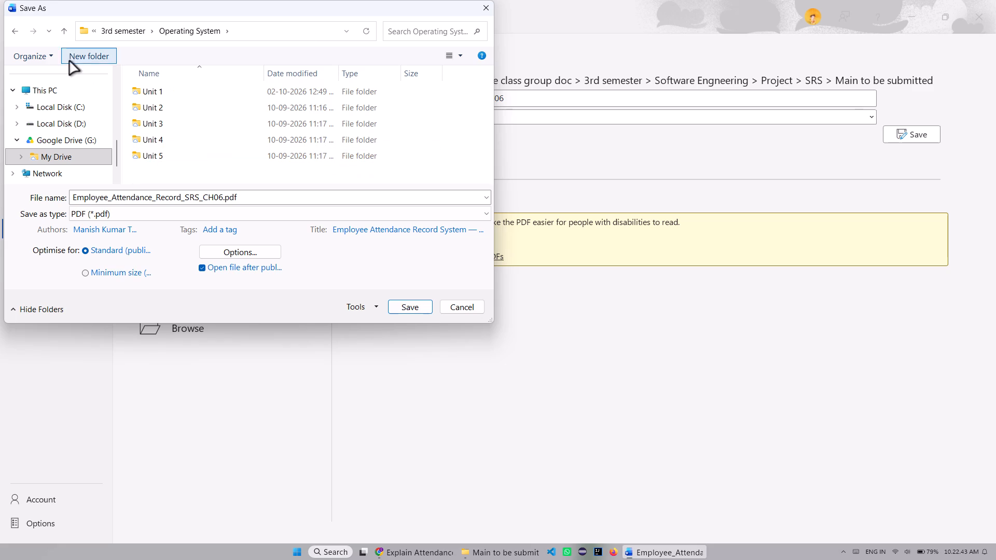
{"action": "left_click", "coordinate": [20, 34]}
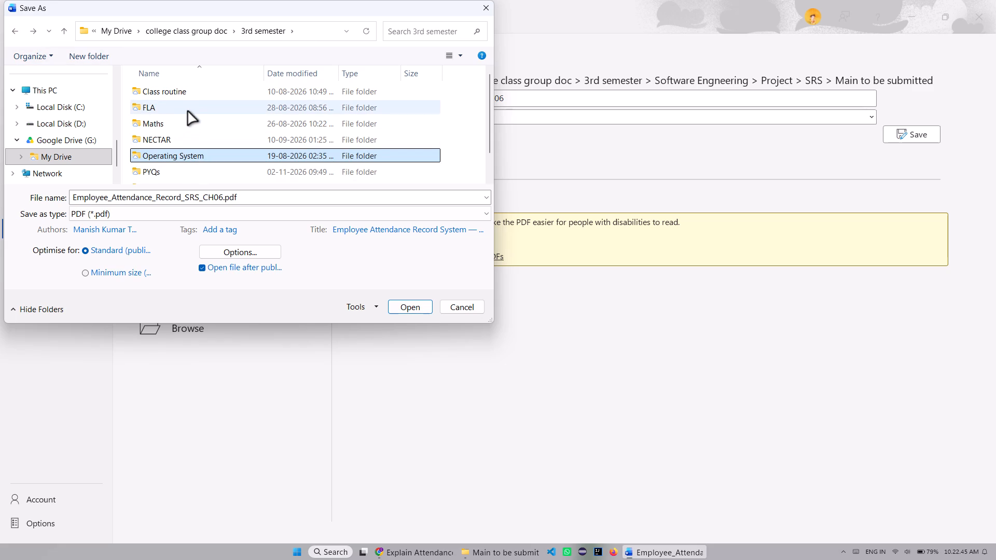
{"action": "scroll", "coordinate": [192, 96], "scroll_direction": "down", "scroll_amount": 2}
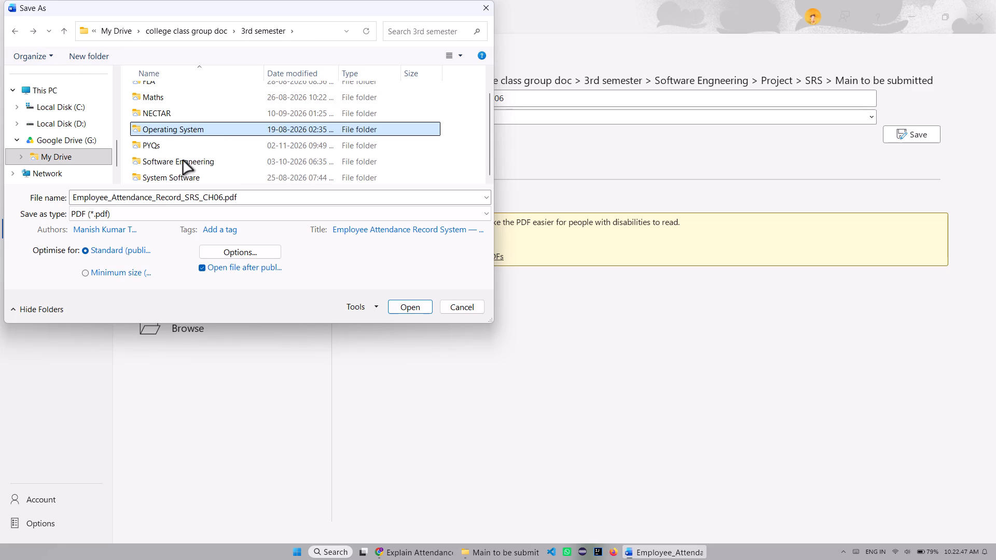
{"action": "double_click", "coordinate": [183, 161]}
{"action": "double_click", "coordinate": [213, 92]}
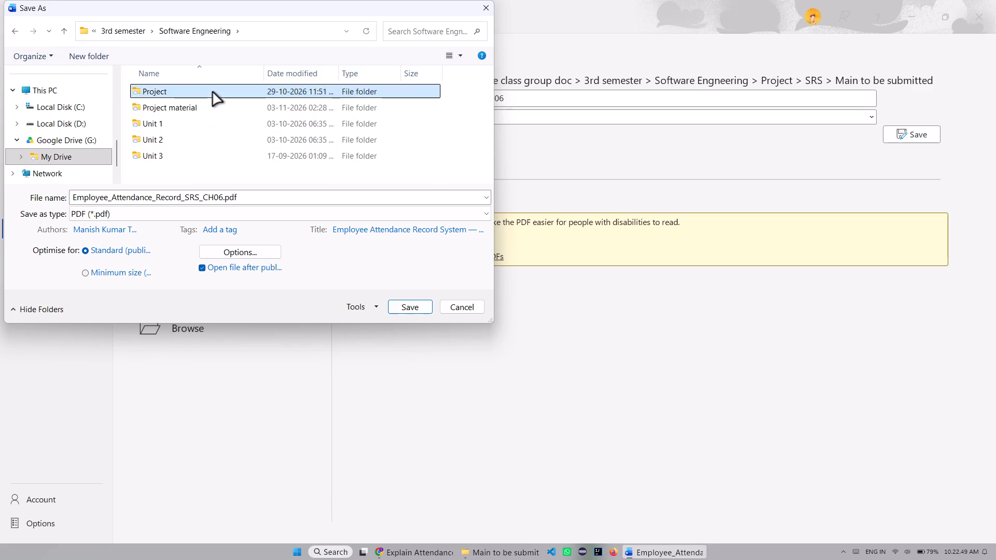
{"action": "double_click", "coordinate": [185, 134]}
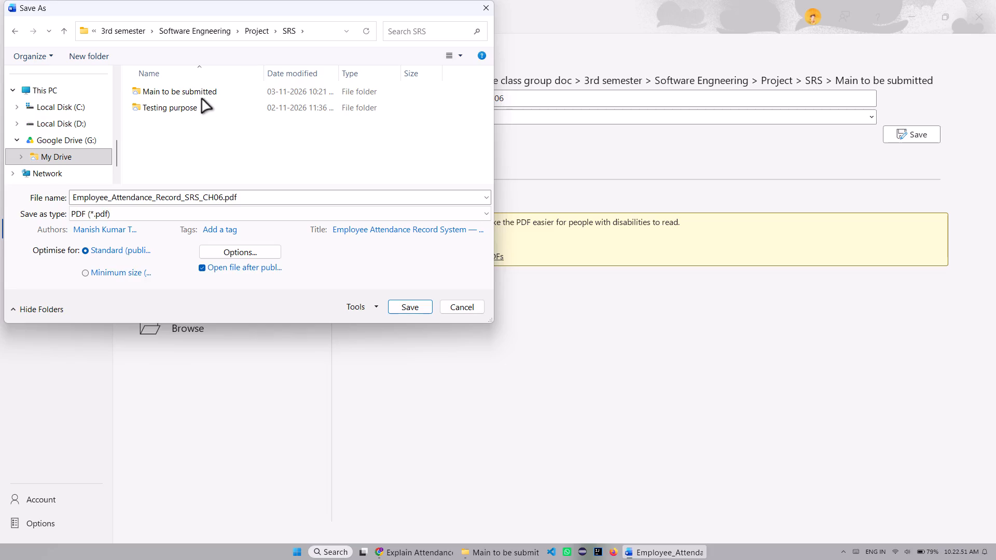
{"action": "double_click", "coordinate": [205, 92]}
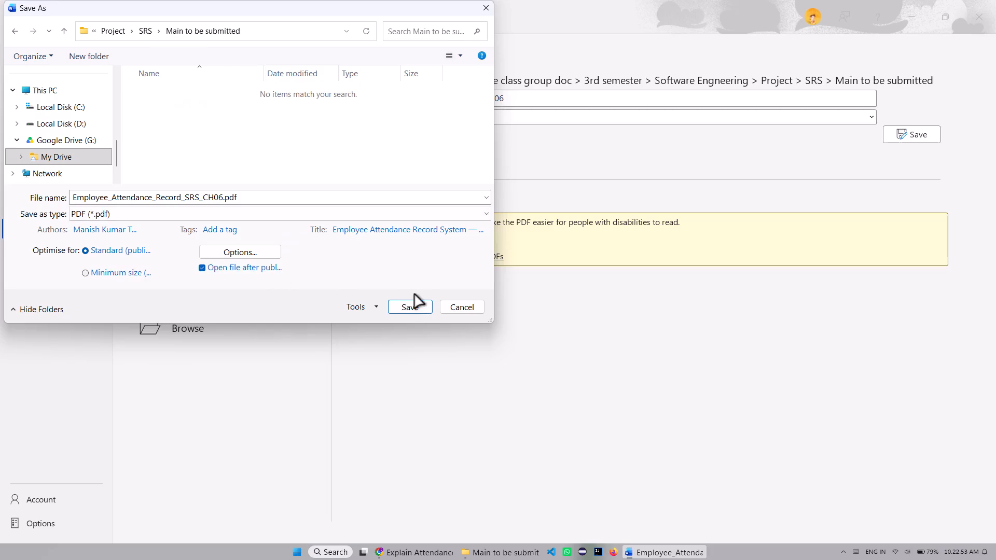
{"action": "left_click", "coordinate": [408, 302]}
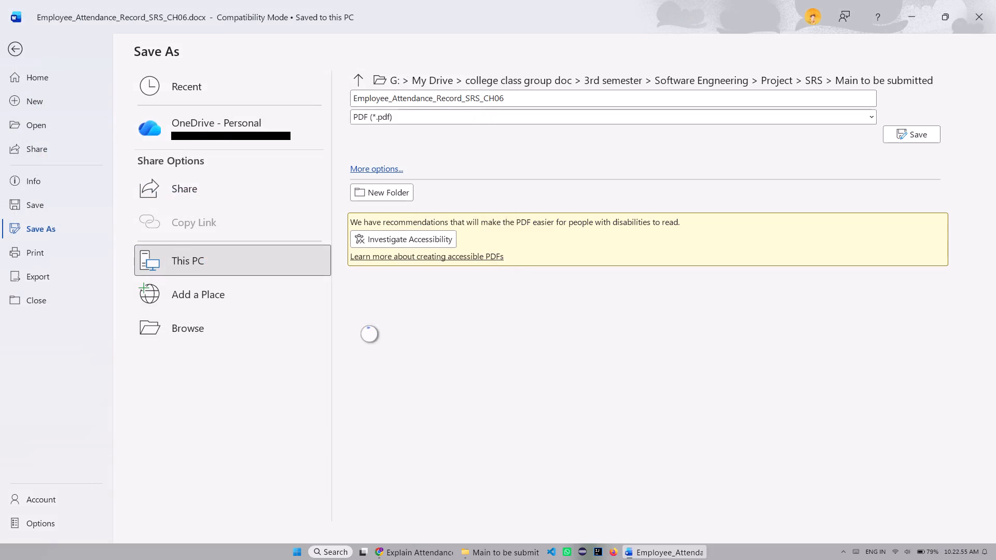
Switch to the exported PDF in Microsoft Edge, maximize it, and skim from the cover page to the table of contents.
{"action": "left_click", "coordinate": [474, 558]}
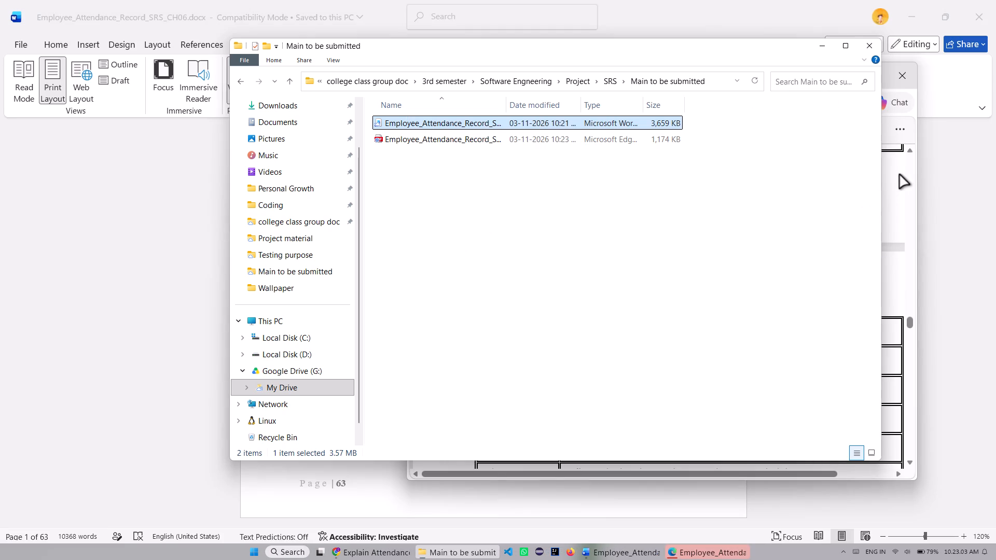
{"action": "left_click", "coordinate": [901, 174]}
{"action": "left_click", "coordinate": [868, 74]}
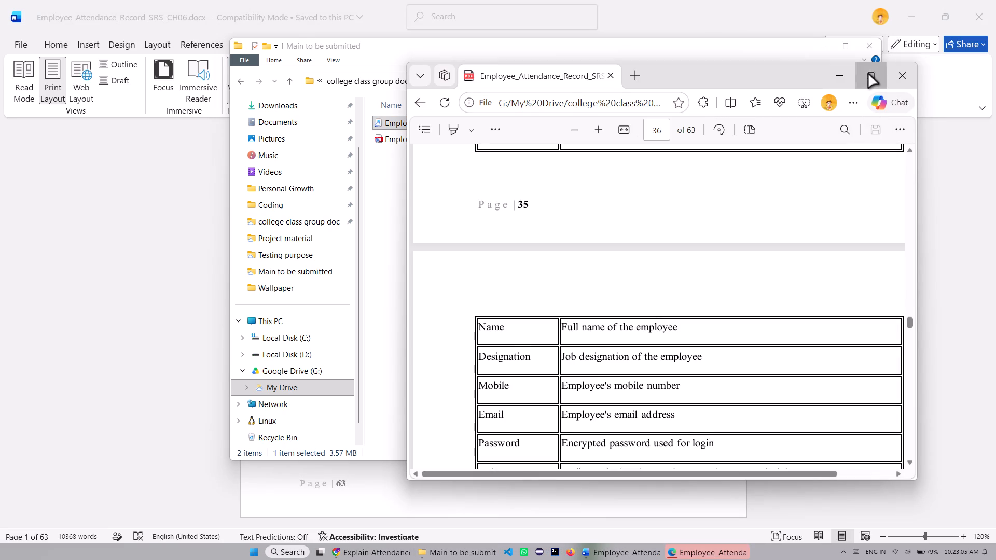
{"action": "scroll", "coordinate": [610, 274], "scroll_direction": "up", "scroll_amount": 5}
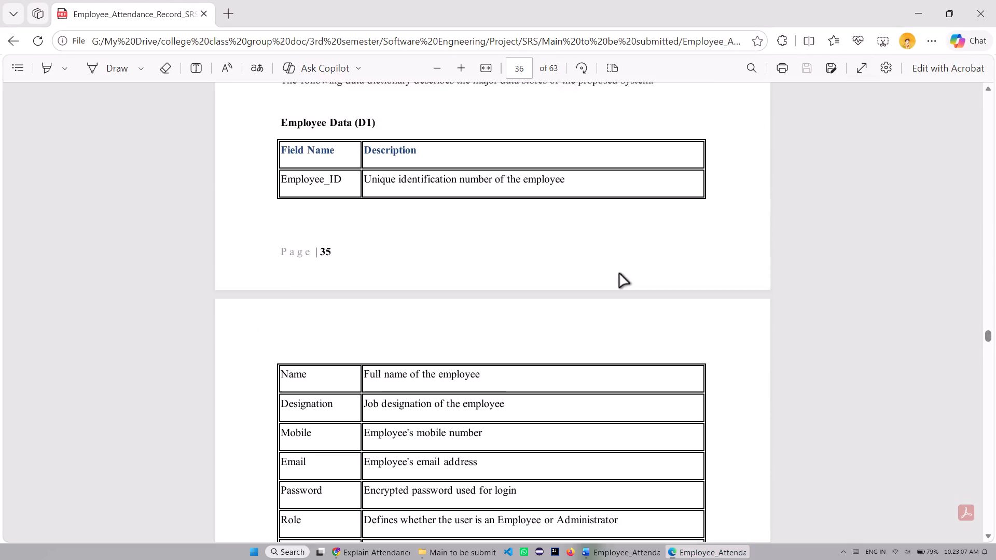
{"action": "scroll", "coordinate": [619, 274], "scroll_direction": "up", "scroll_amount": 13}
{"action": "scroll", "coordinate": [619, 274], "scroll_direction": "up", "scroll_amount": 9}
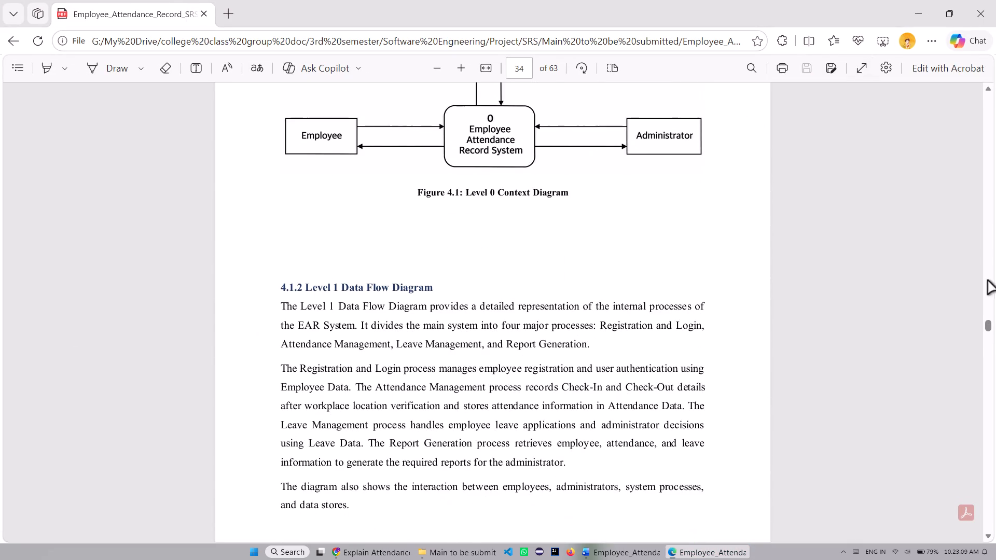
{"action": "left_click_drag", "start_coordinate": [989, 326], "coordinate": [995, 58]}
{"action": "scroll", "coordinate": [483, 213], "scroll_direction": "down", "scroll_amount": 6}
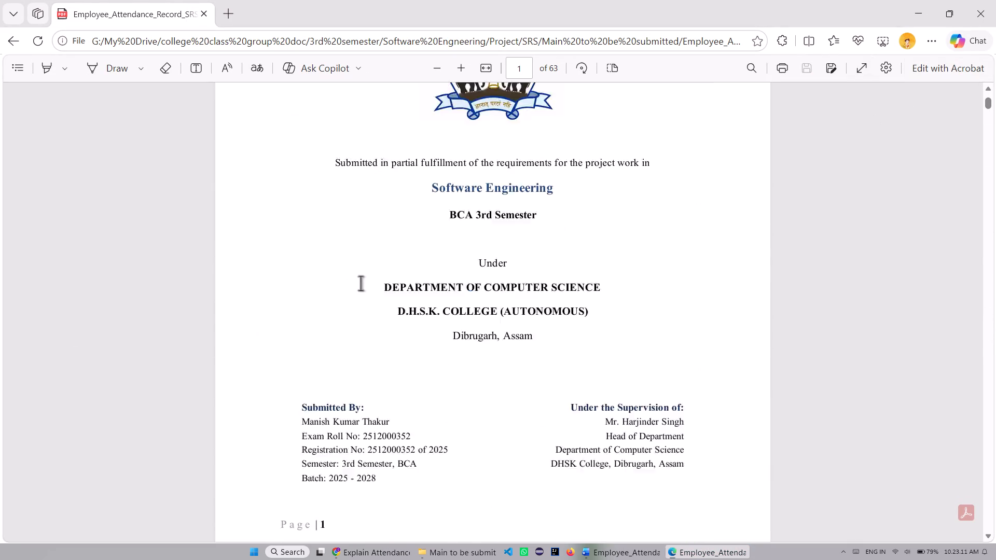
{"action": "scroll", "coordinate": [361, 283], "scroll_direction": "down", "scroll_amount": 20}
{"action": "scroll", "coordinate": [361, 283], "scroll_direction": "down", "scroll_amount": 20}
{"action": "scroll", "coordinate": [361, 283], "scroll_direction": "down", "scroll_amount": 6}
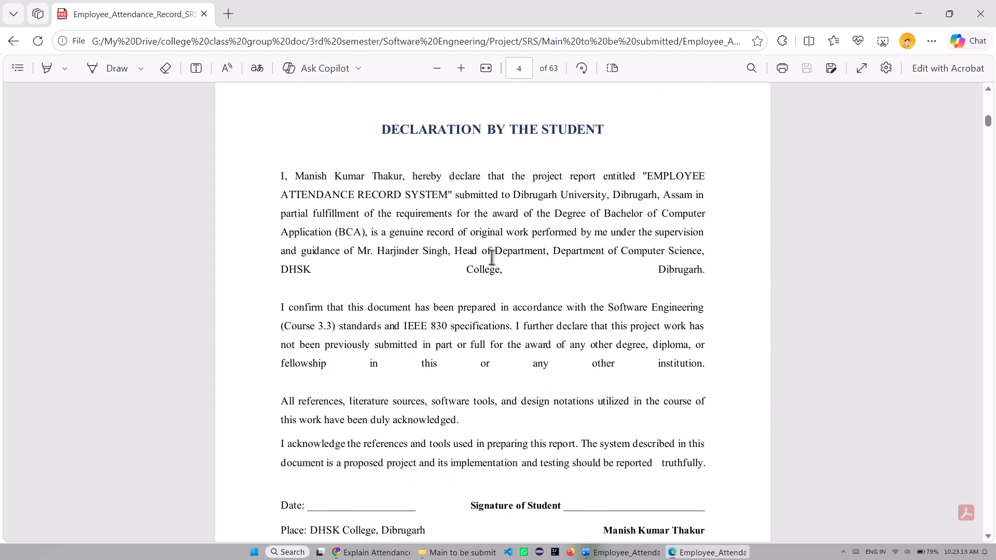
{"action": "scroll", "coordinate": [491, 257], "scroll_direction": "down", "scroll_amount": 10}
{"action": "scroll", "coordinate": [517, 248], "scroll_direction": "down", "scroll_amount": 20}
{"action": "scroll", "coordinate": [517, 248], "scroll_direction": "down", "scroll_amount": 9}
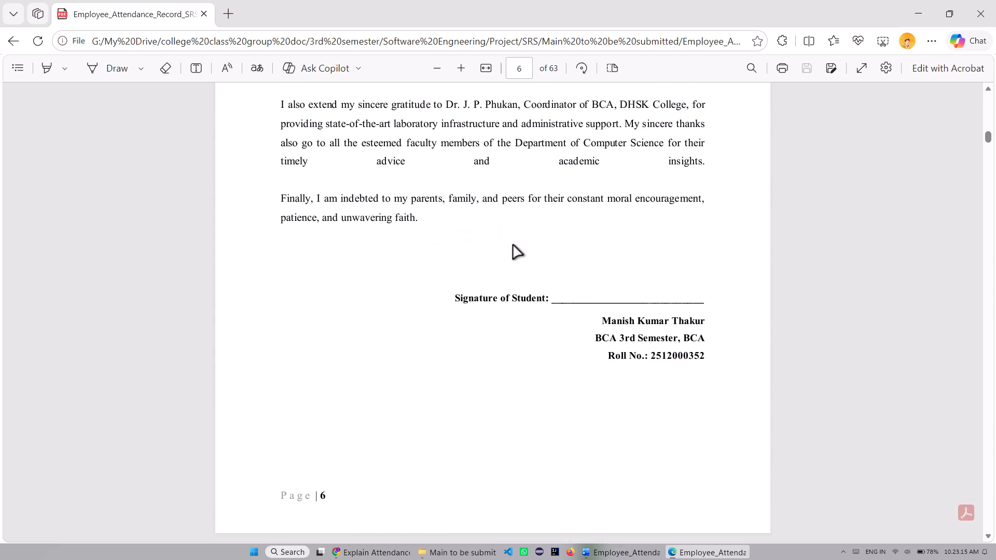
{"action": "scroll", "coordinate": [513, 245], "scroll_direction": "down", "scroll_amount": 19}
{"action": "scroll", "coordinate": [521, 216], "scroll_direction": "down", "scroll_amount": 7}
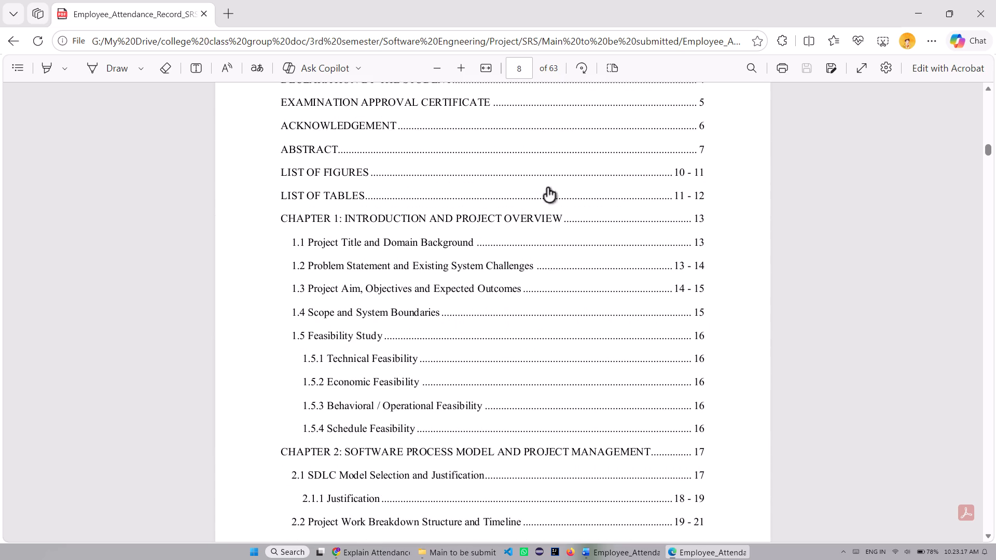
Follow the Certificate of the Coordinator and List of Figures links in the PDF's table of contents to check where they lead.
{"action": "scroll", "coordinate": [449, 187], "scroll_direction": "up", "scroll_amount": 6}
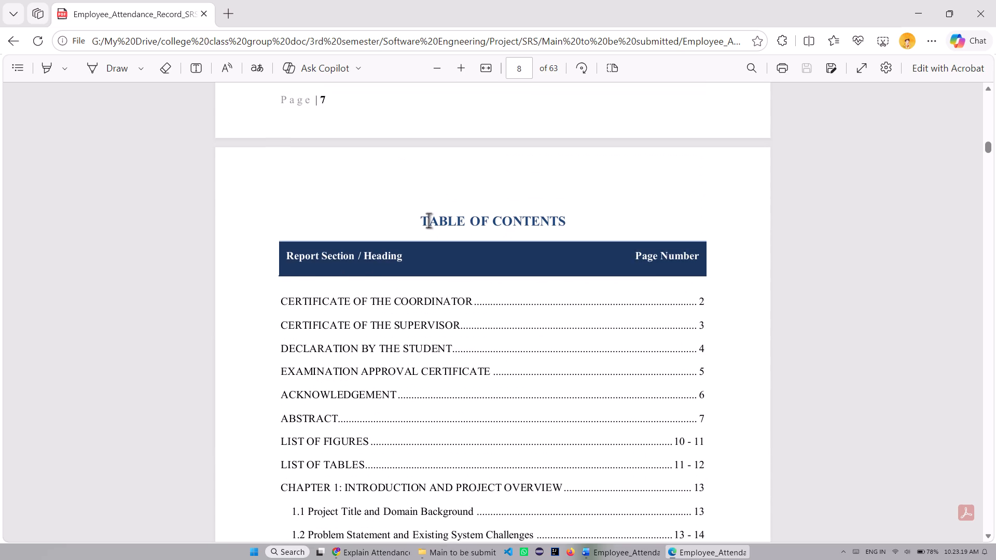
{"action": "left_click", "coordinate": [399, 304]}
{"action": "scroll", "coordinate": [482, 261], "scroll_direction": "down", "scroll_amount": 11}
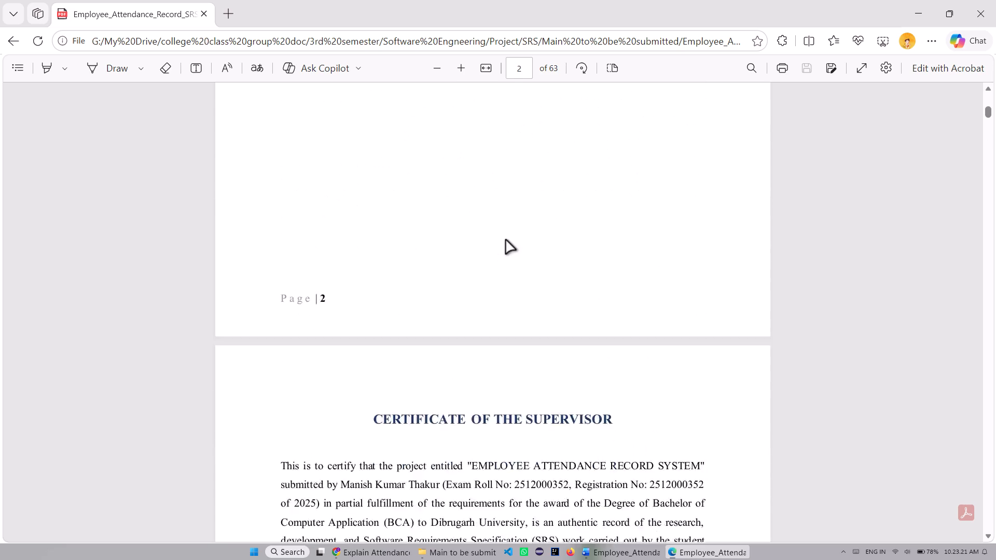
{"action": "scroll", "coordinate": [506, 240], "scroll_direction": "down", "scroll_amount": 20}
{"action": "scroll", "coordinate": [506, 240], "scroll_direction": "down", "scroll_amount": 20}
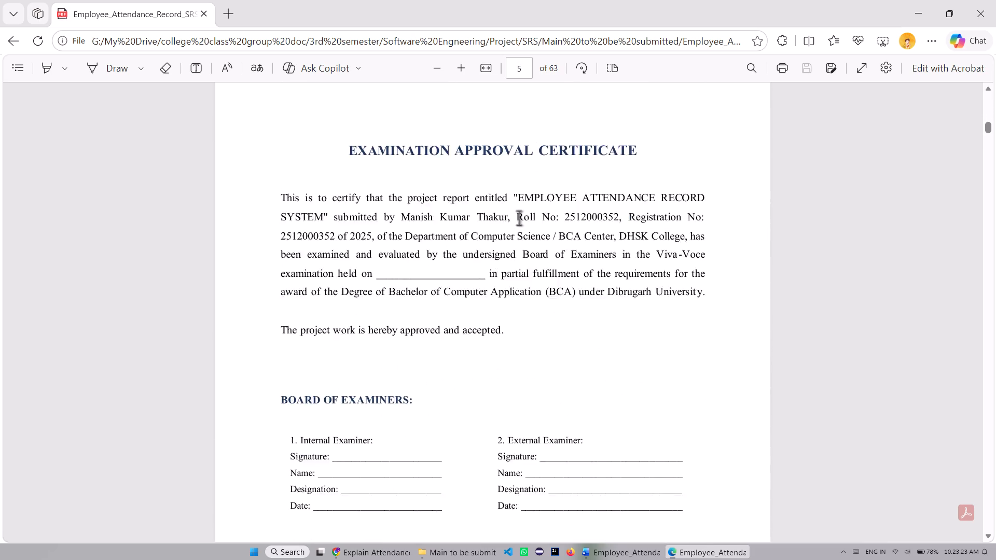
{"action": "scroll", "coordinate": [519, 218], "scroll_direction": "down", "scroll_amount": 20}
{"action": "scroll", "coordinate": [519, 218], "scroll_direction": "down", "scroll_amount": 20}
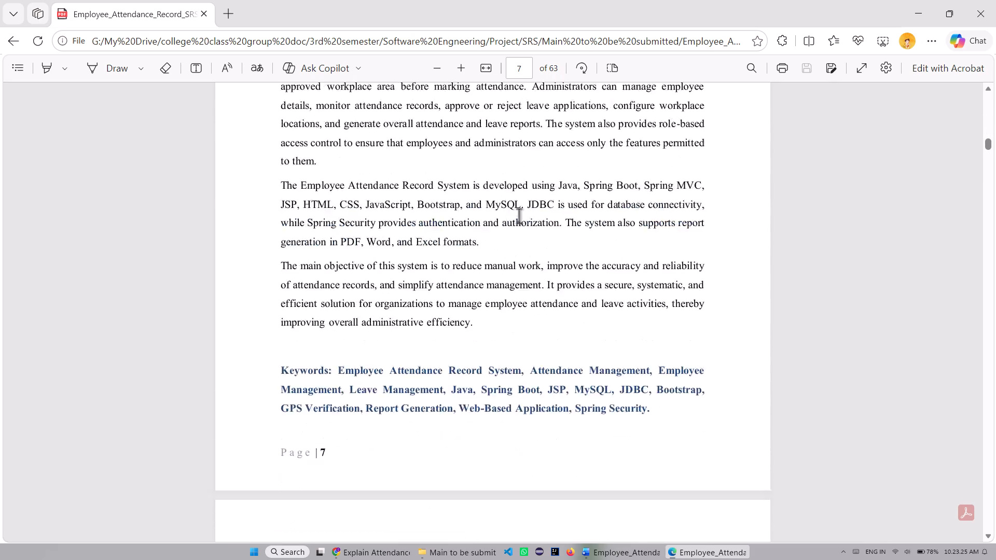
{"action": "scroll", "coordinate": [519, 216], "scroll_direction": "down", "scroll_amount": 7}
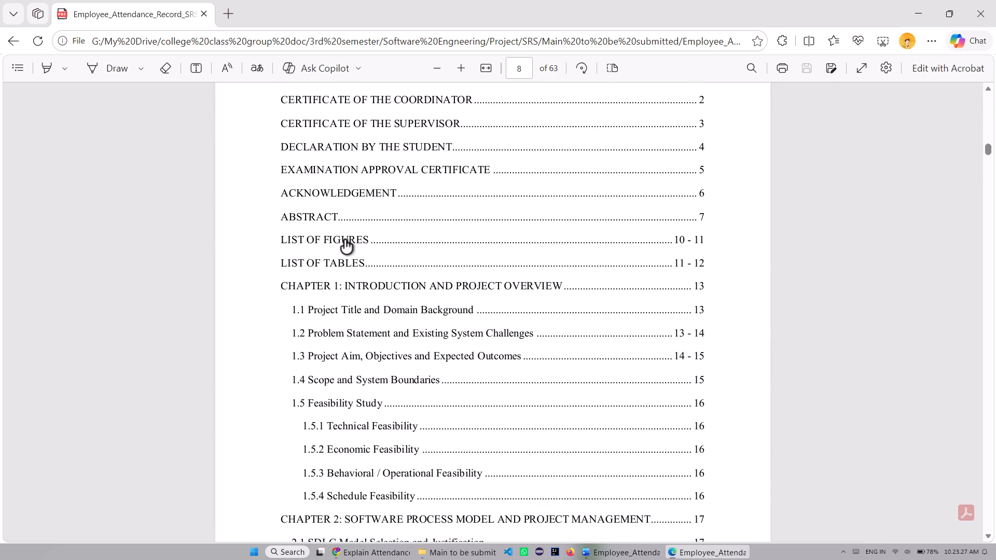
{"action": "left_click", "coordinate": [346, 237]}
{"action": "scroll", "coordinate": [379, 227], "scroll_direction": "down", "scroll_amount": 7}
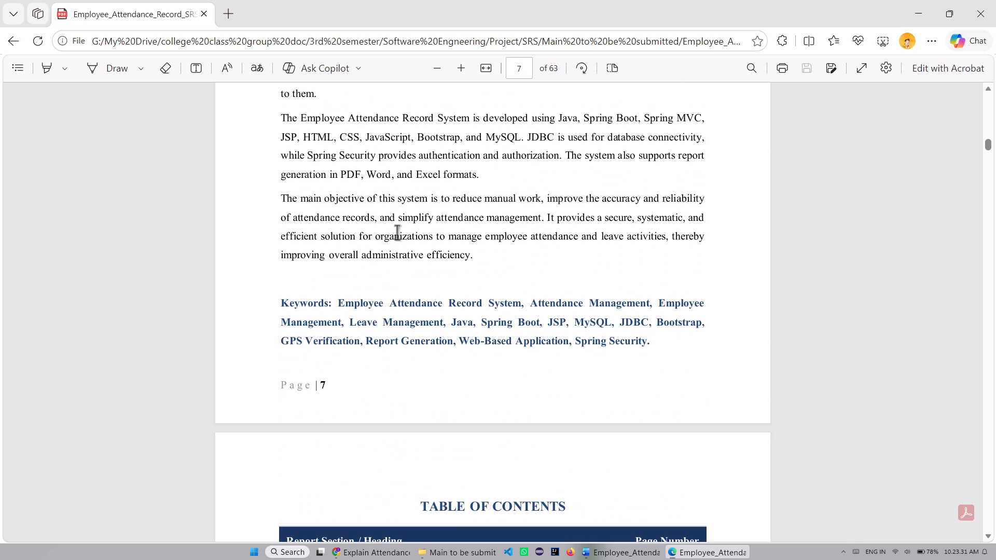
{"action": "scroll", "coordinate": [398, 232], "scroll_direction": "down", "scroll_amount": 16}
Examine the table of contents entries and their page numbers in the exported PDF.
{"action": "scroll", "coordinate": [445, 220], "scroll_direction": "up", "scroll_amount": 3}
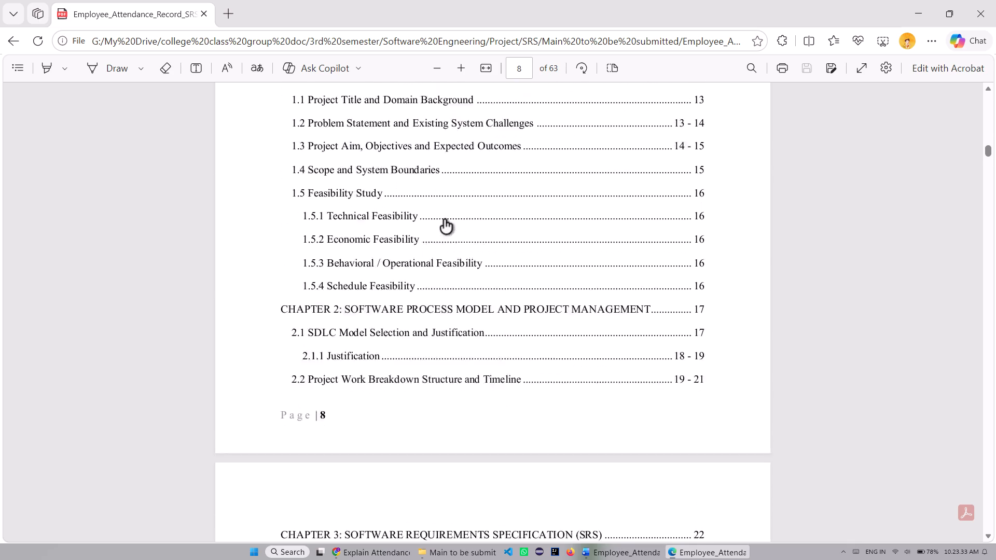
{"action": "scroll", "coordinate": [445, 220], "scroll_direction": "up", "scroll_amount": 1}
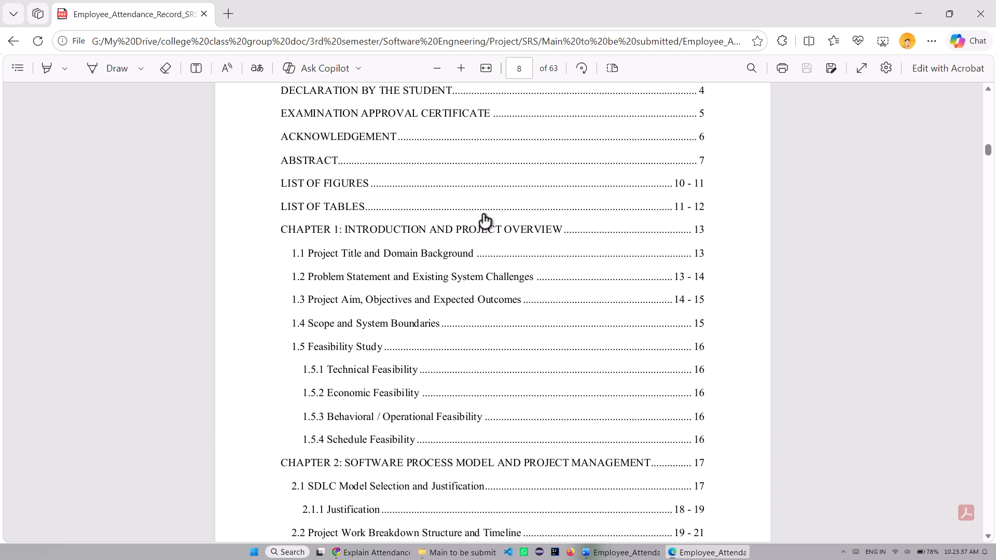
{"action": "scroll", "coordinate": [541, 231], "scroll_direction": "down", "scroll_amount": 20}
{"action": "scroll", "coordinate": [541, 231], "scroll_direction": "down", "scroll_amount": 4}
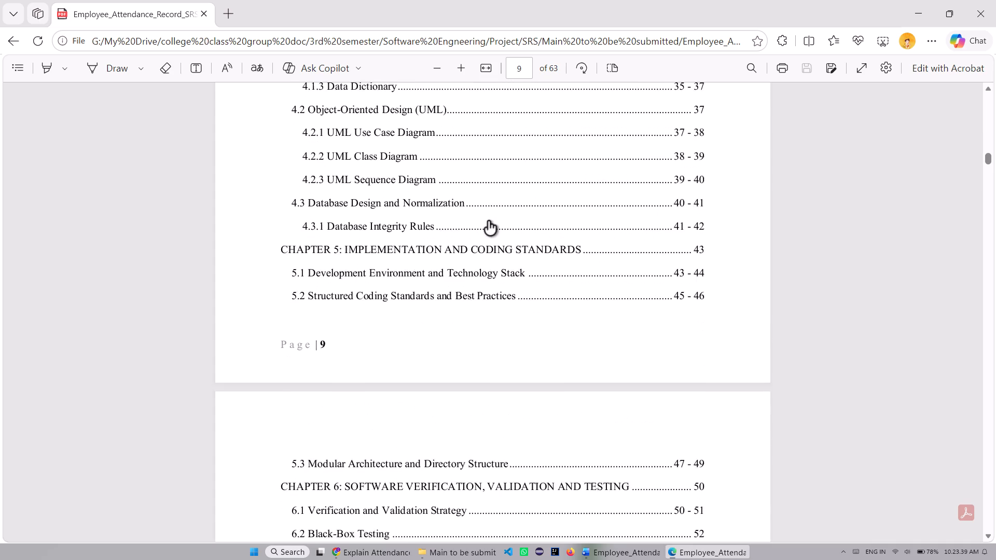
{"action": "scroll", "coordinate": [489, 221], "scroll_direction": "down", "scroll_amount": 4}
{"action": "scroll", "coordinate": [550, 208], "scroll_direction": "up", "scroll_amount": 14}
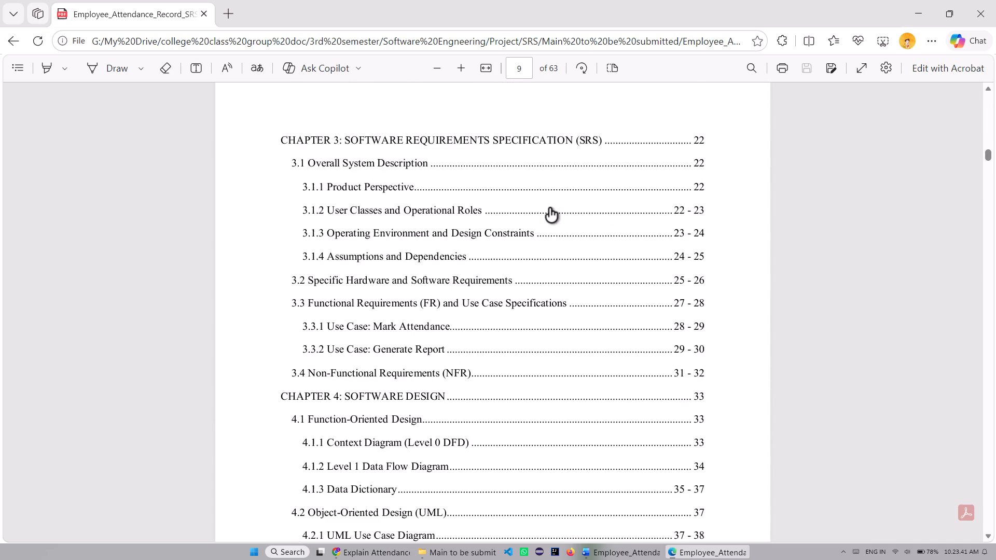
{"action": "scroll", "coordinate": [550, 208], "scroll_direction": "up", "scroll_amount": 7}
{"action": "scroll", "coordinate": [549, 208], "scroll_direction": "down", "scroll_amount": 5}
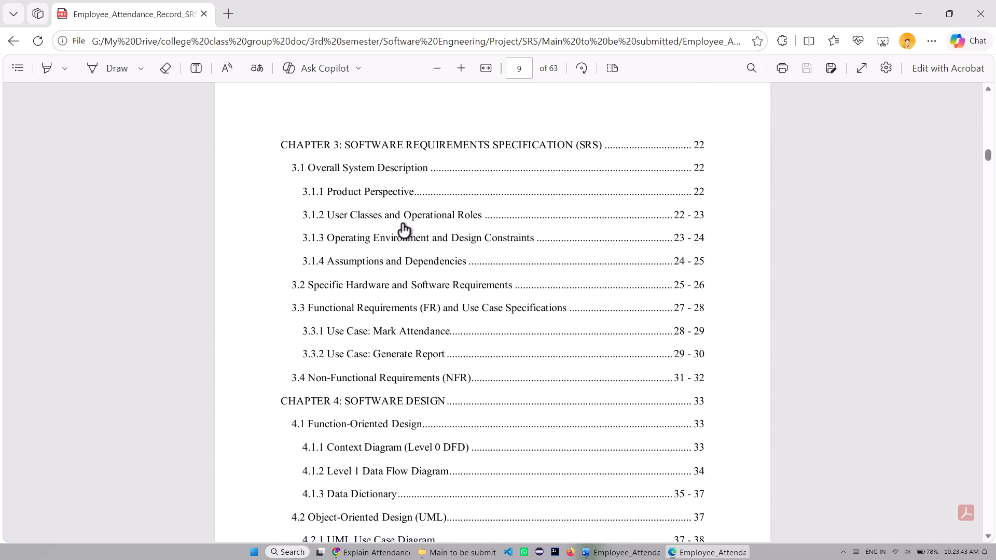
{"action": "scroll", "coordinate": [403, 224], "scroll_direction": "up", "scroll_amount": 15}
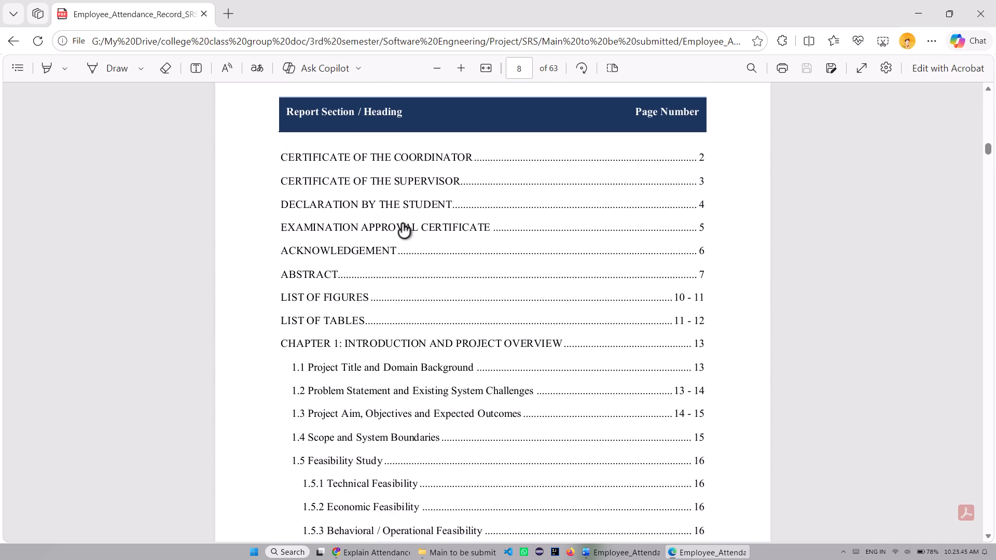
Follow the contents link for 1.1 Project Title and Domain Background, then review the lists of tables and figures preceding Chapter 1.
{"action": "left_click", "coordinate": [377, 365]}
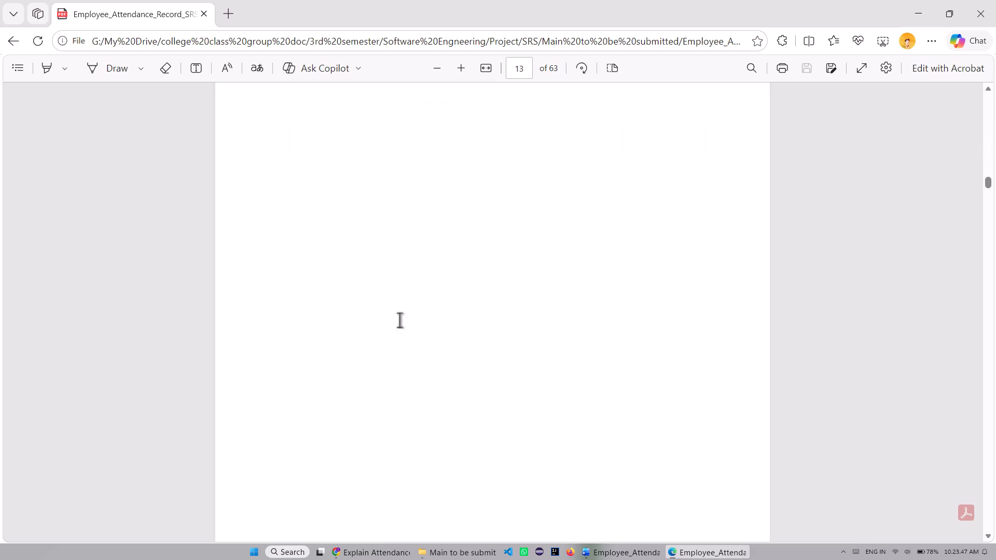
{"action": "scroll", "coordinate": [457, 281], "scroll_direction": "up", "scroll_amount": 16}
{"action": "scroll", "coordinate": [476, 284], "scroll_direction": "up", "scroll_amount": 8}
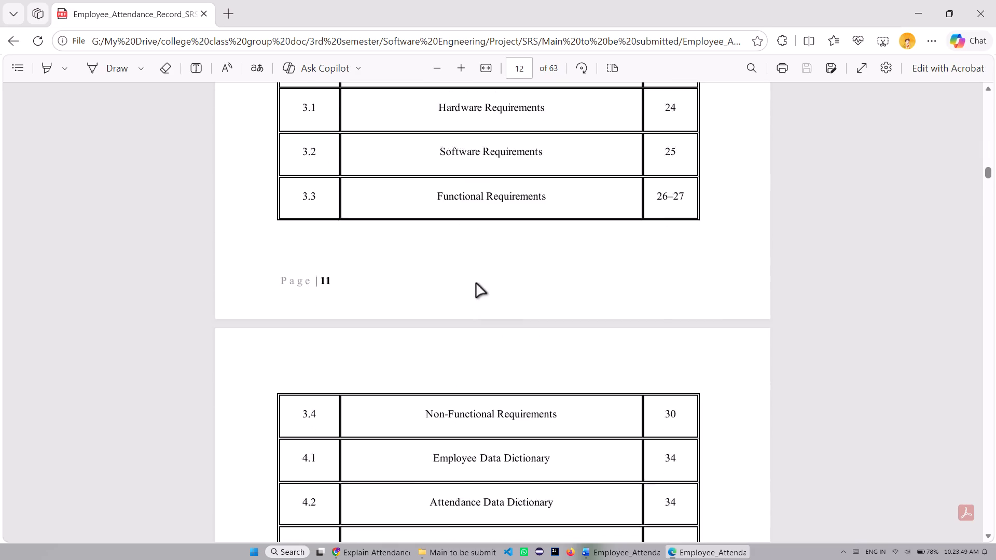
{"action": "scroll", "coordinate": [476, 284], "scroll_direction": "up", "scroll_amount": 10}
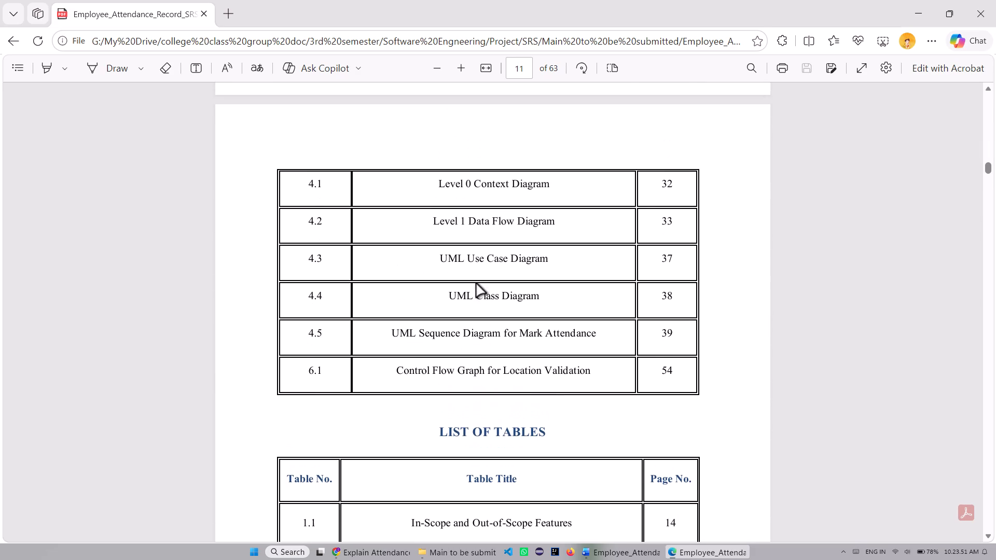
{"action": "scroll", "coordinate": [476, 284], "scroll_direction": "up", "scroll_amount": 9}
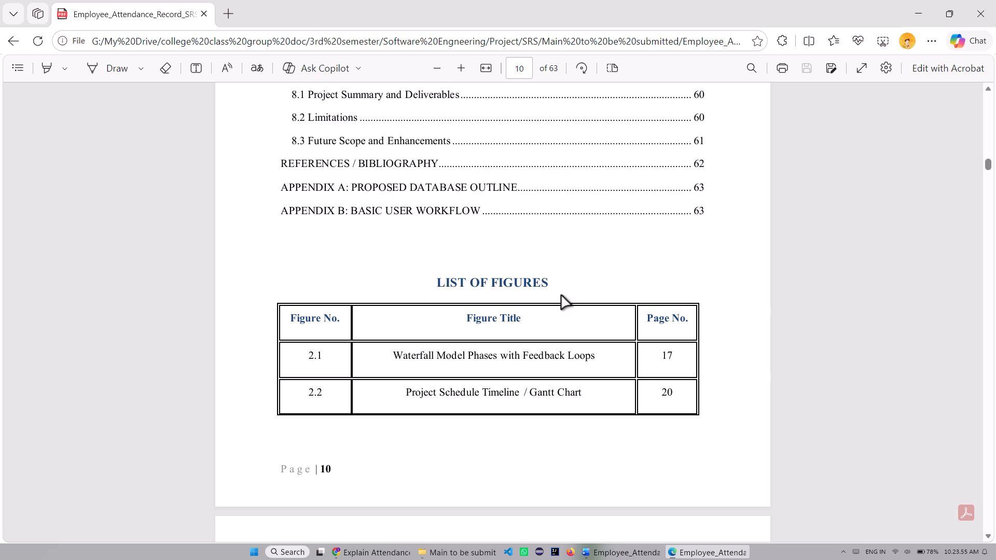
Examine the List of Figures and List of Tables entries and their page numbers in the exported PDF.
{"action": "scroll", "coordinate": [465, 315], "scroll_direction": "down", "scroll_amount": 6}
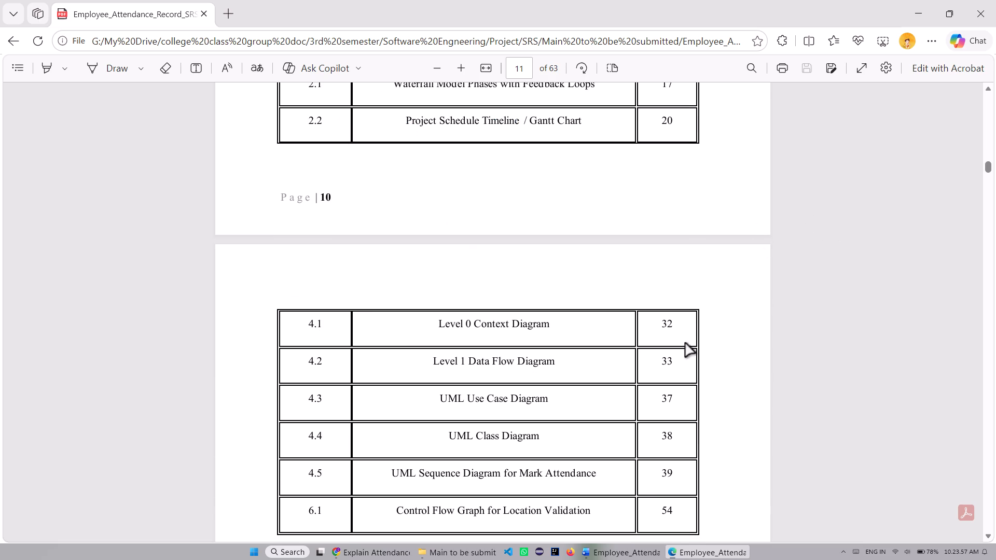
{"action": "scroll", "coordinate": [481, 171], "scroll_direction": "down", "scroll_amount": 8}
{"action": "scroll", "coordinate": [522, 174], "scroll_direction": "down", "scroll_amount": 3}
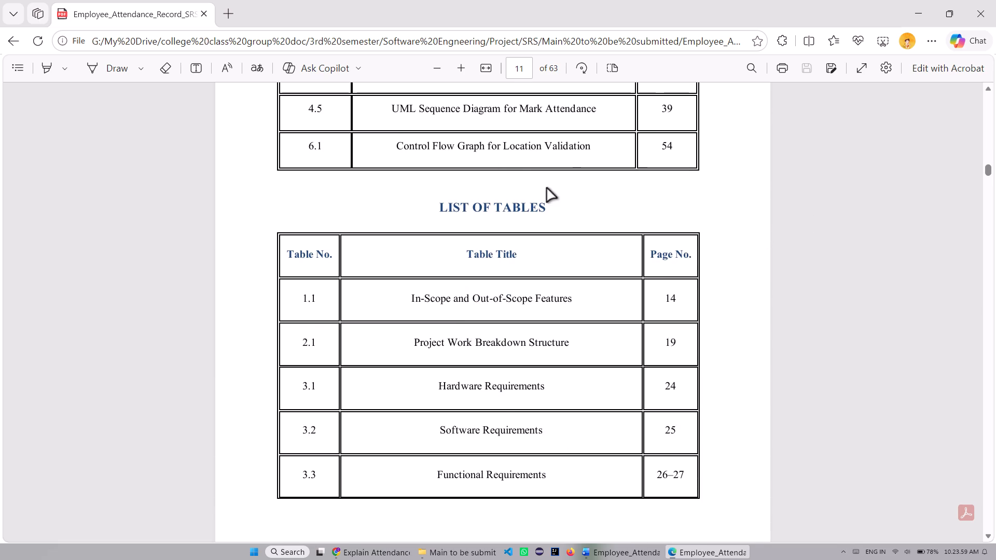
{"action": "scroll", "coordinate": [547, 188], "scroll_direction": "down", "scroll_amount": 4}
{"action": "scroll", "coordinate": [471, 218], "scroll_direction": "down", "scroll_amount": 7}
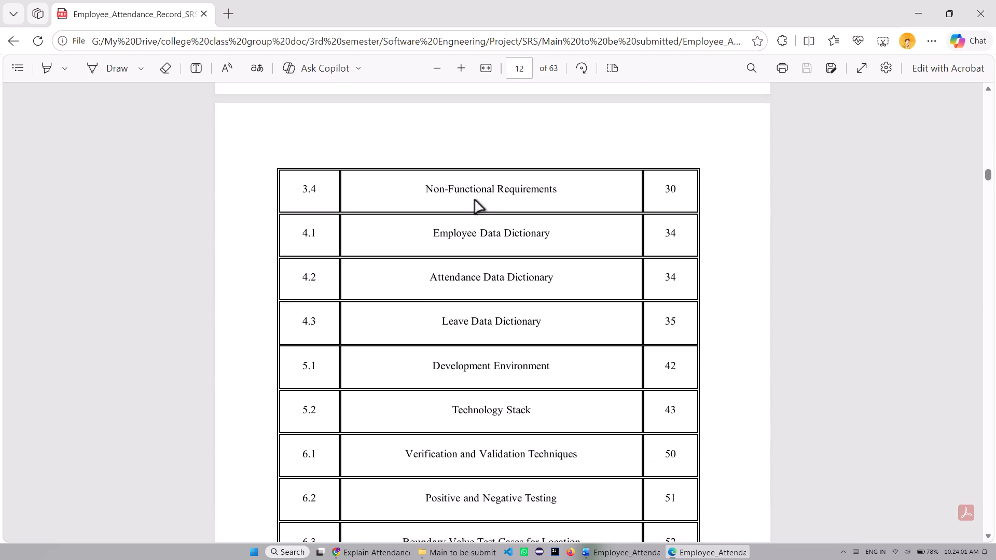
{"action": "scroll", "coordinate": [475, 200], "scroll_direction": "down", "scroll_amount": 1}
{"action": "scroll", "coordinate": [476, 219], "scroll_direction": "up", "scroll_amount": 6}
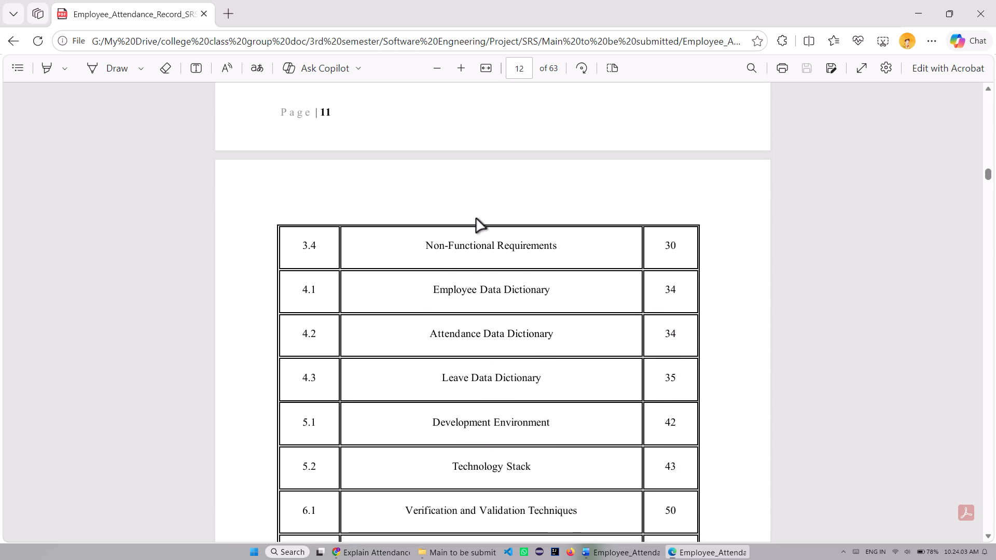
{"action": "scroll", "coordinate": [475, 221], "scroll_direction": "up", "scroll_amount": 5}
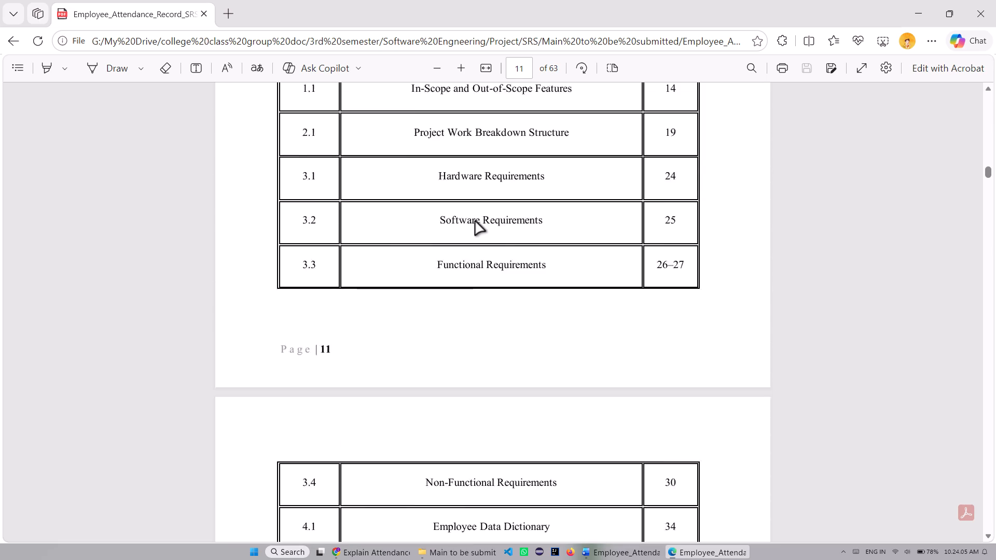
{"action": "scroll", "coordinate": [475, 221], "scroll_direction": "up", "scroll_amount": 3}
{"action": "left_click", "coordinate": [507, 434]}
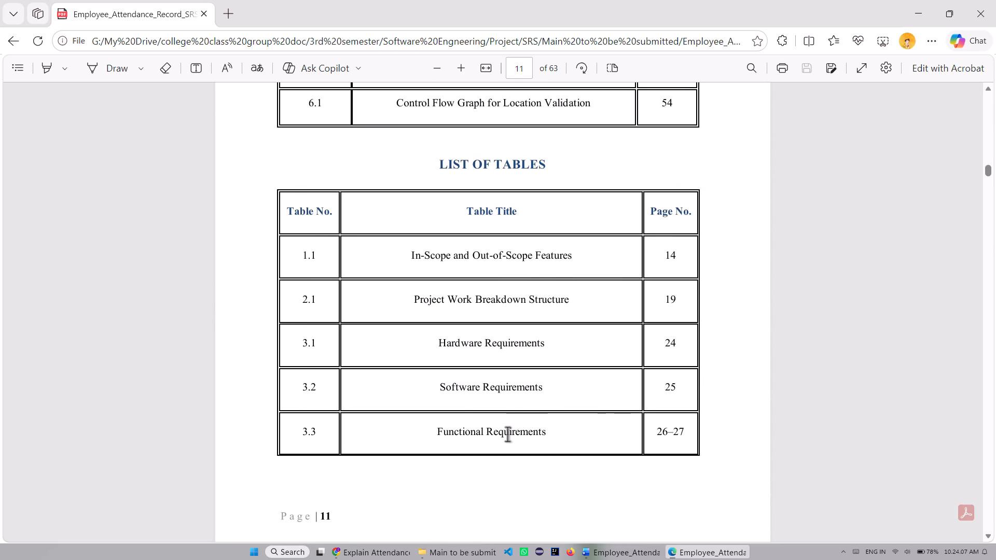
{"action": "scroll", "coordinate": [545, 263], "scroll_direction": "down", "scroll_amount": 4}
{"action": "scroll", "coordinate": [497, 248], "scroll_direction": "up", "scroll_amount": 5}
{"action": "scroll", "coordinate": [515, 255], "scroll_direction": "down", "scroll_amount": 6}
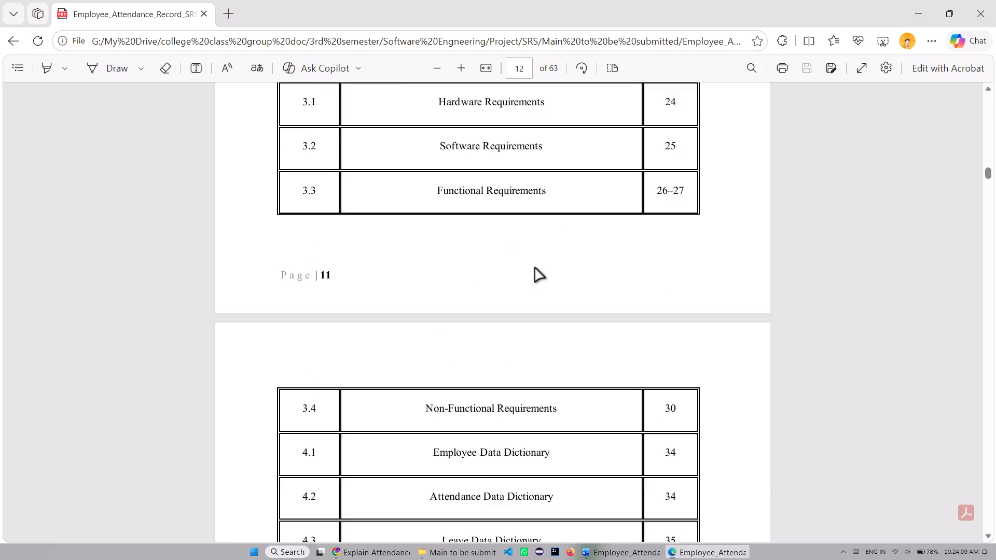
Skim Chapter 1 of the exported PDF, including the project objectives, expected outcomes, scope and system boundaries.
{"action": "scroll", "coordinate": [535, 268], "scroll_direction": "down", "scroll_amount": 20}
{"action": "scroll", "coordinate": [535, 268], "scroll_direction": "down", "scroll_amount": 6}
{"action": "scroll", "coordinate": [566, 178], "scroll_direction": "down", "scroll_amount": 8}
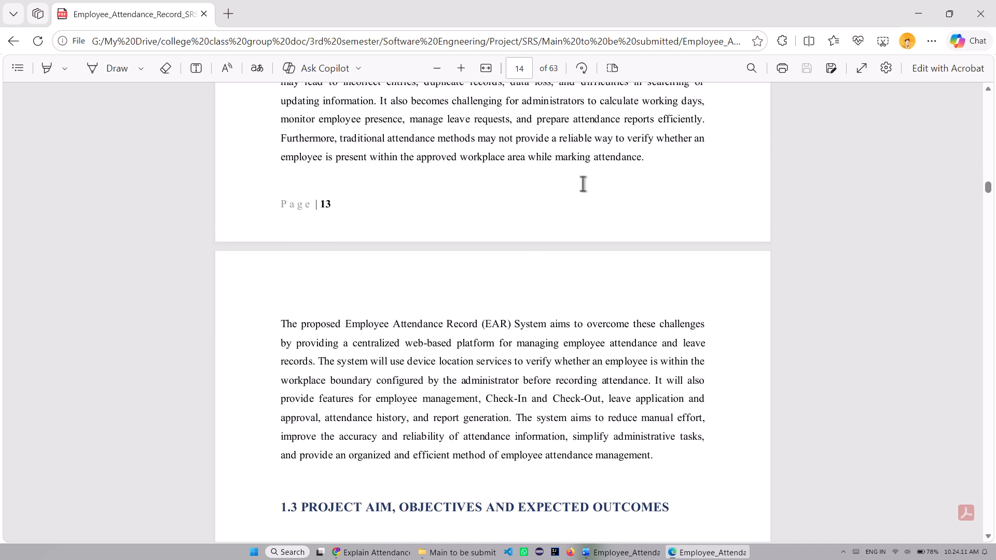
{"action": "scroll", "coordinate": [583, 183], "scroll_direction": "down", "scroll_amount": 15}
{"action": "scroll", "coordinate": [579, 180], "scroll_direction": "down", "scroll_amount": 11}
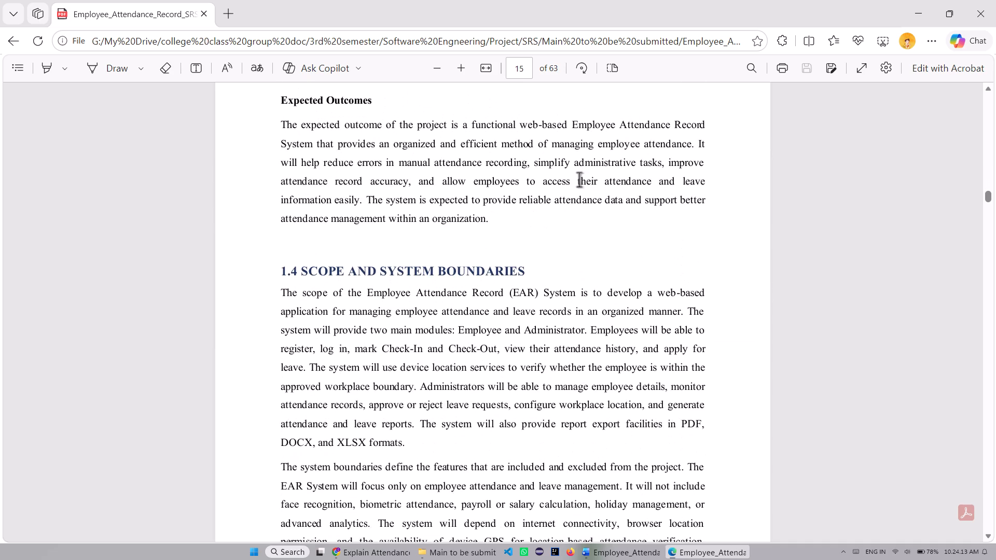
{"action": "scroll", "coordinate": [579, 179], "scroll_direction": "down", "scroll_amount": 12}
{"action": "scroll", "coordinate": [579, 174], "scroll_direction": "down", "scroll_amount": 14}
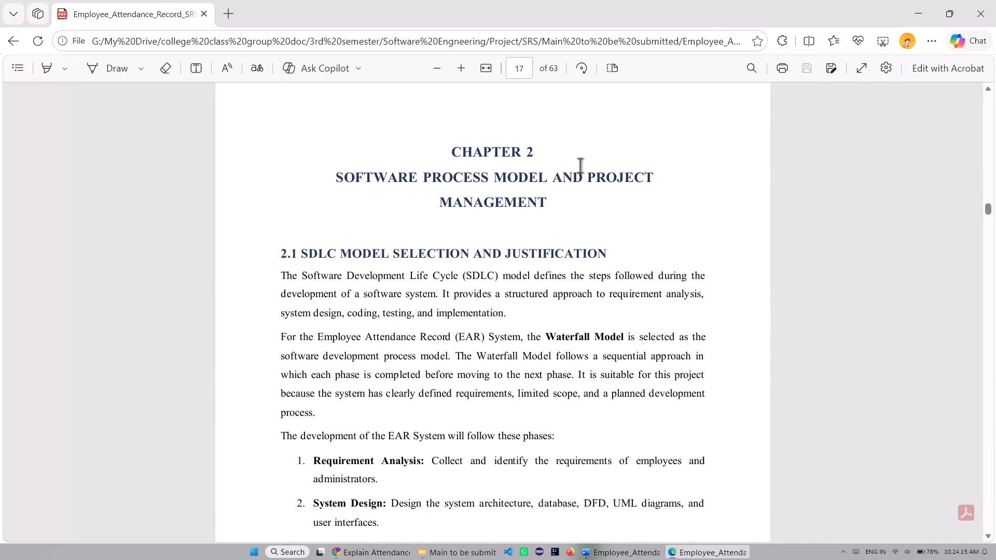
Review Chapter 2 of the exported PDF, checking the Waterfall Model section, the Project Timeline table and the Gantt chart.
{"action": "scroll", "coordinate": [580, 163], "scroll_direction": "down", "scroll_amount": 18}
{"action": "scroll", "coordinate": [584, 149], "scroll_direction": "down", "scroll_amount": 7}
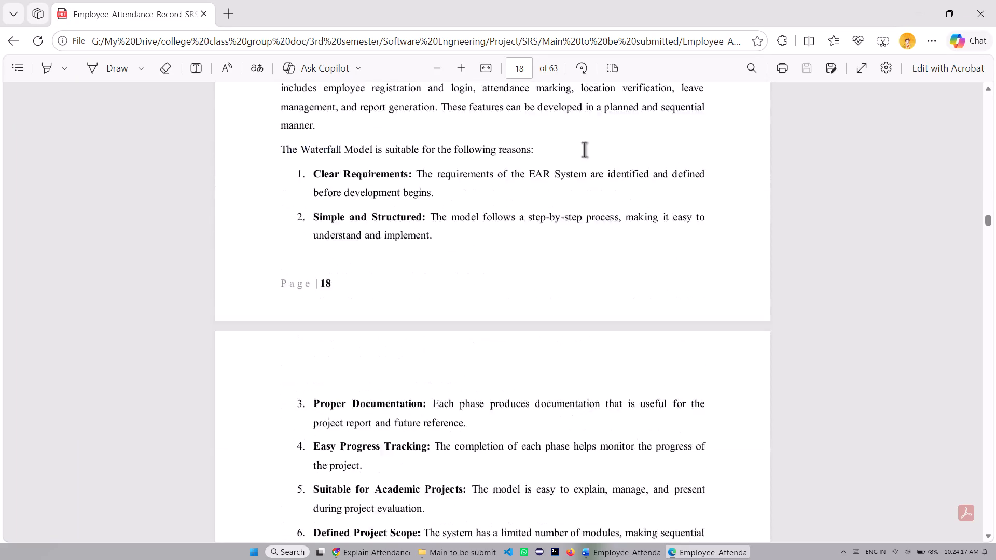
{"action": "scroll", "coordinate": [584, 149], "scroll_direction": "down", "scroll_amount": 18}
{"action": "scroll", "coordinate": [584, 140], "scroll_direction": "down", "scroll_amount": 15}
{"action": "scroll", "coordinate": [584, 142], "scroll_direction": "up", "scroll_amount": 2}
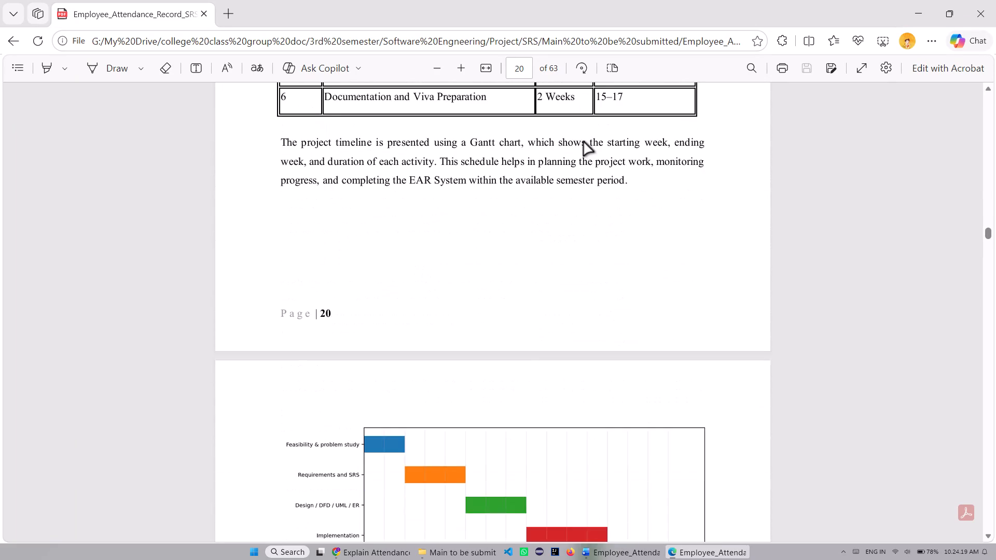
{"action": "scroll", "coordinate": [584, 142], "scroll_direction": "up", "scroll_amount": 5}
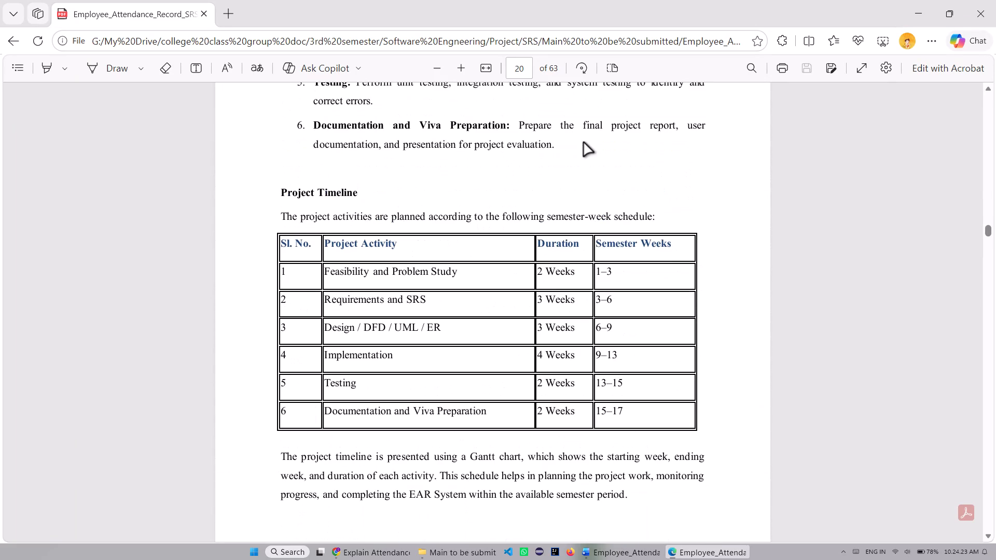
{"action": "scroll", "coordinate": [425, 225], "scroll_direction": "down", "scroll_amount": 6}
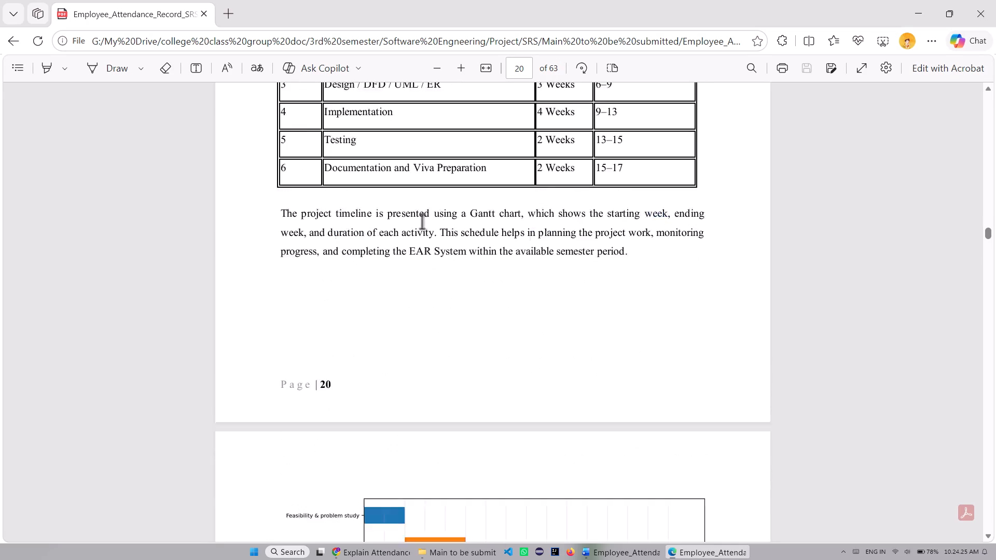
{"action": "scroll", "coordinate": [480, 155], "scroll_direction": "down", "scroll_amount": 14}
{"action": "scroll", "coordinate": [512, 125], "scroll_direction": "down", "scroll_amount": 6}
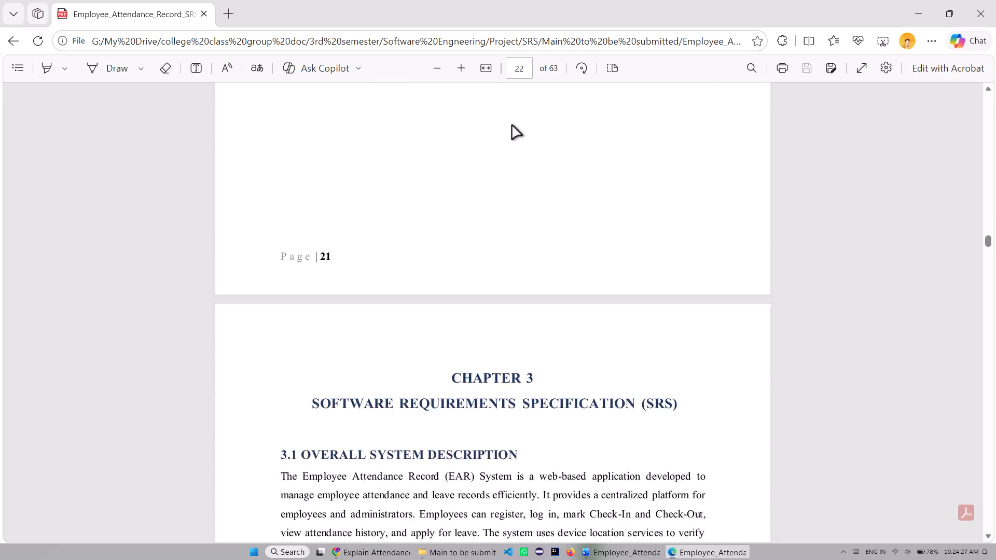
Review sections 3.1 and 3.2 of Chapter 3, including the hardware and software requirements tables.
{"action": "scroll", "coordinate": [516, 116], "scroll_direction": "down", "scroll_amount": 20}
{"action": "scroll", "coordinate": [521, 107], "scroll_direction": "down", "scroll_amount": 8}
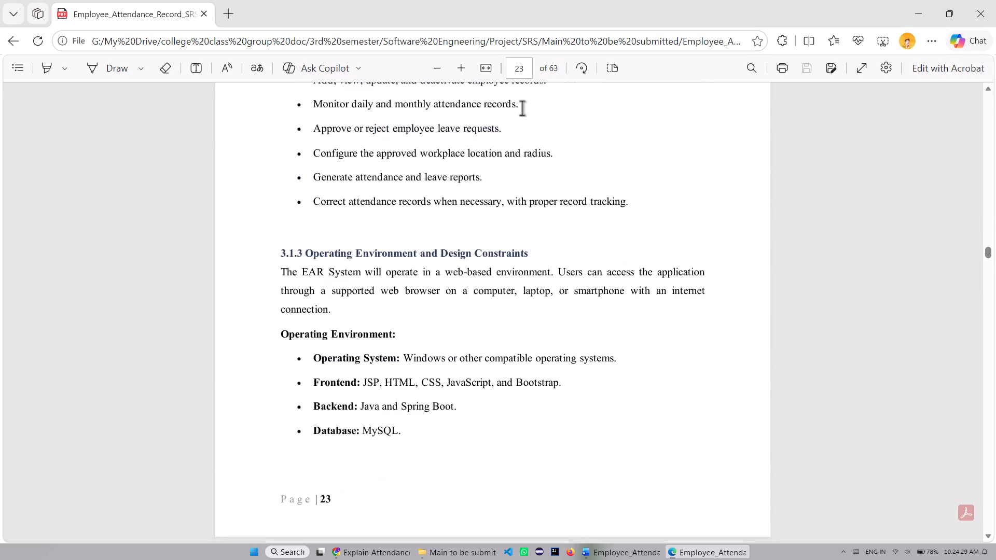
{"action": "scroll", "coordinate": [522, 108], "scroll_direction": "down", "scroll_amount": 19}
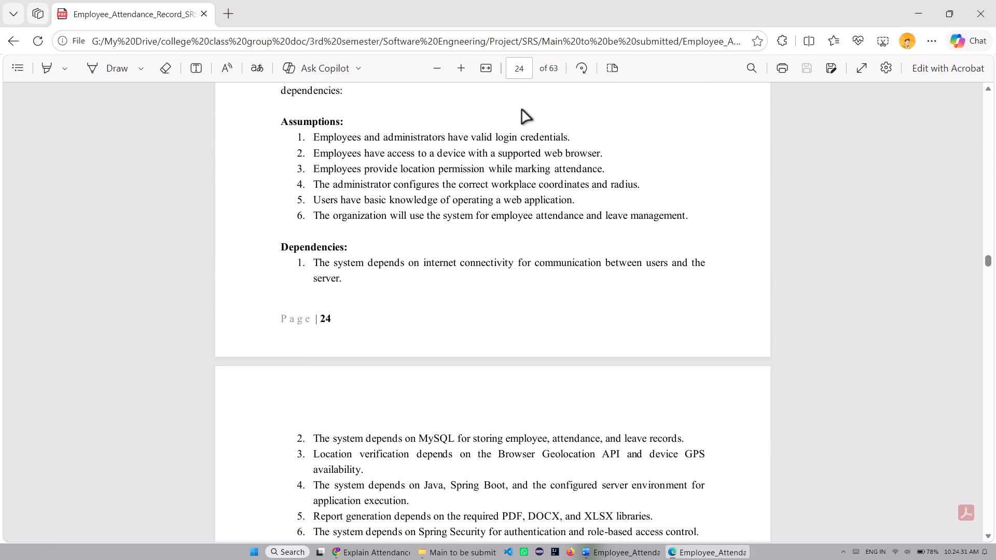
{"action": "scroll", "coordinate": [522, 110], "scroll_direction": "down", "scroll_amount": 13}
{"action": "scroll", "coordinate": [541, 104], "scroll_direction": "up", "scroll_amount": 6}
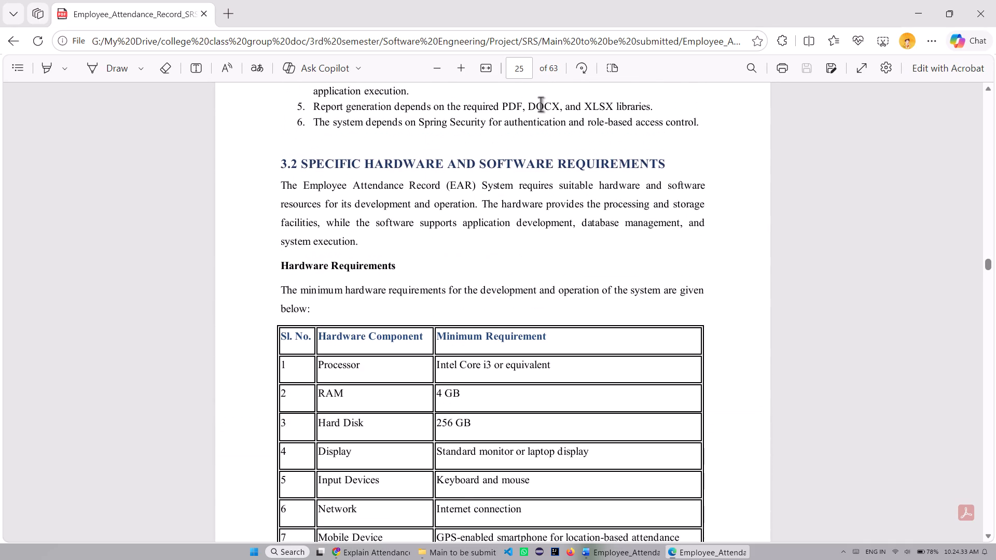
{"action": "scroll", "coordinate": [542, 104], "scroll_direction": "down", "scroll_amount": 17}
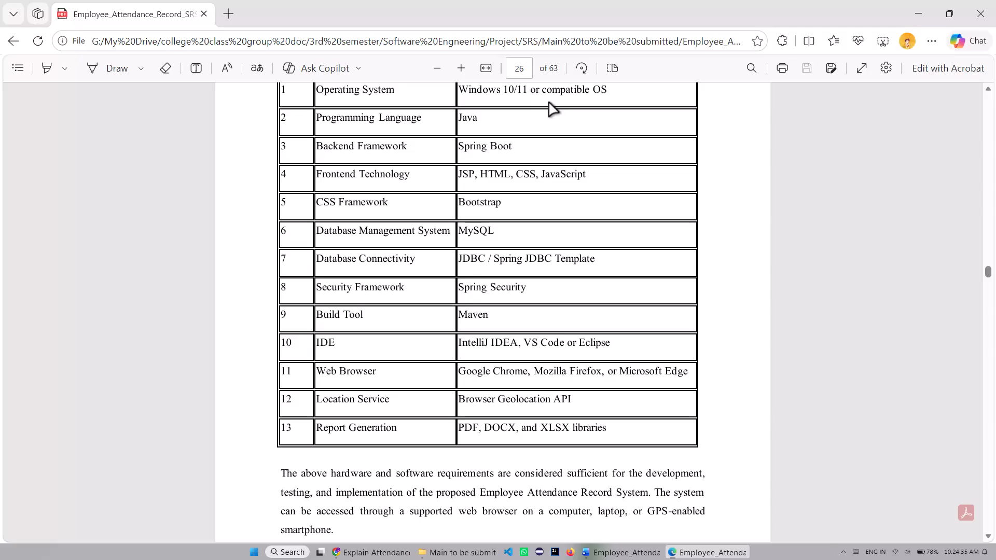
{"action": "scroll", "coordinate": [549, 103], "scroll_direction": "up", "scroll_amount": 4}
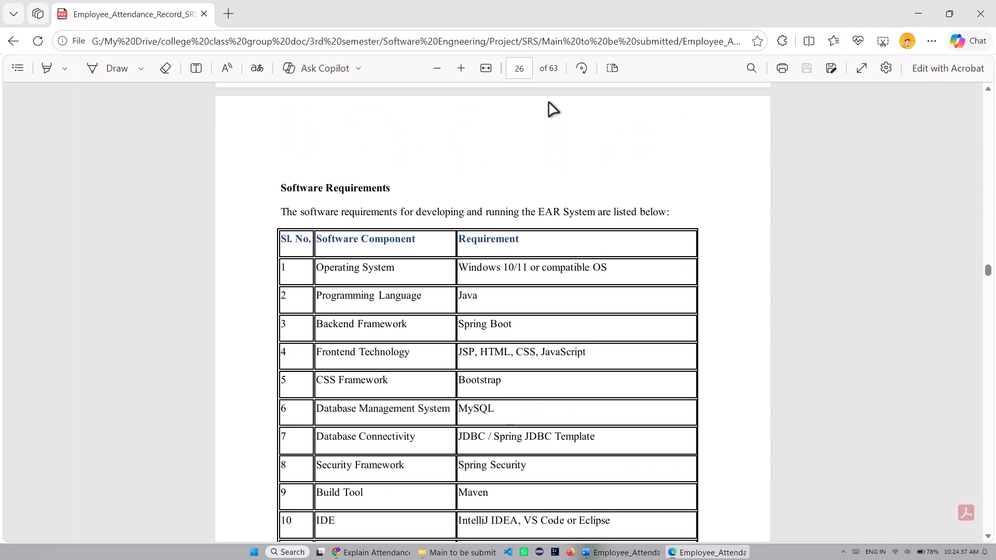
Review the rest of Chapter 3, from the functional requirements table to the non-functional requirements table.
{"action": "scroll", "coordinate": [535, 123], "scroll_direction": "down", "scroll_amount": 15}
{"action": "scroll", "coordinate": [529, 169], "scroll_direction": "down", "scroll_amount": 9}
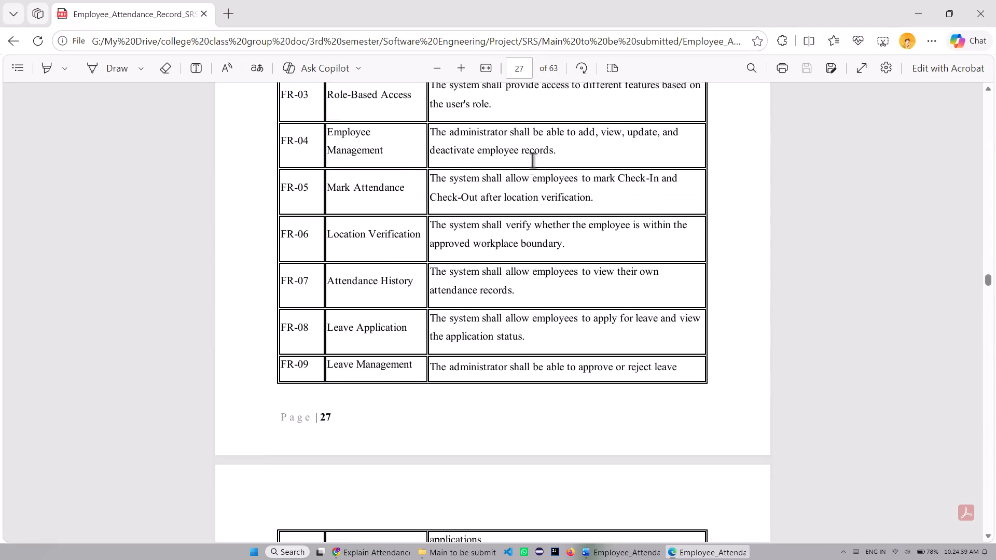
{"action": "scroll", "coordinate": [540, 146], "scroll_direction": "down", "scroll_amount": 15}
{"action": "scroll", "coordinate": [543, 146], "scroll_direction": "down", "scroll_amount": 8}
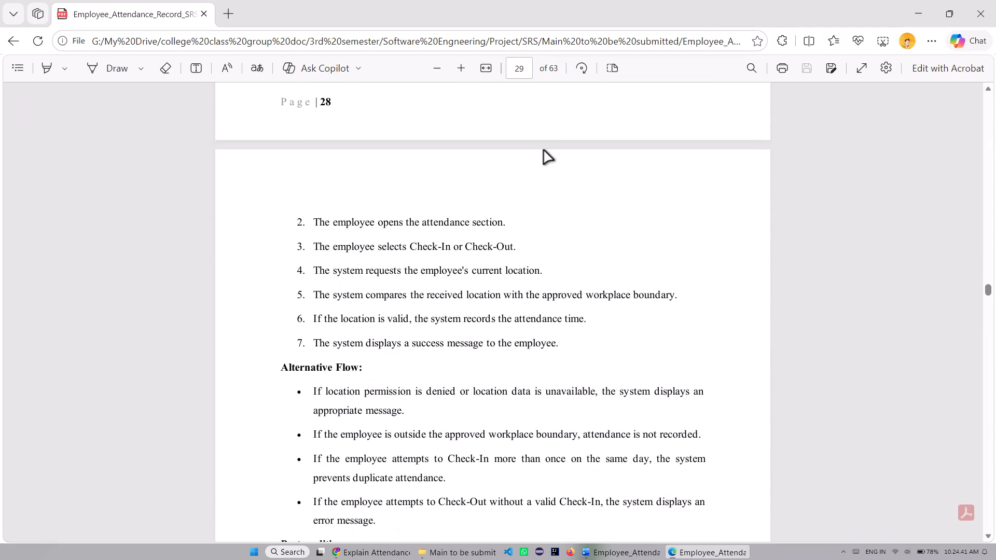
{"action": "scroll", "coordinate": [544, 150], "scroll_direction": "down", "scroll_amount": 18}
{"action": "scroll", "coordinate": [548, 138], "scroll_direction": "down", "scroll_amount": 17}
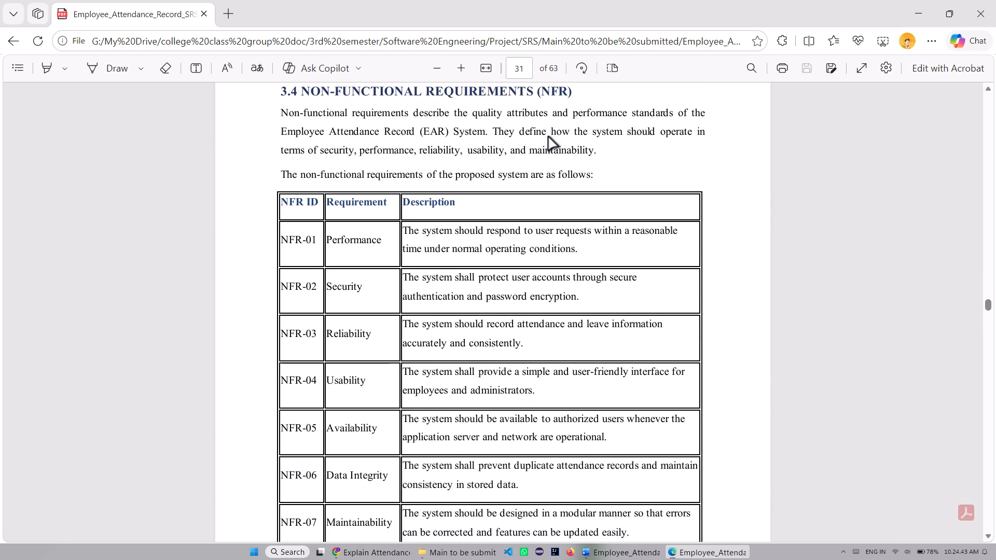
{"action": "scroll", "coordinate": [548, 134], "scroll_direction": "down", "scroll_amount": 7}
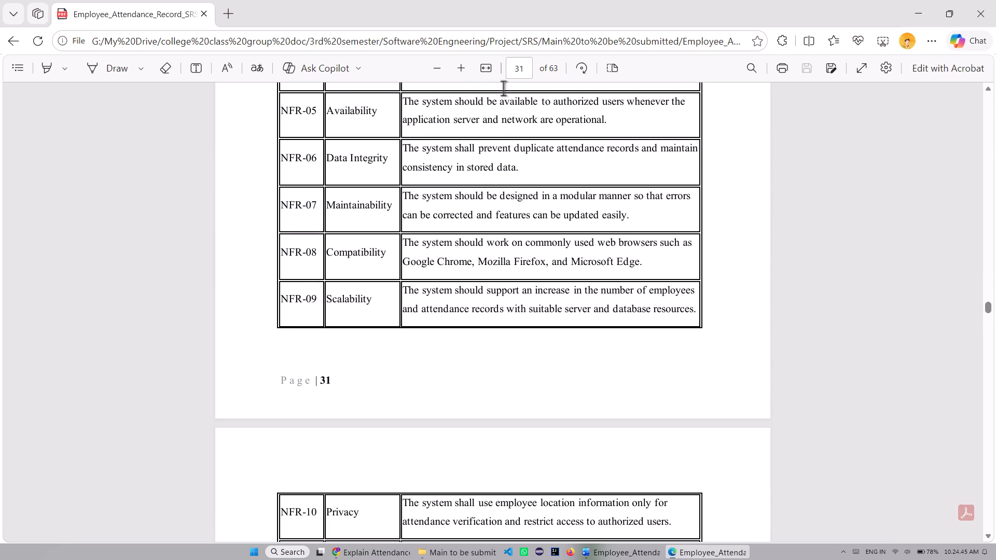
Recheck the layout of the non-functional requirements page, and skim Chapter 4's data flow diagrams and data dictionary tables.
{"action": "left_click", "coordinate": [438, 66]}
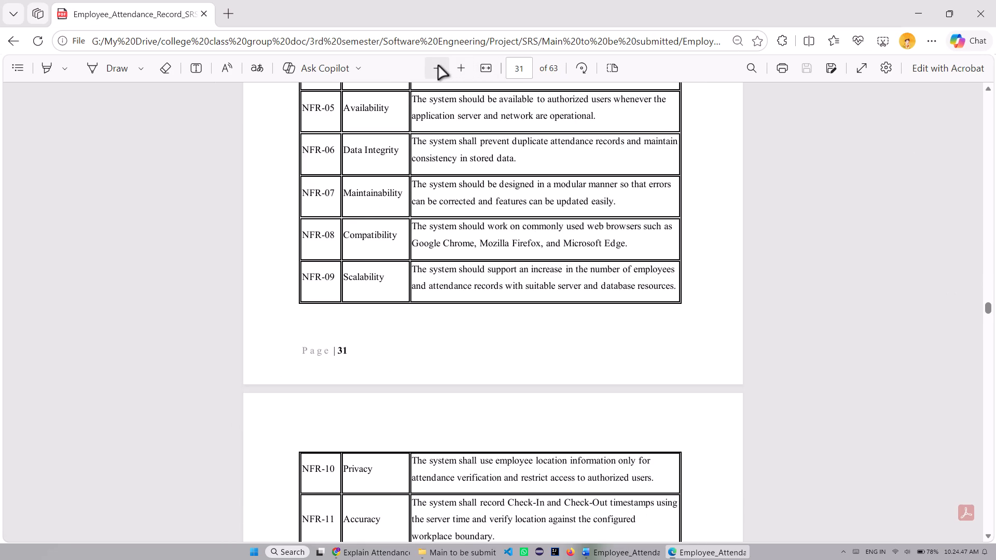
{"action": "left_click", "coordinate": [438, 66]}
{"action": "scroll", "coordinate": [490, 218], "scroll_direction": "up", "scroll_amount": 7}
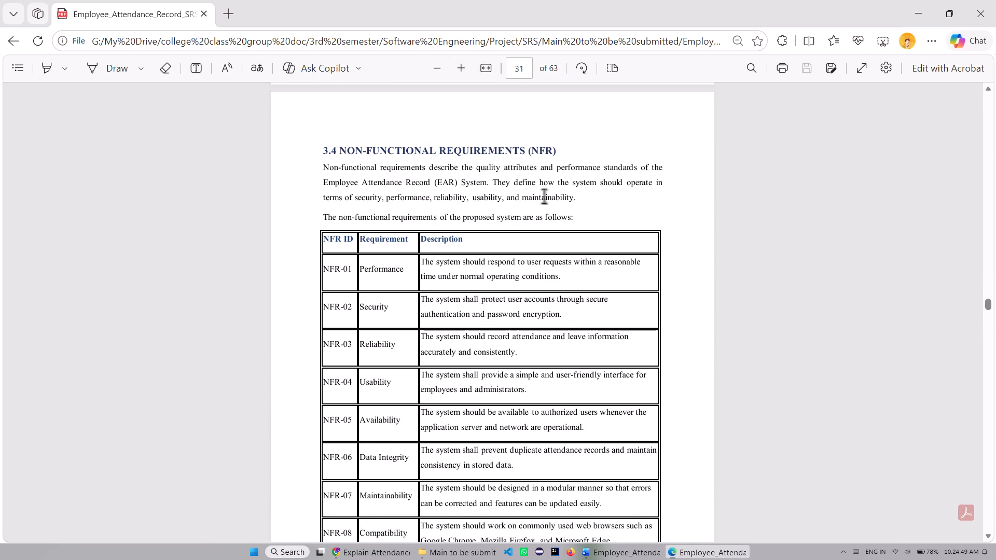
{"action": "scroll", "coordinate": [565, 195], "scroll_direction": "down", "scroll_amount": 9}
{"action": "scroll", "coordinate": [485, 187], "scroll_direction": "down", "scroll_amount": 16}
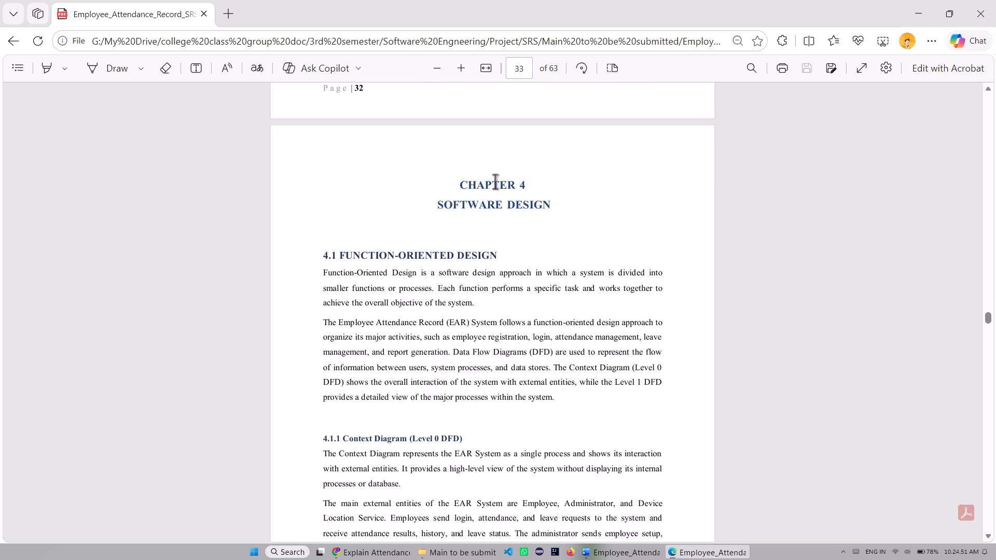
{"action": "scroll", "coordinate": [495, 181], "scroll_direction": "down", "scroll_amount": 17}
{"action": "scroll", "coordinate": [500, 171], "scroll_direction": "down", "scroll_amount": 18}
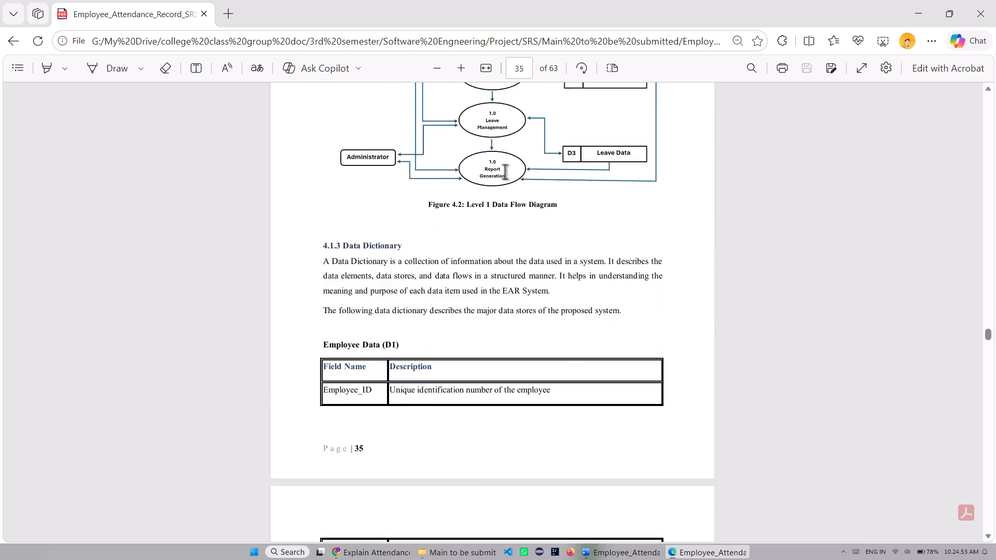
{"action": "scroll", "coordinate": [508, 162], "scroll_direction": "down", "scroll_amount": 9}
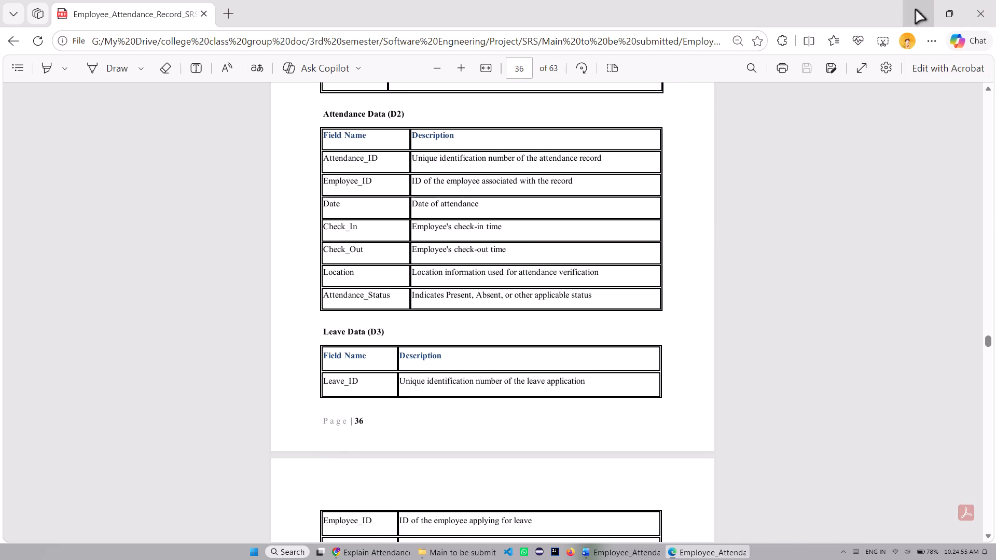
Return to the Main to be submitted folder in File Explorer and open the file options for the exported PDF.
{"action": "left_click", "coordinate": [916, 10]}
{"action": "right_click", "coordinate": [466, 144]}
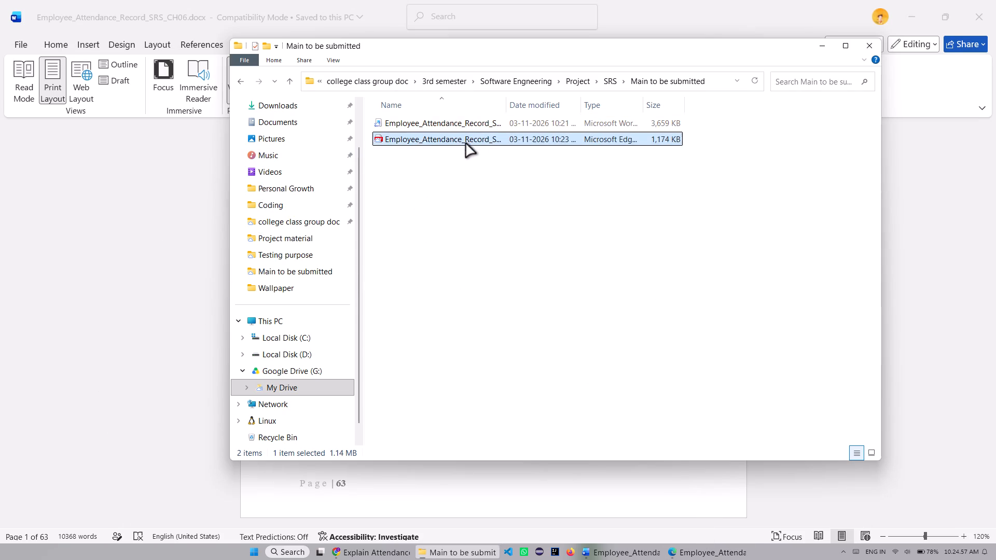
{"action": "left_click", "coordinate": [535, 160]}
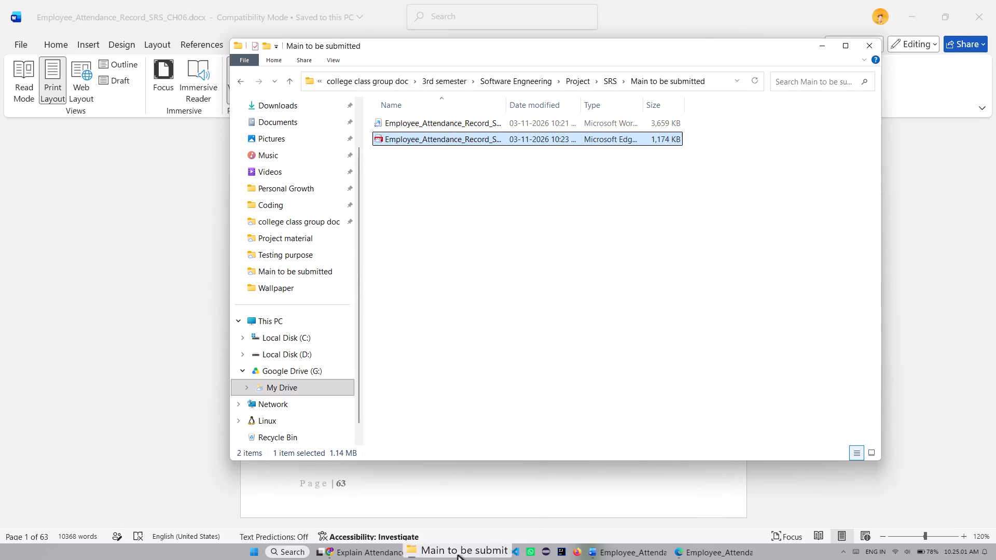
Show the hidden background app icons in the system tray.
{"action": "left_click", "coordinate": [847, 552]}
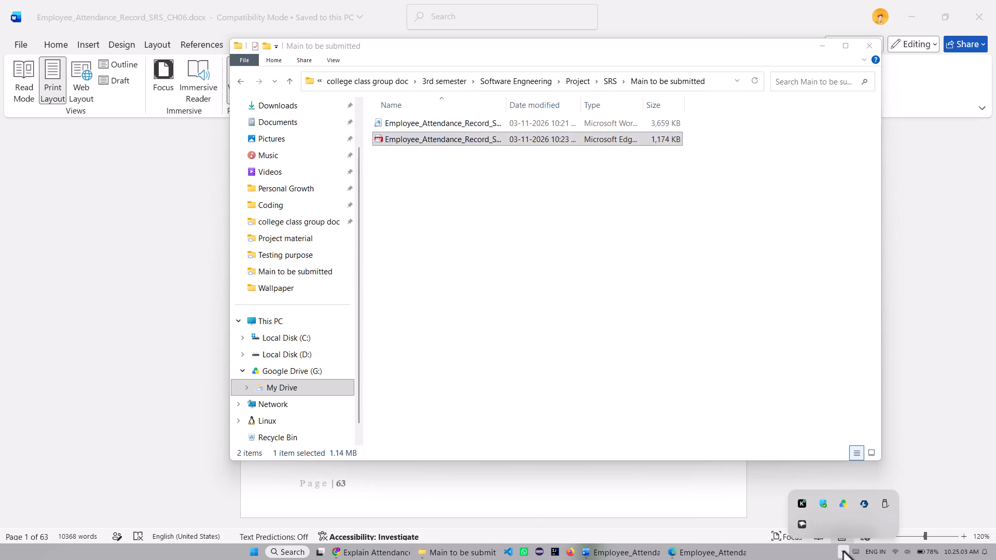